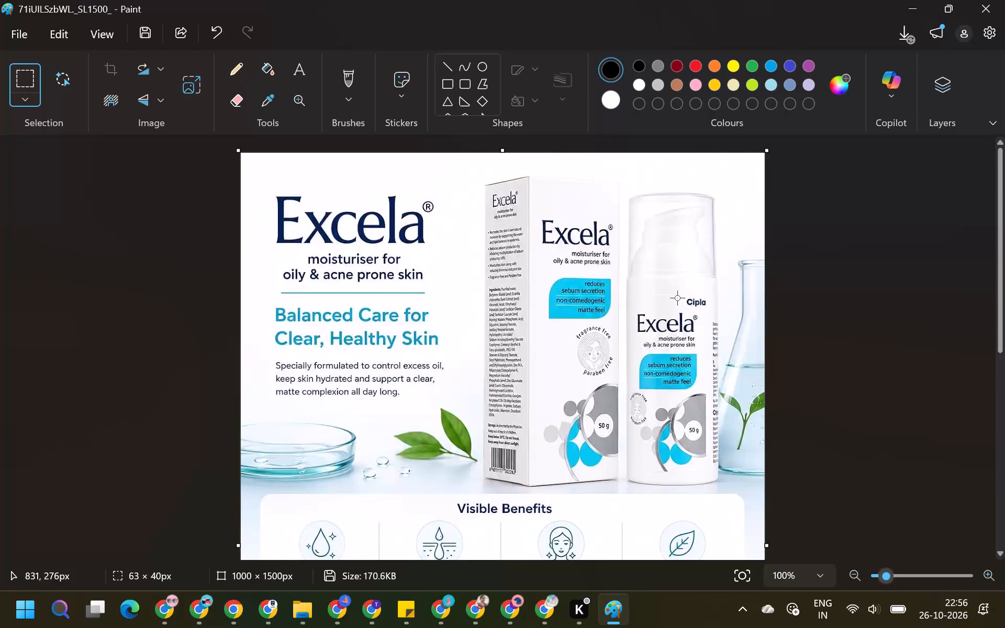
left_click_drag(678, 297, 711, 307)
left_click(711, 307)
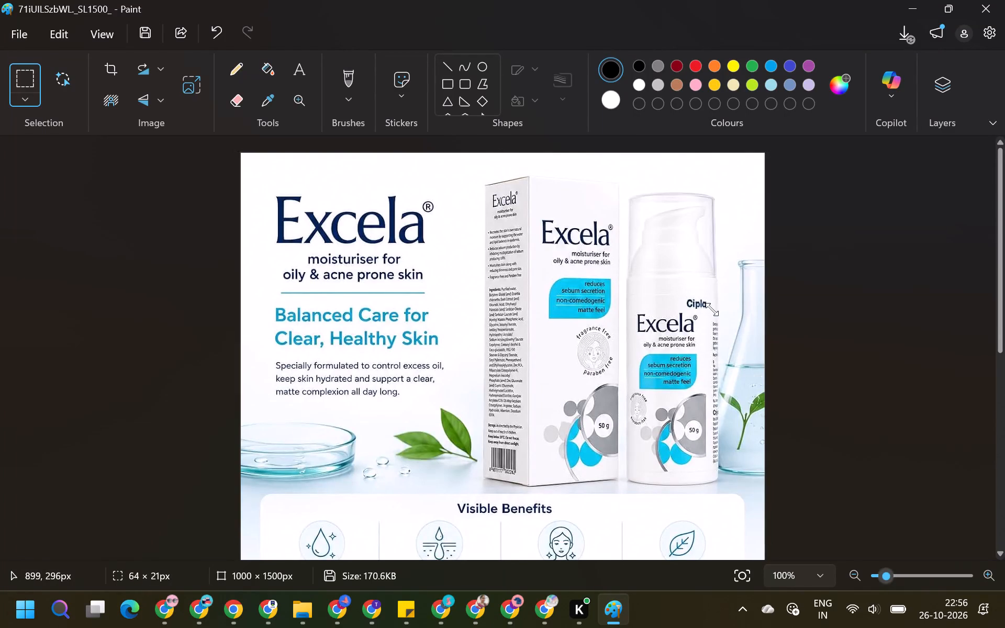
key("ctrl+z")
Erase the Cipla logo from the pump bottle in the product image, then save and close the file.
left_click_drag(711, 297, 680, 307)
left_click_drag(680, 307, 687, 311)
left_click(678, 343)
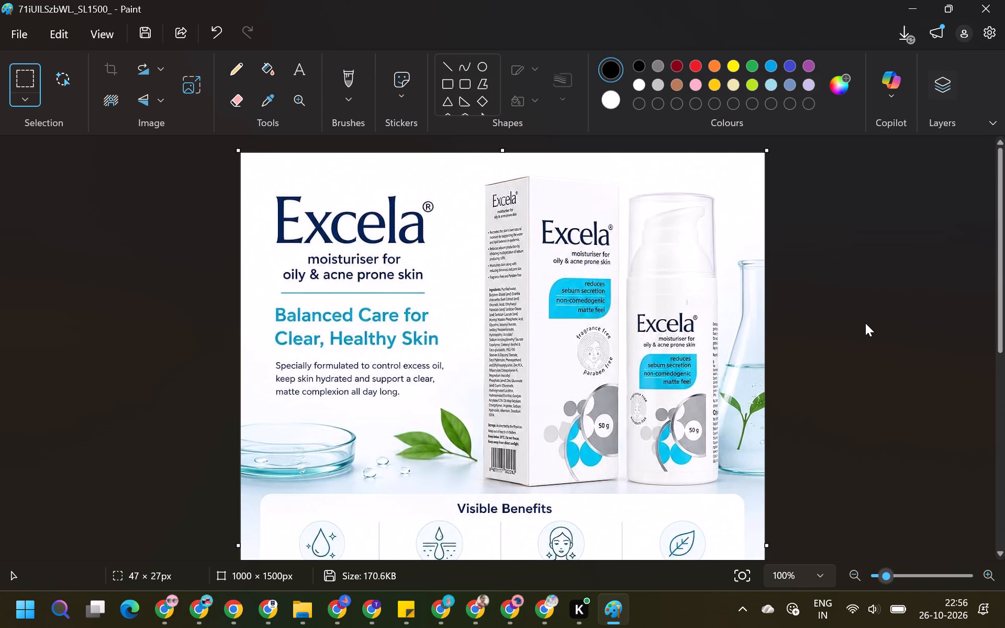
key("ctrl+s")
scroll(865, 337, "down", 8)
left_click(1004, 0)
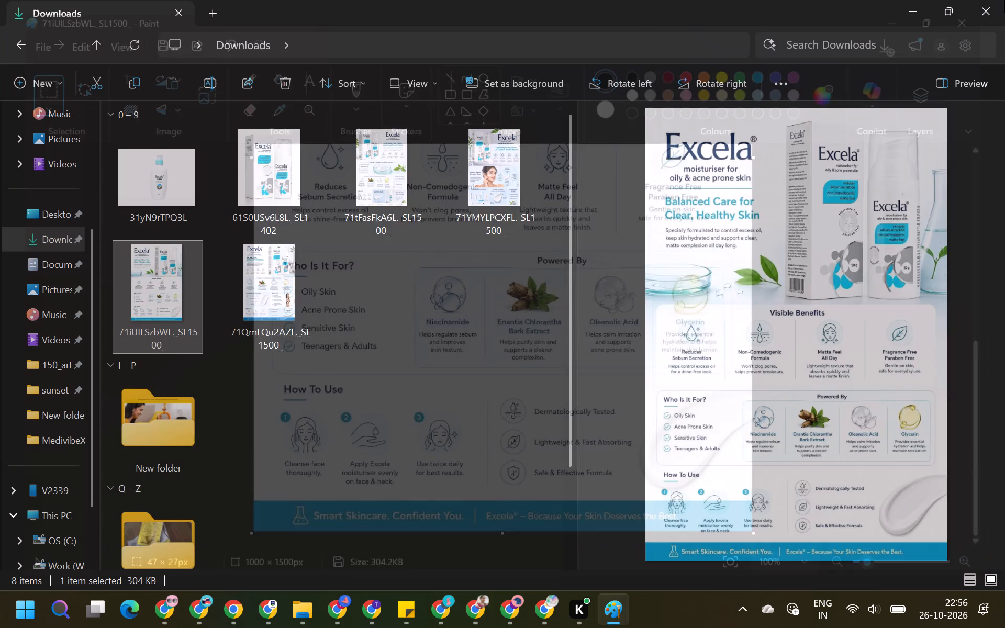
Open the 71QmLQu2AZL._SL1500_ image from Downloads in Paint and erase the Cipla logo from the pump bottle.
left_click(303, 279)
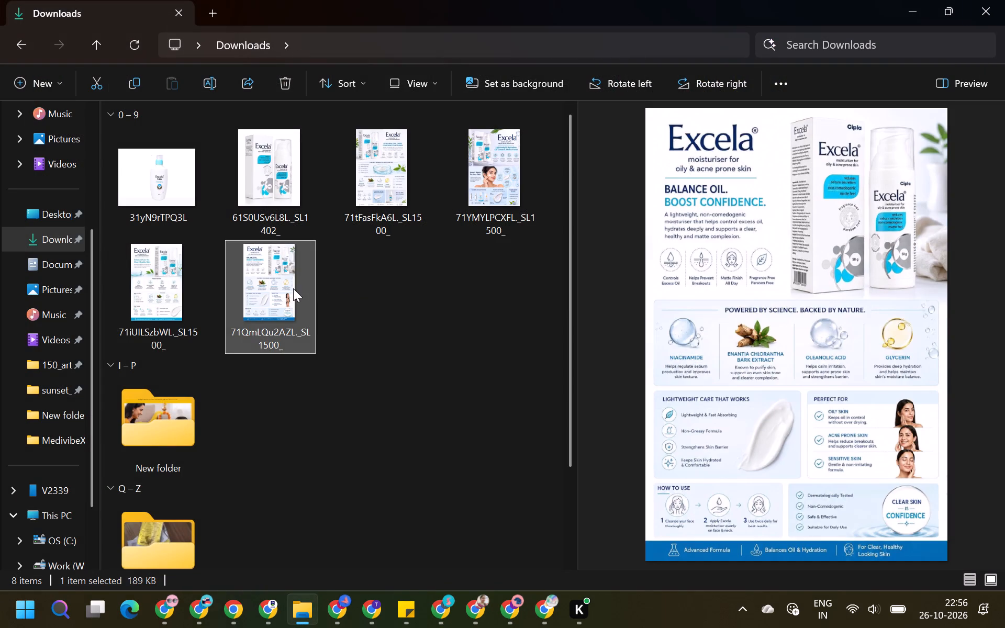
double_click(281, 286)
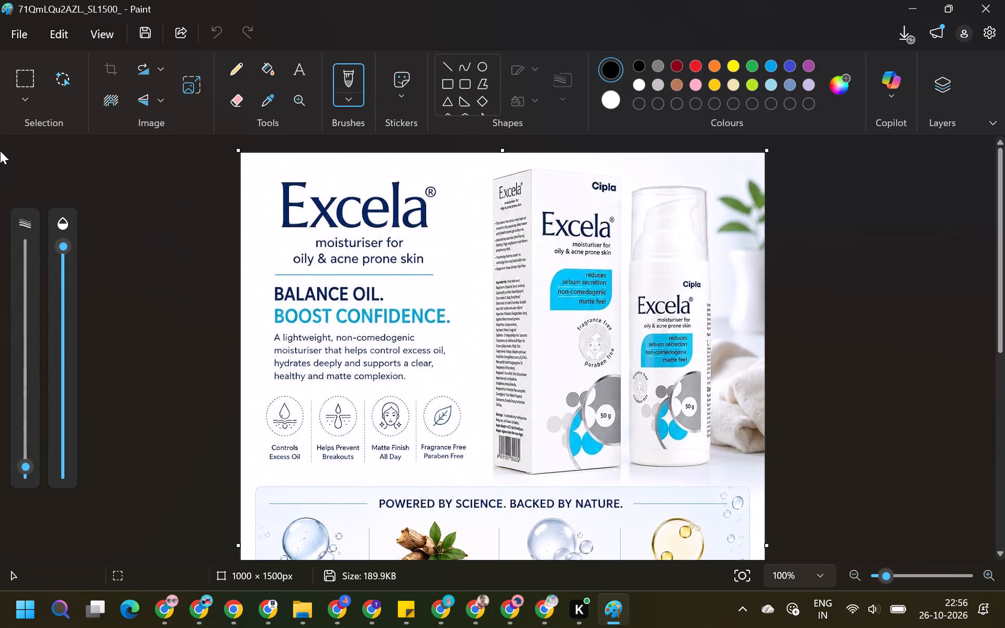
left_click(32, 75)
left_click_drag(705, 281, 699, 281)
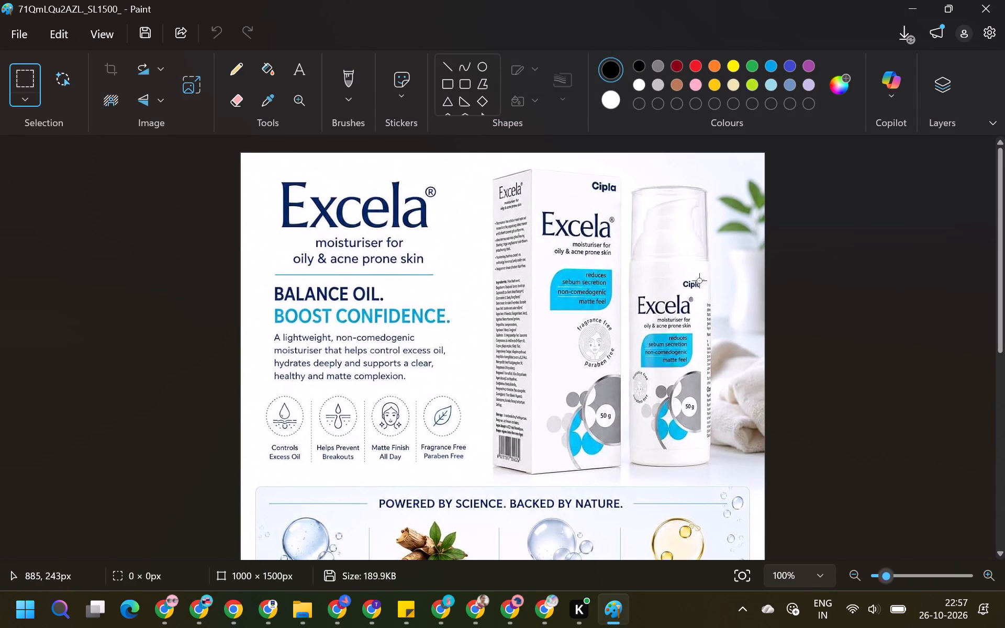
left_click_drag(699, 281, 683, 291)
left_click(678, 321)
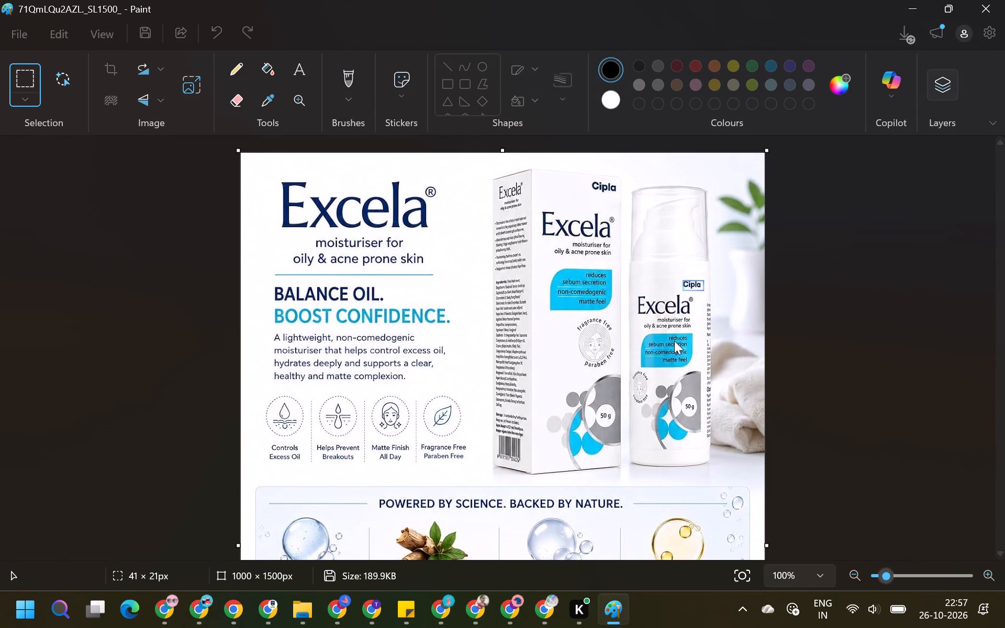
scroll(555, 442, "down", 5)
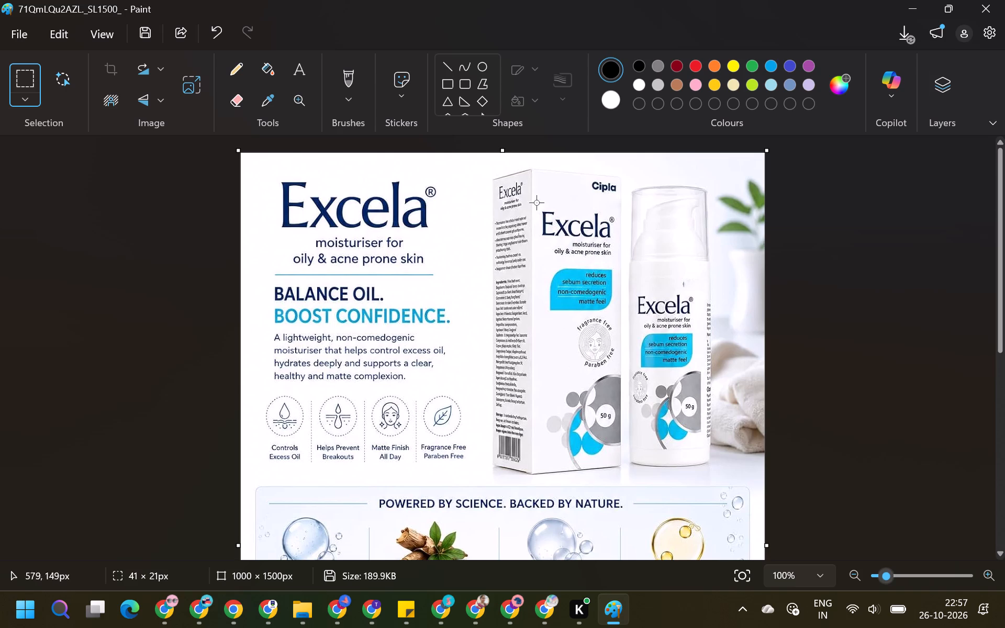
left_click_drag(619, 180, 594, 194)
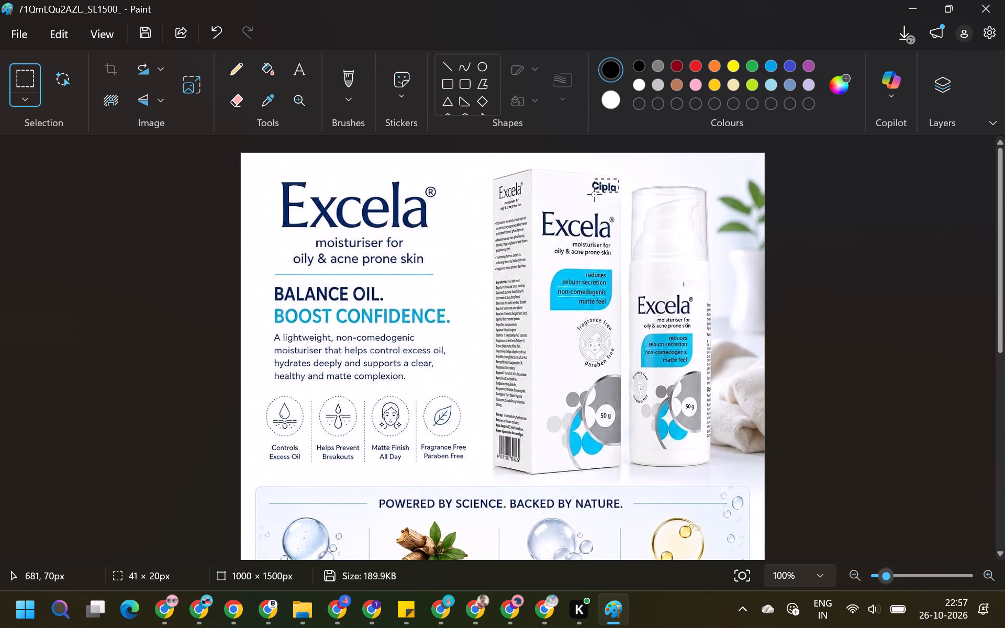
left_click_drag(594, 194, 590, 198)
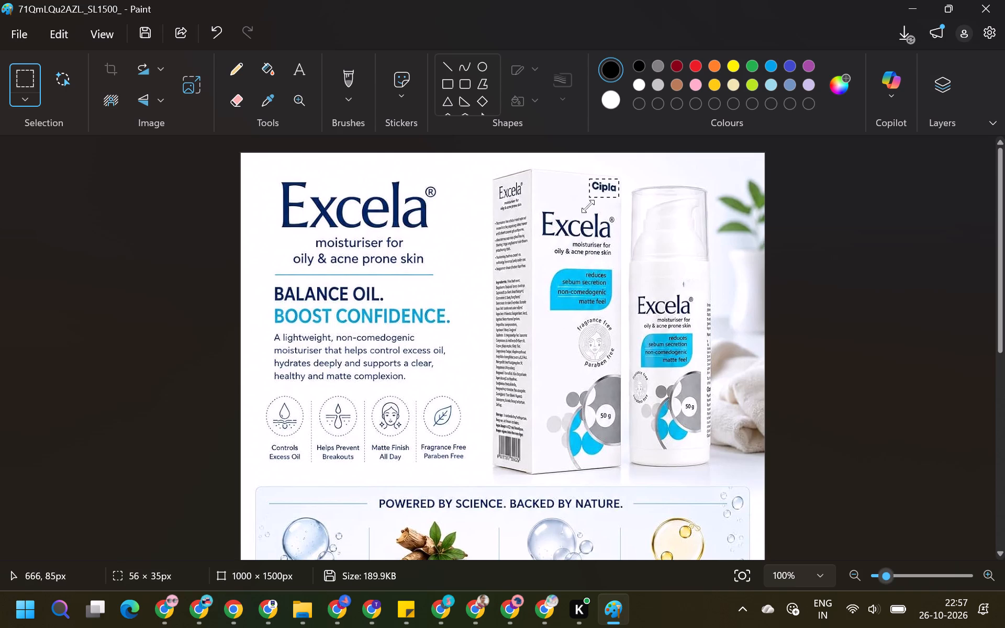
left_click(585, 228)
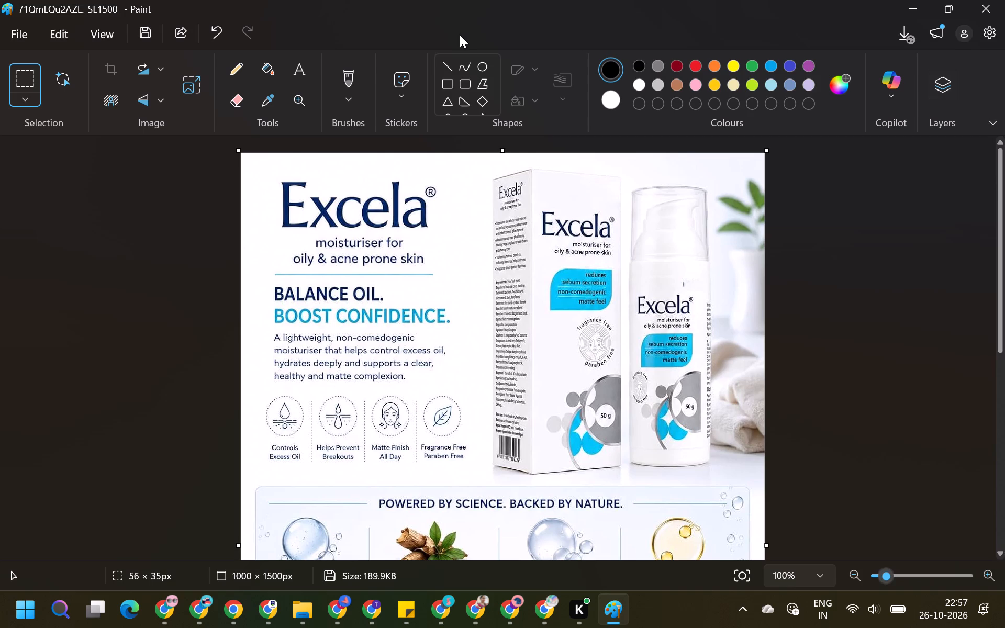
key("ctrl+s")
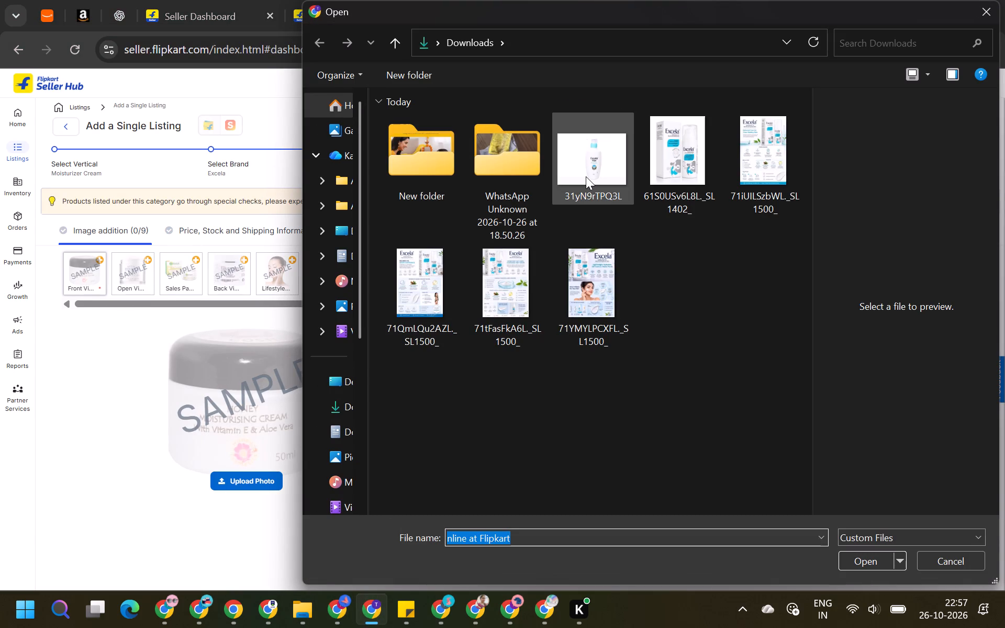
double_click(677, 174)
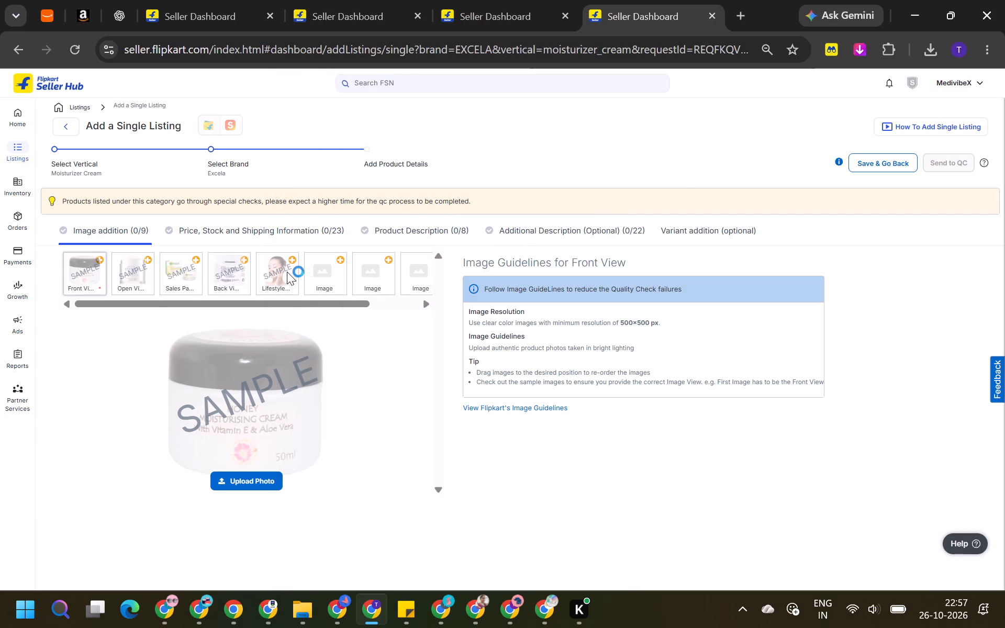
Upload 71iUILSzbWL._SL1500_ as the Open View image.
left_click(147, 284)
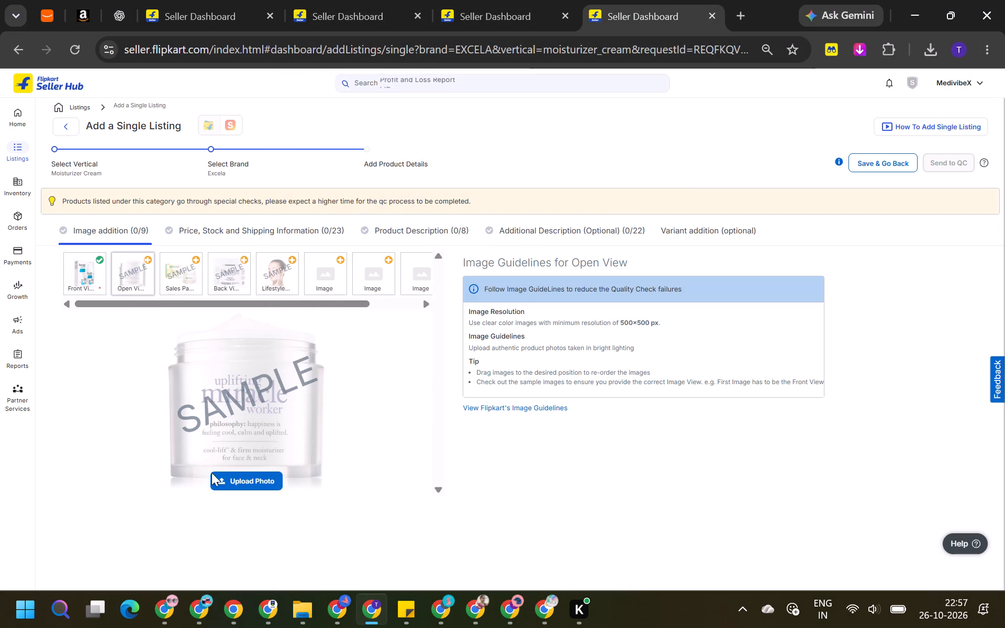
left_click(241, 486)
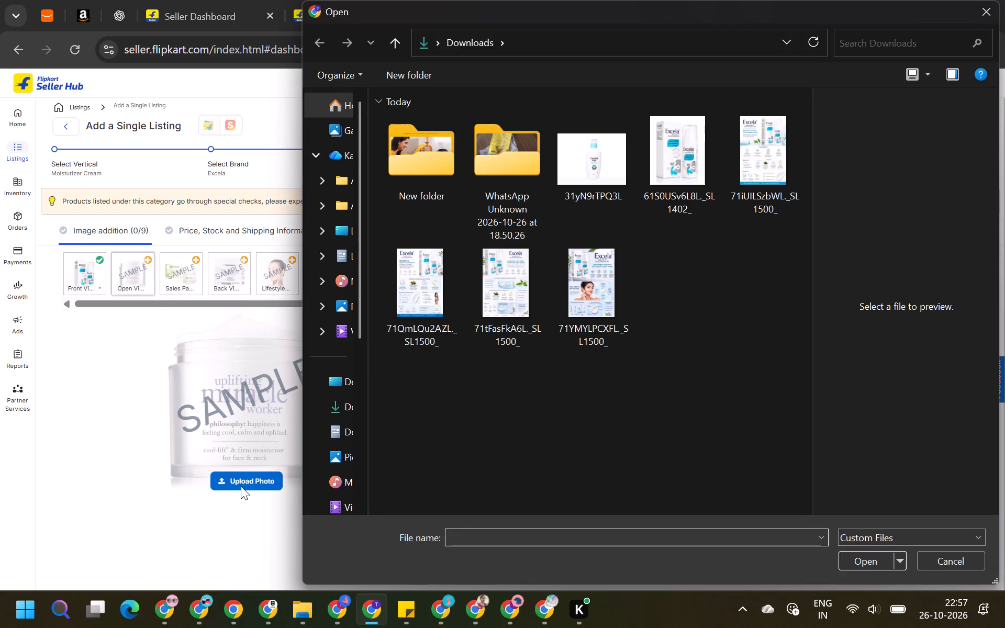
double_click(773, 166)
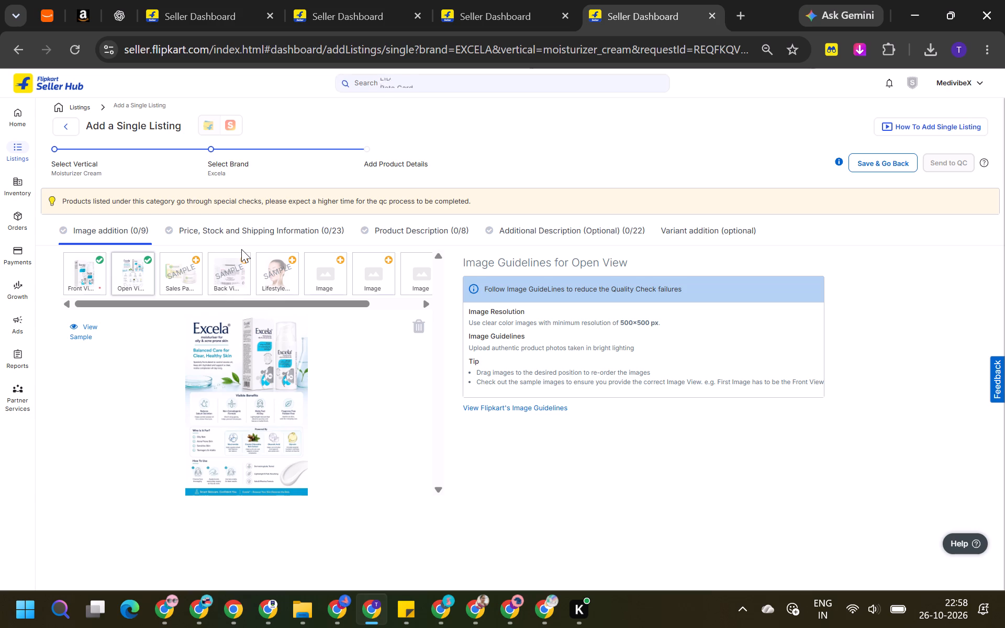
Upload 71QmLQu2AZL._SL1500_ as the Sales Package View image.
left_click(170, 271)
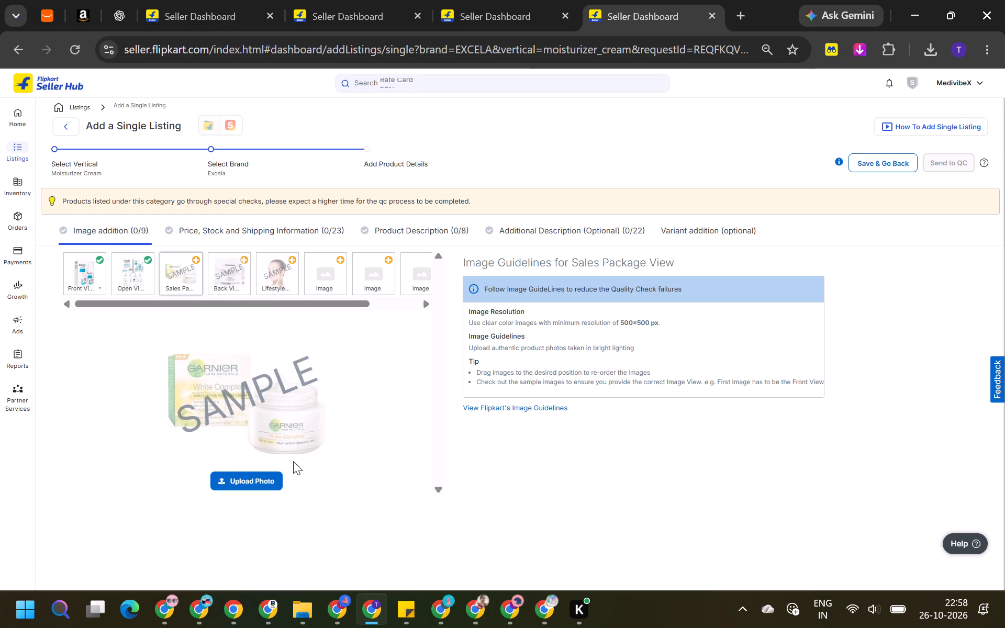
left_click(255, 478)
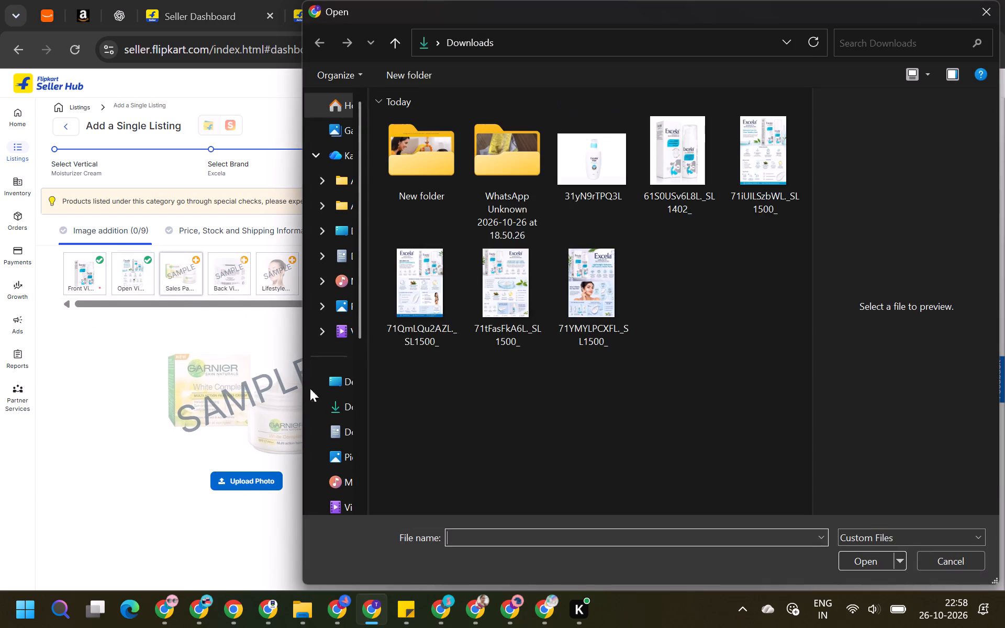
double_click(411, 299)
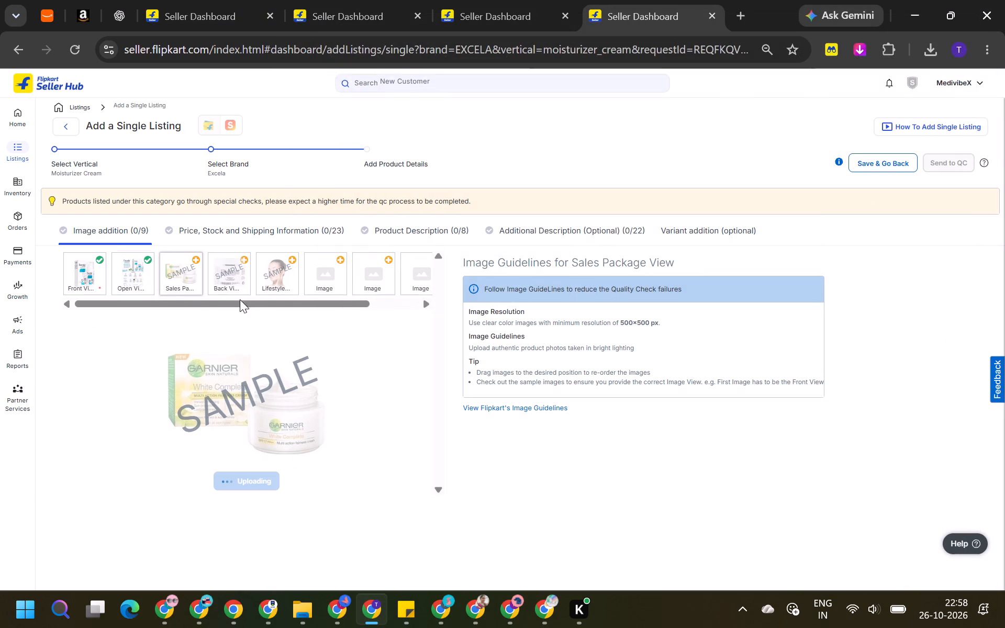
Upload 71tFasFkA6L._SL1500_ as the Back View image.
left_click(227, 284)
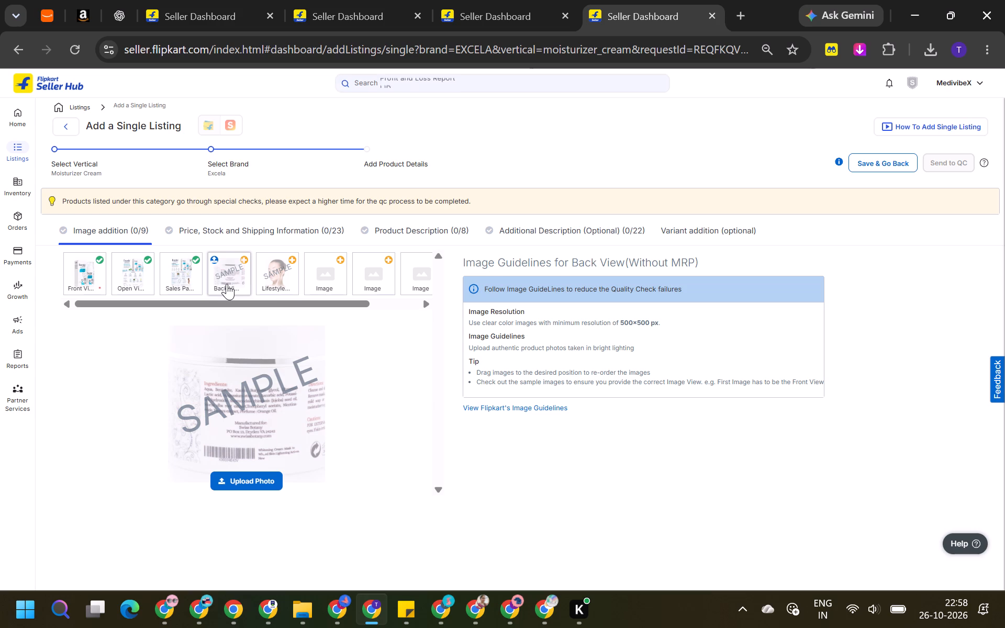
left_click(242, 475)
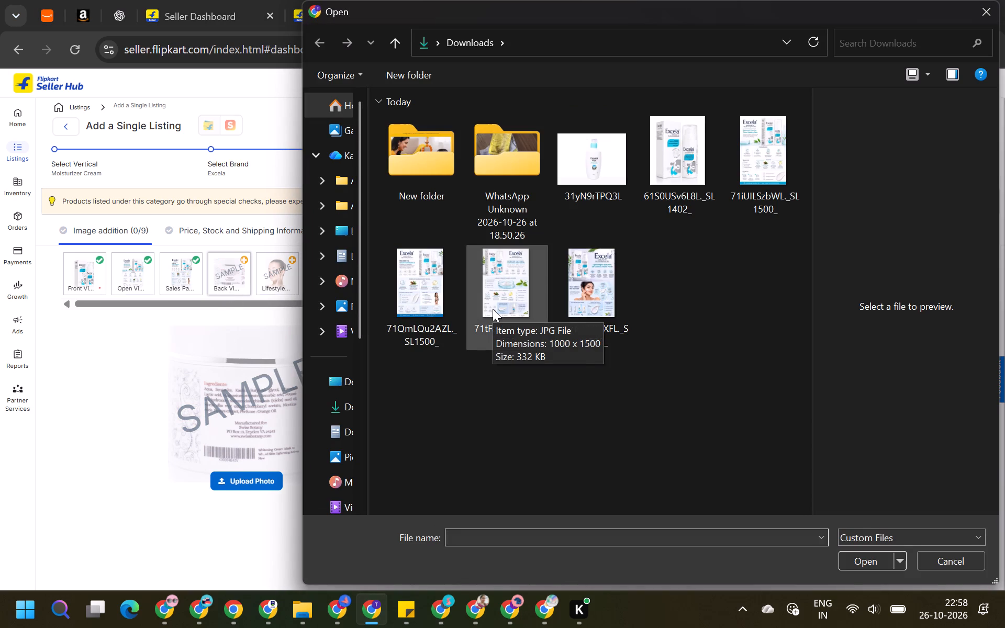
double_click(526, 309)
Upload 71YMYLPCXFL._SL1500_ as the Lifestyle View image.
left_click(280, 275)
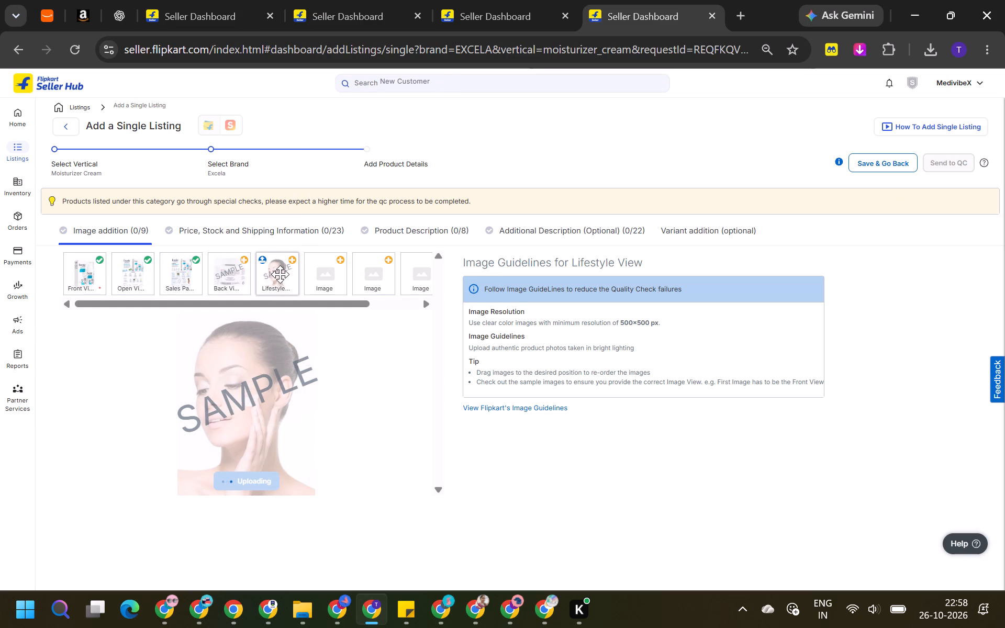
left_click(277, 478)
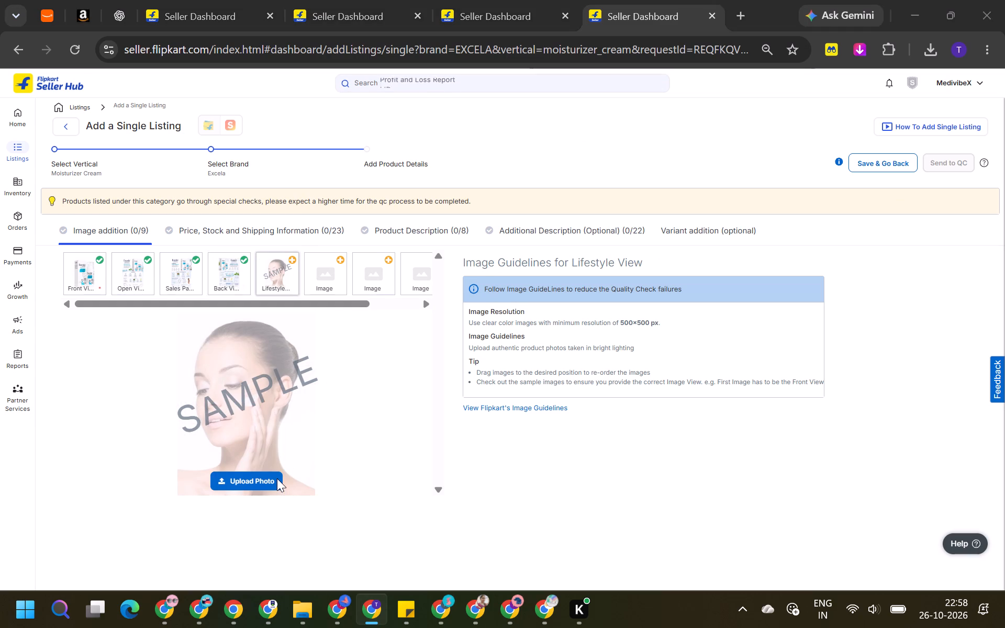
left_click(661, 273)
double_click(590, 304)
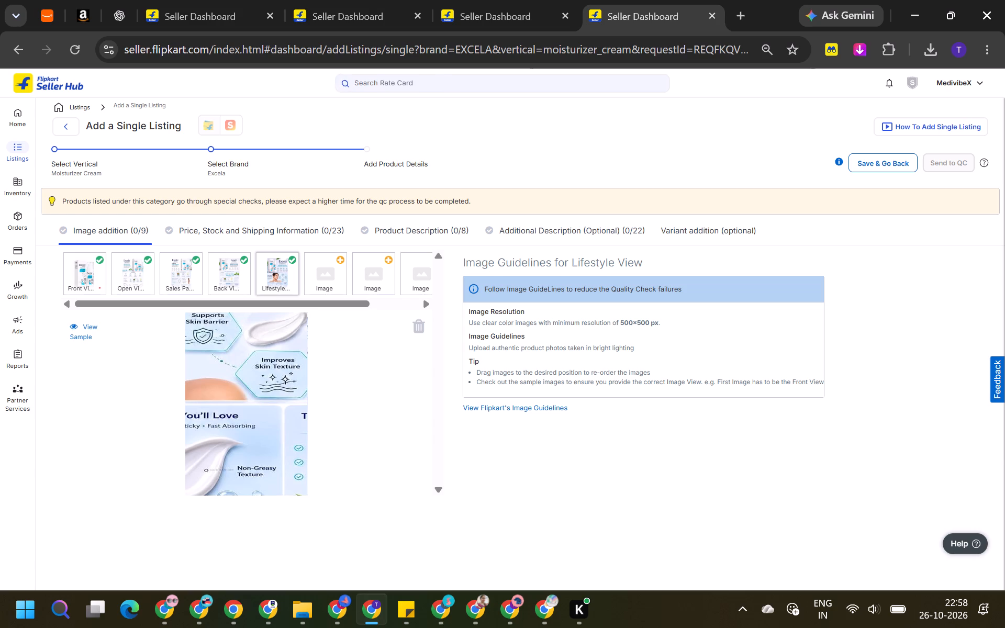
Go to the listing's Price, Stock and Shipping Information section, ready at the Seller SKU ID.
left_click(309, 230)
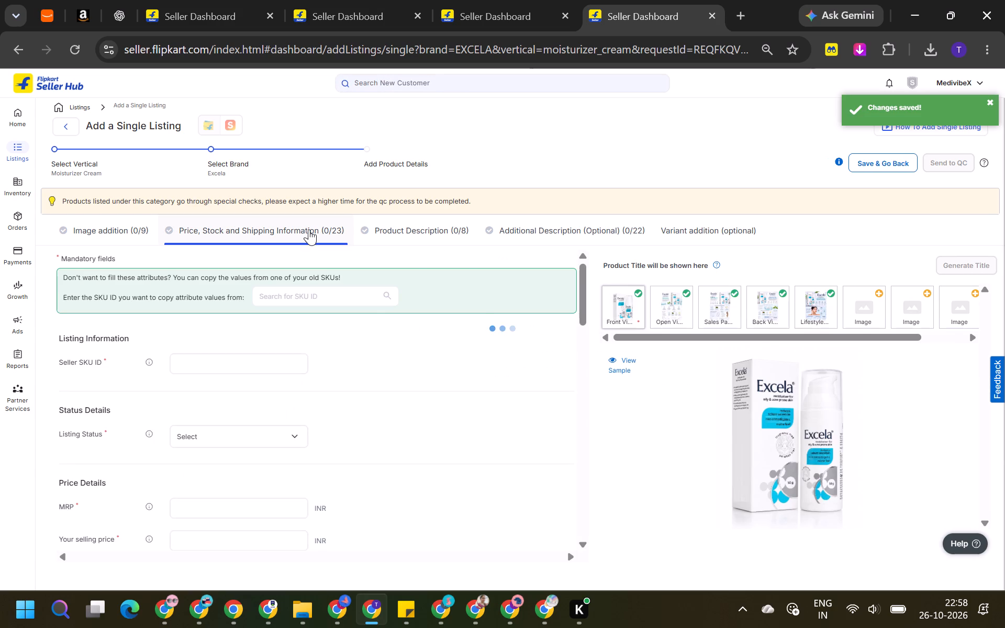
left_click(234, 362)
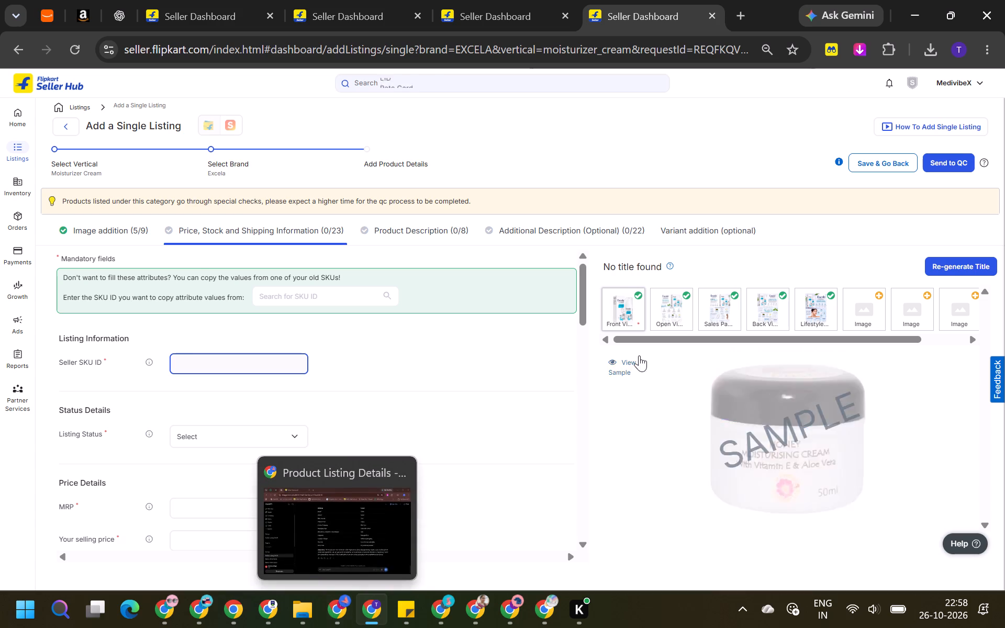
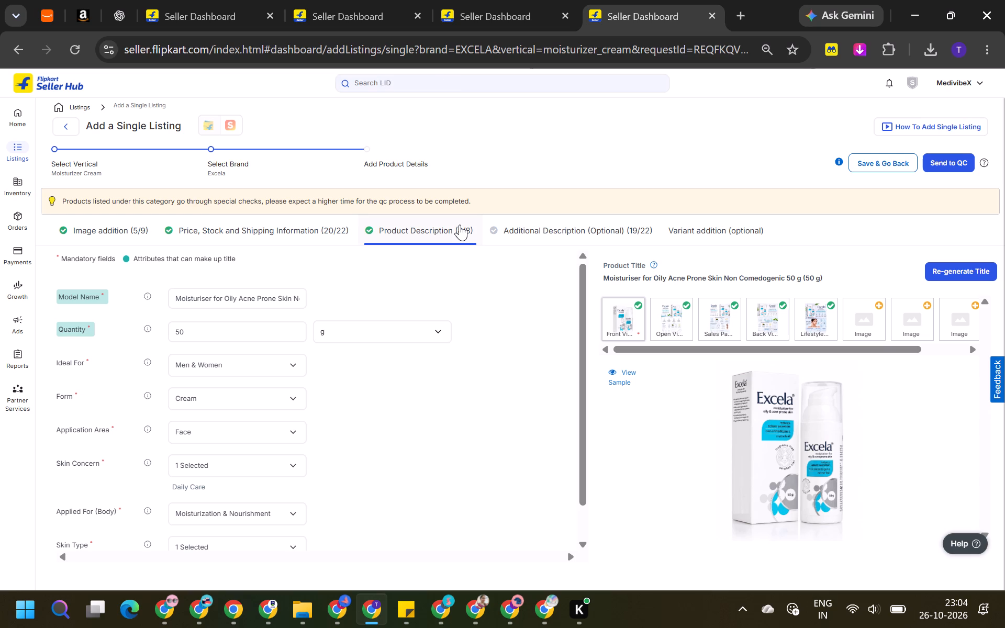
scroll(433, 301, "down", 3)
scroll(433, 301, "up", 3)
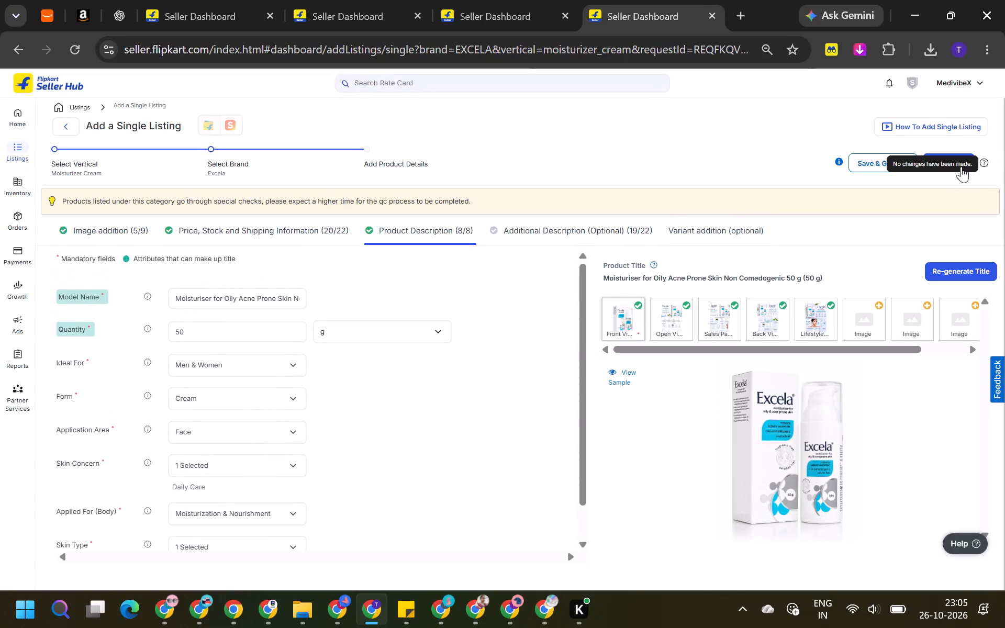
left_click(938, 166)
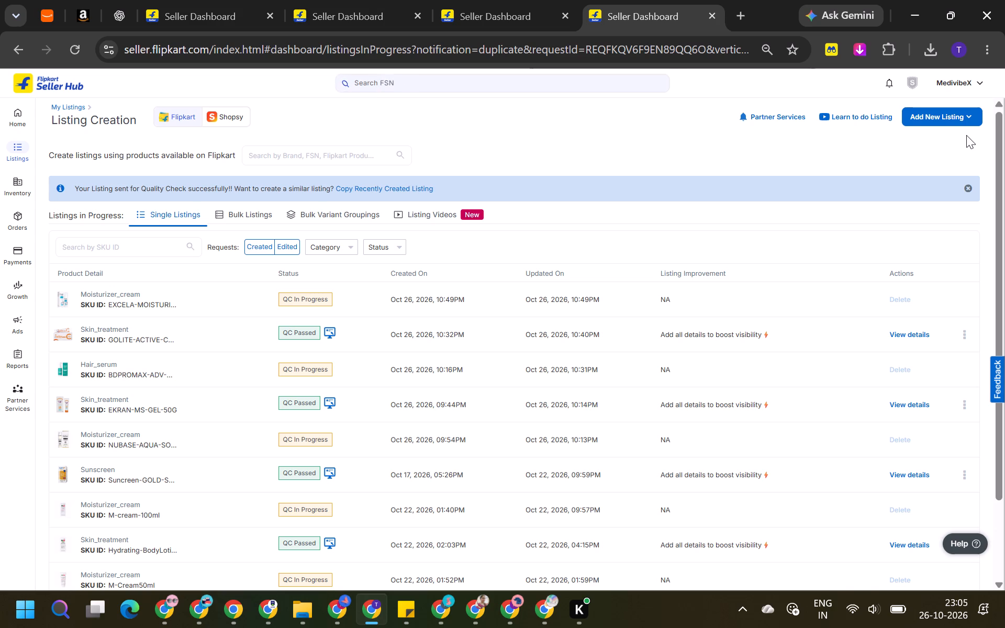
Switch to the Amazon browser window and close the Excela Moisturiser 50 g product page.
key("alt+Tab")
key("alt+Tab")
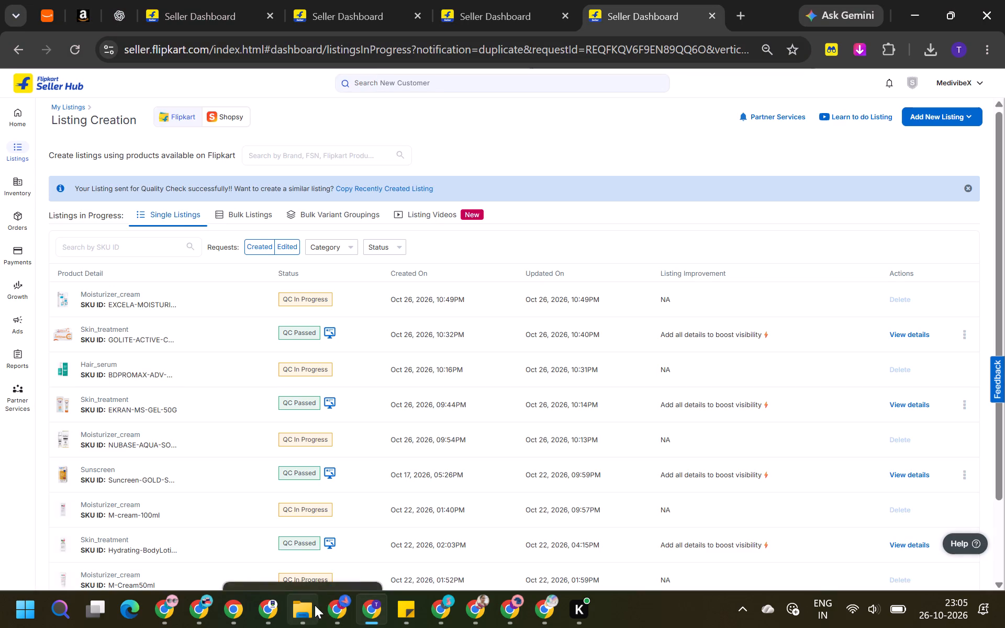
left_click(267, 612)
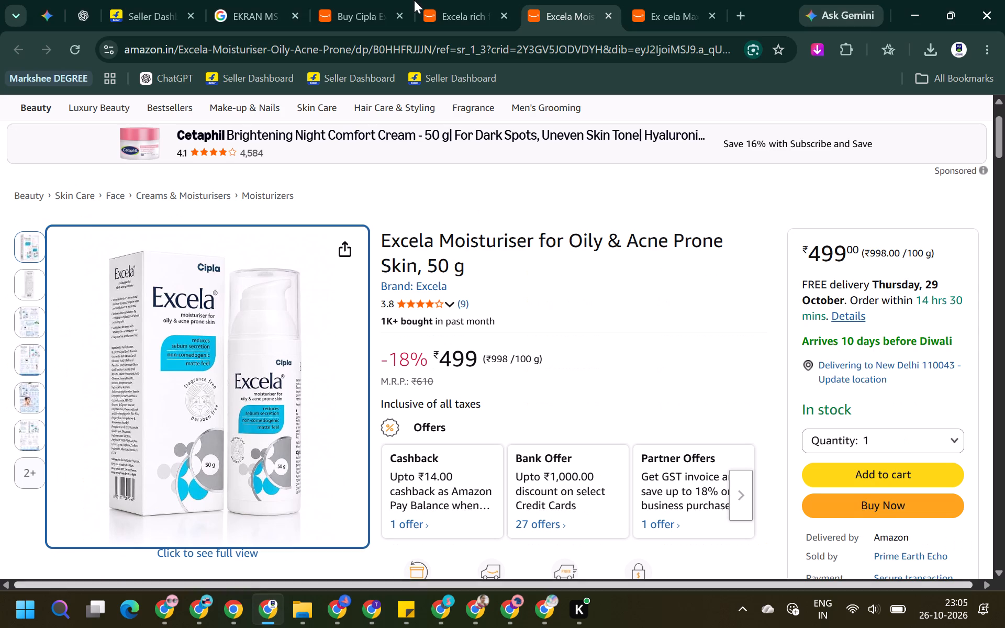
left_click(605, 17)
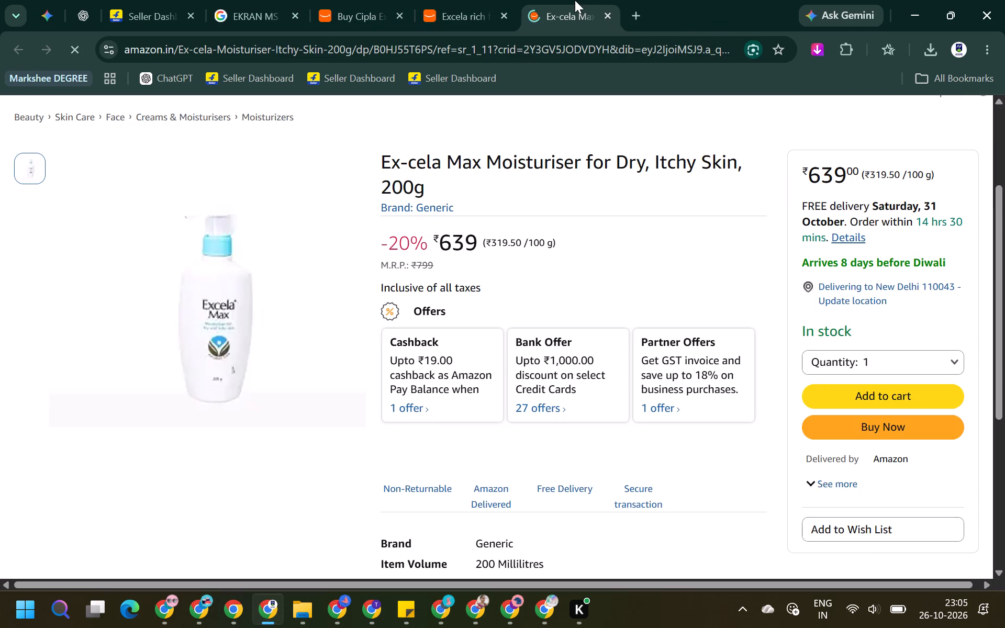
Start a new single listing in Flipkart Seller Hub, search verticals for "mois" and choose Moisturizer Creams.
key("alt+Tab")
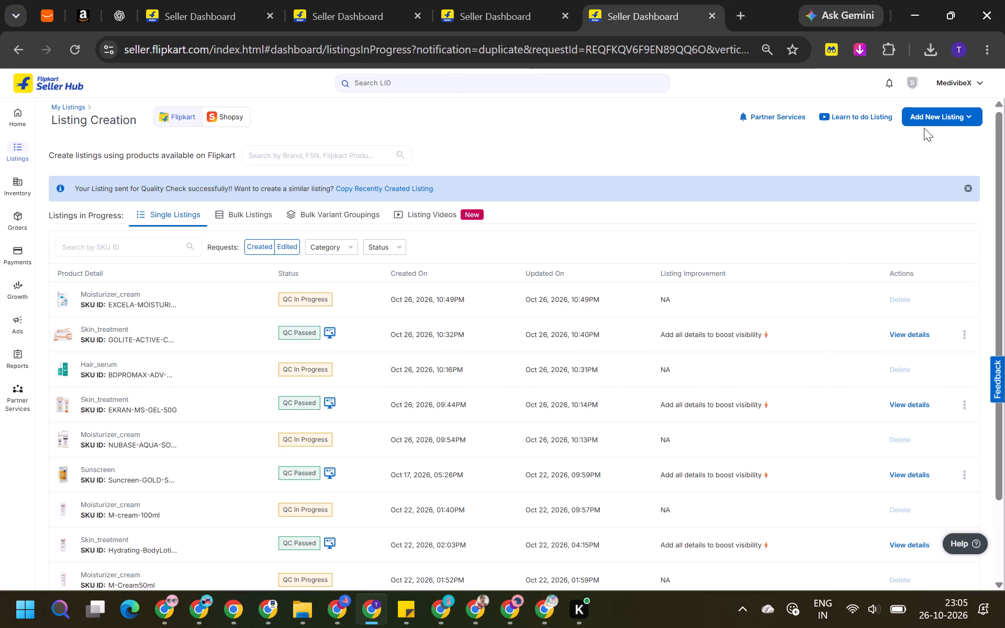
left_click(924, 120)
left_click(925, 136)
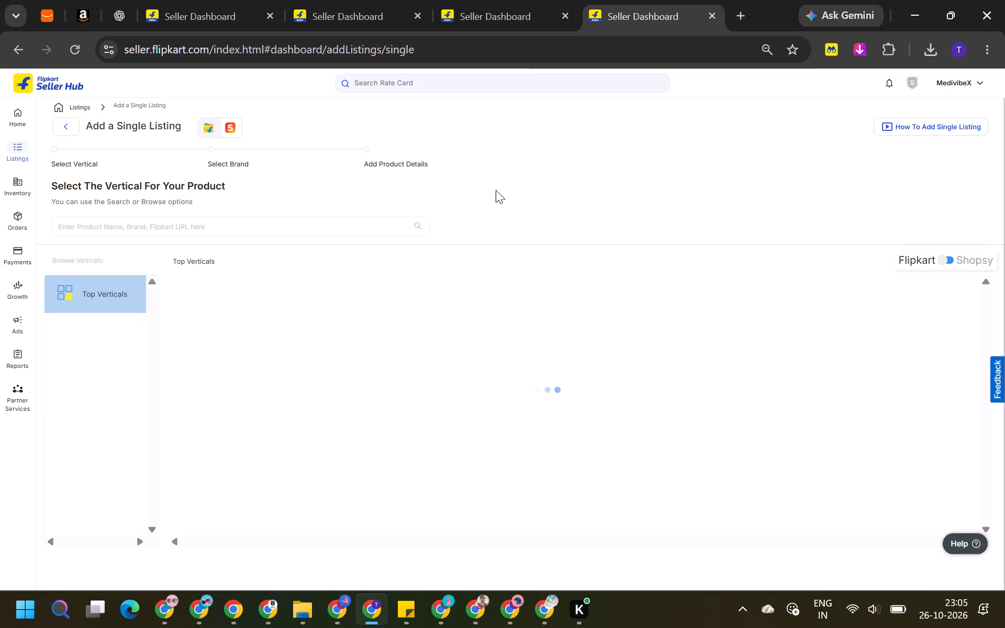
left_click(292, 228)
type("mois")
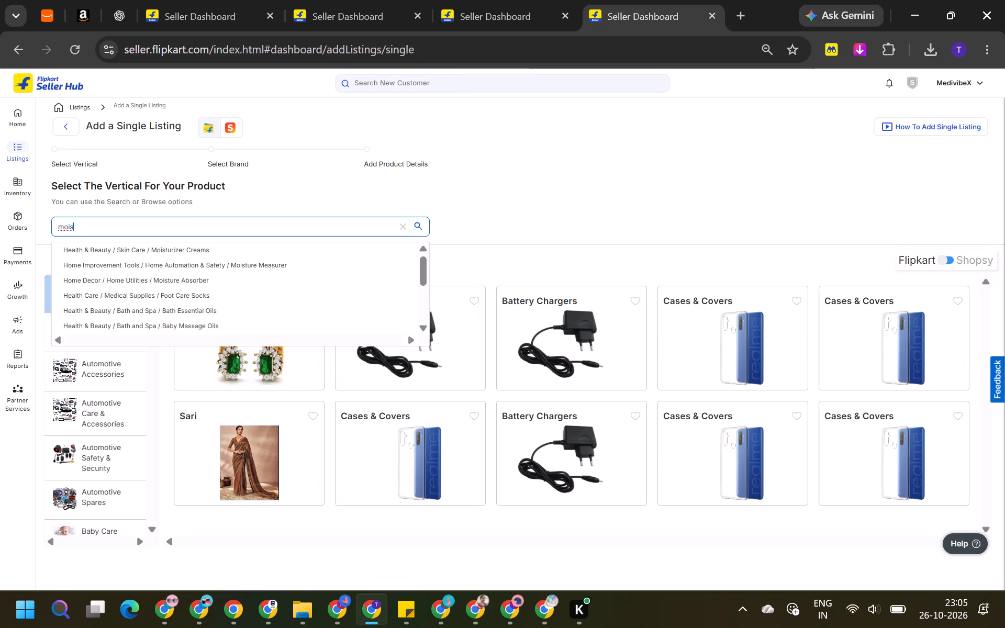
left_click(291, 255)
left_click(789, 376)
Copy EXCELA from the newest in-progress listing's SKU ID, check it as the brand, and create the new listing.
key("alt+Tab")
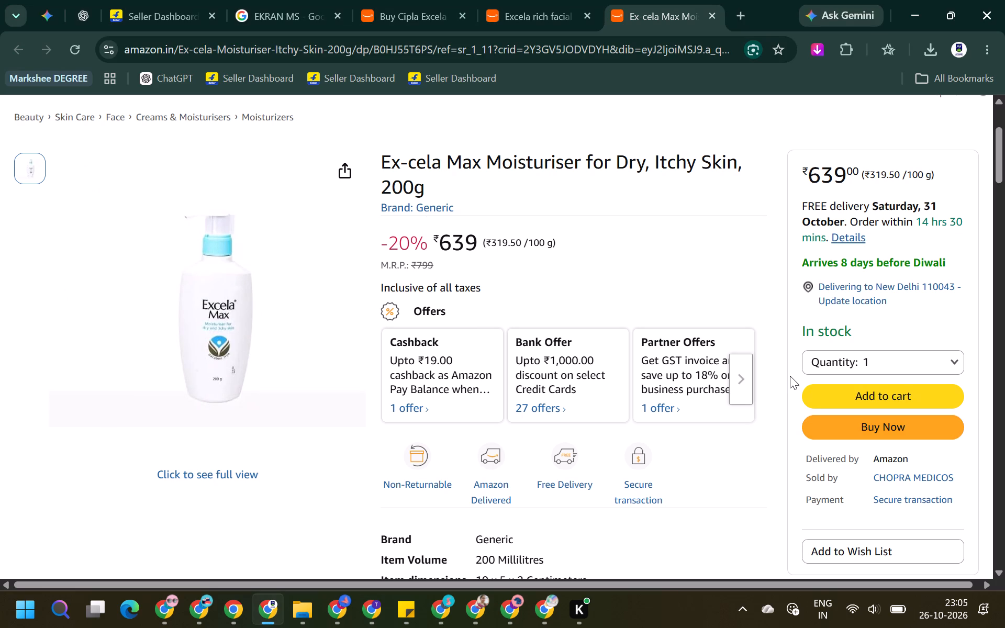
key("alt+Tab")
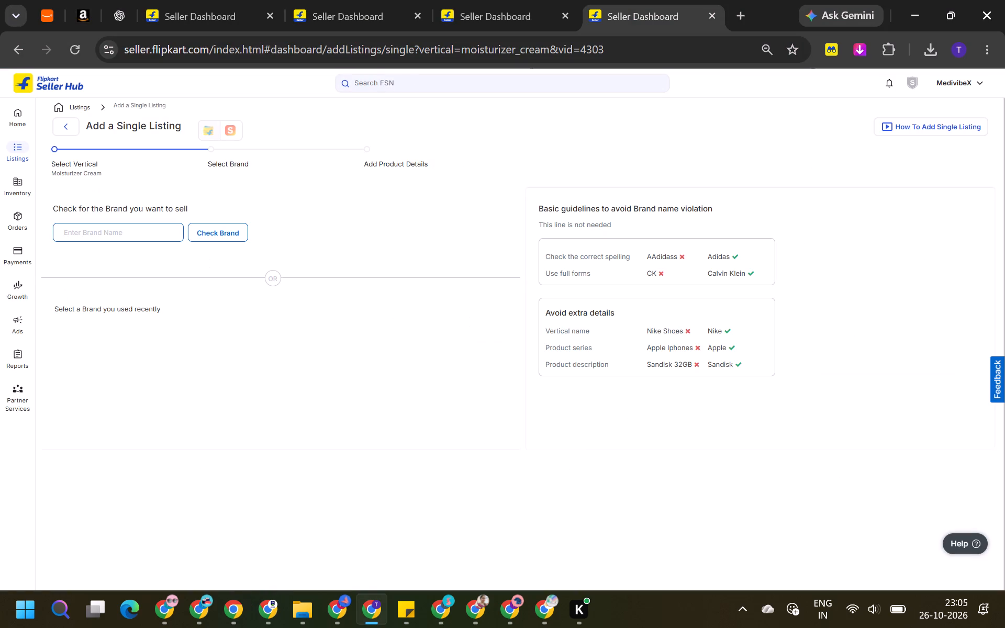
left_click(130, 231)
left_click(430, 0)
left_click(527, 0)
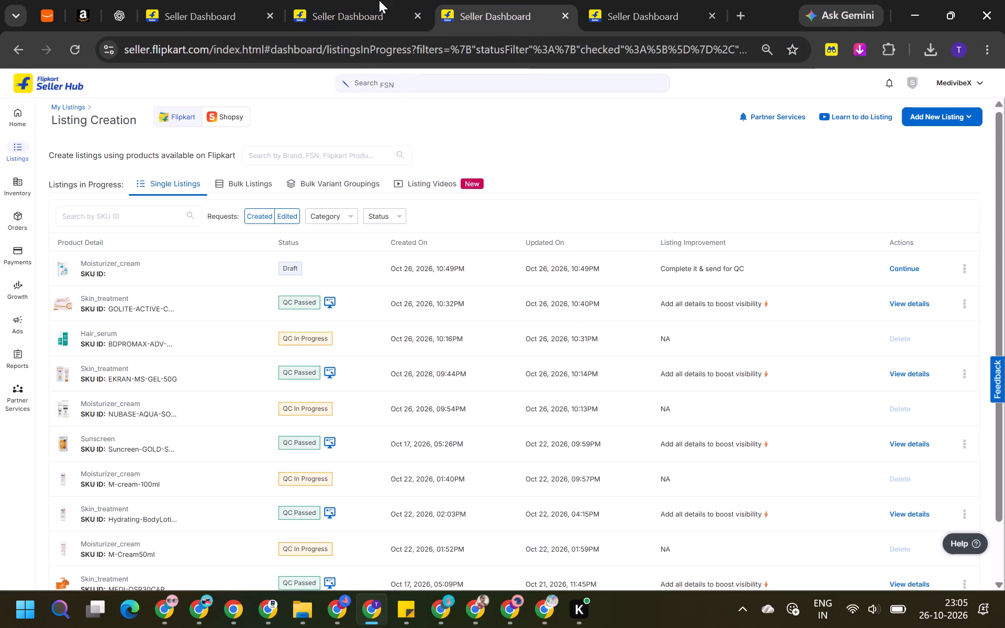
left_click(244, 0)
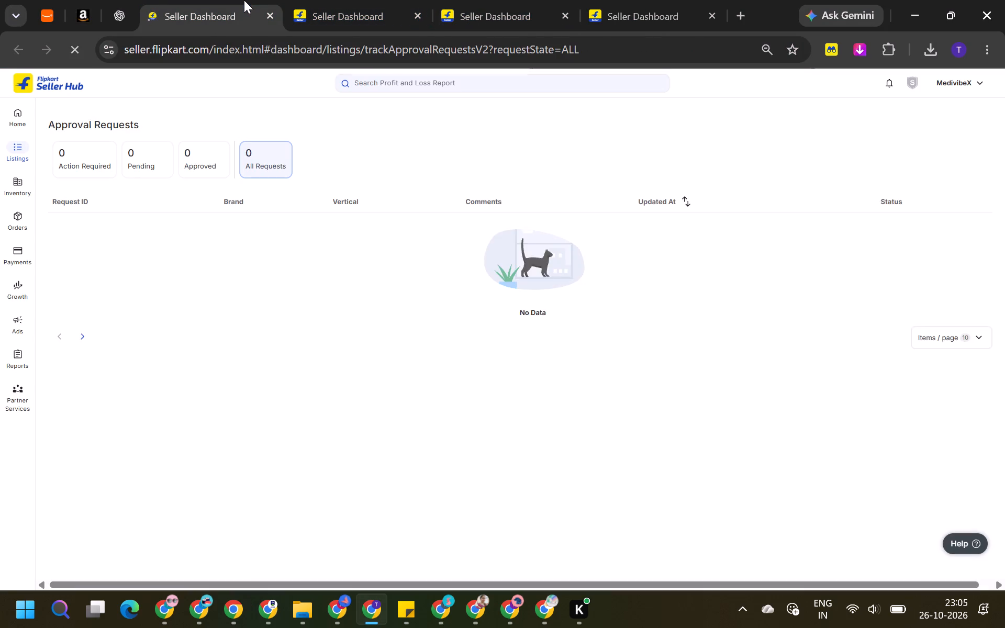
left_click(415, 0)
left_click(498, 0)
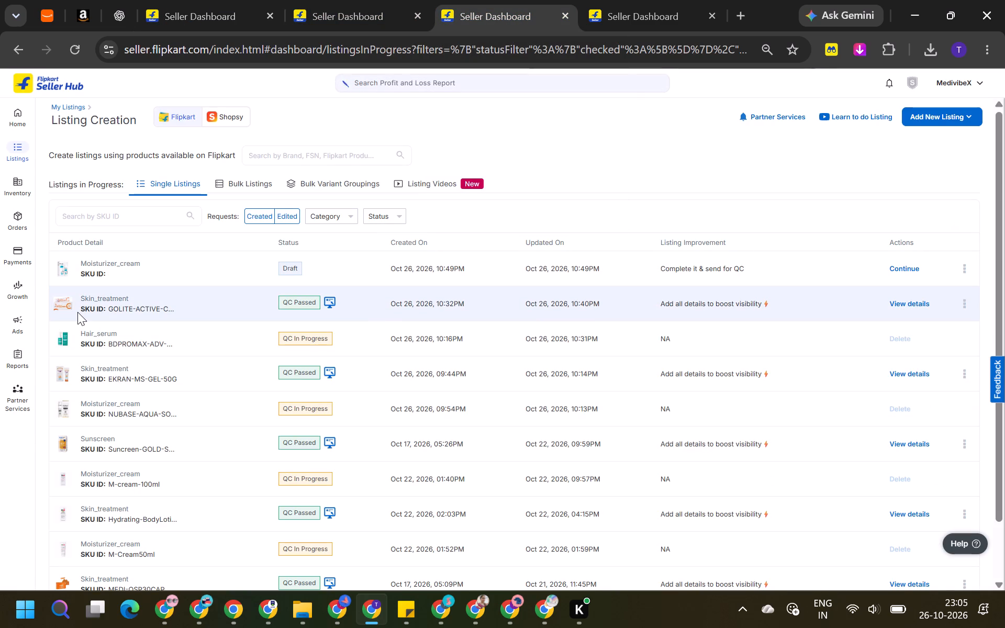
key("ctrl+r")
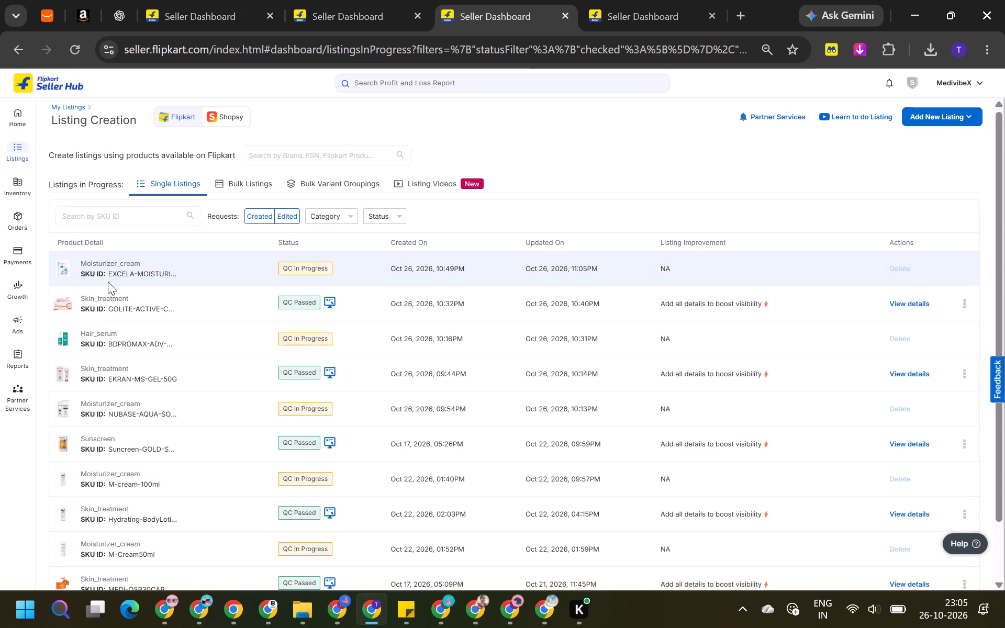
double_click(122, 270)
key("ctrl+c")
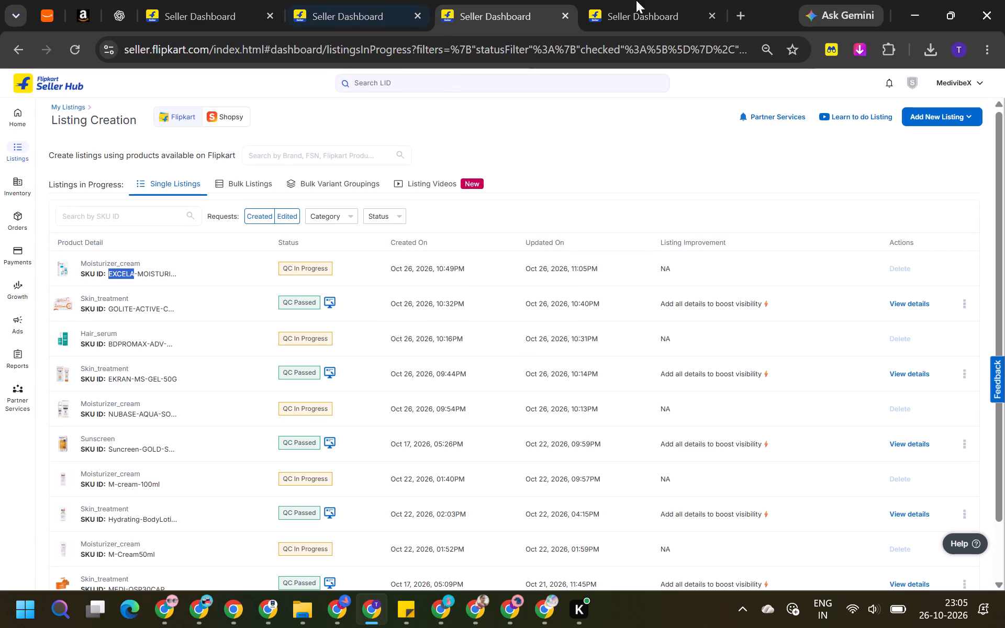
left_click(670, 0)
key("ctrl+v")
key("Return")
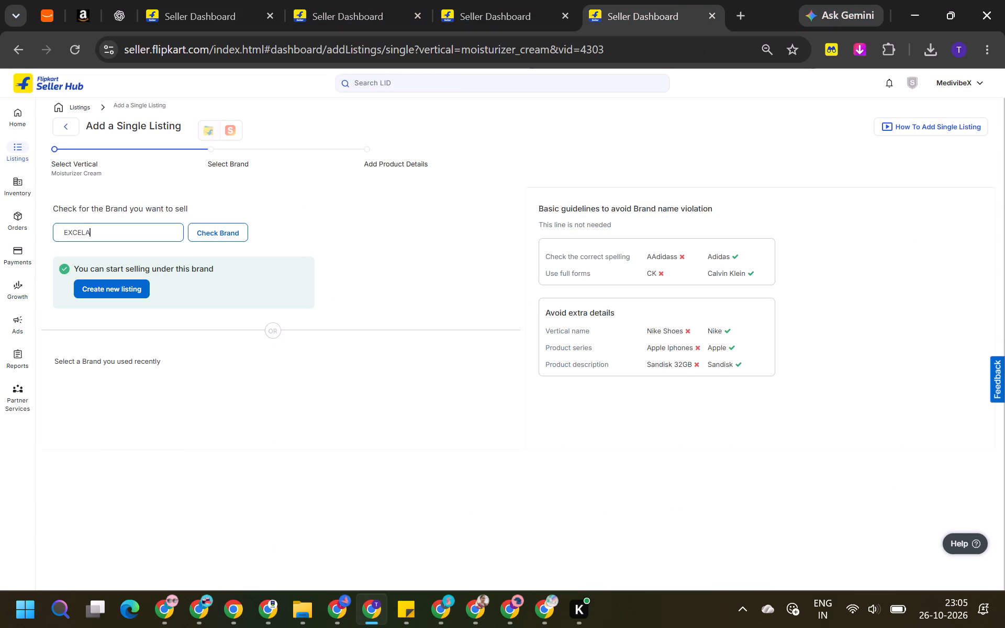
left_click(125, 289)
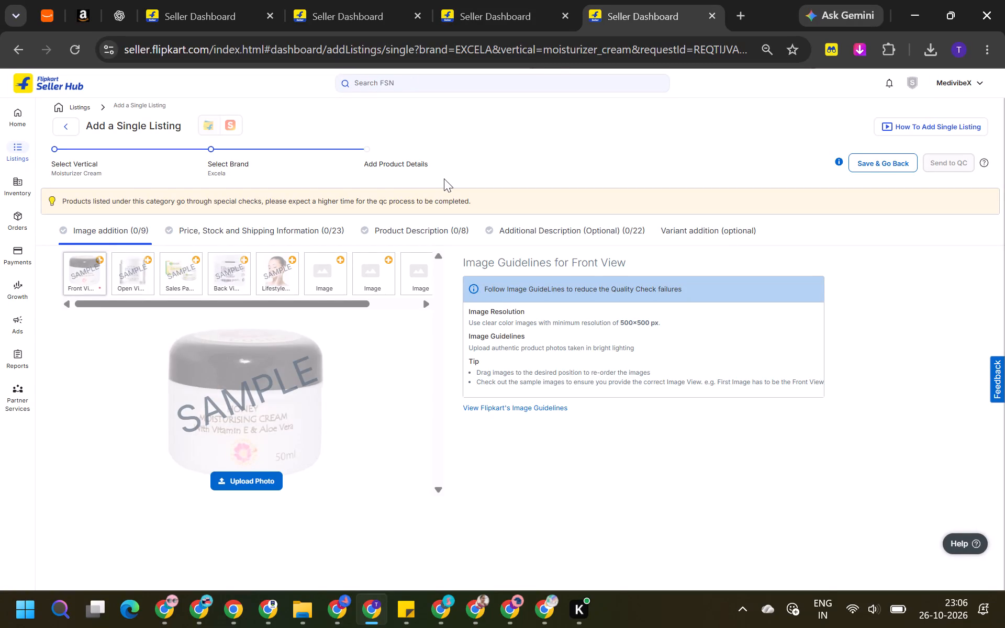
Upload the Excela Max bottle image 31yN9rTPQ3L from Downloads as the Front View photo.
left_click(241, 477)
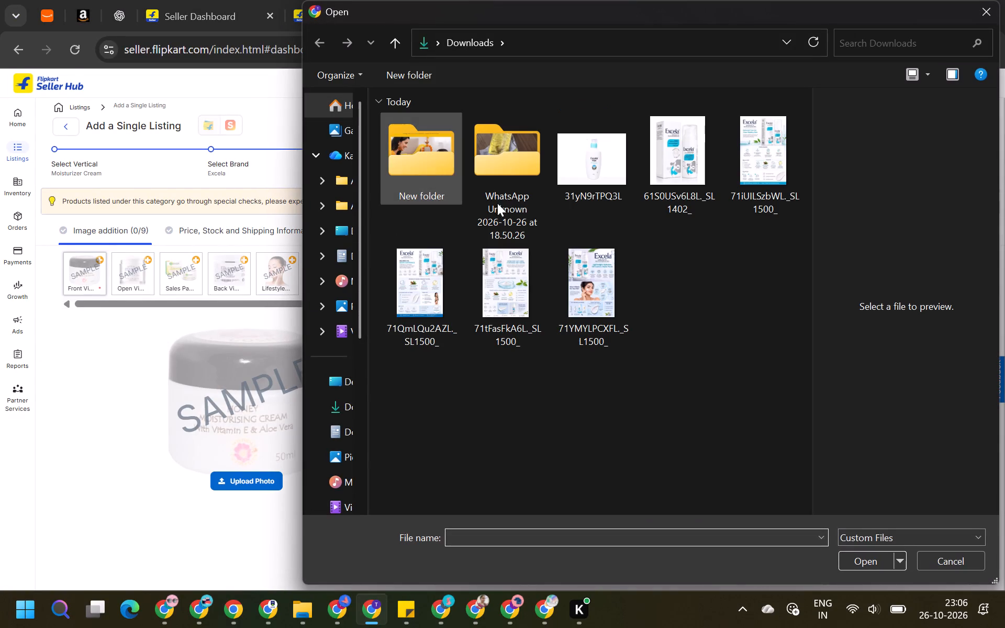
left_click(611, 183)
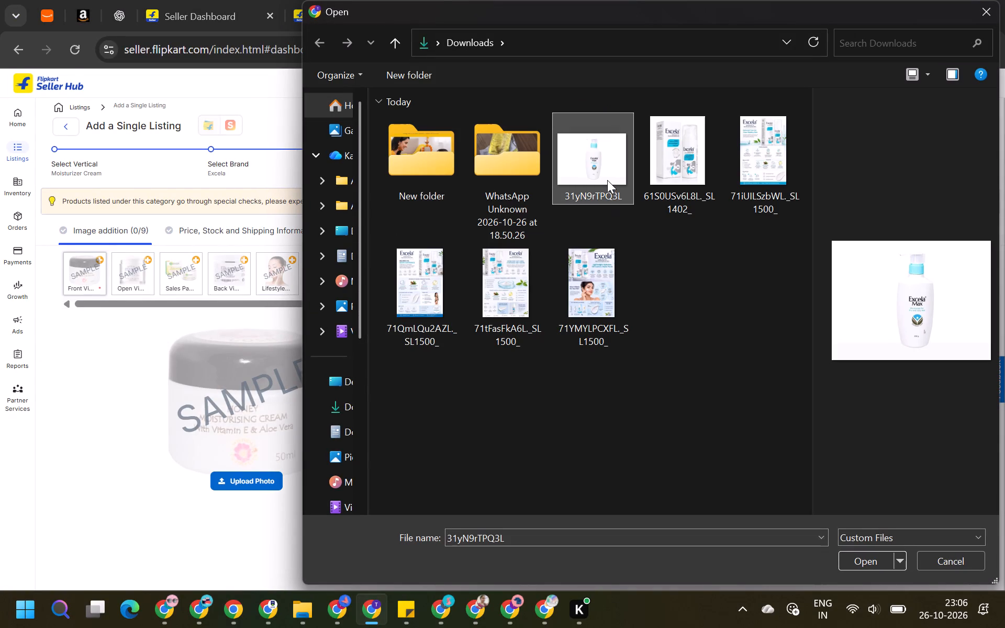
double_click(607, 180)
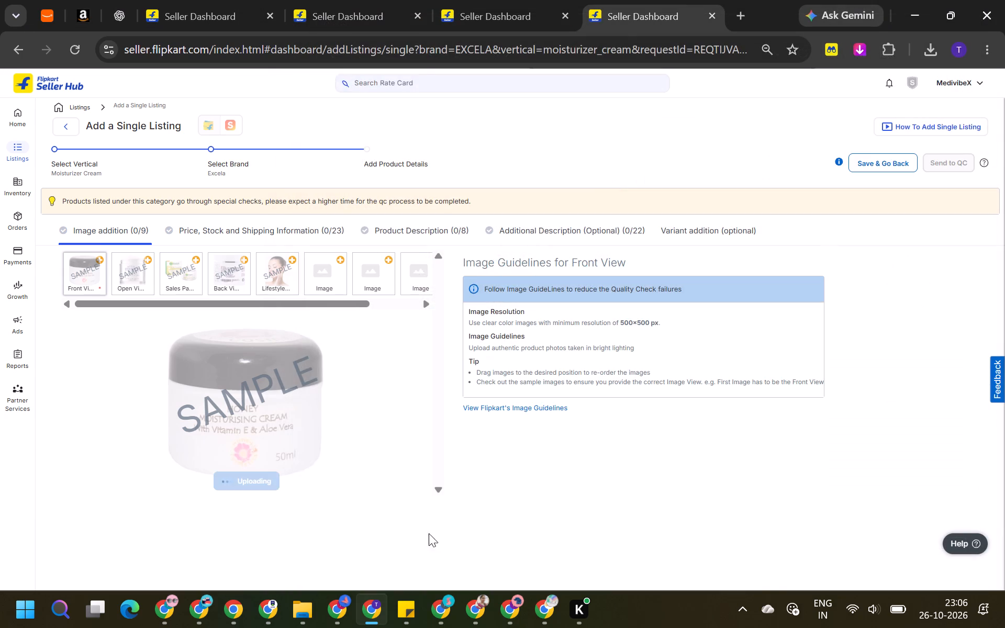
left_click(345, 615)
left_click(420, 560)
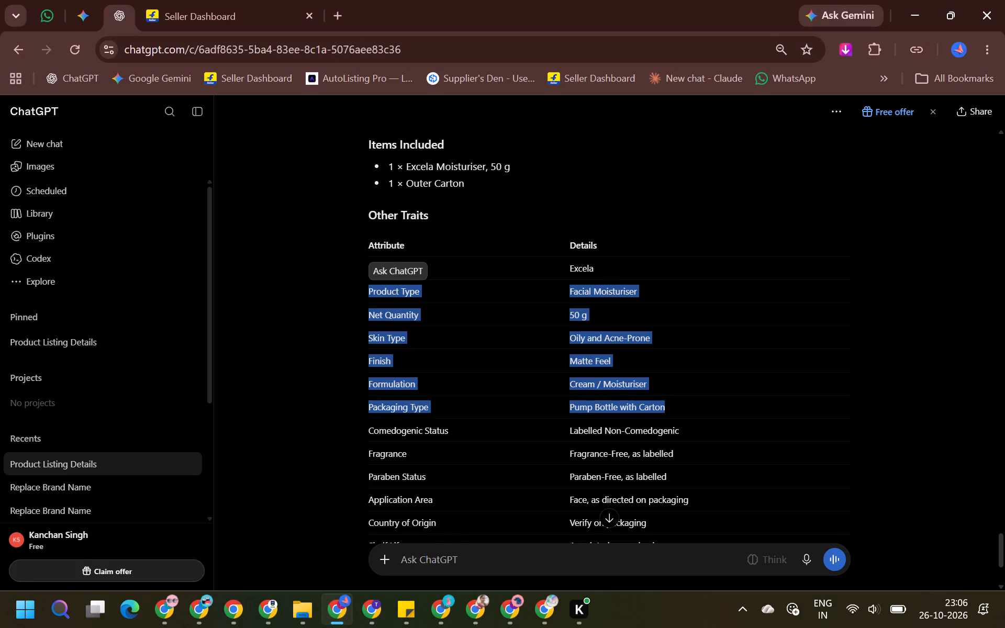
key("alt+Tab")
right_click(87, 270)
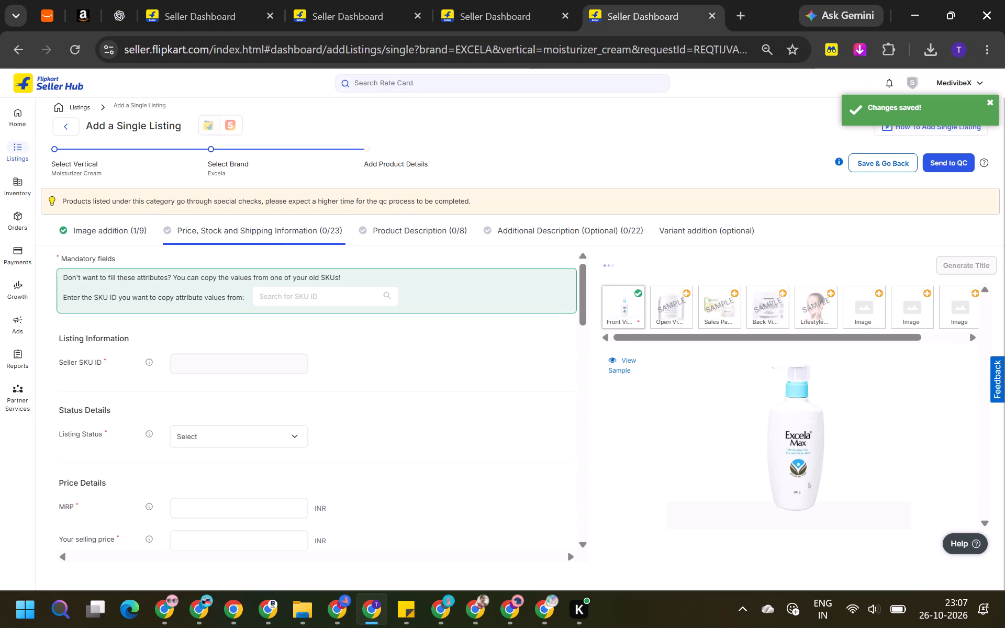
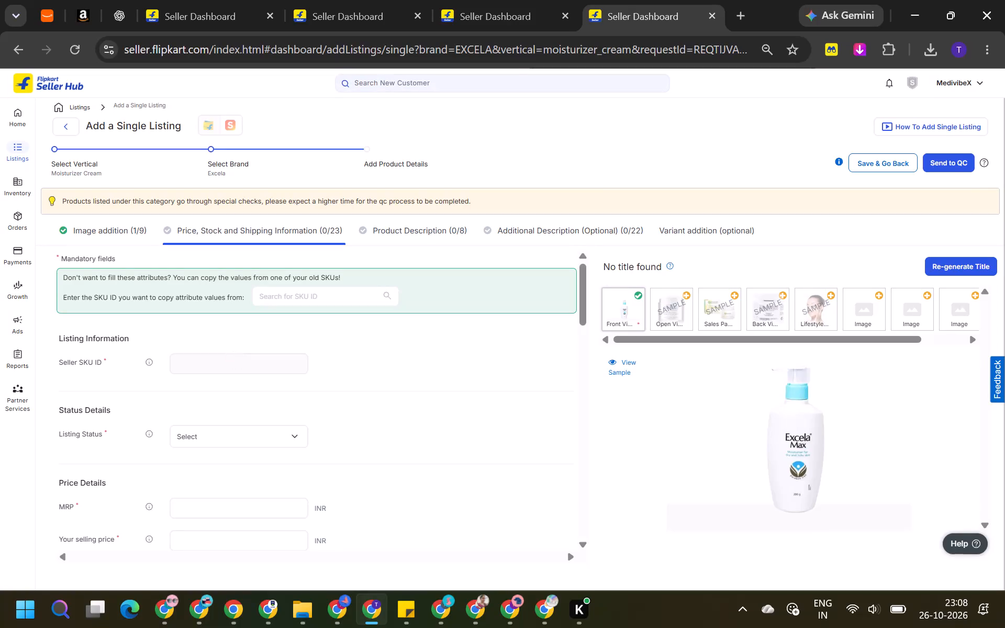
Fill the Seller SKU ID with ChatGPT's EXCELA-MAX-MOISTURISER-200G and set the listing status to Active.
left_click(237, 362)
key("alt+Tab")
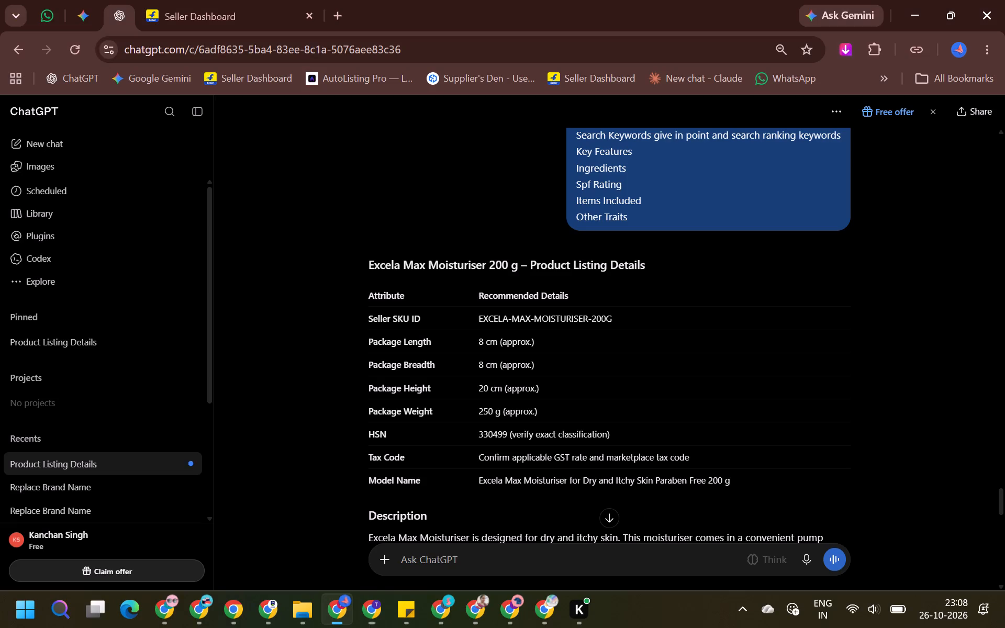
triple_click(497, 321)
key("ctrl+c")
key("alt+Tab")
key("ctrl+v")
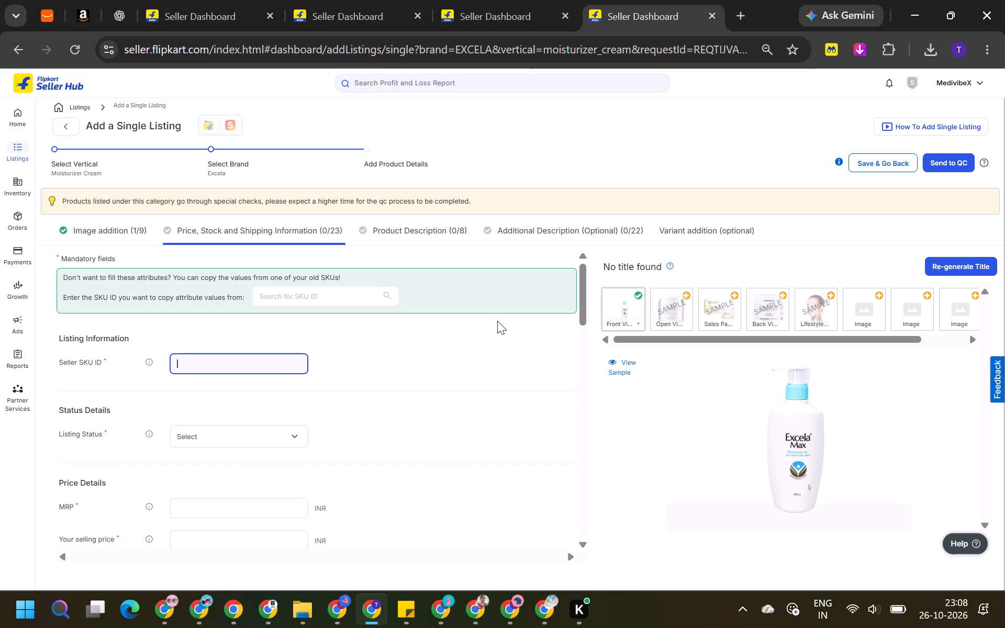
key("Tab")
left_click(238, 439)
left_click(210, 506)
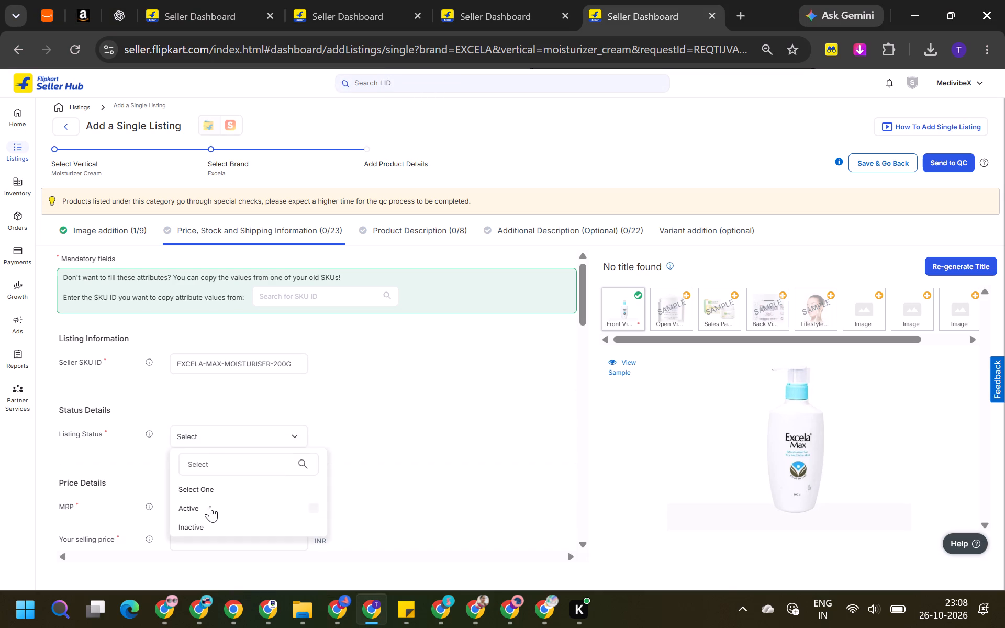
key("Tab")
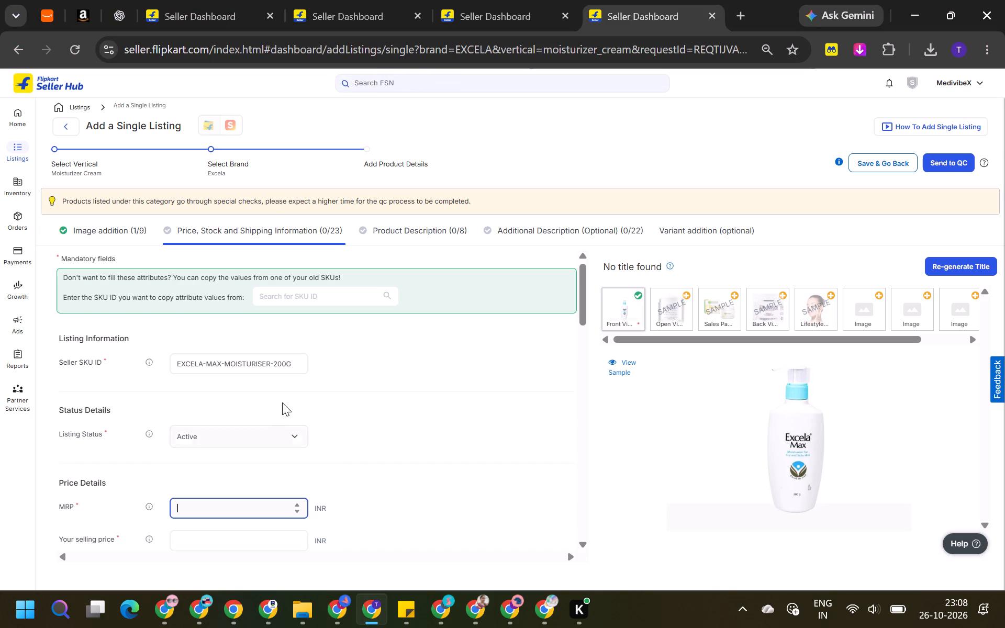
Consult the Amazon page for Ex-cela Max Moisturiser 200g and set the MRP to 999 INR and the selling price to 749 INR.
scroll(345, 399, "down", 1)
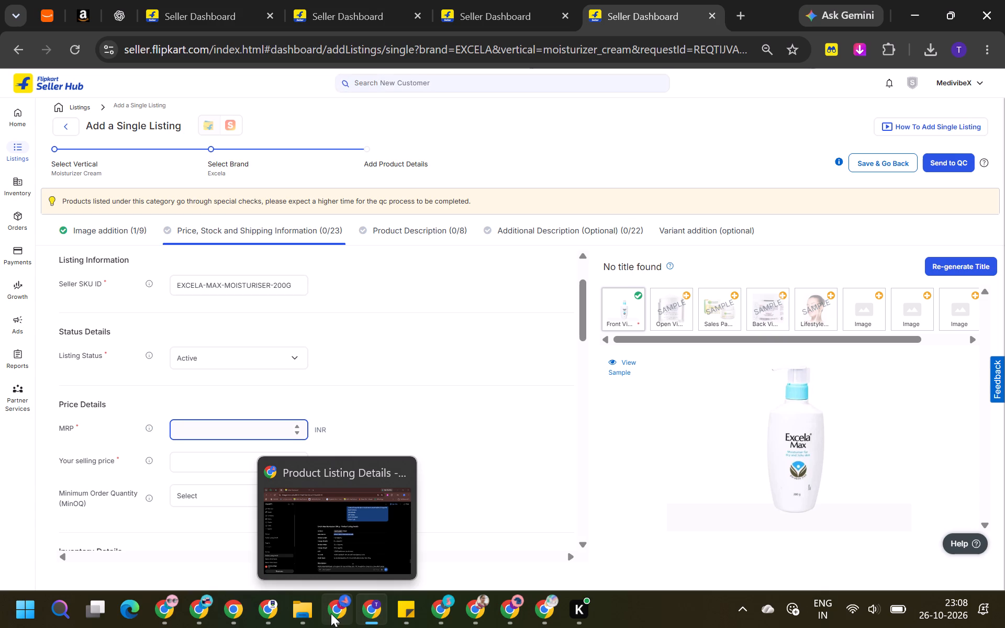
key("alt+Tab")
key("alt+Tab")
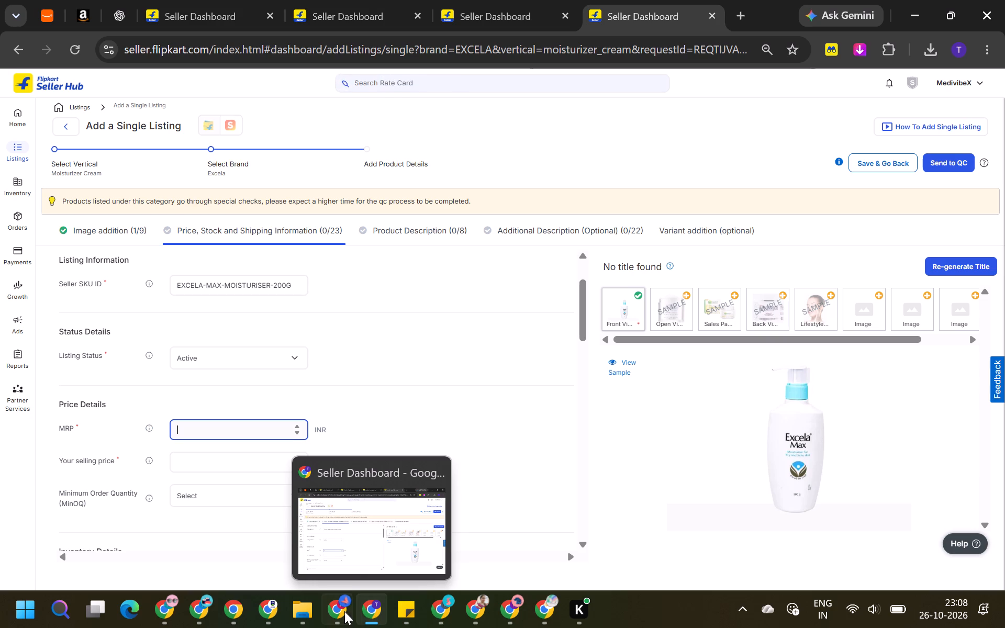
left_click(271, 608)
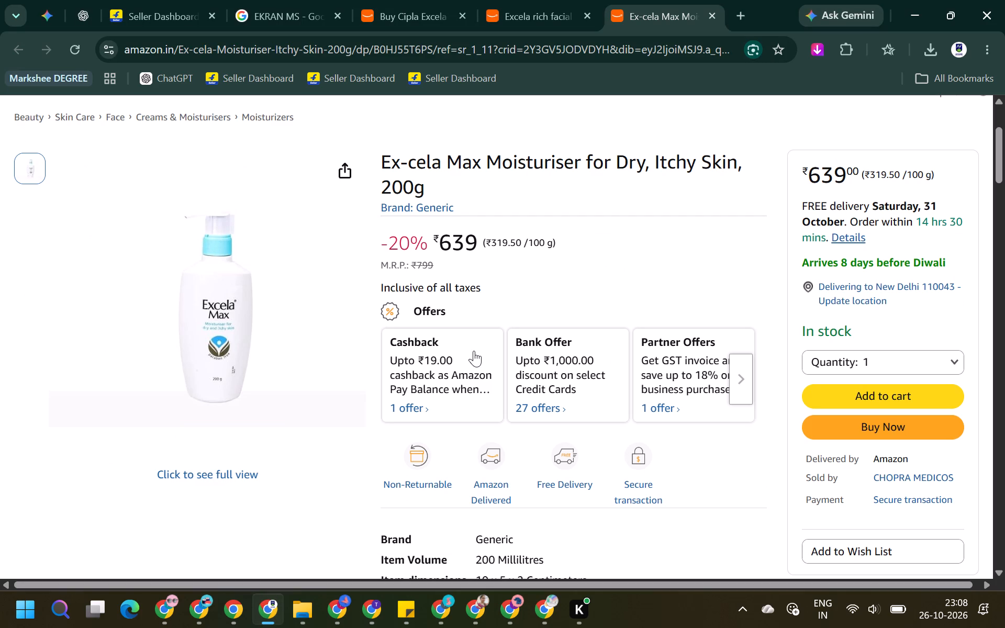
key("alt+Tab")
type("999")
key("Tab")
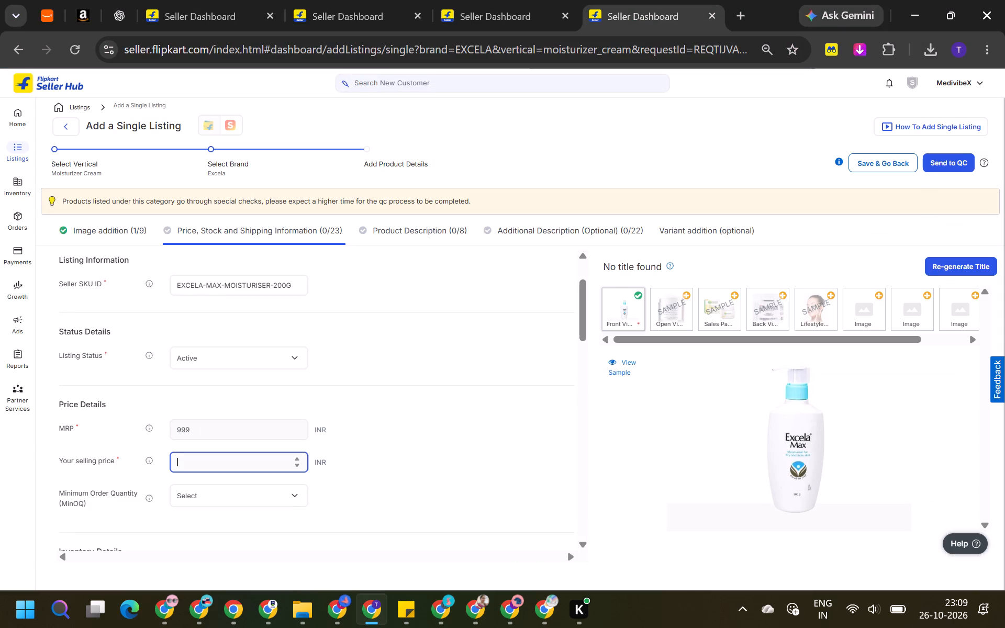
key("alt+Tab")
key("alt+Tab")
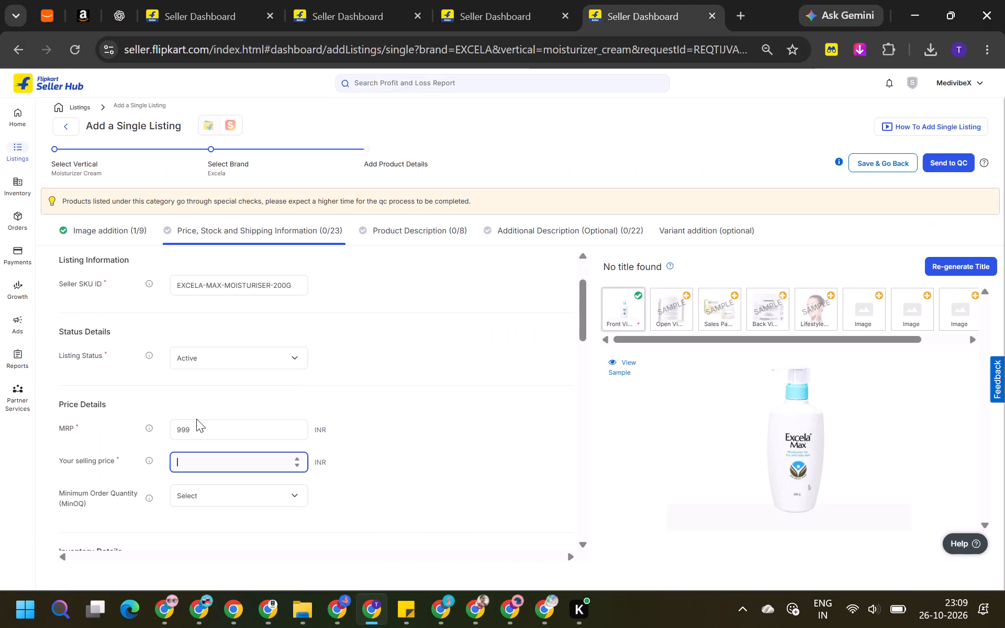
key("7")
type("49")
key("Tab")
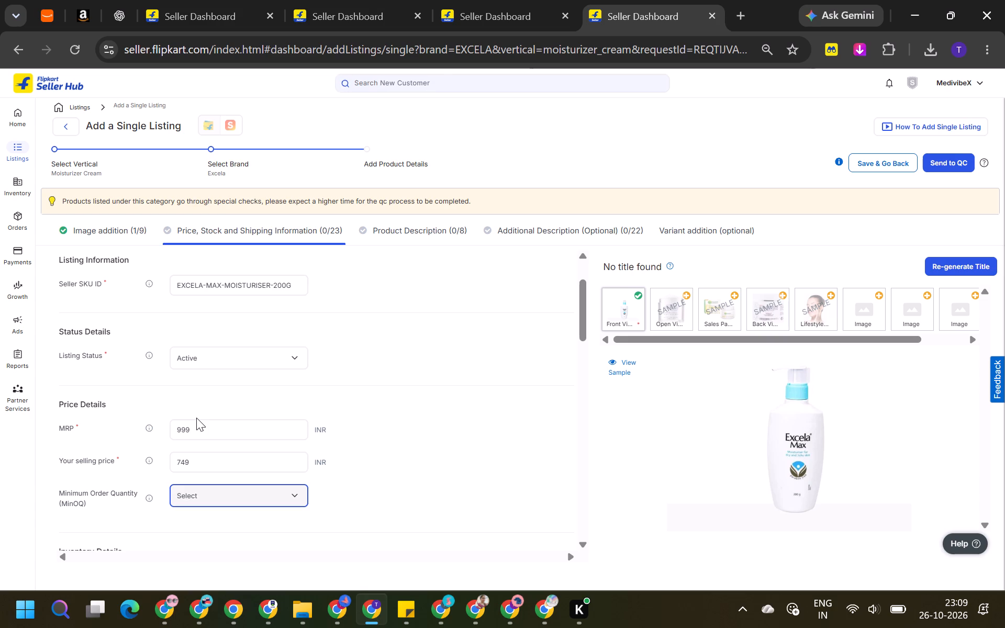
Fill the inventory details: fulfilment by Seller, procurement type instock, procurement SLA 1 day and stock 1.
scroll(239, 412, "down", 2)
left_click(231, 424)
left_click(208, 489)
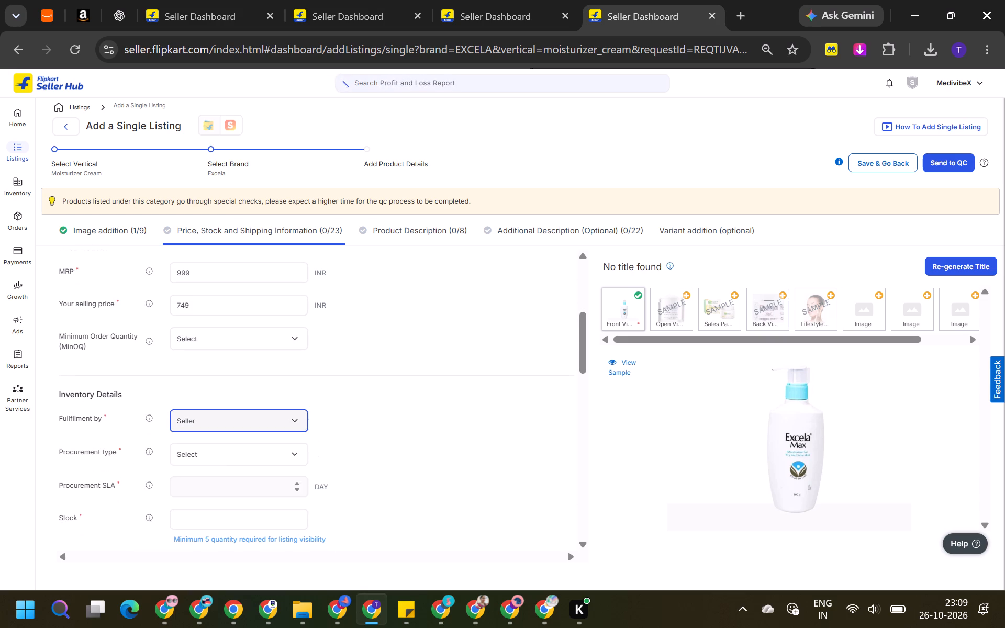
key("Tab")
left_click(220, 458)
left_click(202, 522)
key("Tab")
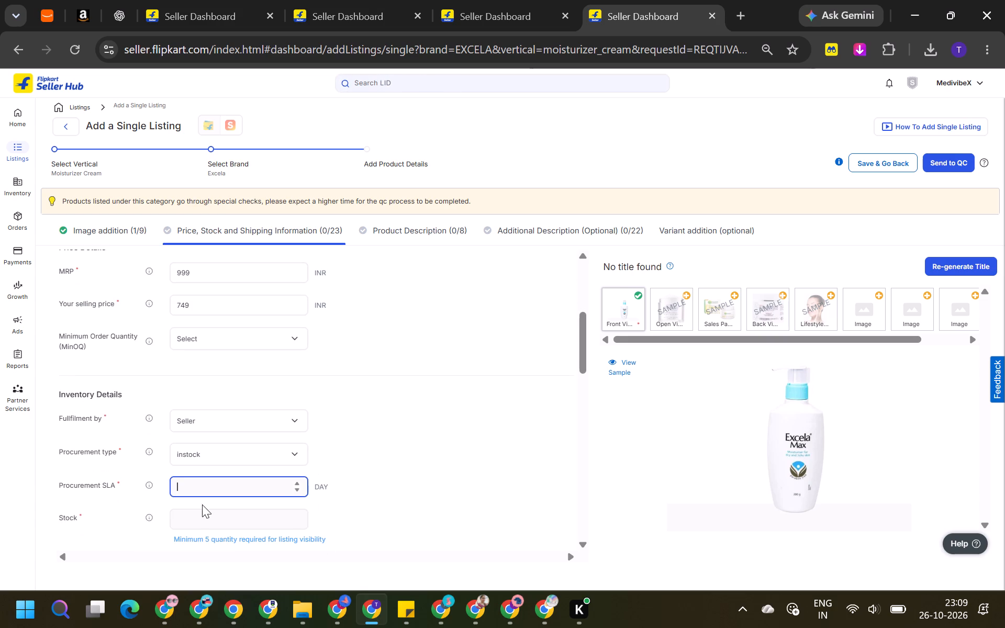
key("1")
key("Tab")
key("1")
key("Tab")
Set Flipkart as the shipping provider and the local, zonal and national handling fees to 0 INR.
left_click(220, 400)
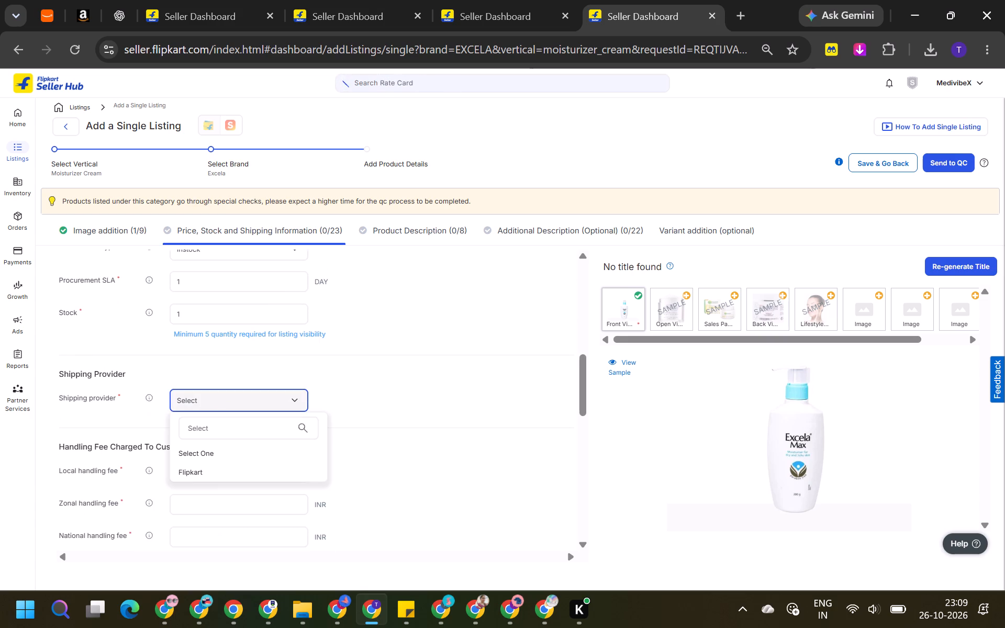
left_click(208, 472)
key("Tab")
left_click(208, 472)
key("0")
key("Tab")
key("0")
key("Tab")
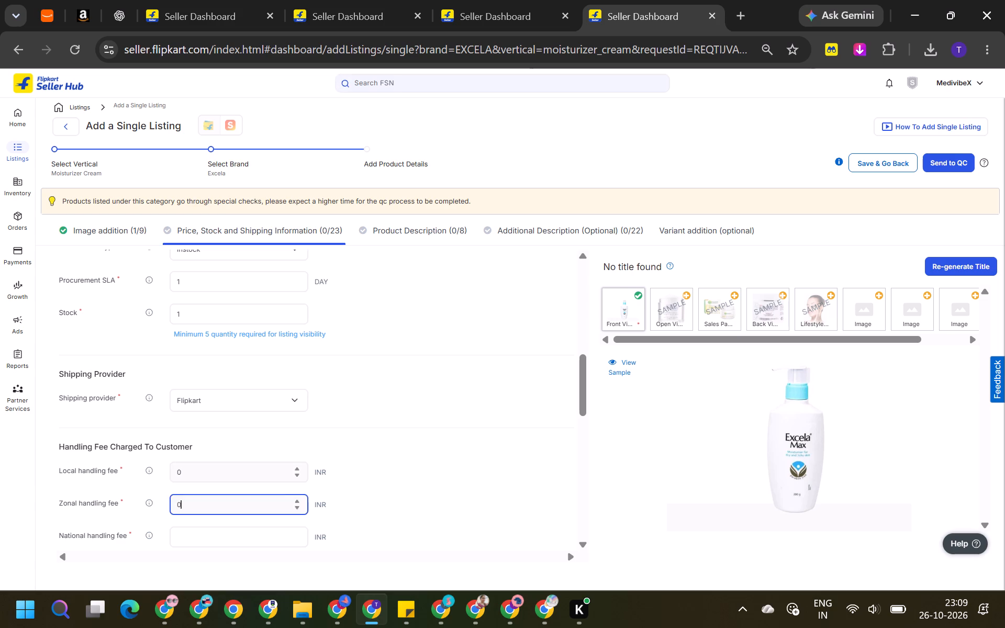
key("0")
key("Tab")
Enter the package details from ChatGPT: length 8 cm, breadth 8 cm, height 20 cm and weight 0.250 kg.
key("alt+Tab")
key("alt+Tab")
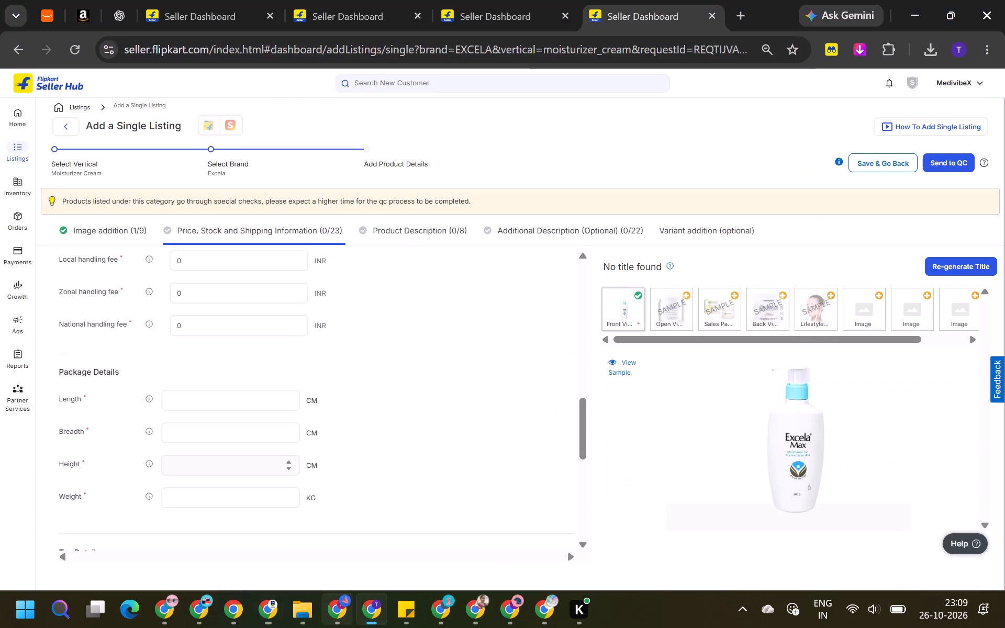
left_click(352, 611)
key("alt+Tab")
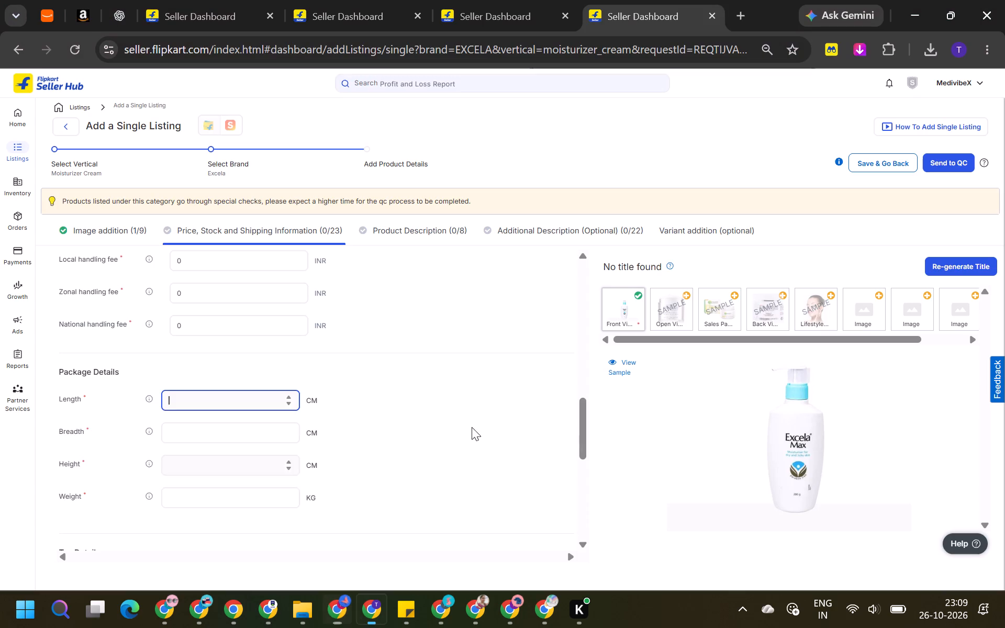
type("98")
key("Tab")
key("8")
key("Tab")
key("8")
key("Tab")
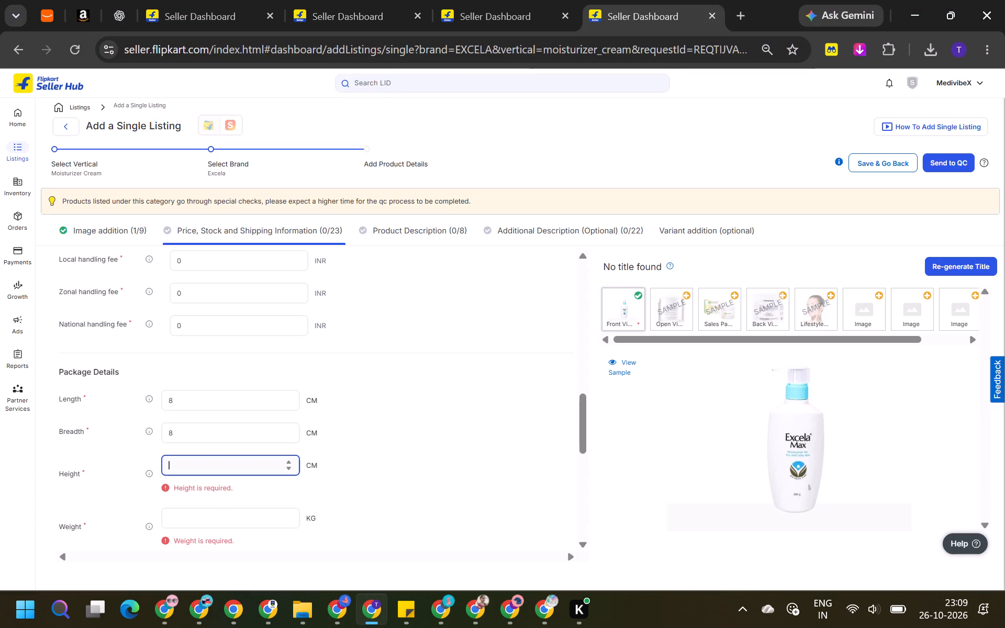
key("alt+Tab")
key("alt+Tab")
type("20")
key("Tab")
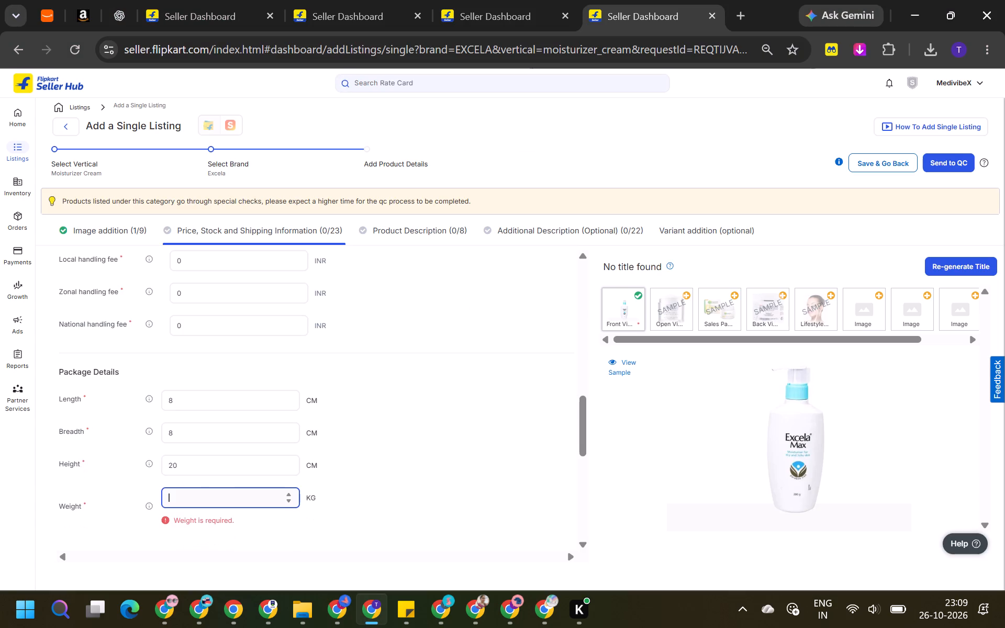
type("0.250")
key("Tab")
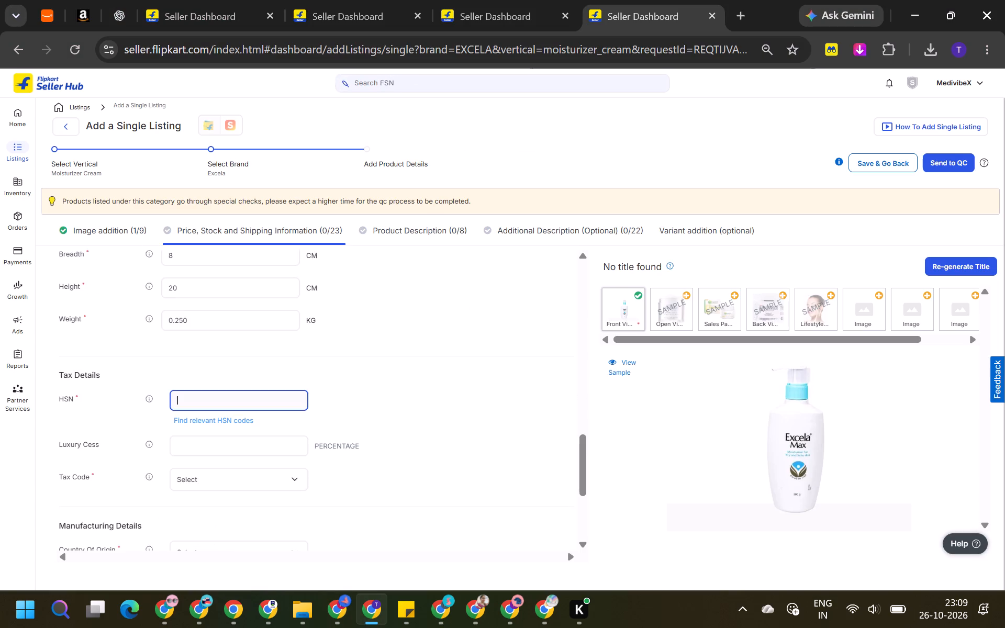
Fill the tax details with HSN 330499 copied from ChatGPT and the tax code GST_18.
key("alt+Tab")
double_click(484, 433)
key("ctrl+c")
key("alt+Tab")
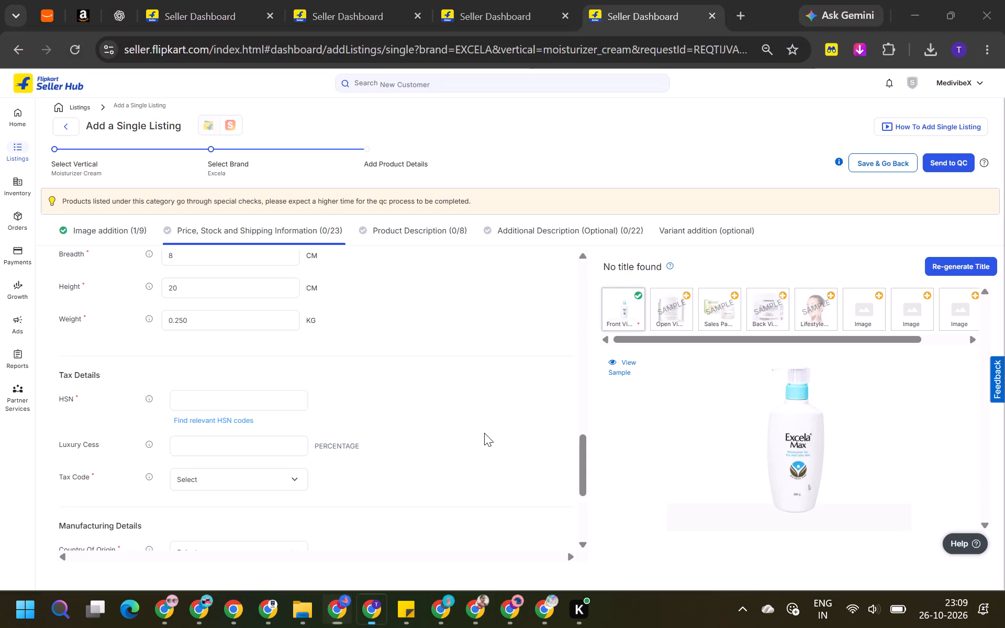
key("ctrl+v")
key("Tab")
key("Tab")
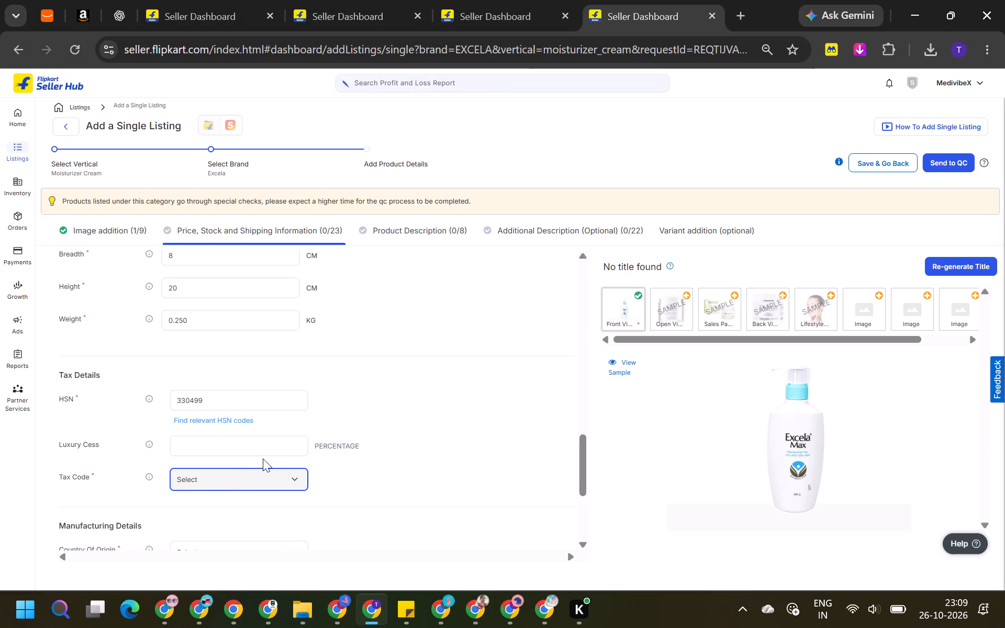
left_click(231, 474)
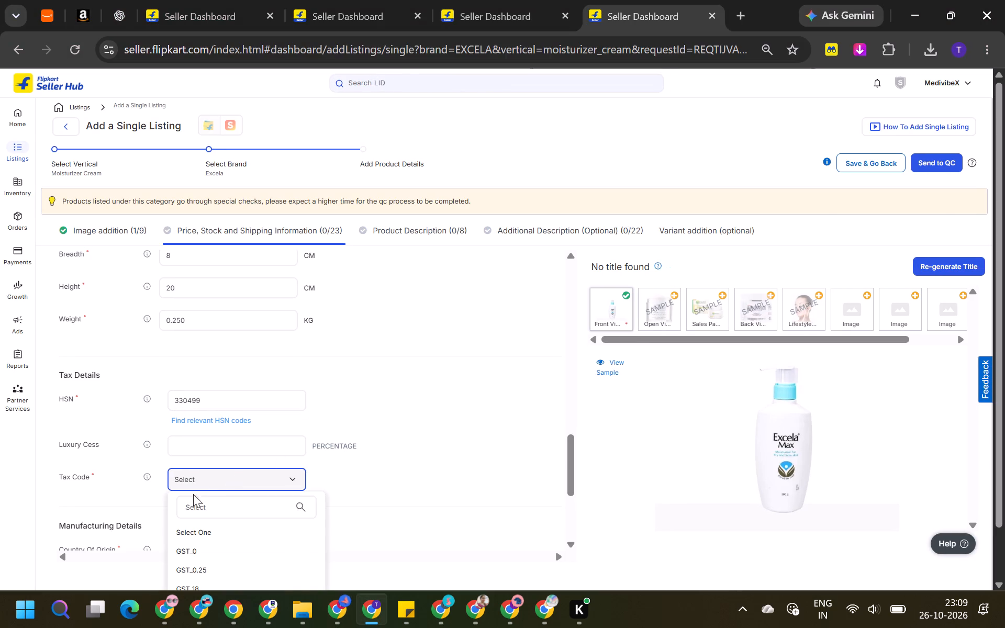
left_click(204, 584)
Set the country of origin to India in the manufacturing details.
scroll(119, 449, "down", 2)
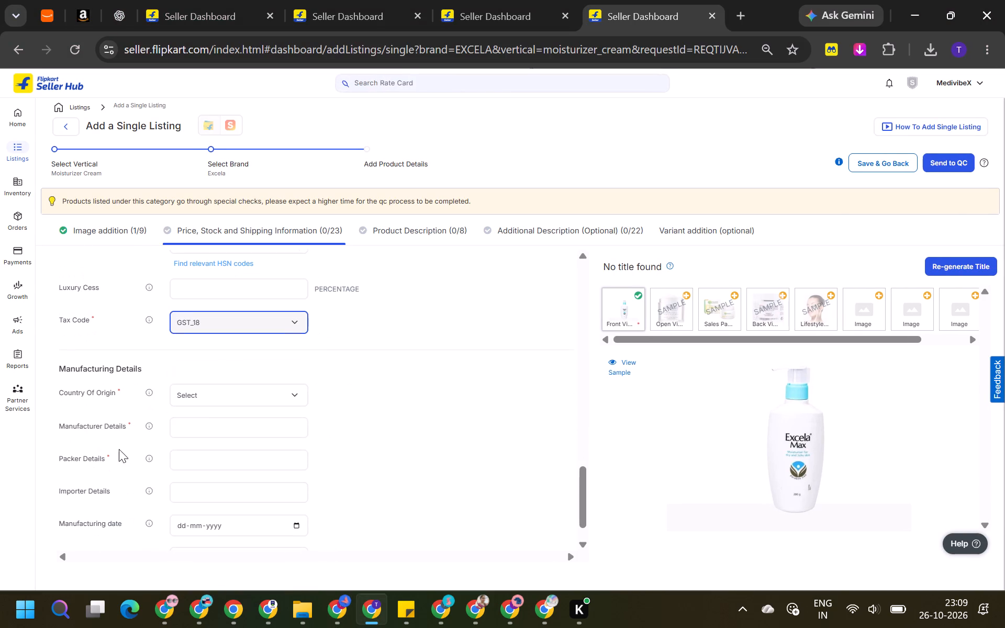
left_click(218, 391)
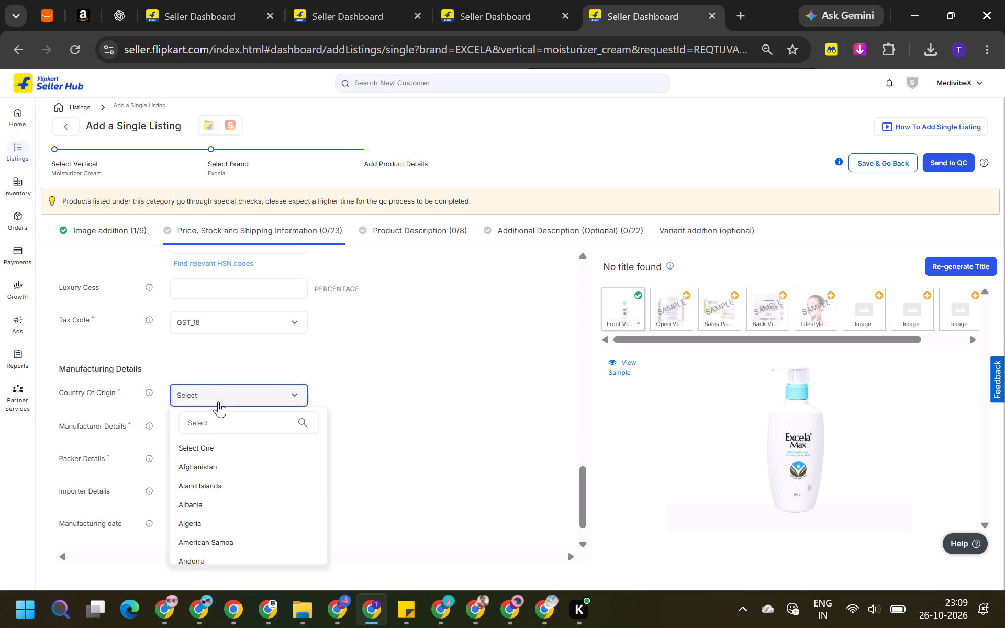
left_click(220, 421)
type("ind")
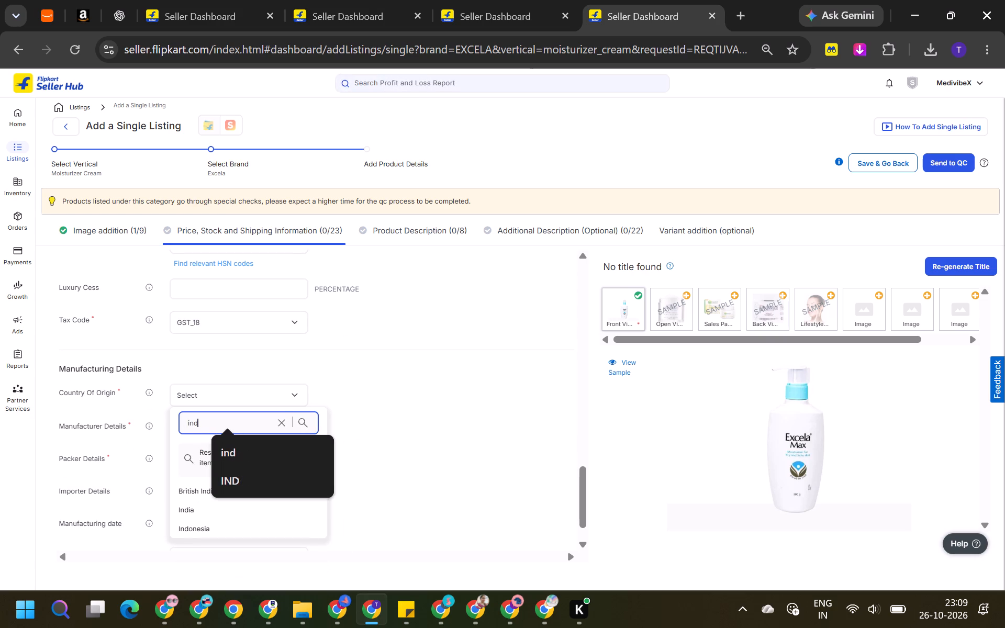
left_click(192, 509)
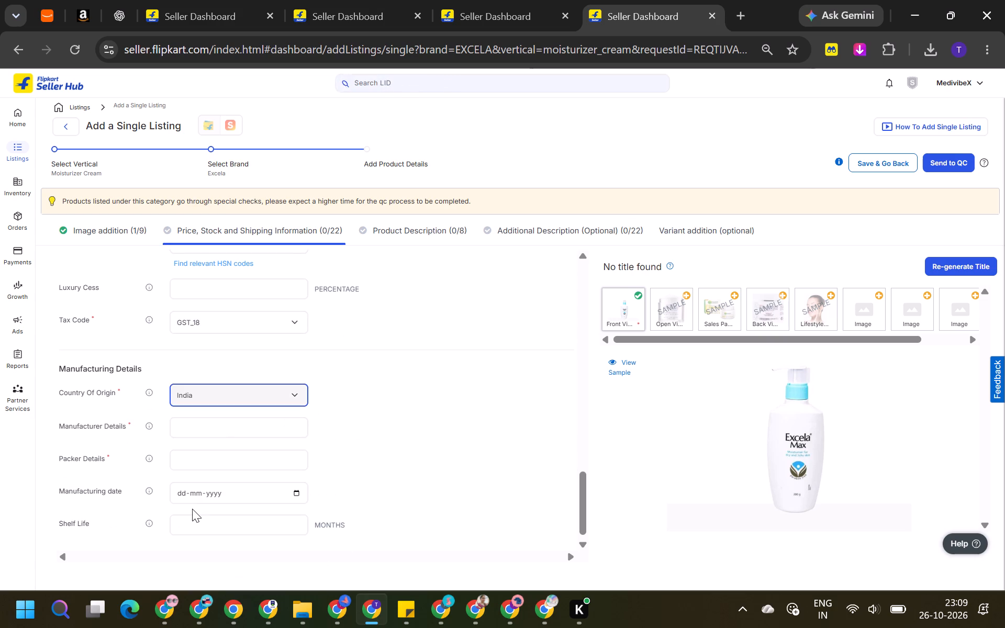
Enter MEDIVIBE X, copied from another open Seller Dashboard page, as both the manufacturer and packer details.
key("Tab")
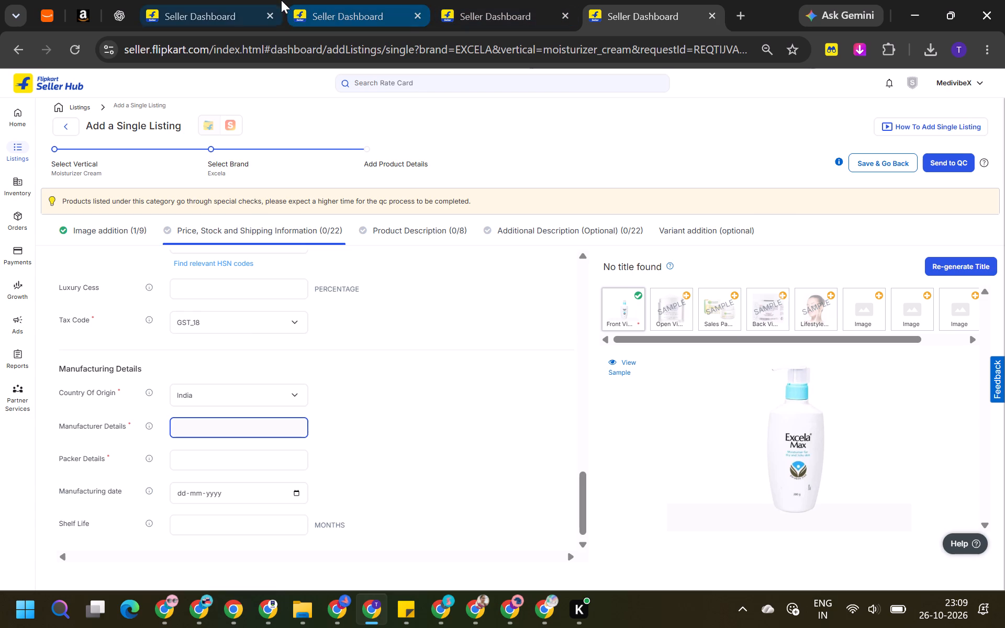
left_click(281, 0)
left_click(316, 0)
key("ctrl+c")
left_click(711, 0)
key("ctrl+v")
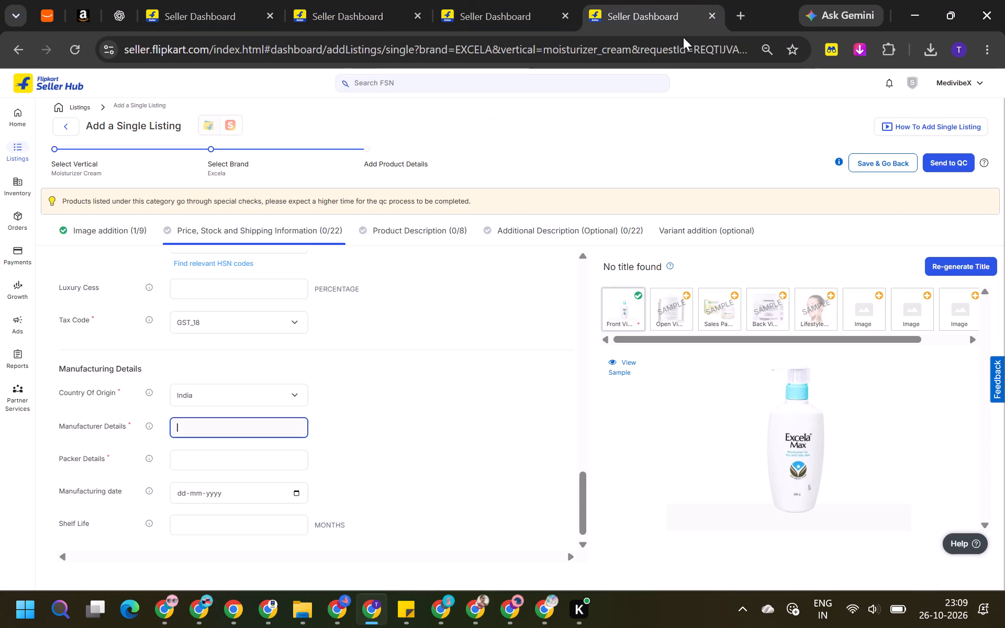
key("Tab")
key("ctrl+v")
key("Tab")
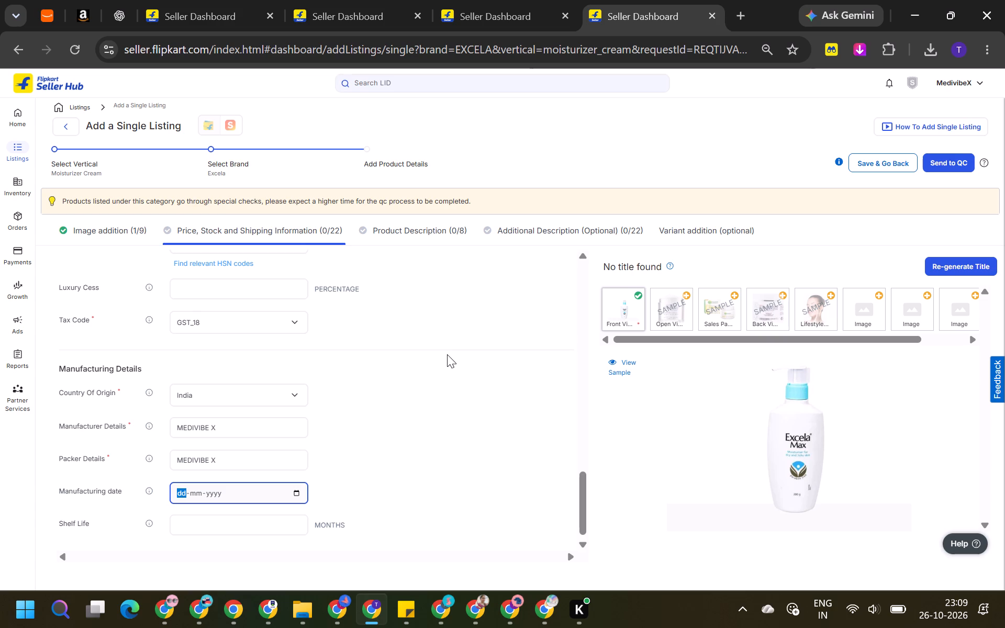
Set the manufacturing date to 26-10-2026 and the shelf life to 24 months.
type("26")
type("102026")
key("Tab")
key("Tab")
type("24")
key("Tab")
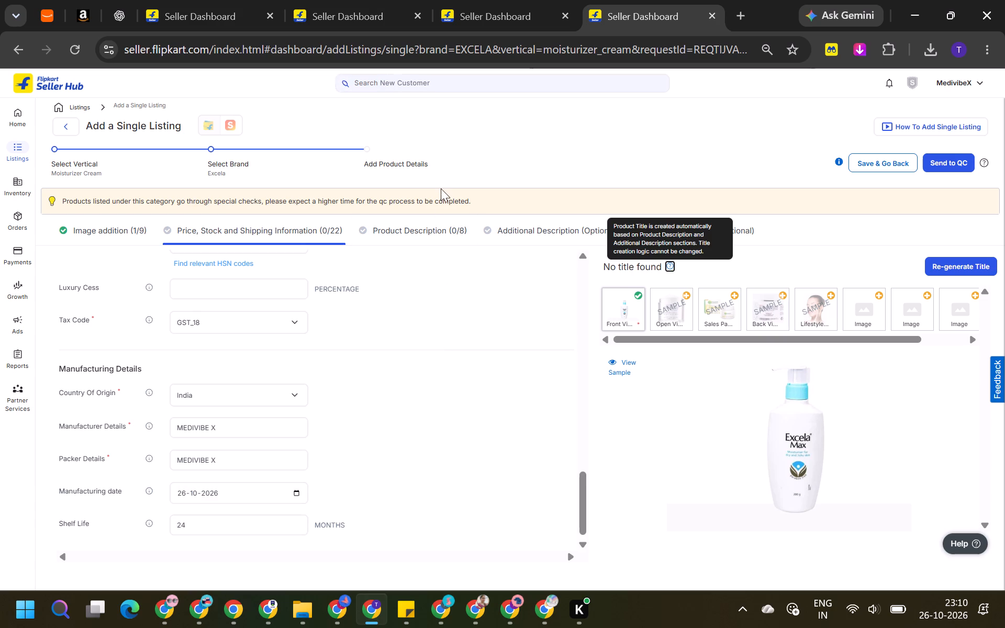
In the product description, enter the model name copied from ChatGPT without the brand word: Max Moisturiser for Dry and Itchy Skin Paraben Free 200 g.
left_click(418, 231)
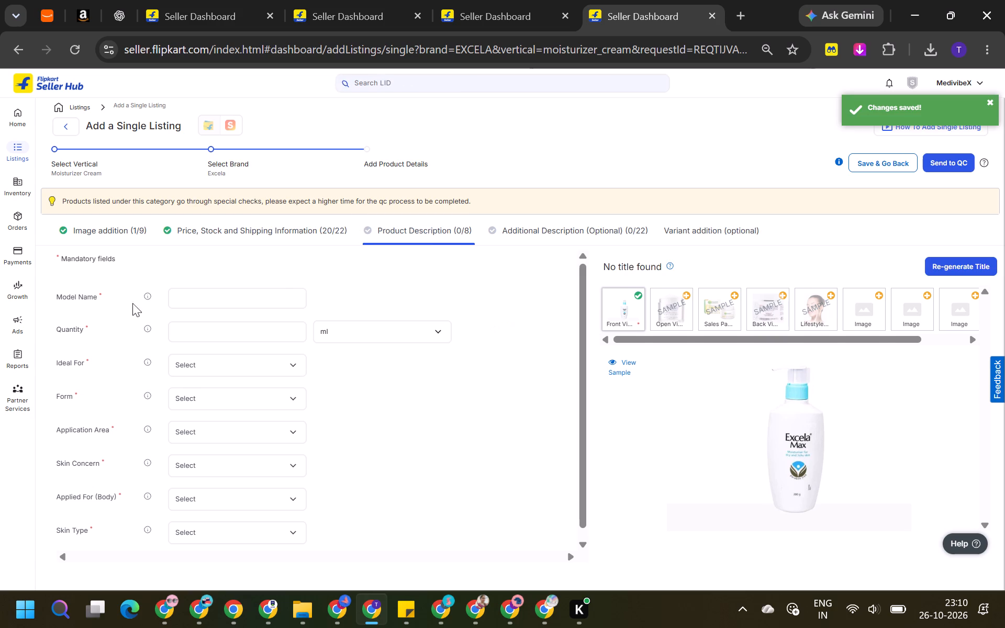
left_click(187, 290)
left_click(287, 296)
key("alt+Tab")
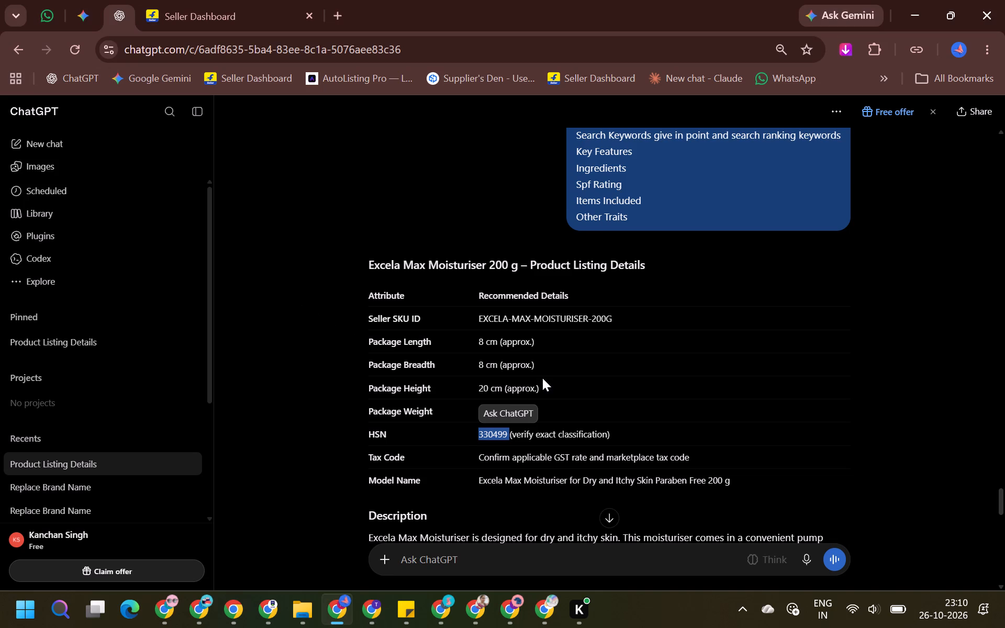
scroll(542, 377, "down", 1)
triple_click(504, 398)
key("ctrl+c")
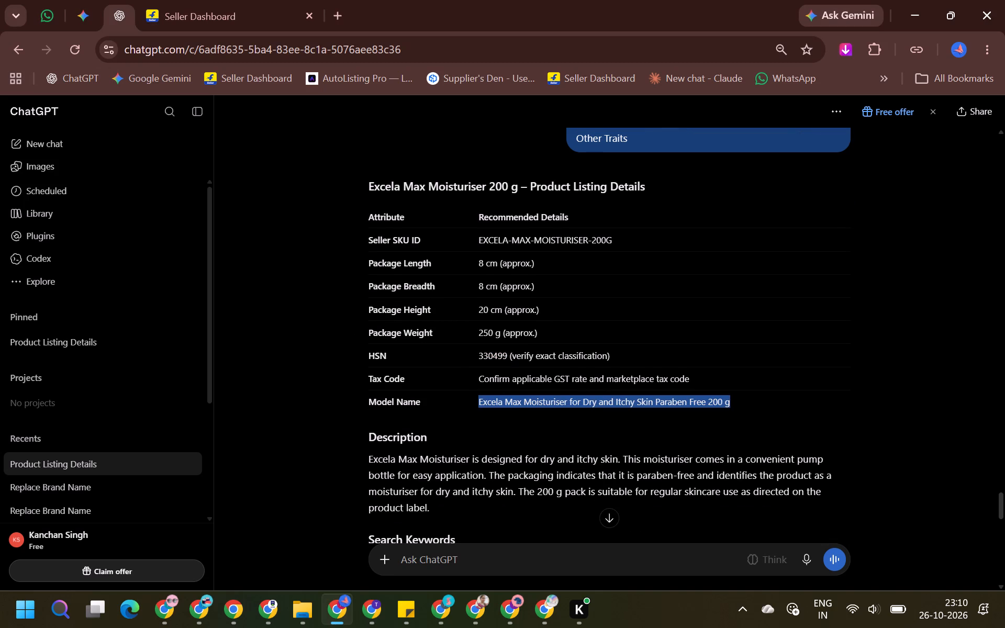
key("alt+Tab")
key("ctrl+v")
key("Tab")
double_click(184, 289)
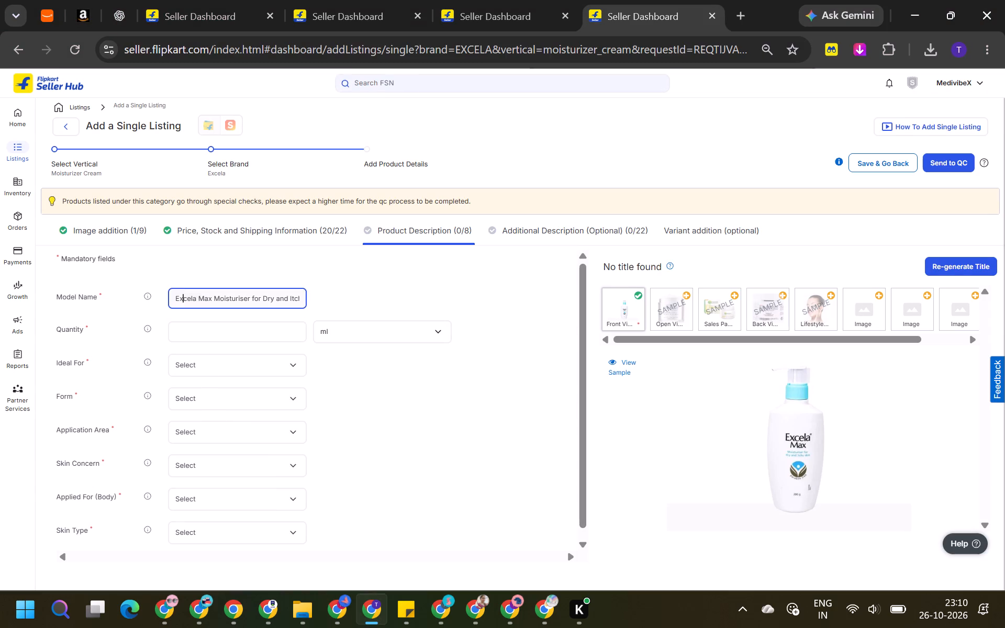
key("BackSpace")
Set the product quantity to 200 g.
left_click(229, 332)
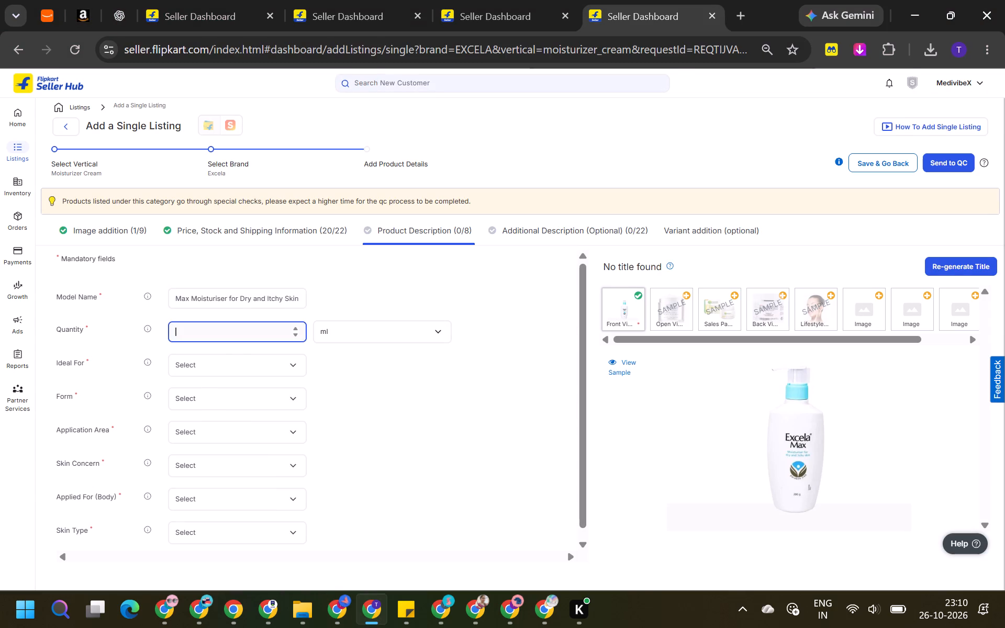
key("alt+Tab")
key("alt+Tab")
type("200")
key("Tab")
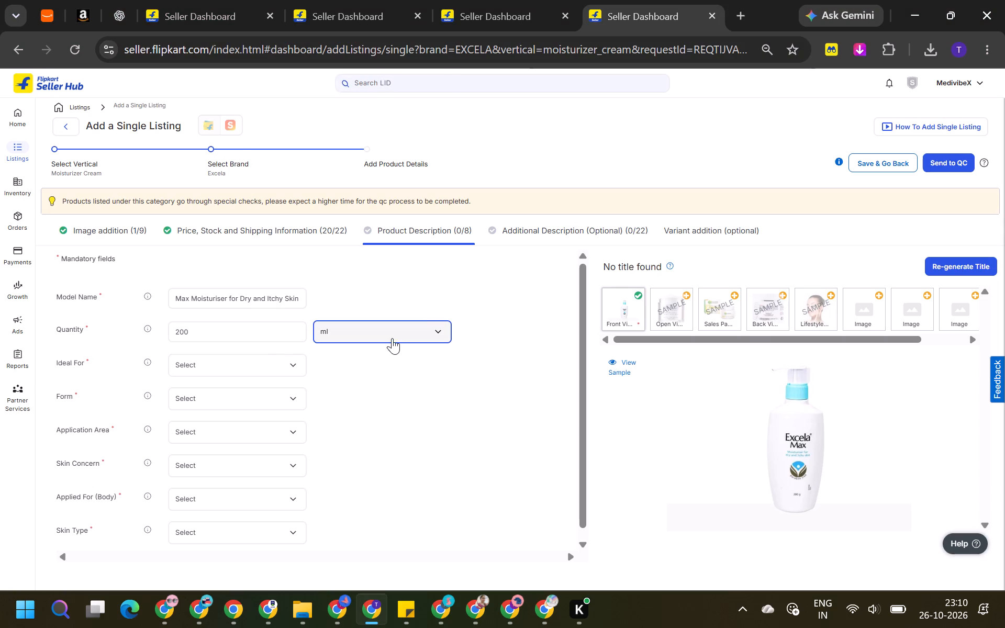
left_click(389, 323)
left_click(337, 404)
key("Tab")
Set Ideal For to Men & Women.
left_click(231, 361)
scroll(208, 514, "down", 3)
left_click(208, 498)
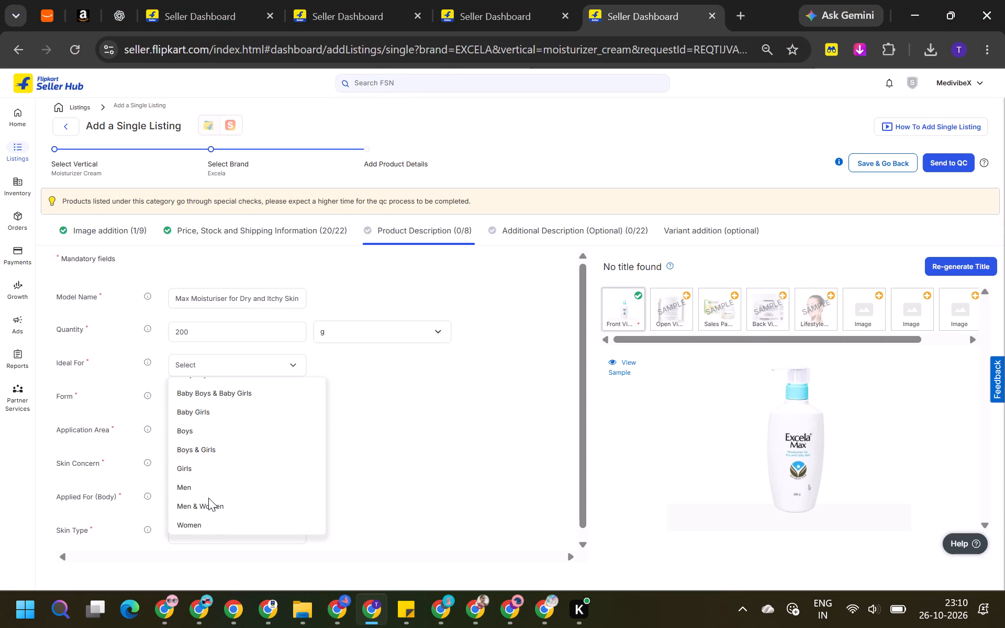
left_click(214, 507)
key("Tab")
Set the product's form to Cream and its application area to Face.
left_click(206, 385)
left_click(208, 396)
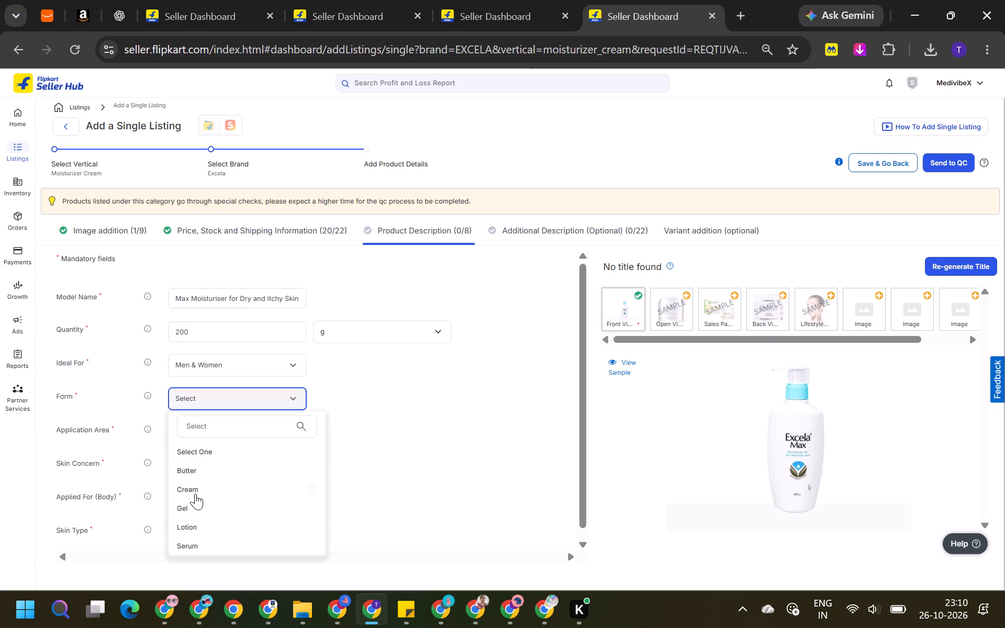
left_click(195, 494)
left_click(201, 426)
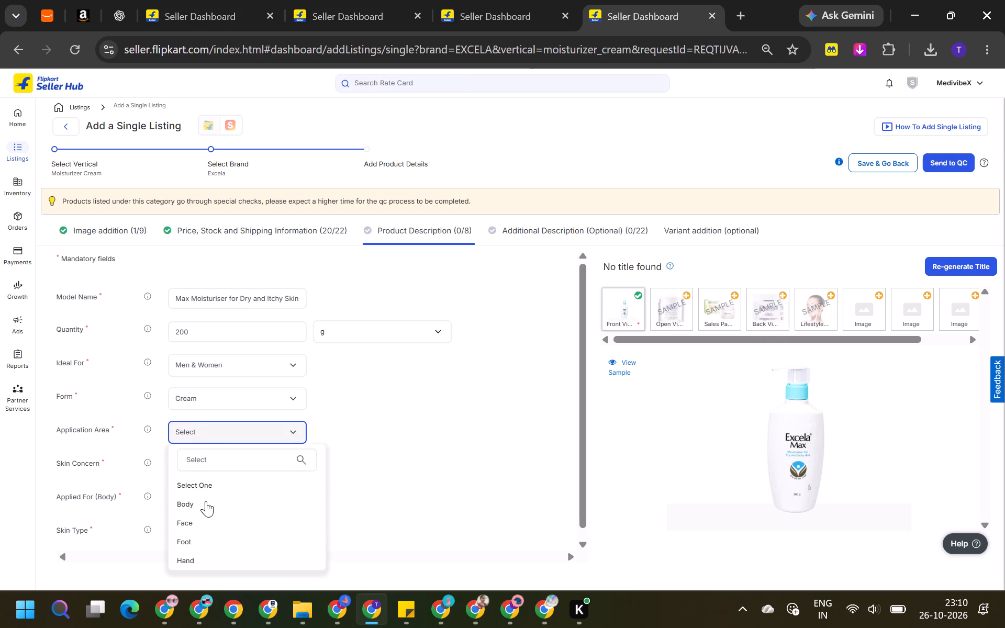
left_click(198, 524)
key("Tab")
Set the skin concern to Daily Care and Applied For (Body) to Moisturization & Nourishment.
left_click(207, 470)
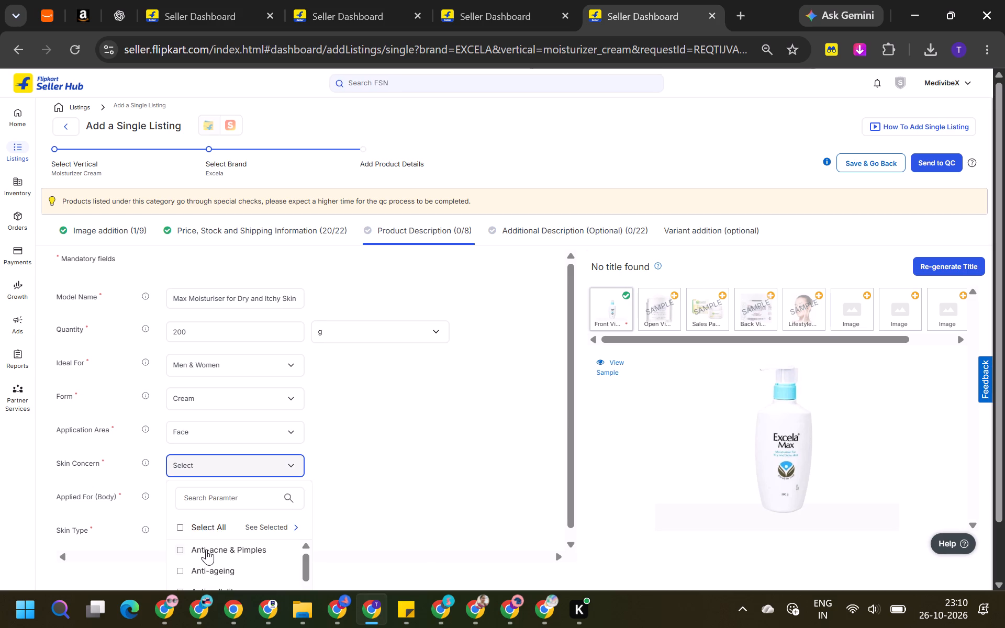
scroll(210, 575, "down", 1)
left_click(211, 554)
left_click(364, 481)
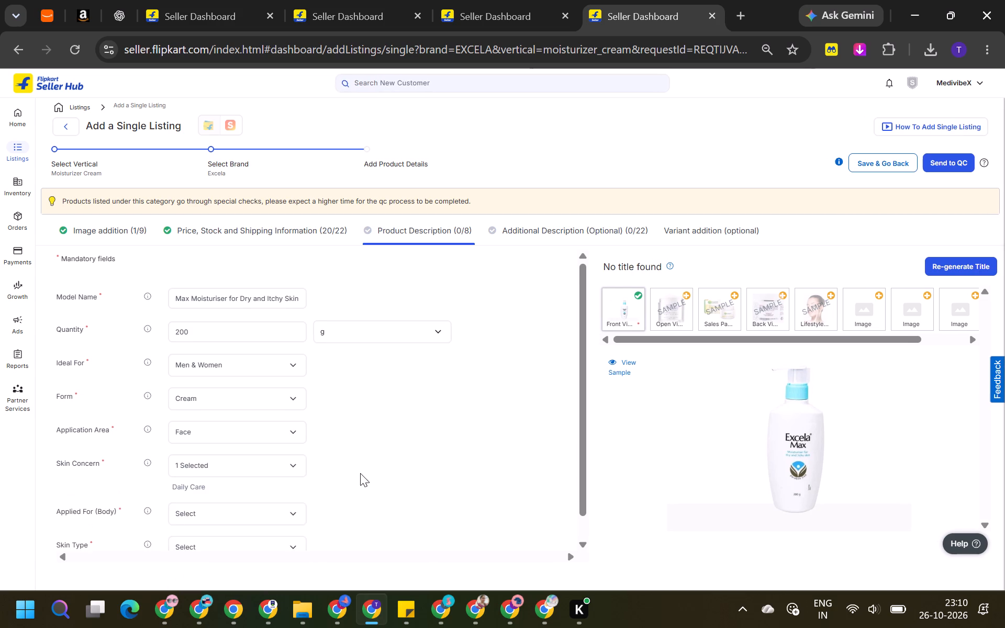
scroll(360, 473, "down", 1)
left_click(255, 488)
scroll(199, 570, "down", 1)
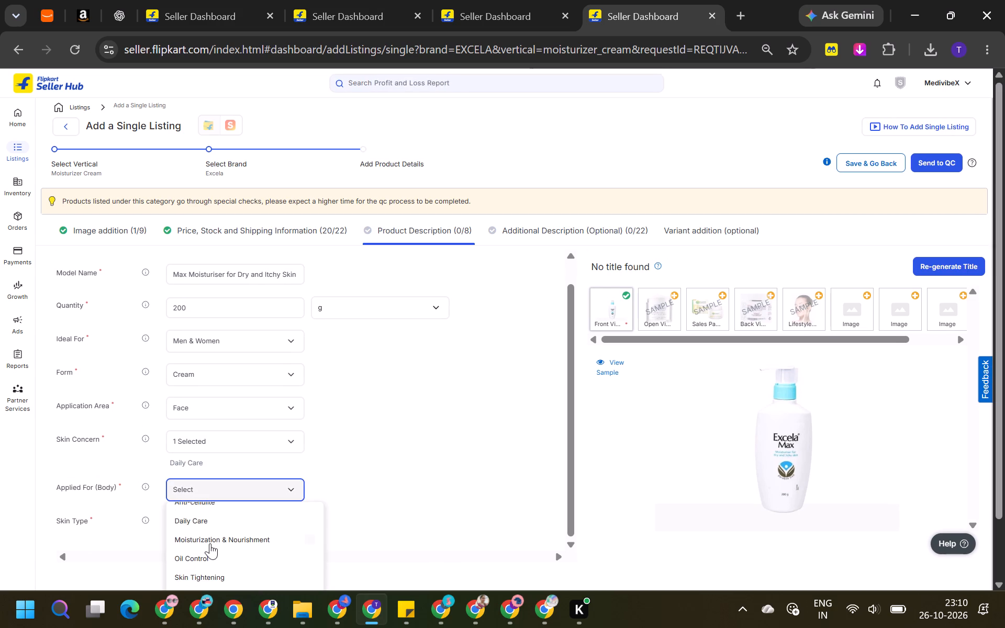
left_click(210, 543)
left_click(412, 492)
Set the skin type to All Skin Types.
scroll(410, 492, "down", 2)
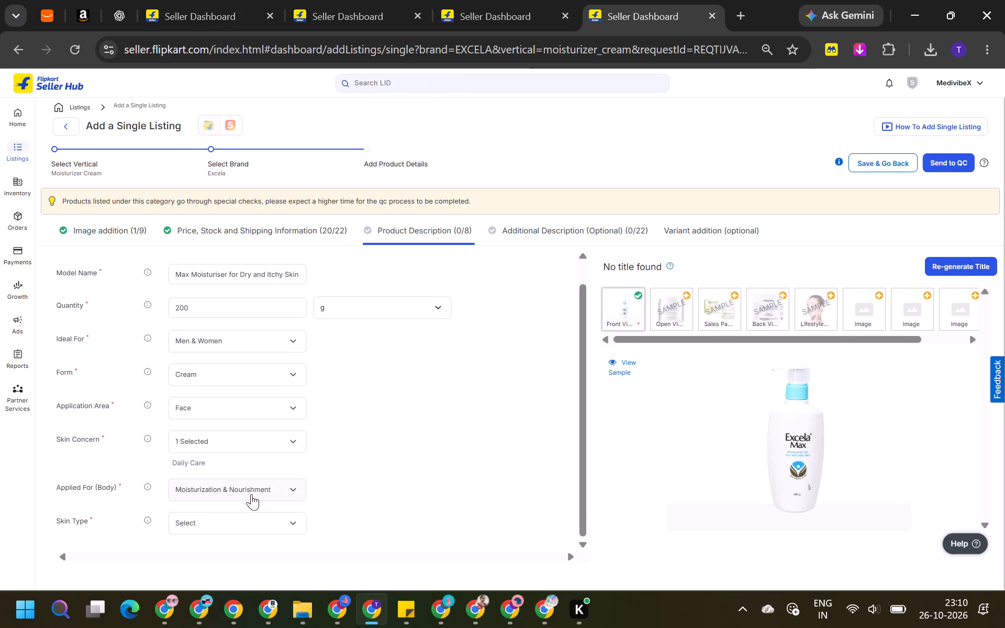
left_click(270, 522)
scroll(265, 551, "down", 1)
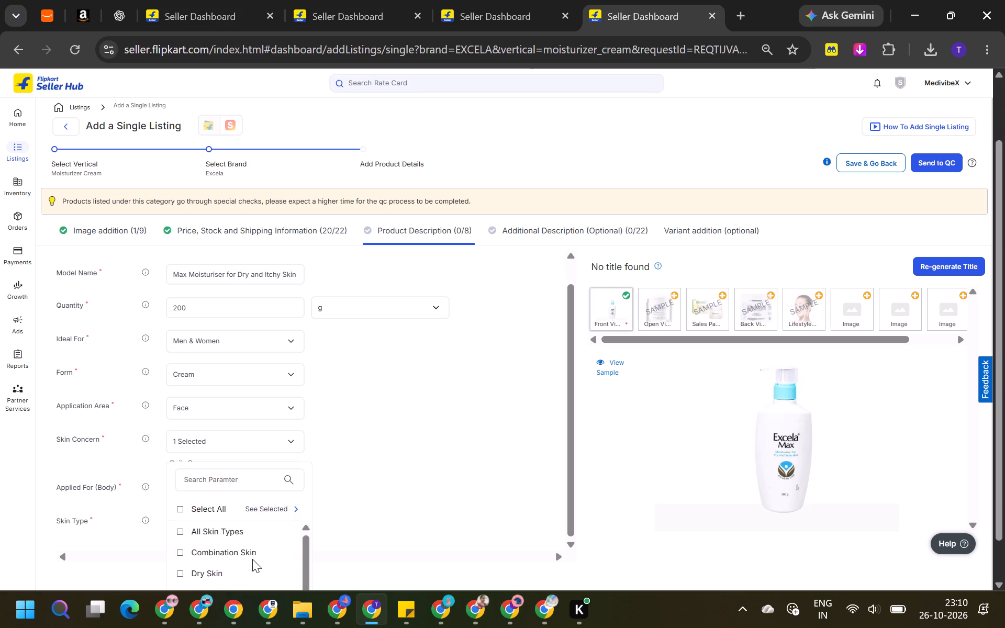
left_click(230, 530)
left_click(382, 457)
scroll(382, 457, "down", 2)
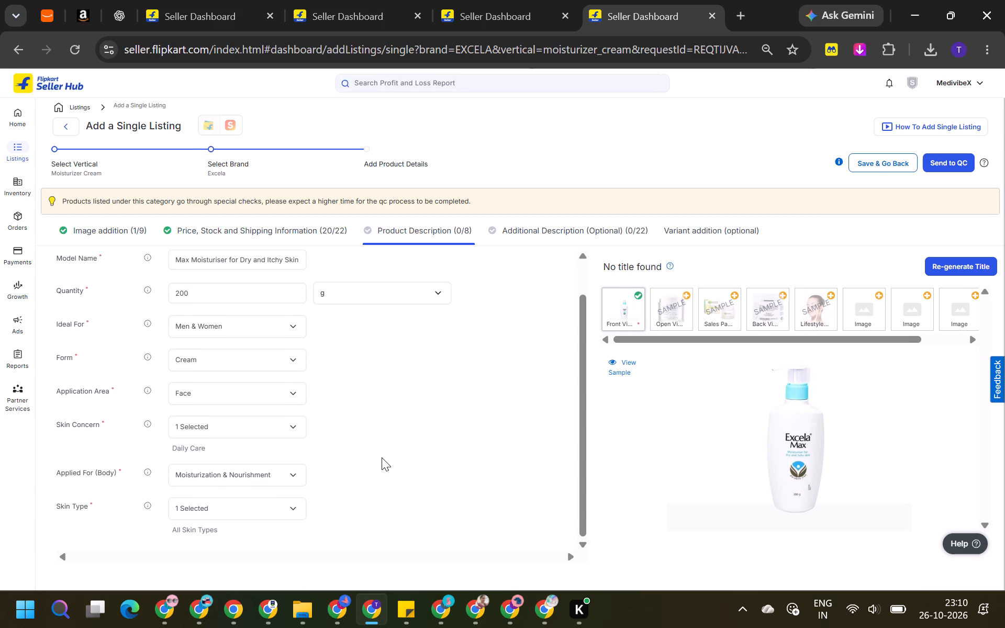
scroll(403, 355, "down", 3)
left_click(525, 228)
left_click(227, 310)
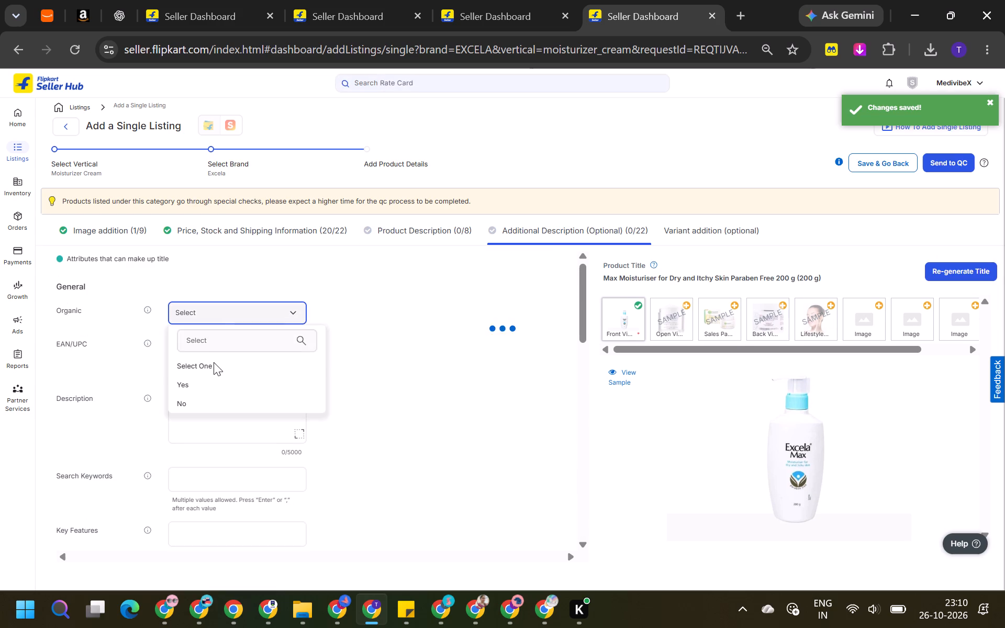
left_click(227, 305)
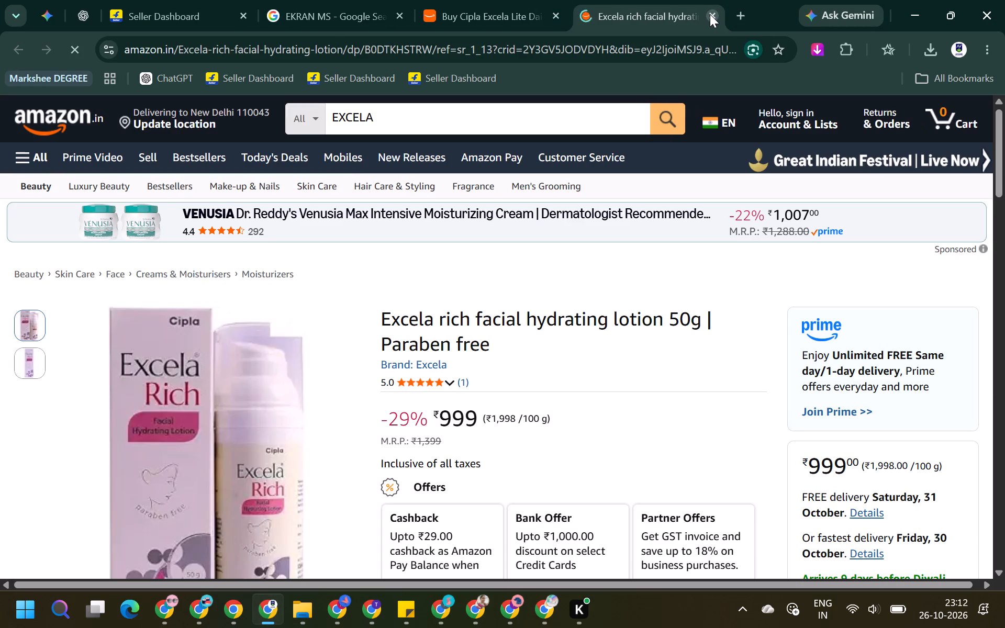
left_click(501, 0)
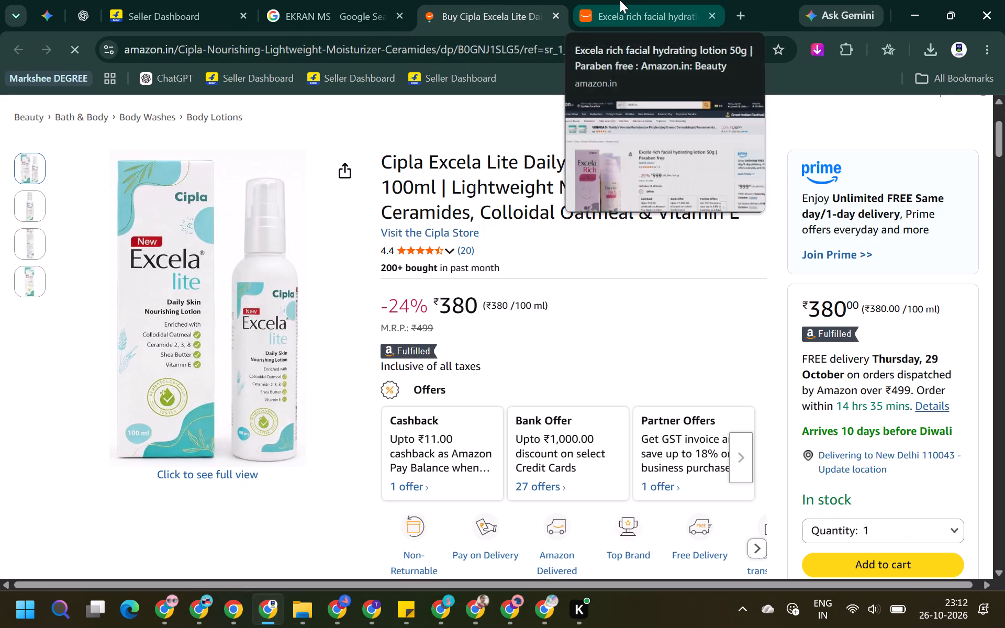
left_click(620, 0)
Save the enlarged Excela Rich box-and-bottle image to Downloads as JPEG 51g7v9t-DiL._SL1000_.
left_click(245, 405)
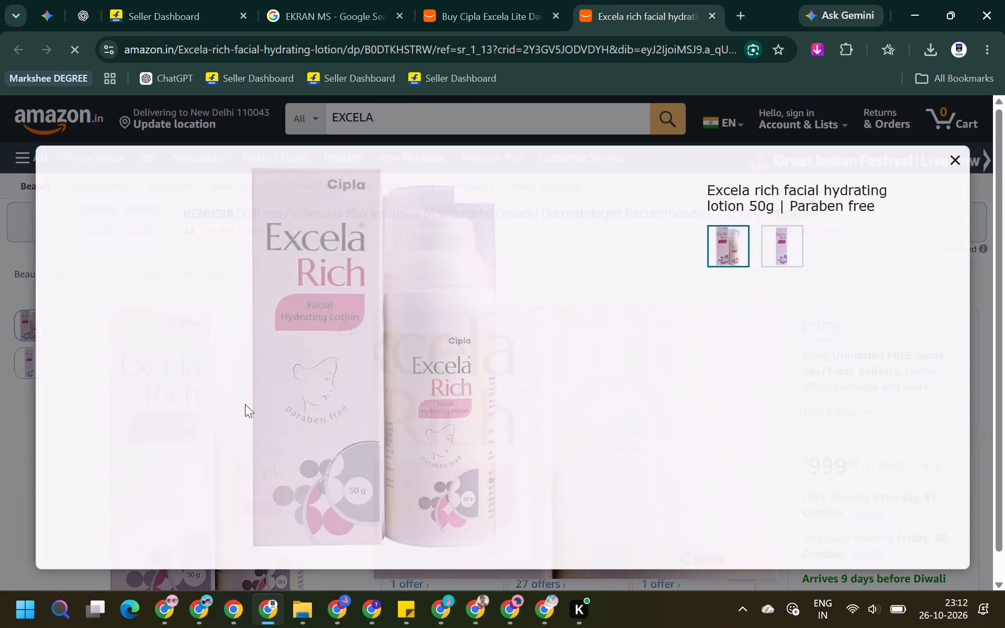
right_click(408, 318)
left_click(485, 362)
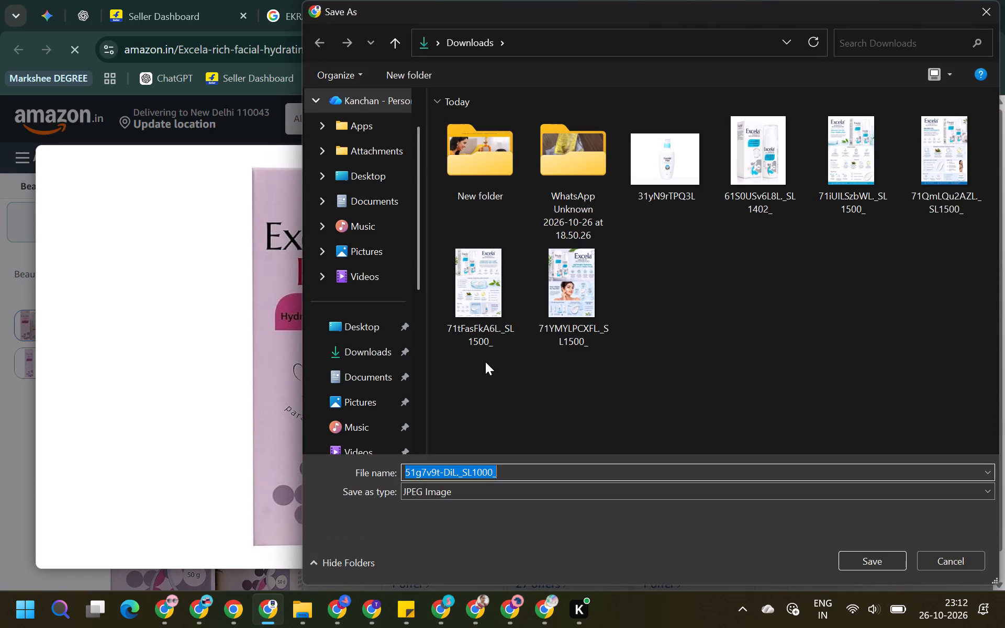
key("Return")
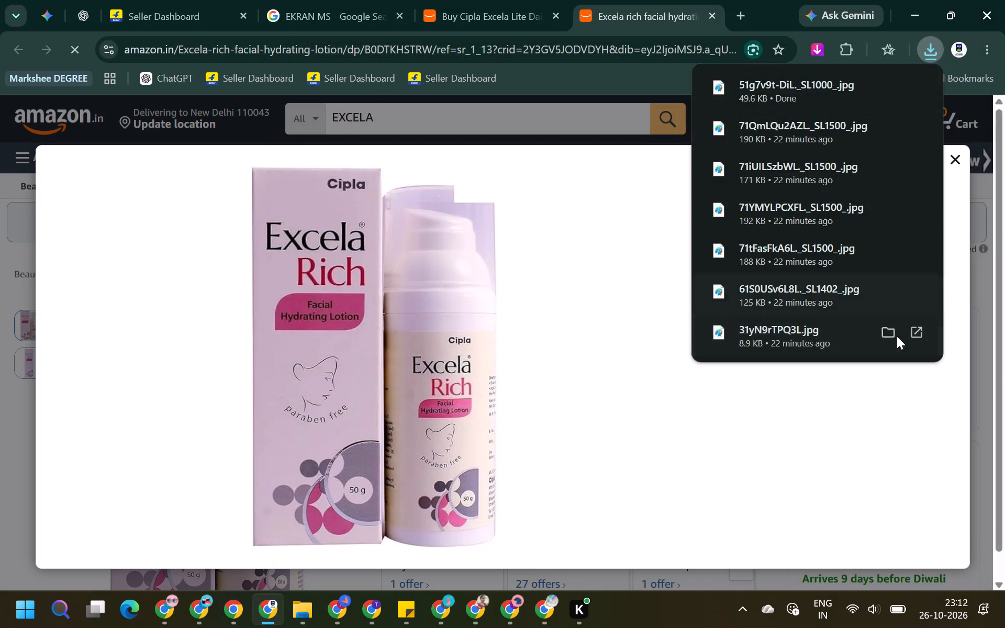
left_click(703, 421)
Show the enlarged box-only image of Excela Rich and save it to Downloads as 31RYM9AVYEL.
left_click(775, 238)
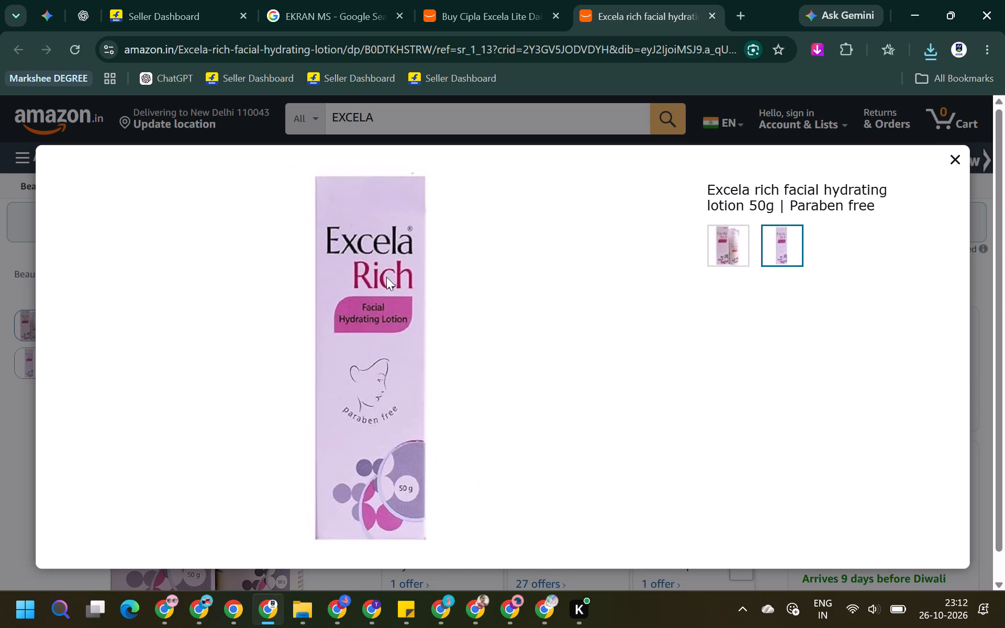
right_click(321, 292)
left_click(405, 342)
key("Return")
In File Explorer, delete the six older Excela images from Downloads, keeping only the two Excela Rich images and the folders.
left_click(300, 618)
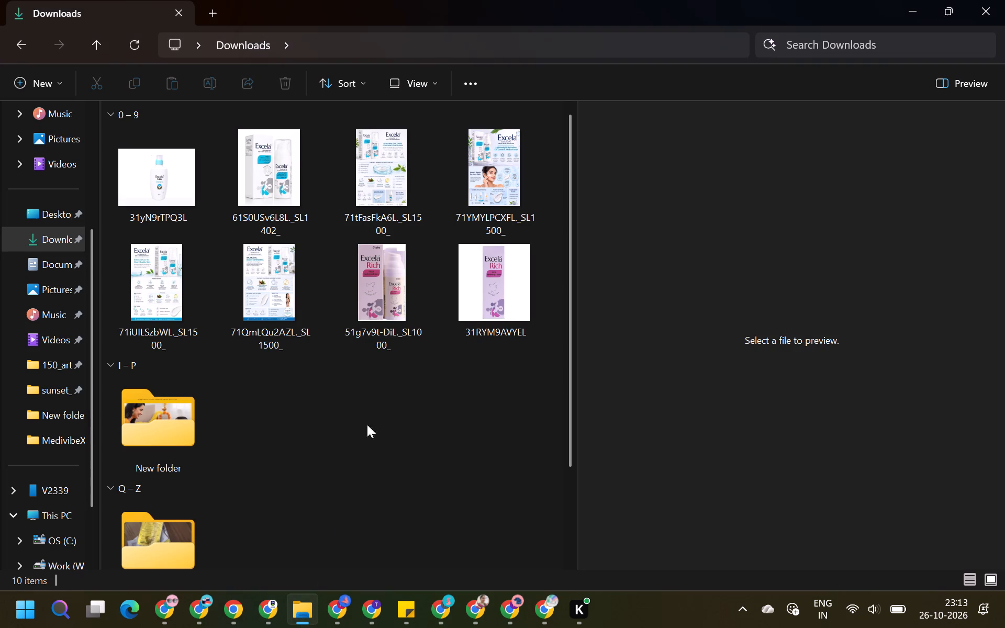
left_click(315, 412)
left_click_drag(107, 179, 348, 176)
left_click_drag(348, 176, 529, 169)
key("Delete")
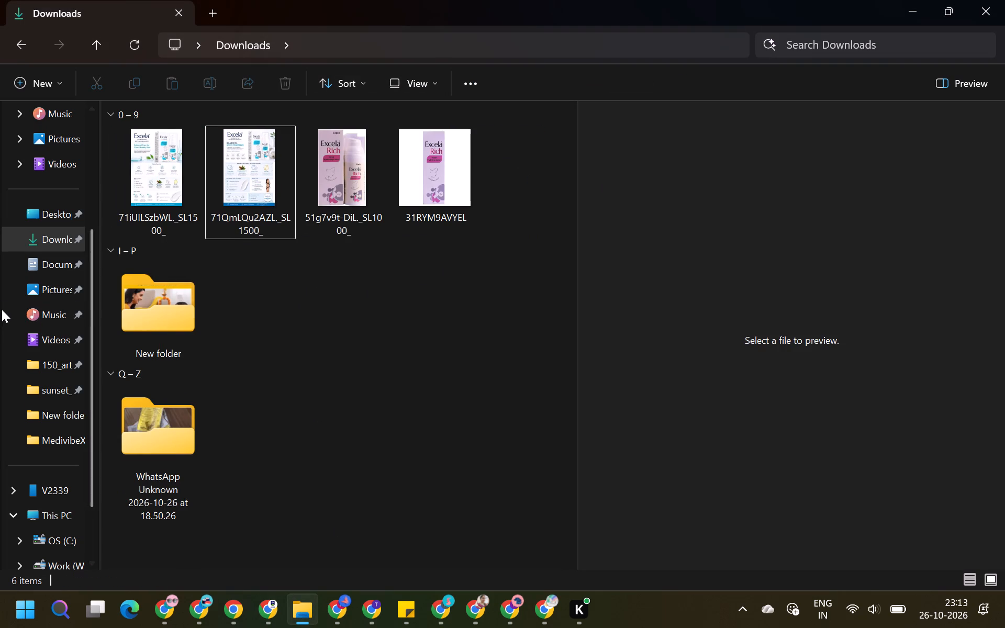
left_click_drag(113, 187, 257, 188)
key("Delete")
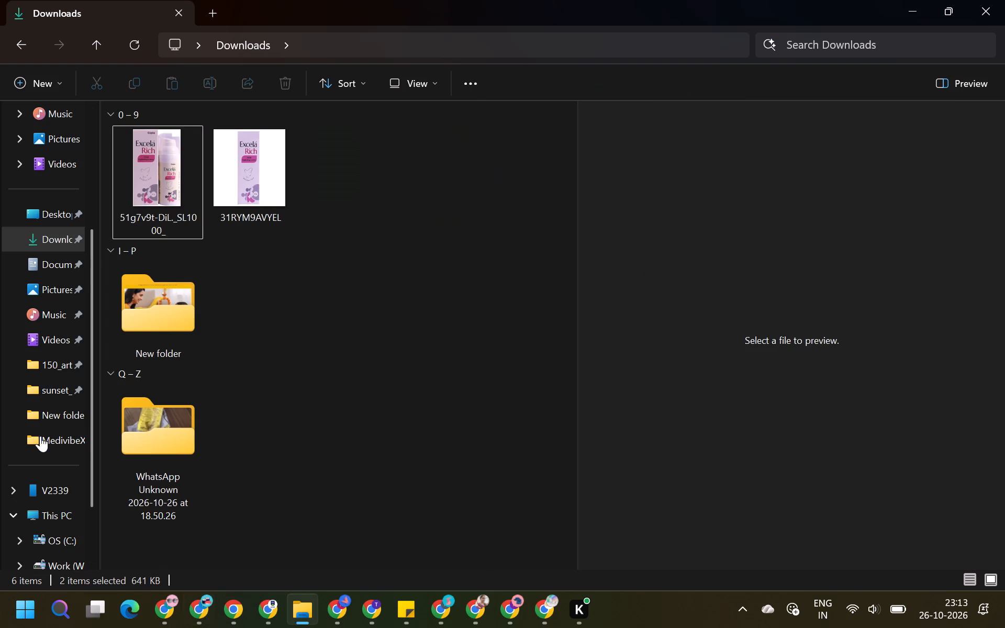
Open the Excela Rich box-and-bottle image in Paint and cover the box's Cipla logo with a copied patch of its plain lilac surface.
left_click(159, 163)
left_click(257, 182)
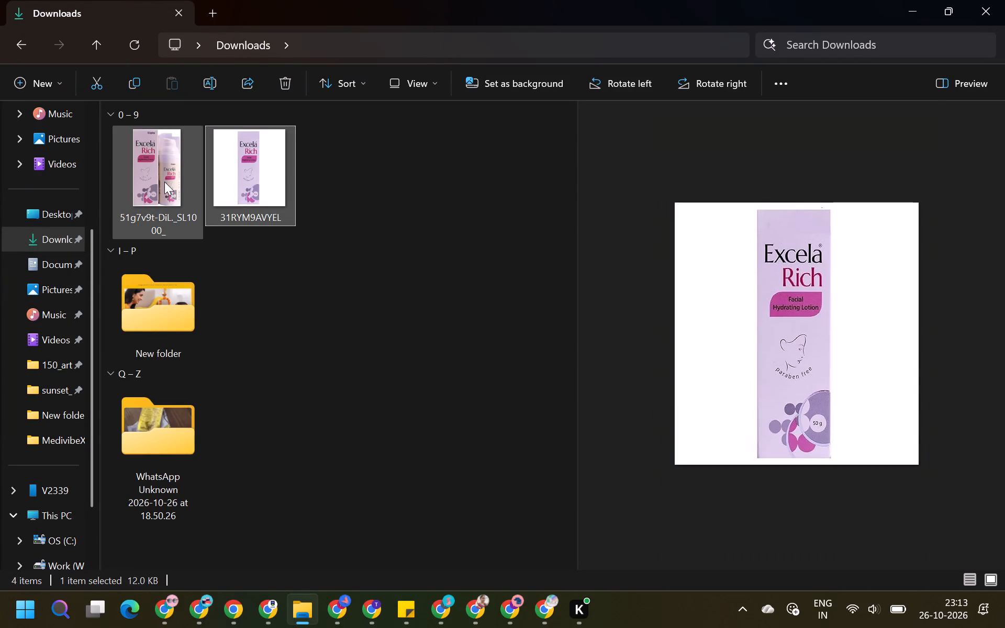
double_click(164, 182)
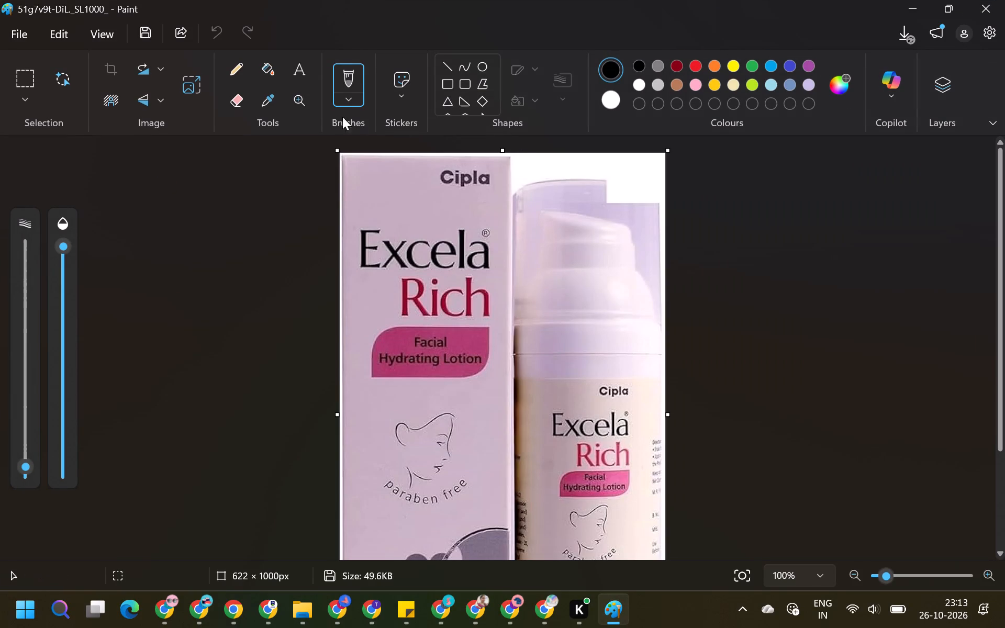
left_click(21, 85)
scroll(360, 283, "down", 2)
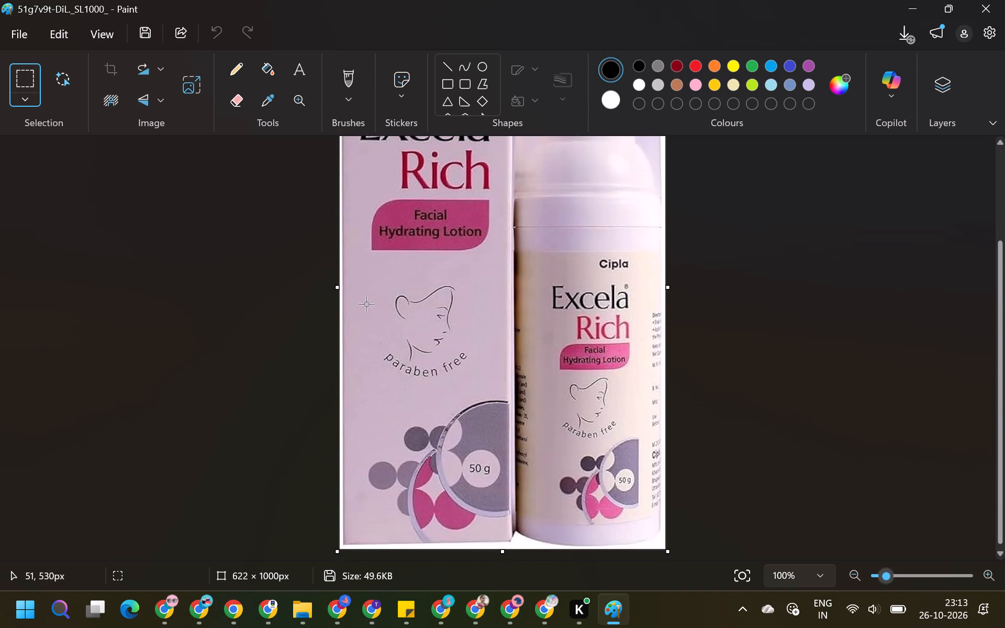
scroll(408, 351, "up", 4)
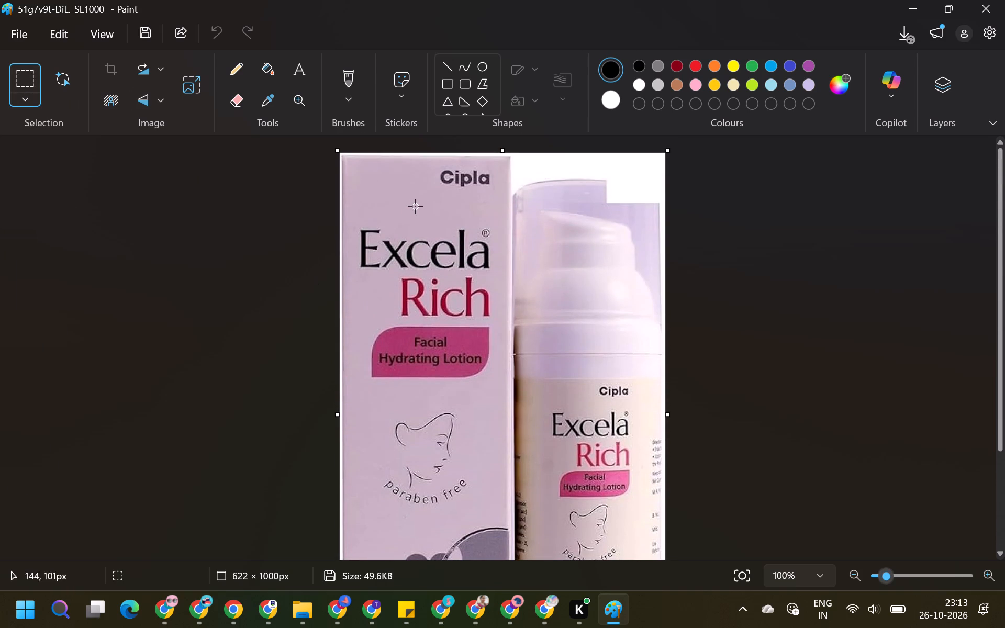
left_click_drag(435, 193, 495, 217)
key("ctrl+c")
key("ctrl+v")
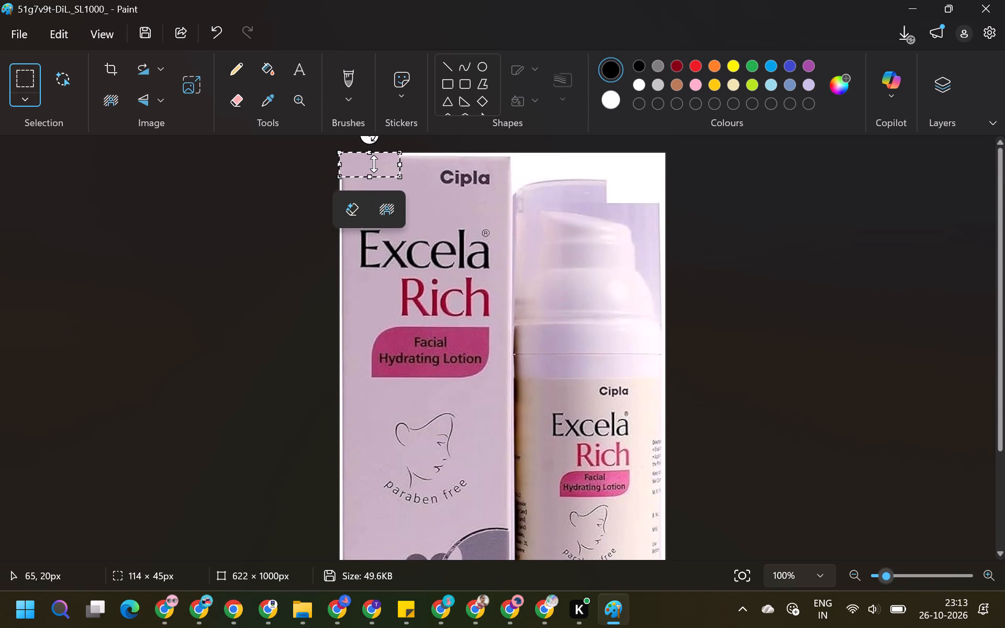
left_click(359, 166)
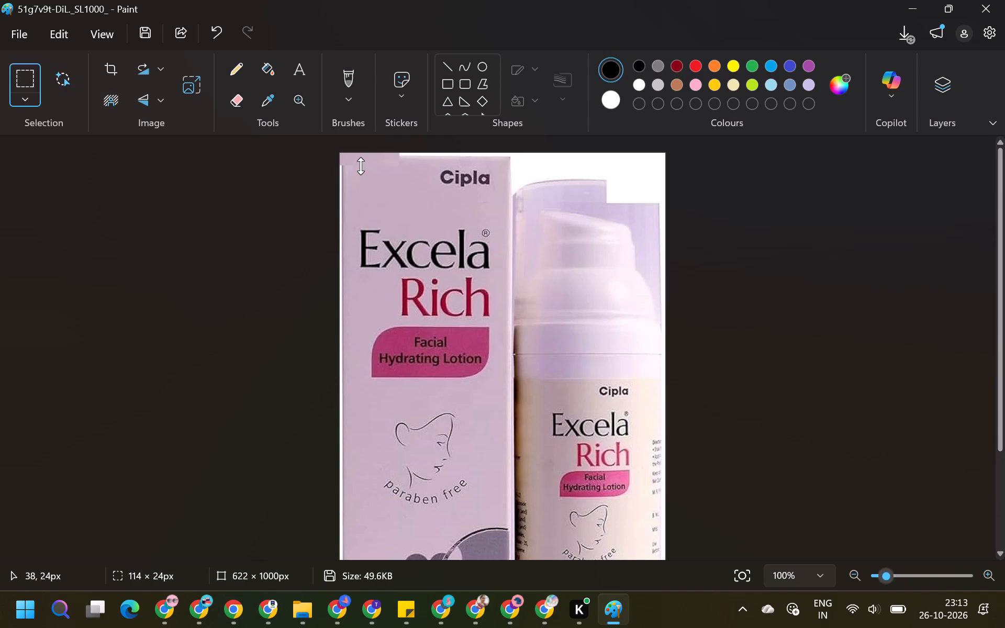
key("ctrl+z")
key("ctrl+v")
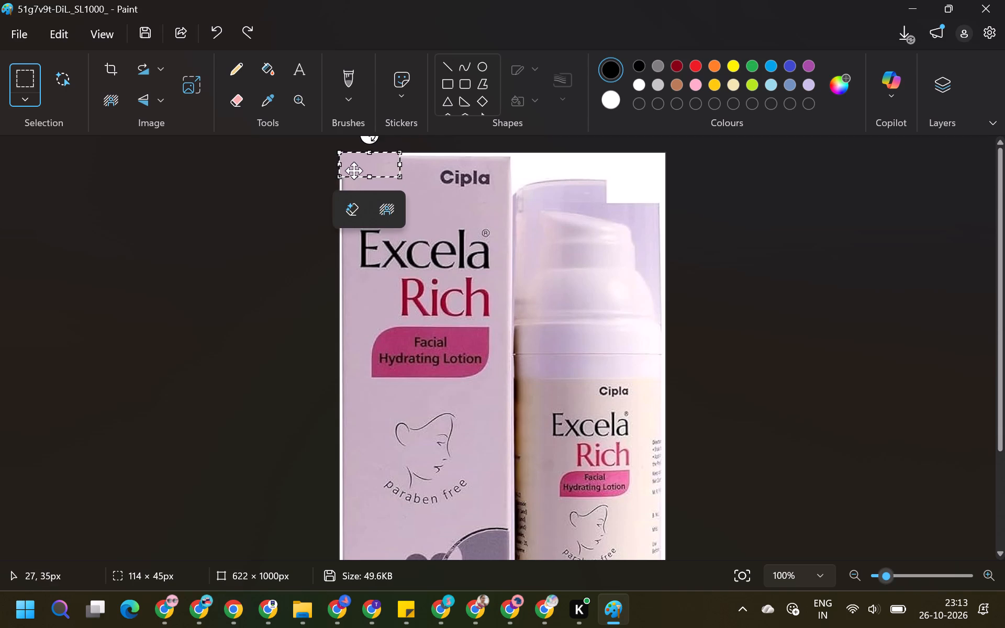
left_click_drag(354, 169, 449, 182)
left_click(619, 302)
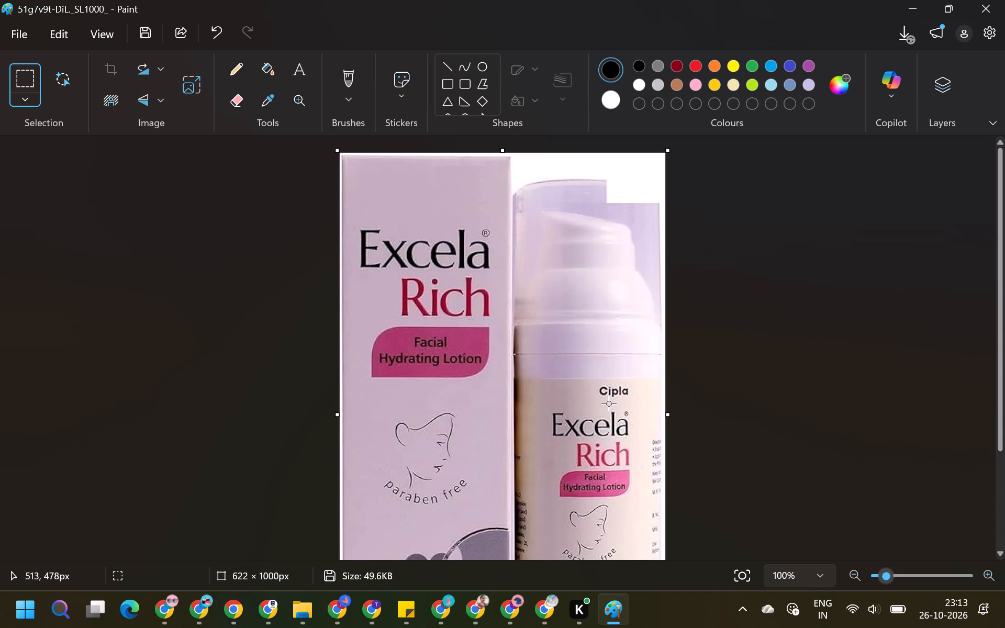
Cover the Cipla logo on the bottle with a copied patch, about 75 × 23 px, of the plain label area below it.
scroll(704, 403, "up", 1, "ctrl")
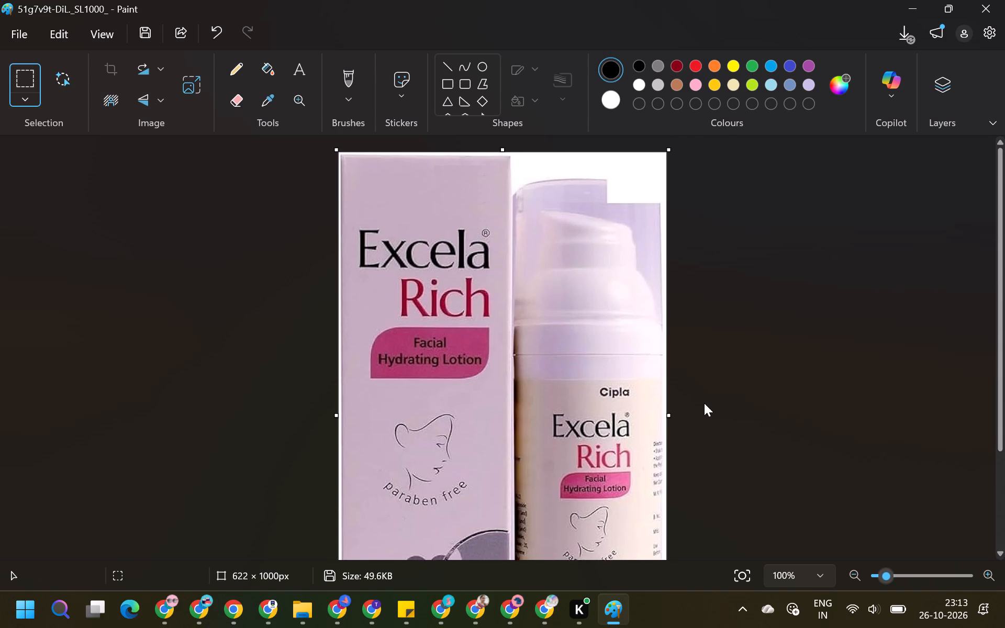
scroll(704, 403, "up", 2, "ctrl")
scroll(690, 445, "up", 4, "ctrl")
scroll(672, 497, "down", 3)
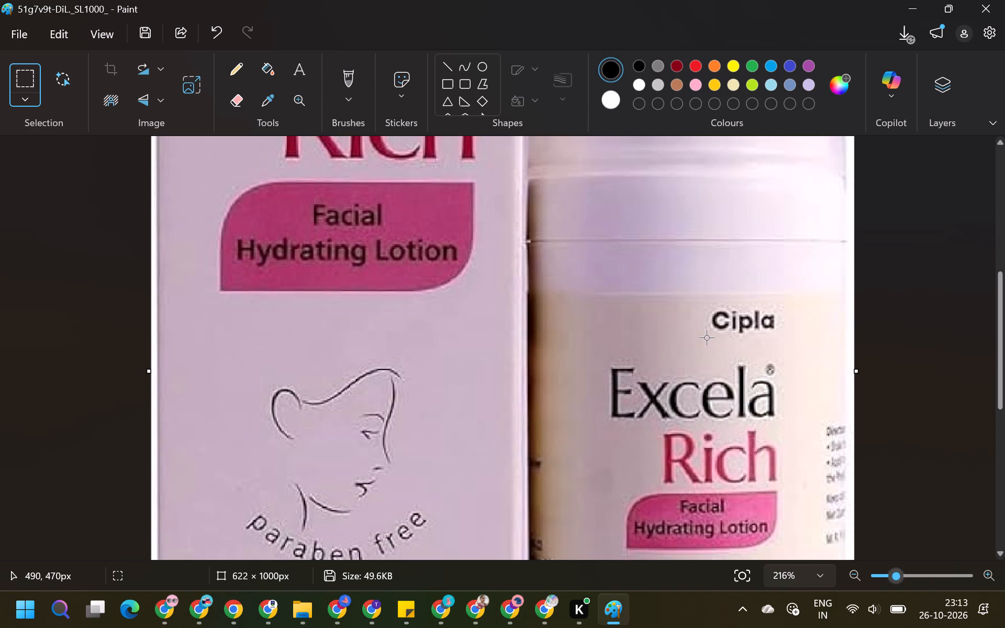
left_click_drag(707, 337, 792, 358)
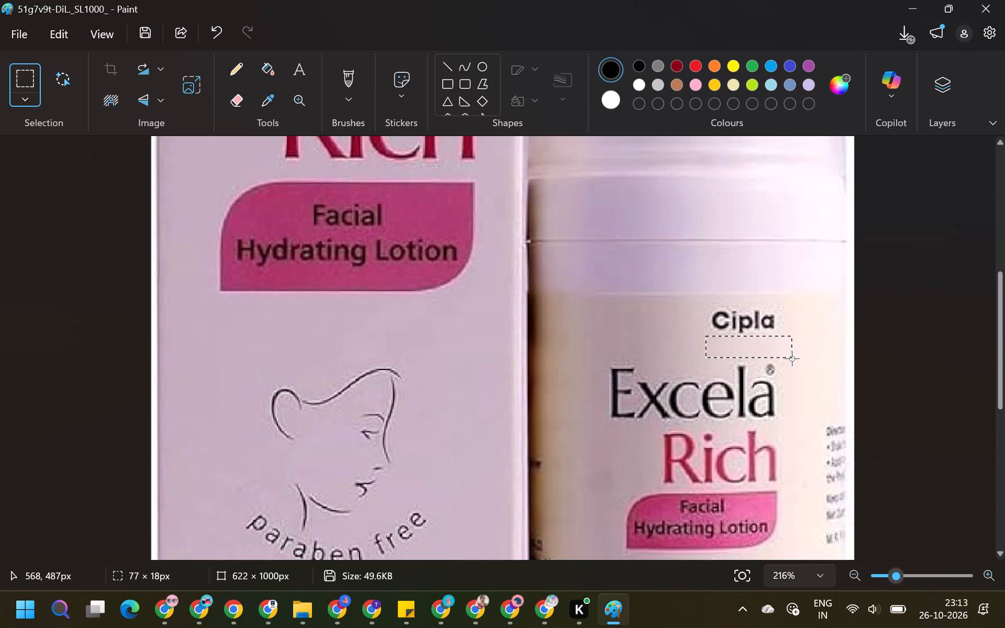
left_click_drag(792, 358, 791, 363)
key("ctrl+c")
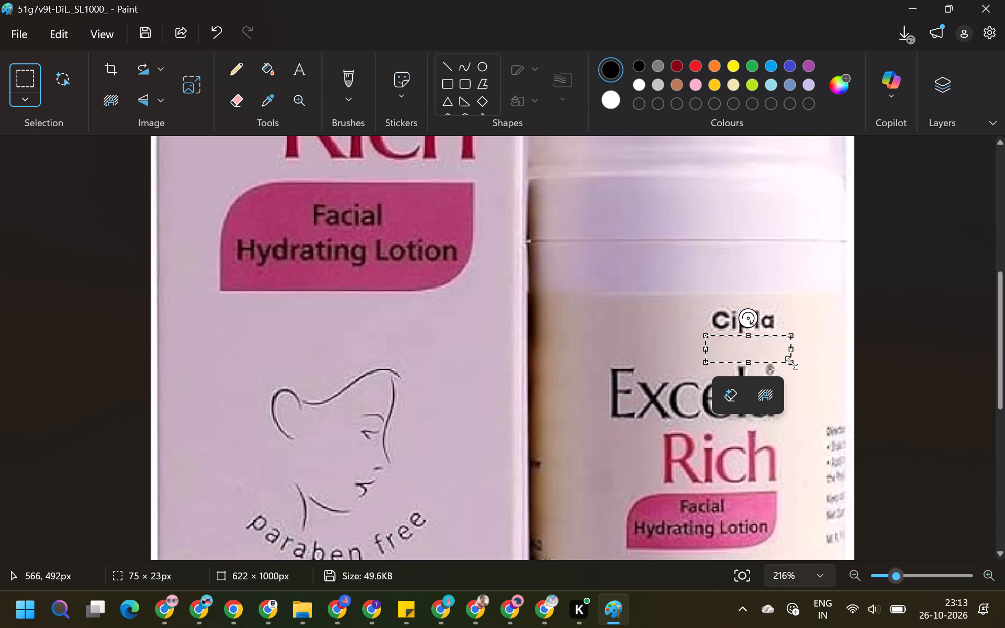
key("ctrl+v")
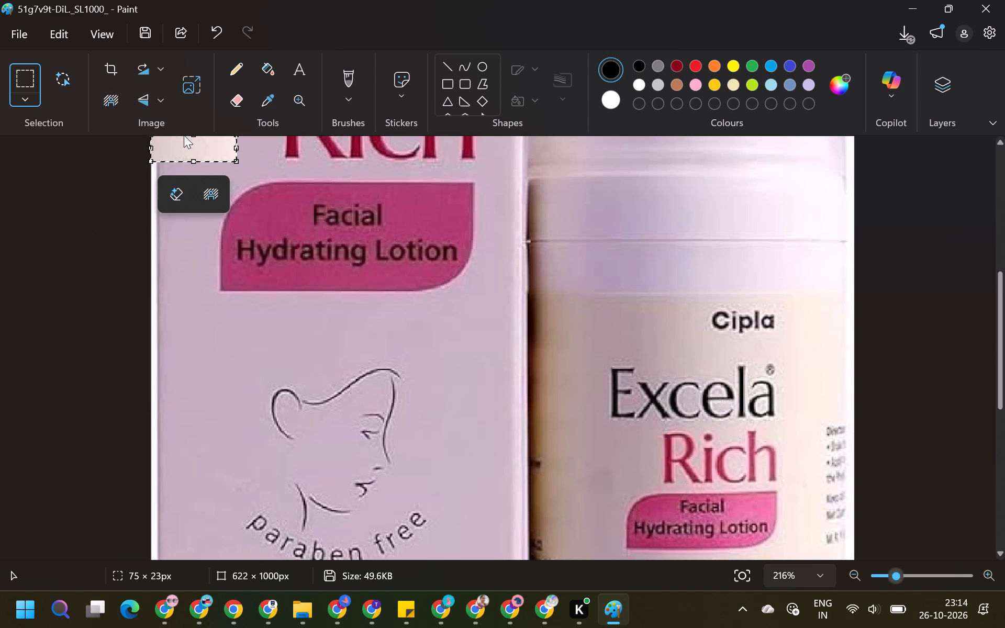
left_click_drag(198, 149, 706, 315)
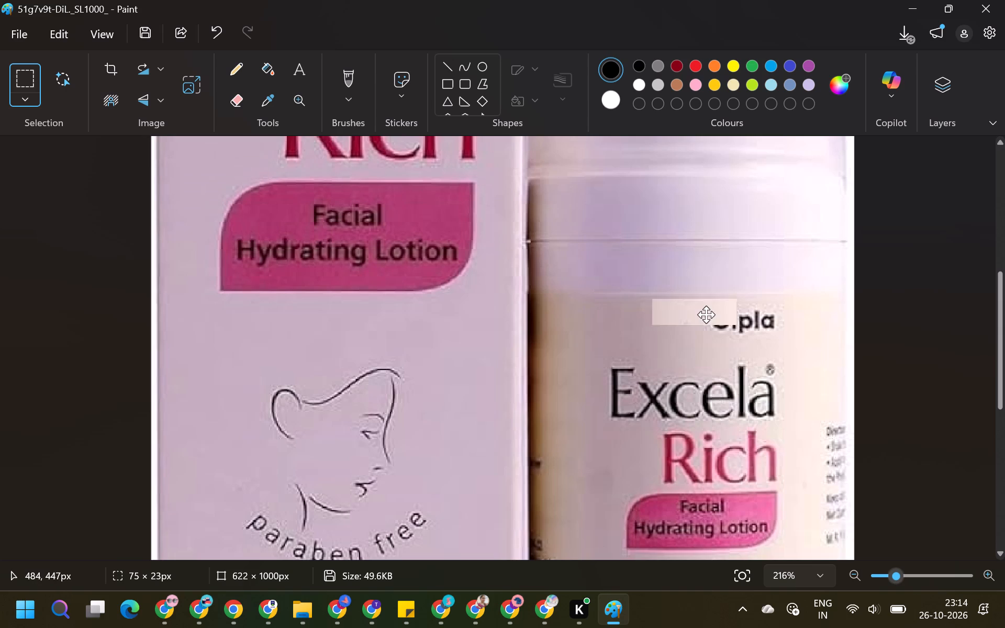
left_click_drag(706, 315, 751, 324)
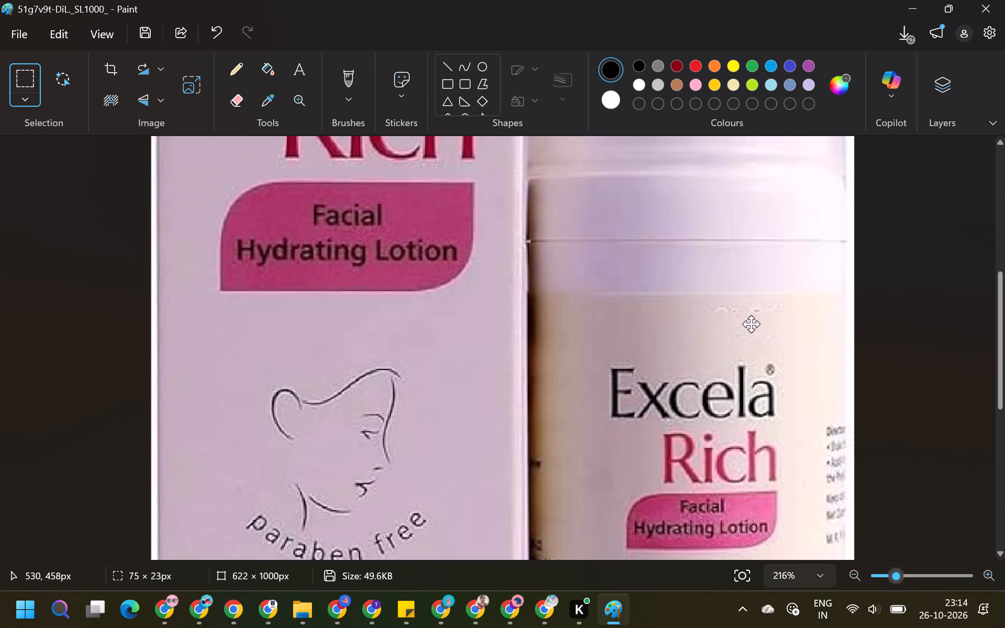
left_click_drag(751, 324, 750, 321)
left_click(861, 301)
Save the retouched image under its existing name and close Paint, returning to the Downloads folder.
key("ctrl+s")
scroll(826, 301, "down", 4)
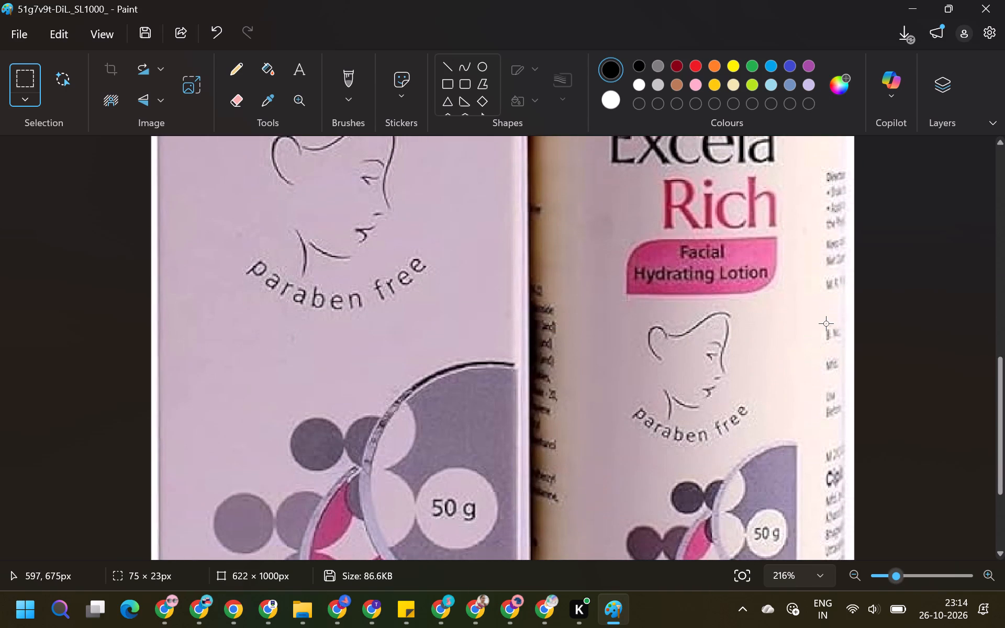
left_click(1000, 0)
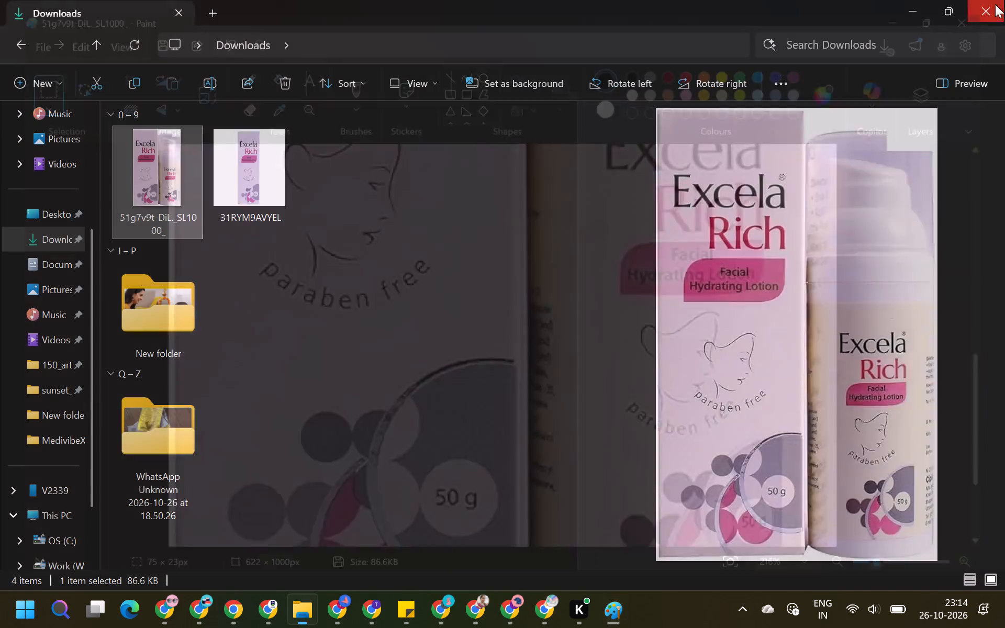
double_click(160, 182)
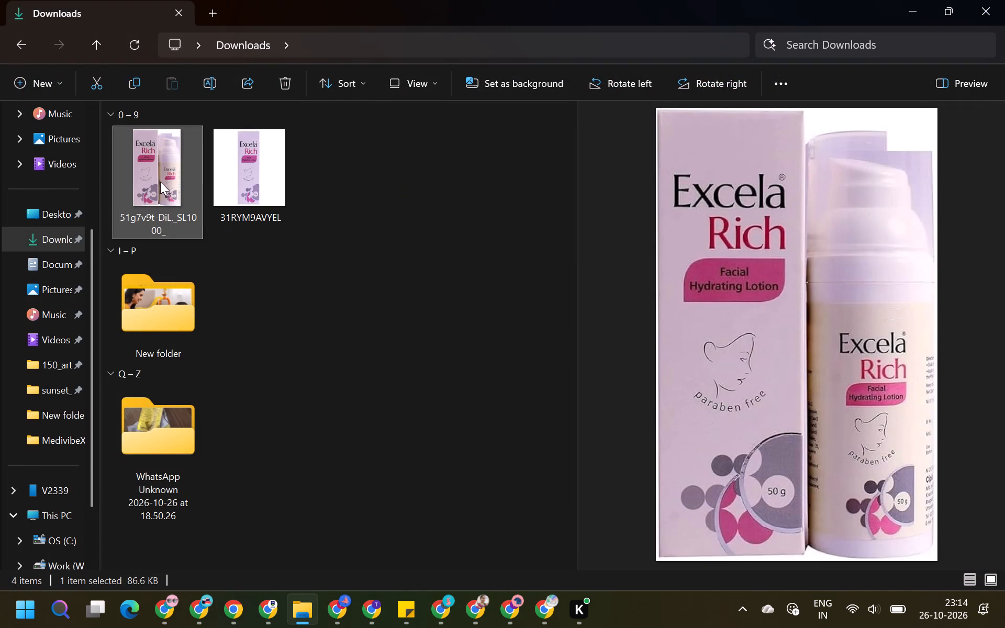
left_click(1004, 0)
Switch to the Flipkart Seller Hub window and start a new single listing.
left_click(371, 620)
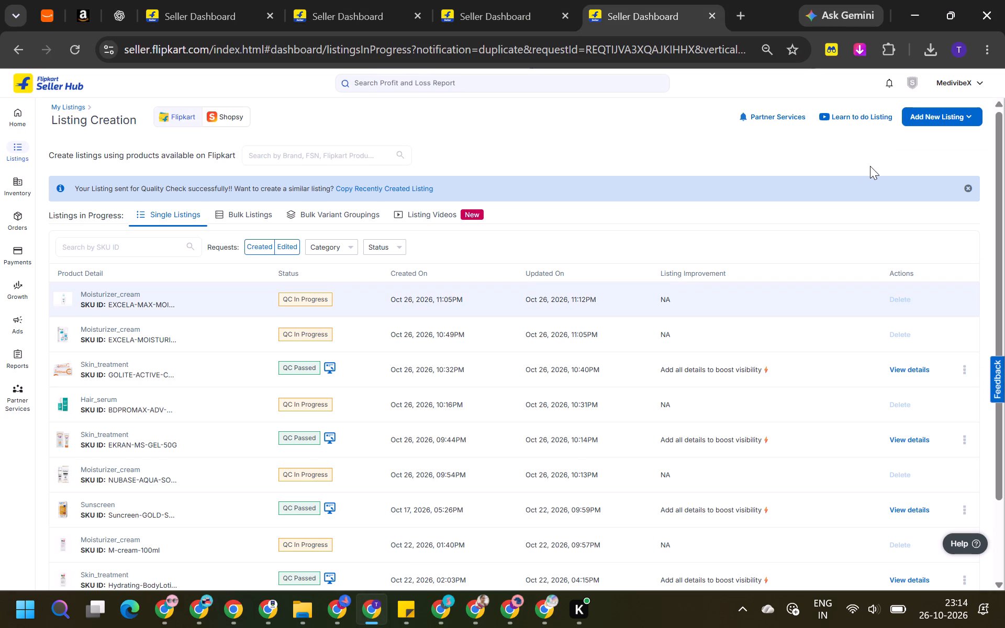
left_click(950, 122)
left_click(935, 137)
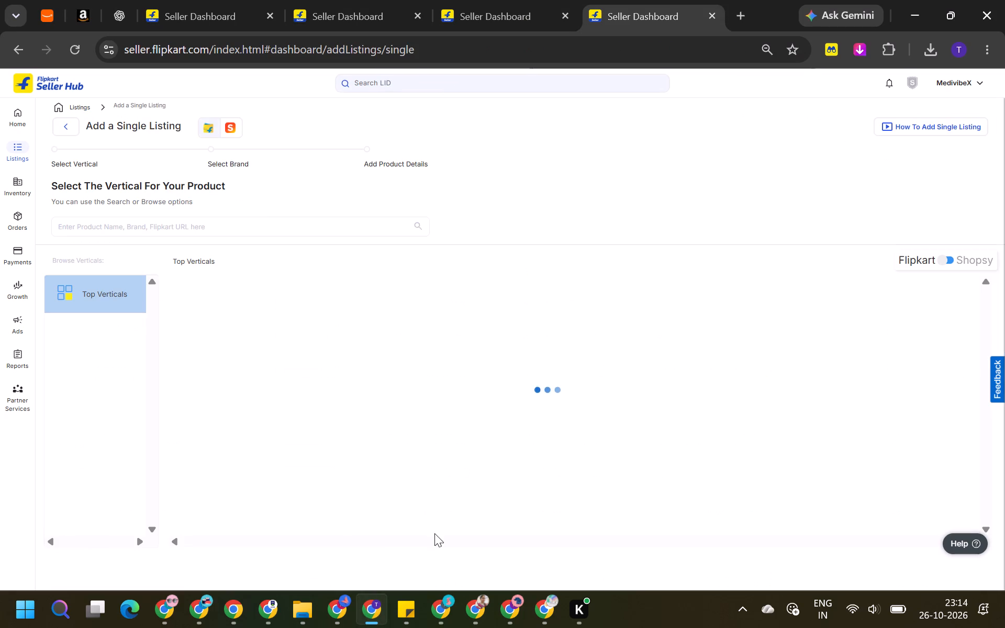
Switch to the Amazon window and close the enlarged image view to show the Excela Rich product details.
left_click(319, 602)
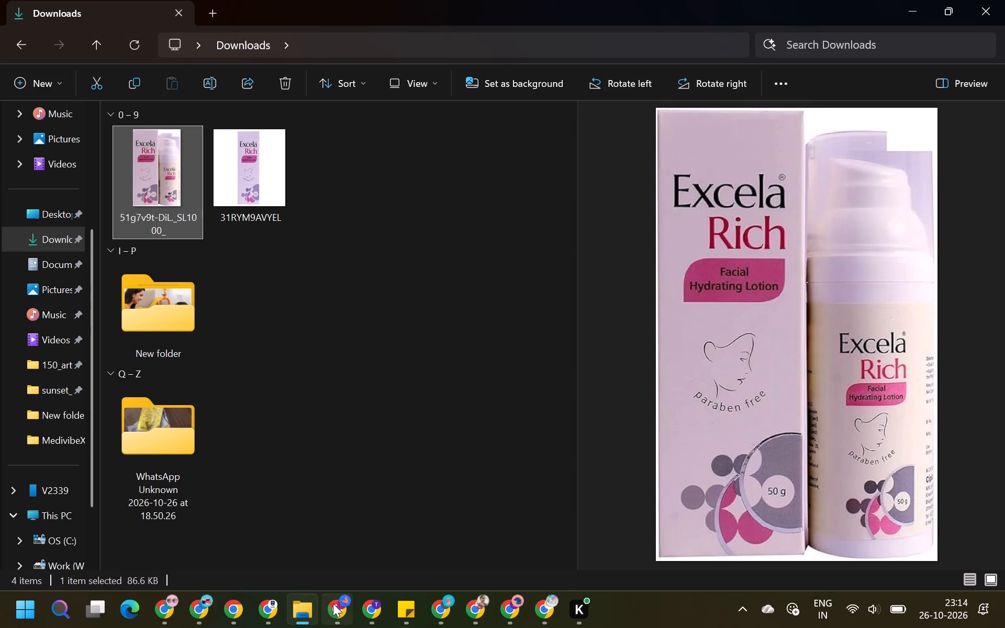
left_click(261, 611)
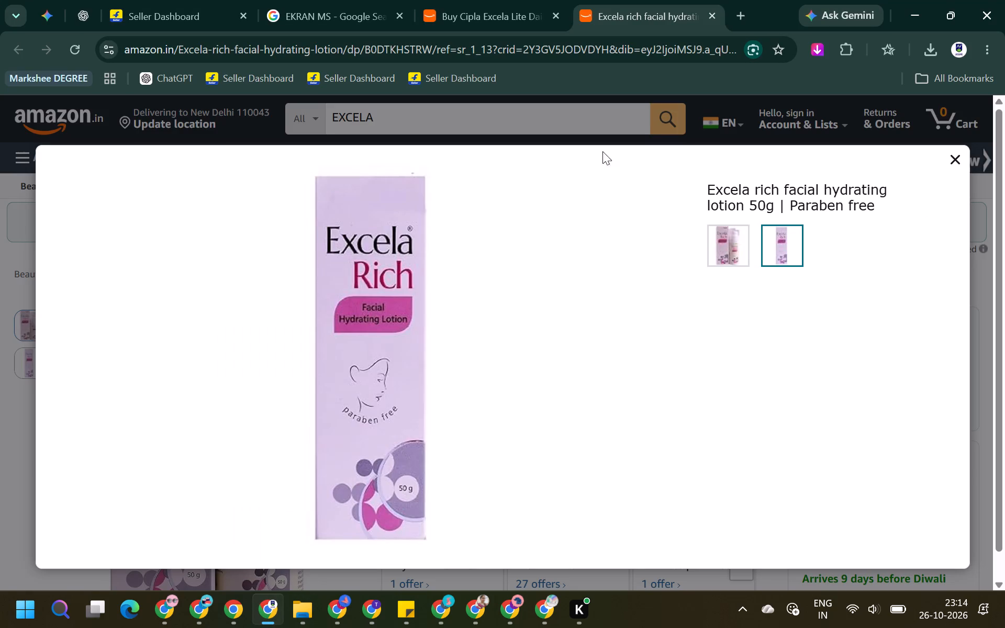
left_click(973, 245)
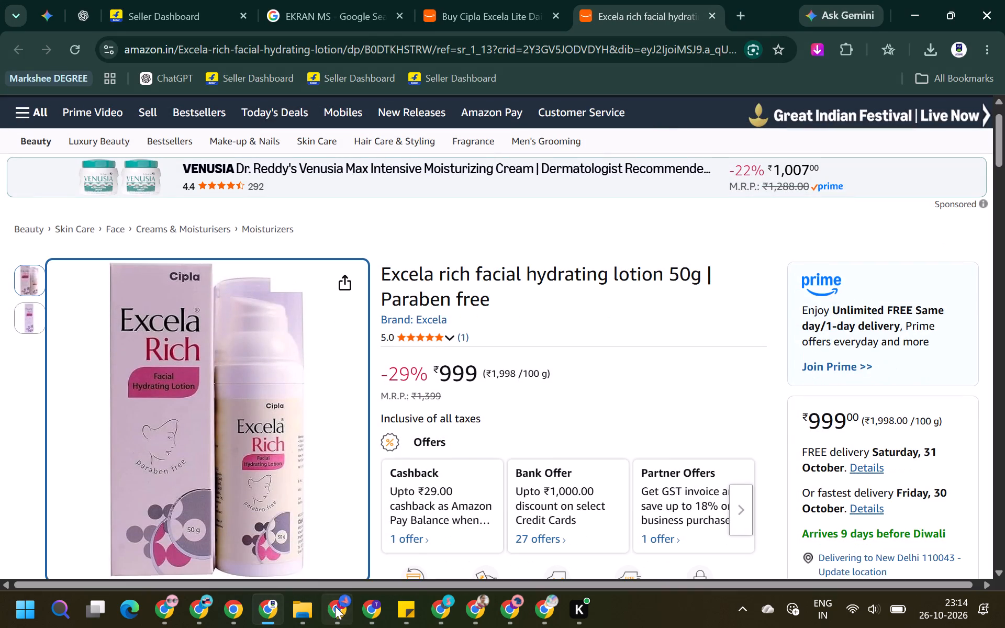
Switch to the Flipkart Seller Hub window, search the verticals for "skin" and choose Skin Treatment for the new listing.
left_click(362, 611)
left_click(318, 221)
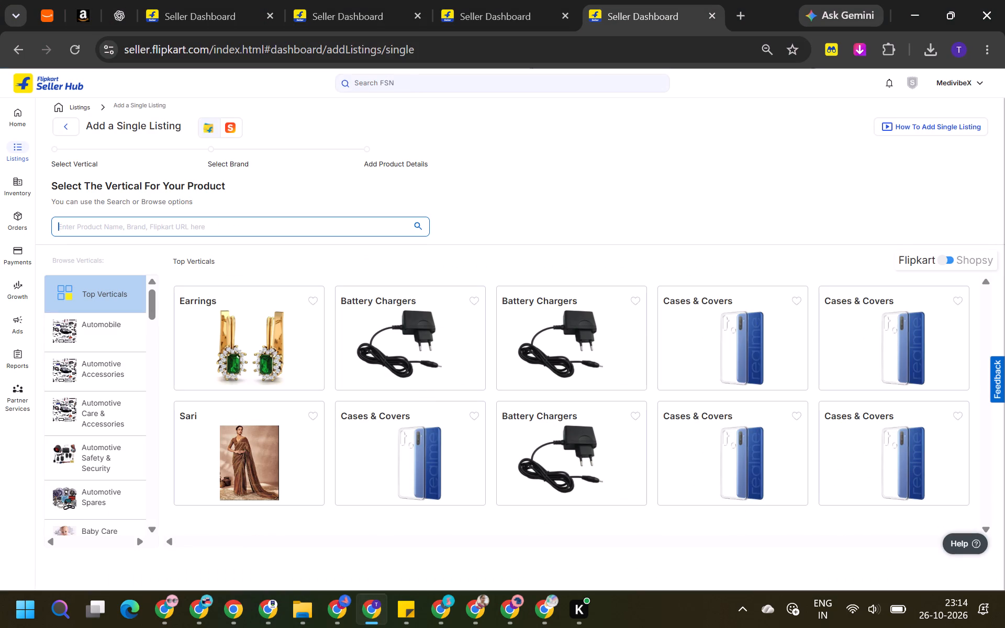
type("skin")
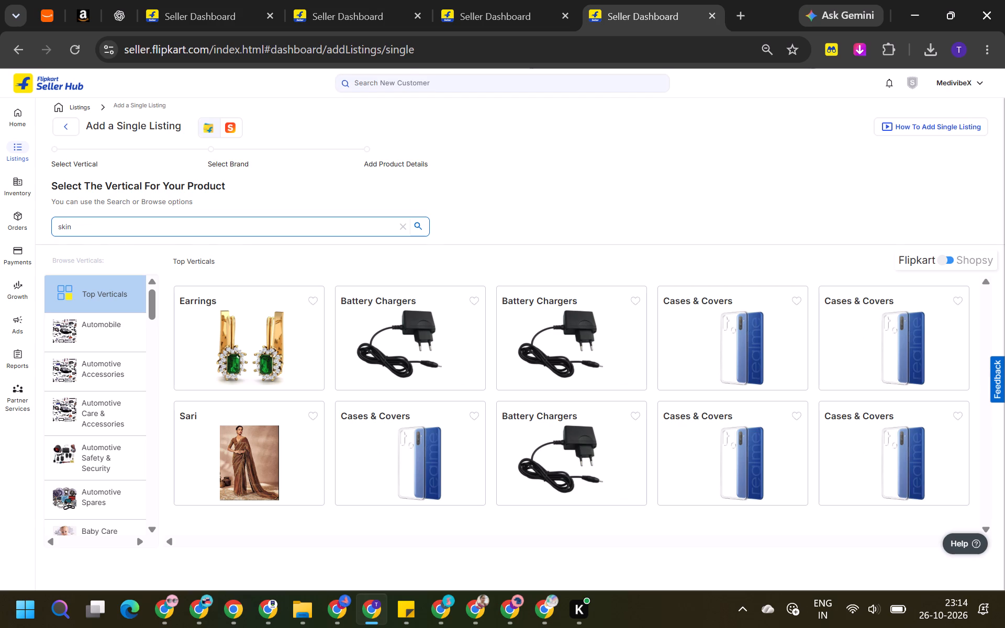
key("space")
left_click(316, 244)
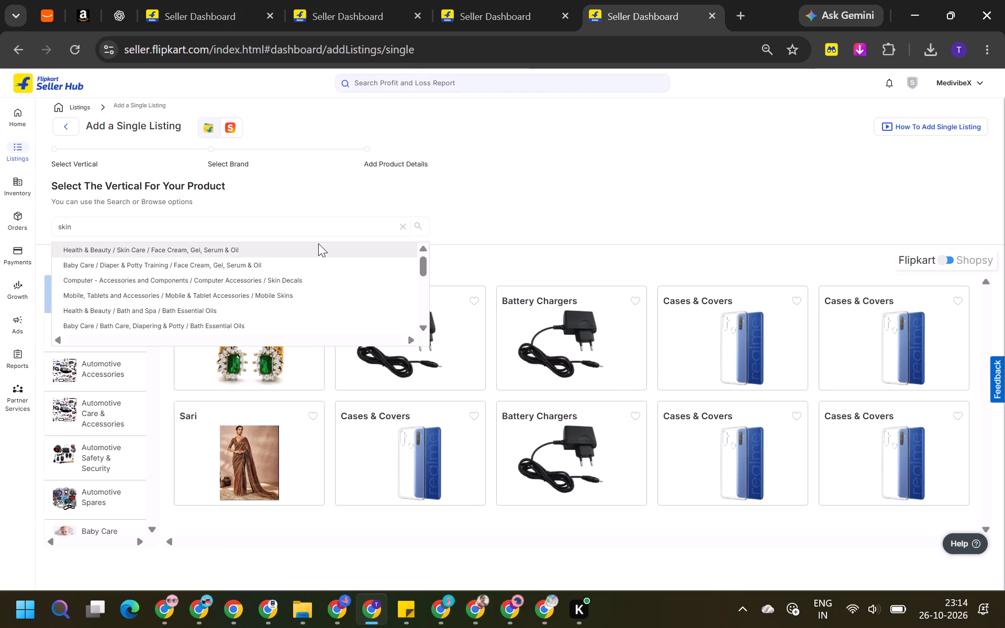
left_click(921, 297)
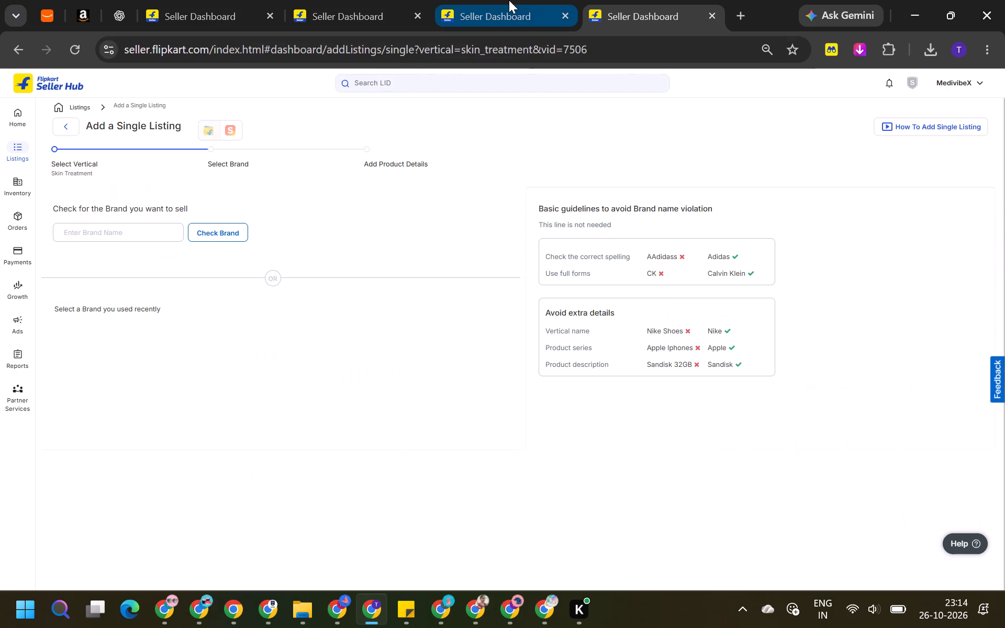
Copy EXCELA from the existing moisturizer listing's SKU, check it as the brand, and proceed to the new listing's details.
left_click(433, 0)
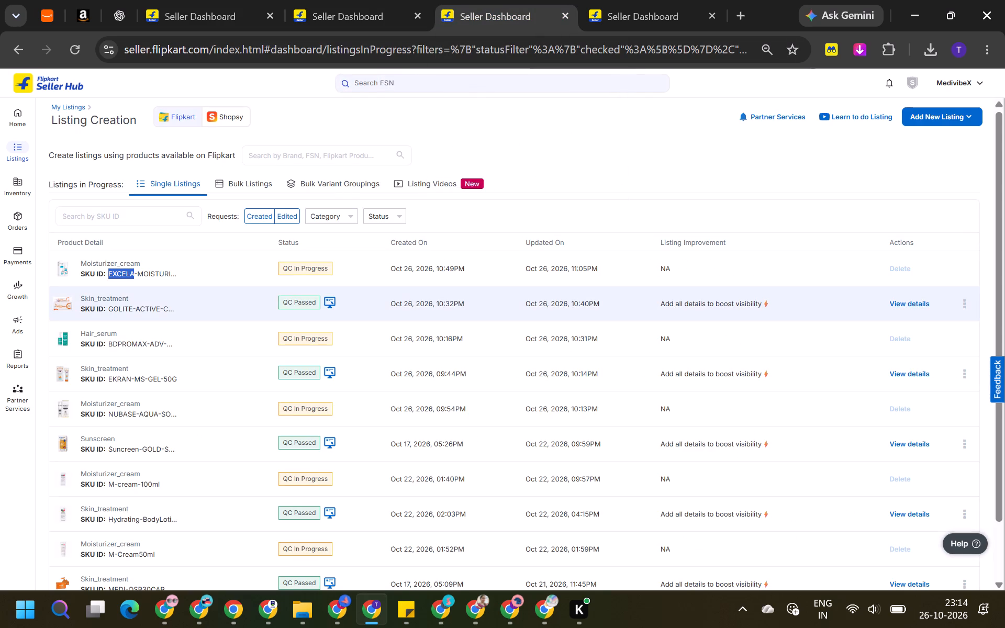
key("ctrl+c")
left_click_drag(581, 0, 594, 0)
left_click(594, 0)
key("ctrl+v")
left_click(89, 238)
key("ctrl+v")
left_click(214, 234)
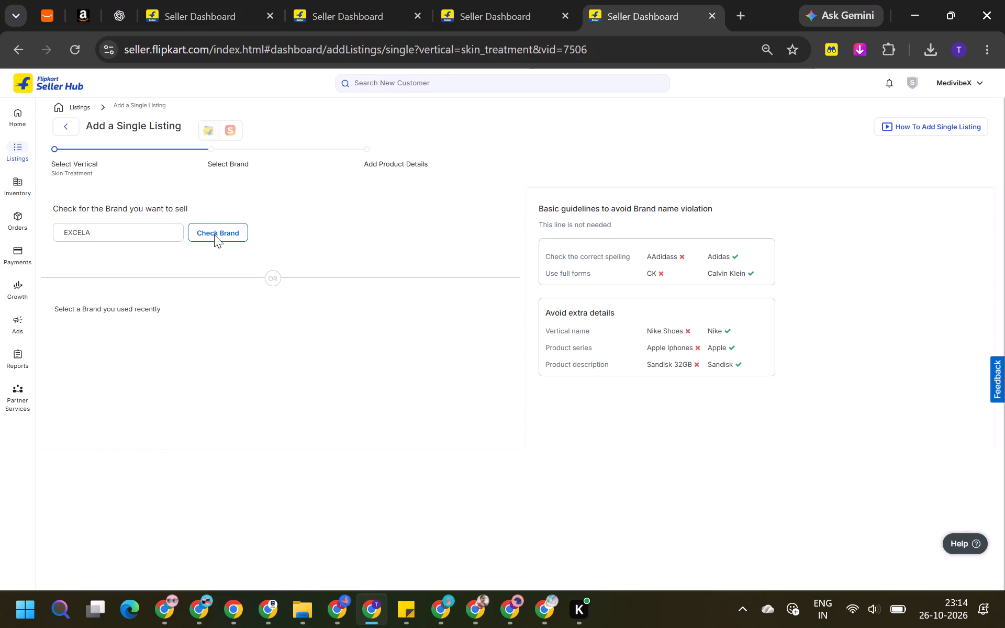
left_click(130, 289)
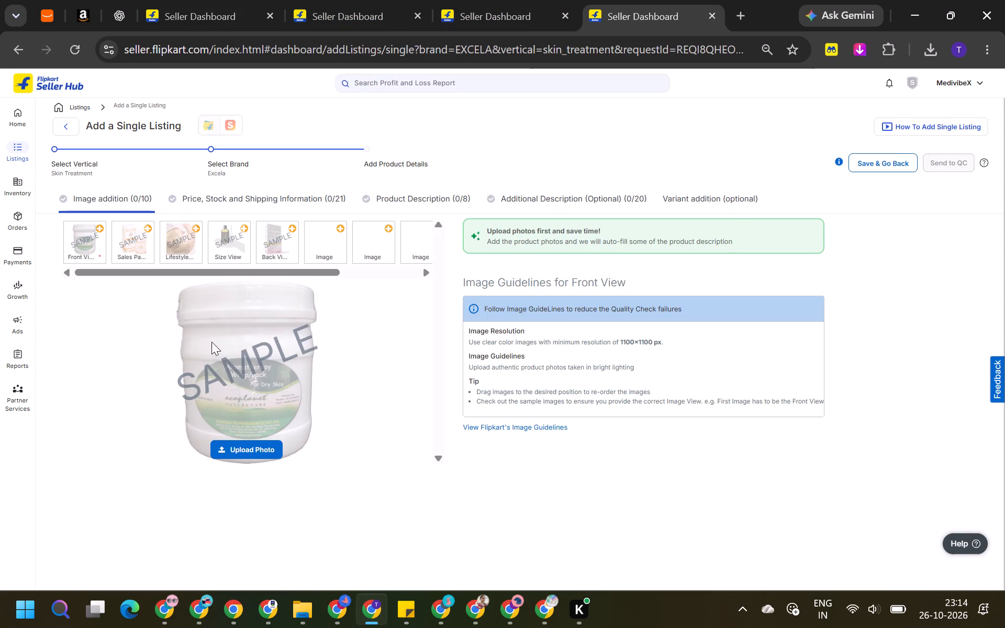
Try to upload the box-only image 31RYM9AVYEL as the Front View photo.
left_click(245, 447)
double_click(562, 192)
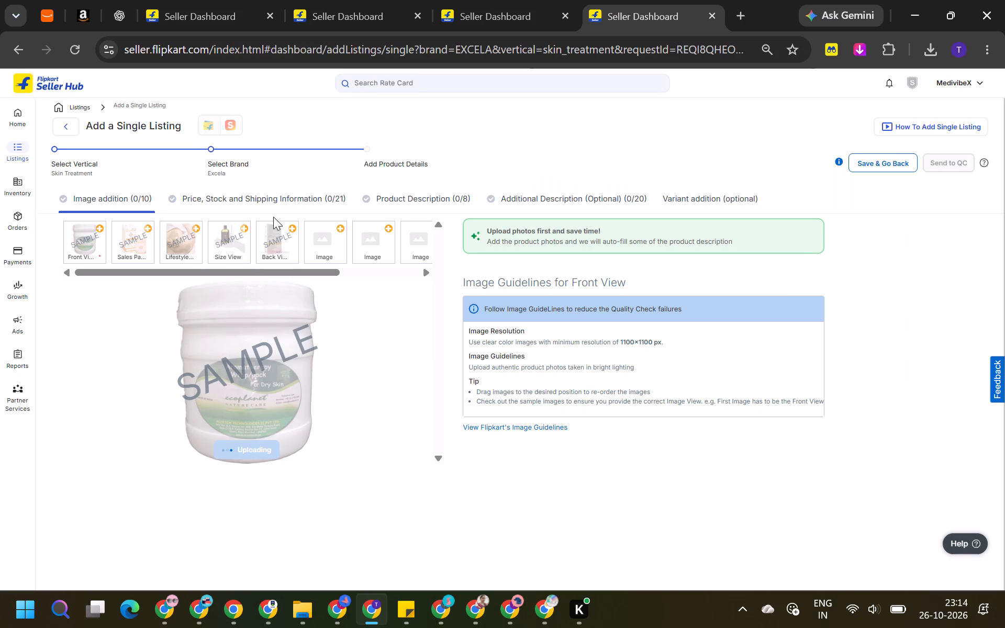
Upload the box-and-bottle image 51g7v9t-DiL._SL1000_ into the Sales Package slot and move it to the Front View slot.
left_click(135, 251)
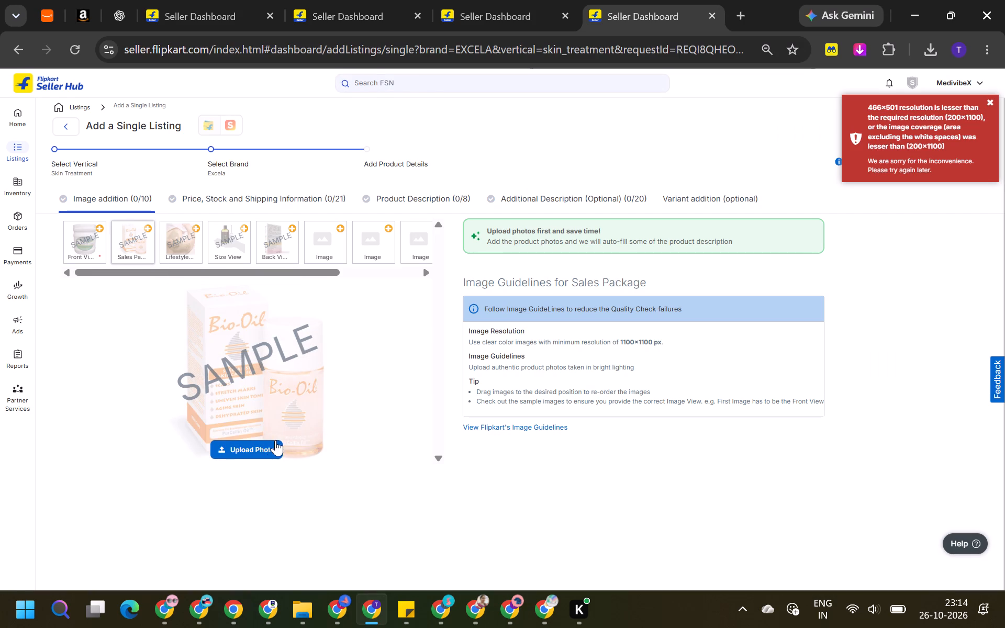
left_click(272, 446)
double_click(649, 183)
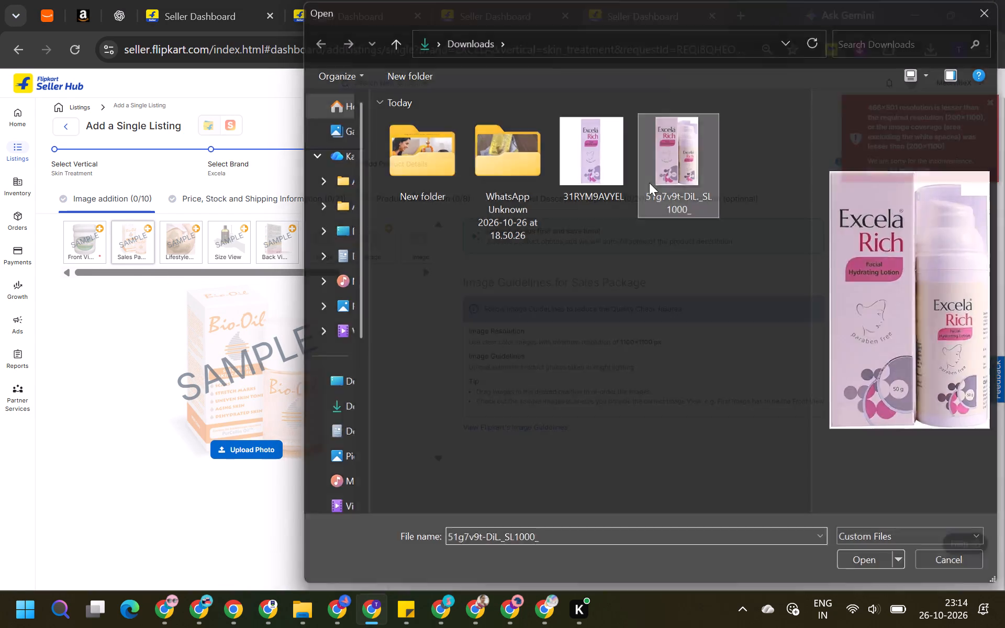
left_click(82, 247)
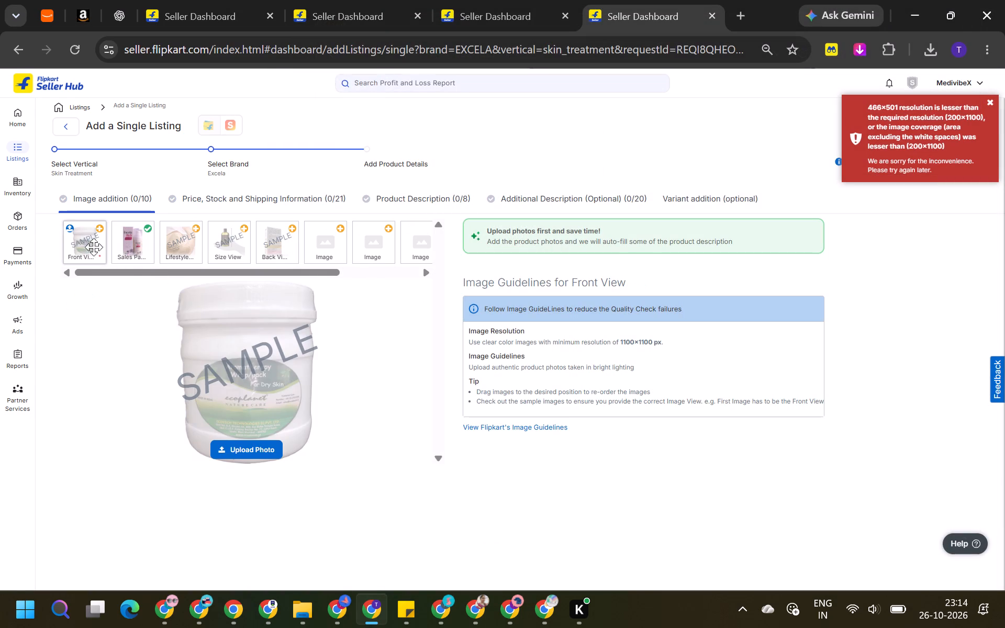
left_click_drag(141, 244, 88, 237)
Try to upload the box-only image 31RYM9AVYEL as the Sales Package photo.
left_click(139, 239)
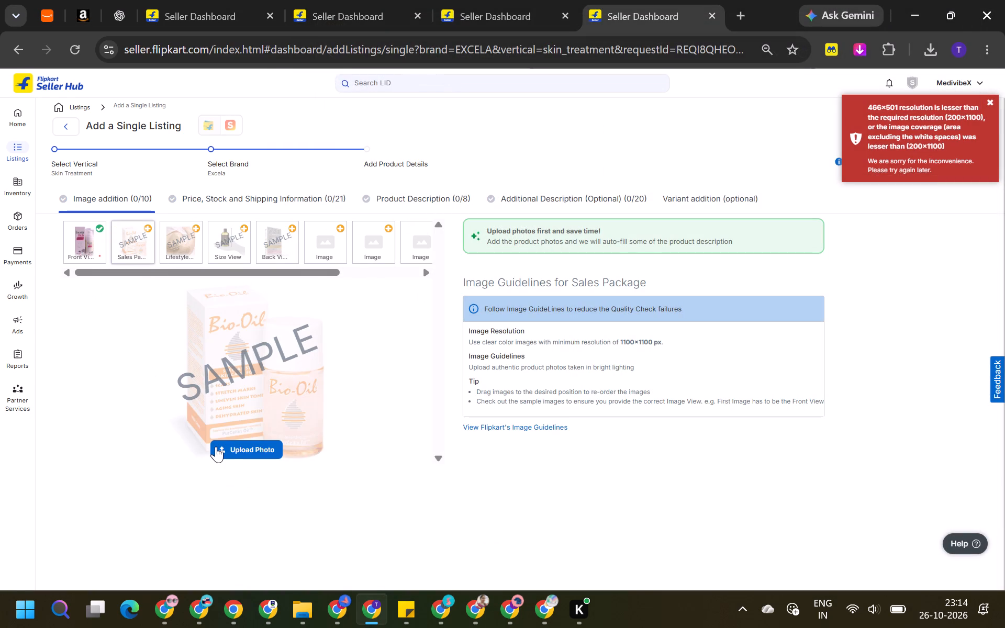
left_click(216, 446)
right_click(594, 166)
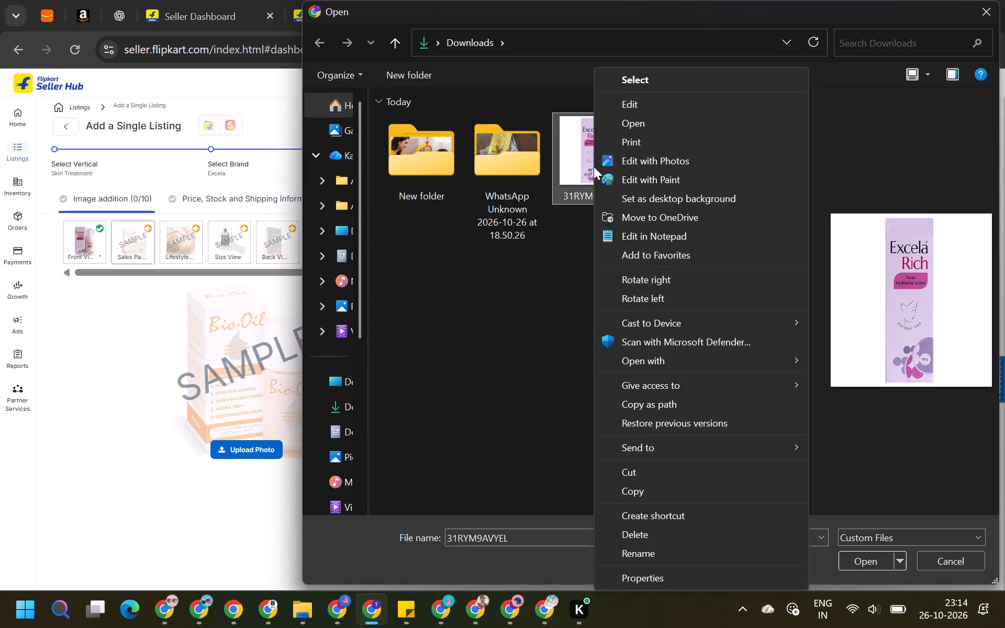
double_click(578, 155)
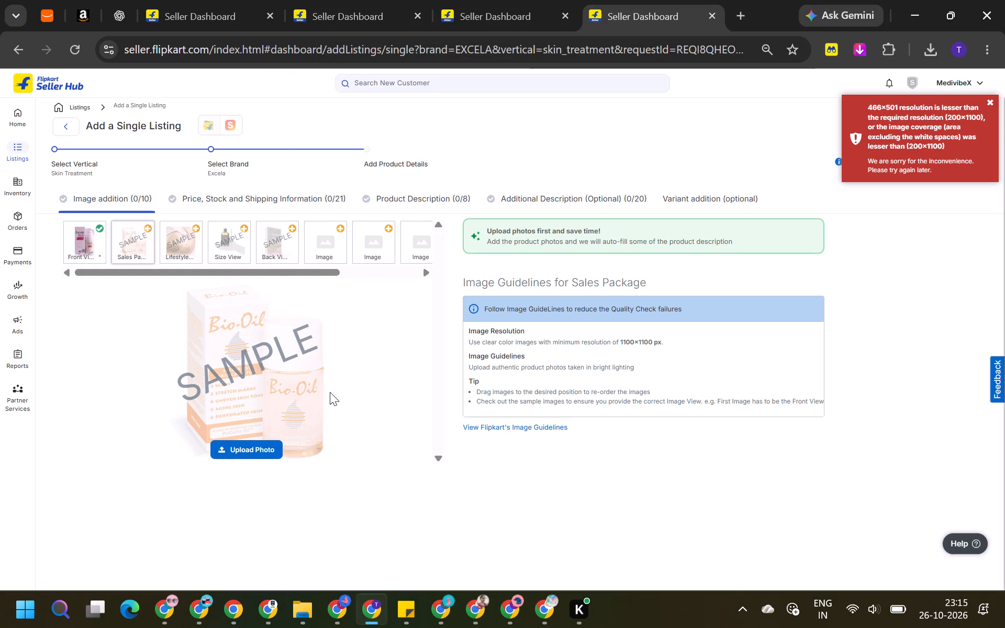
Open 31RYM9AVYEL in Paint from the upload dialog, enlarge its canvas to about 574 × 656 px, save it and close Paint.
left_click(268, 451)
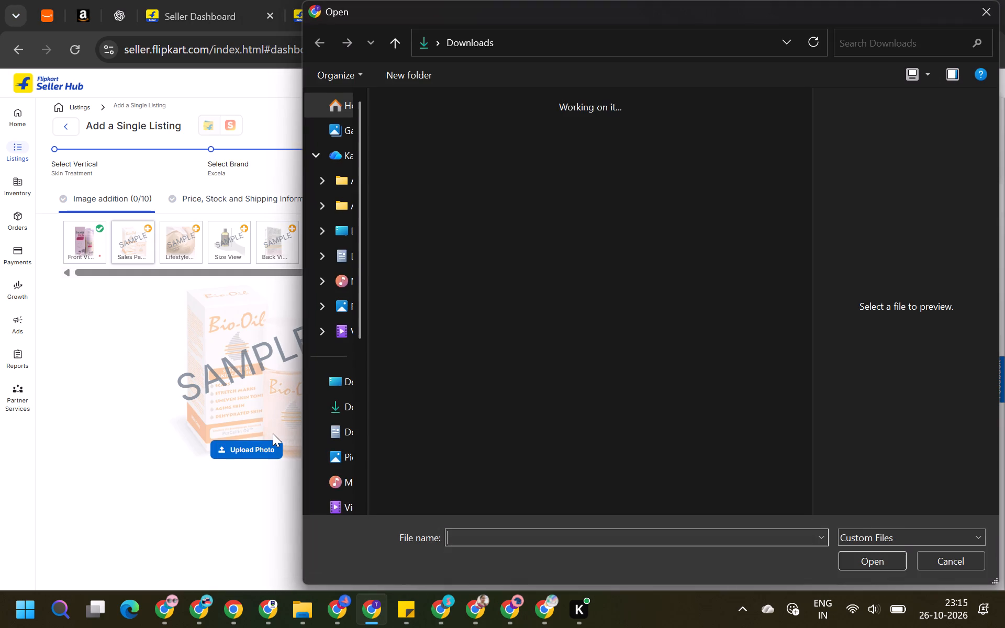
right_click(600, 183)
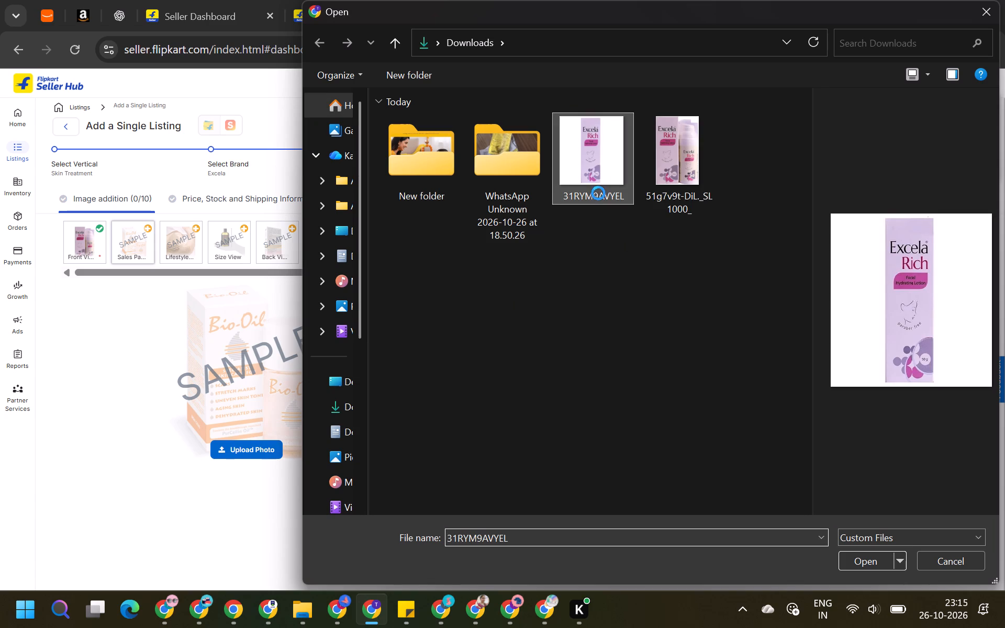
left_click(636, 187)
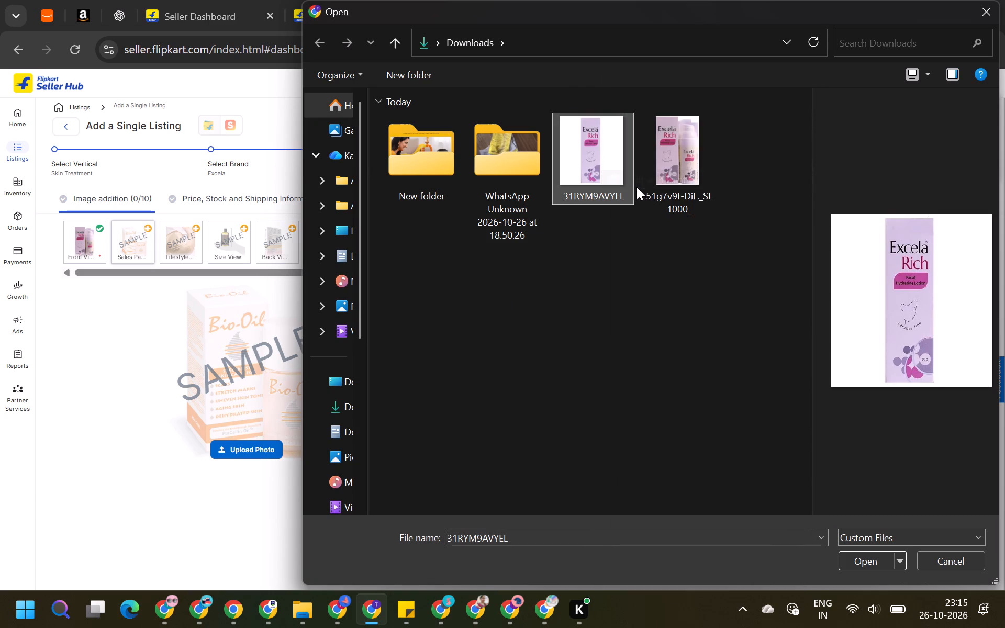
scroll(585, 233, "down", 2)
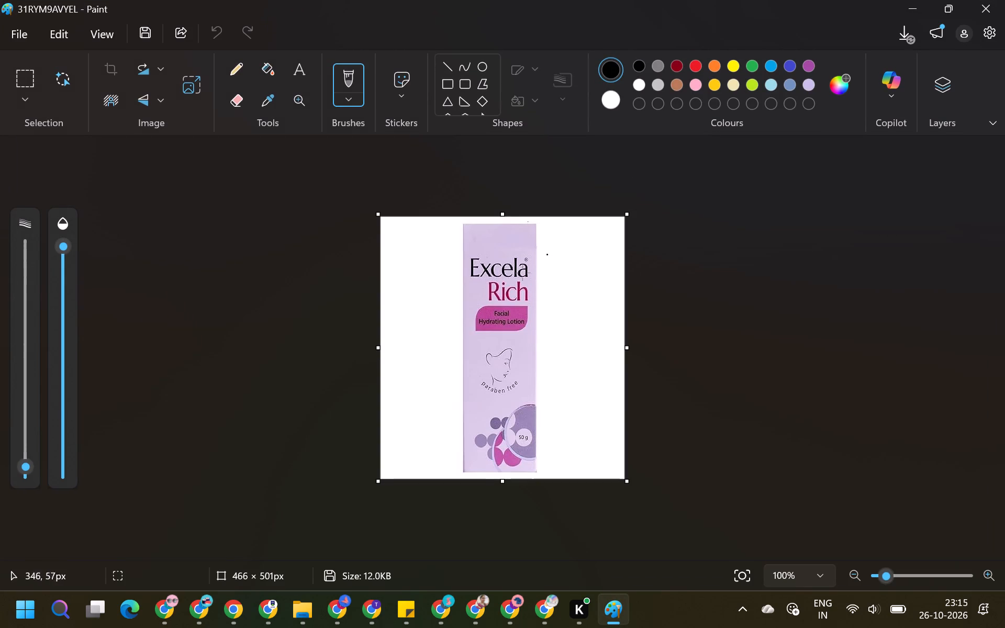
left_click_drag(377, 212, 342, 183)
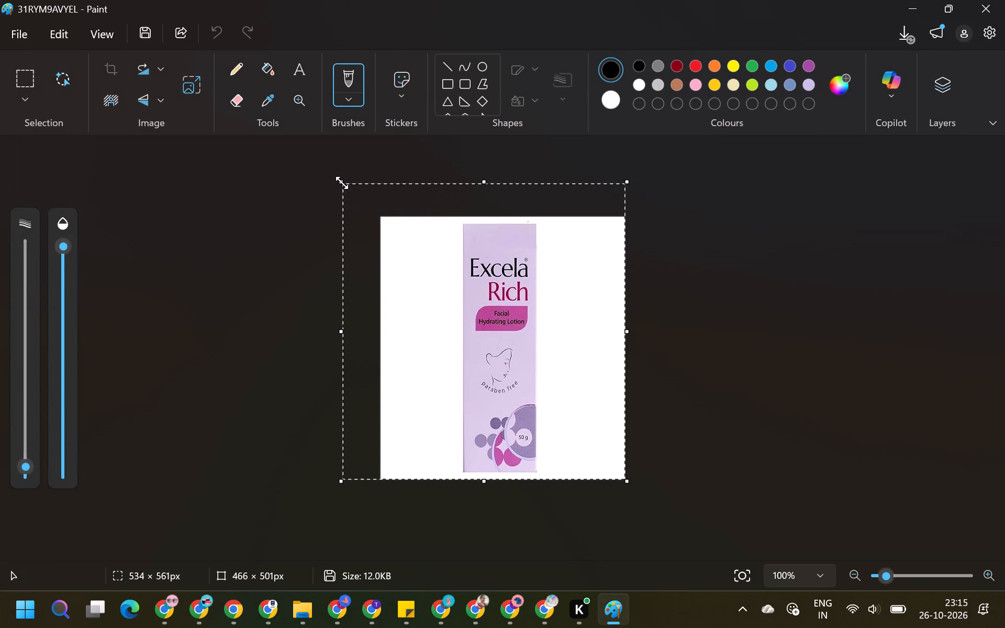
left_click_drag(342, 183, 341, 182)
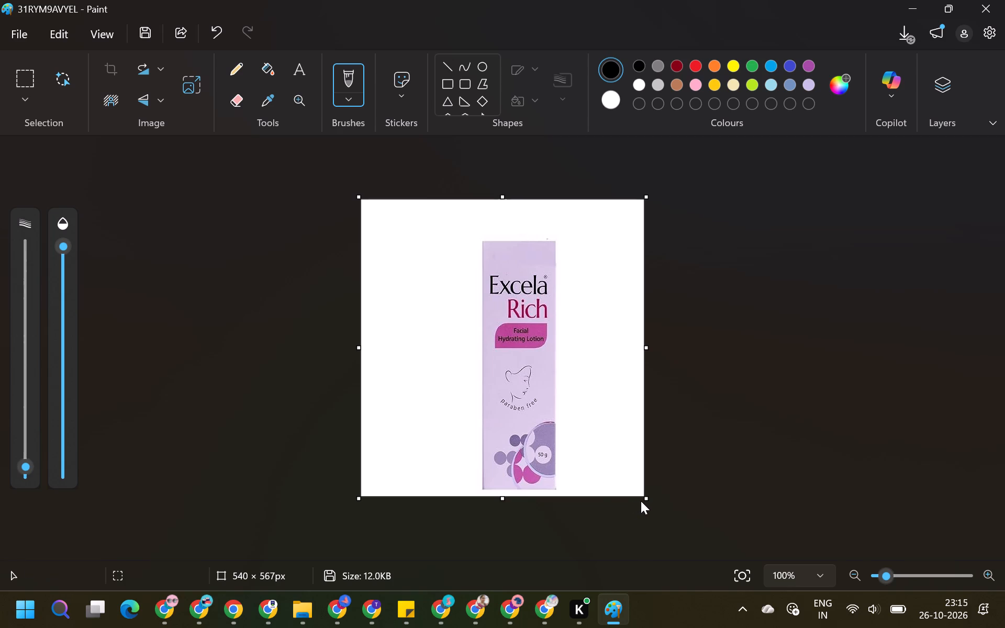
left_click_drag(645, 500, 652, 535)
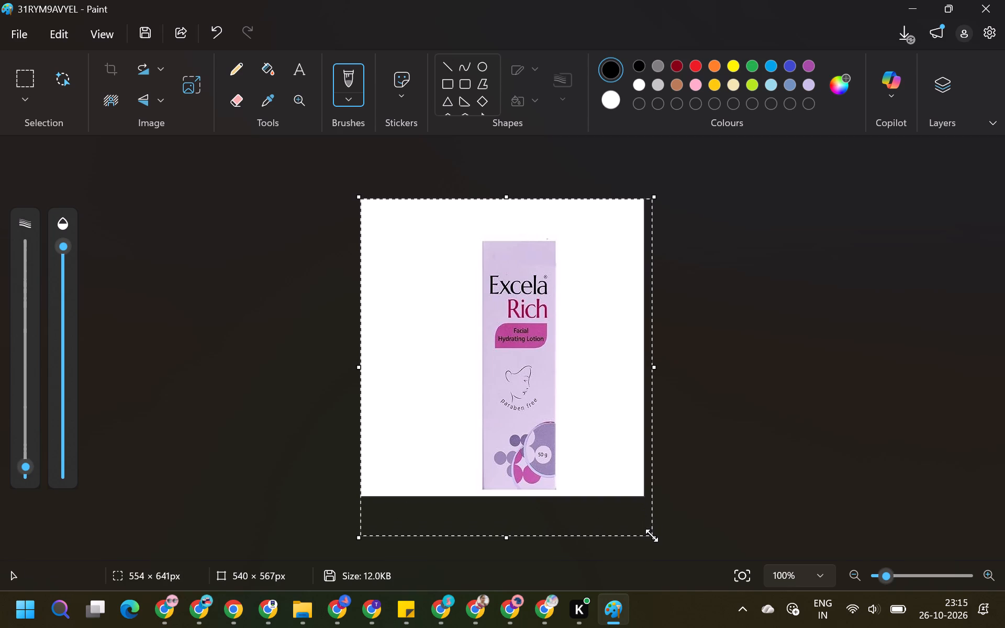
left_click_drag(652, 535, 662, 543)
key("ctrl+s")
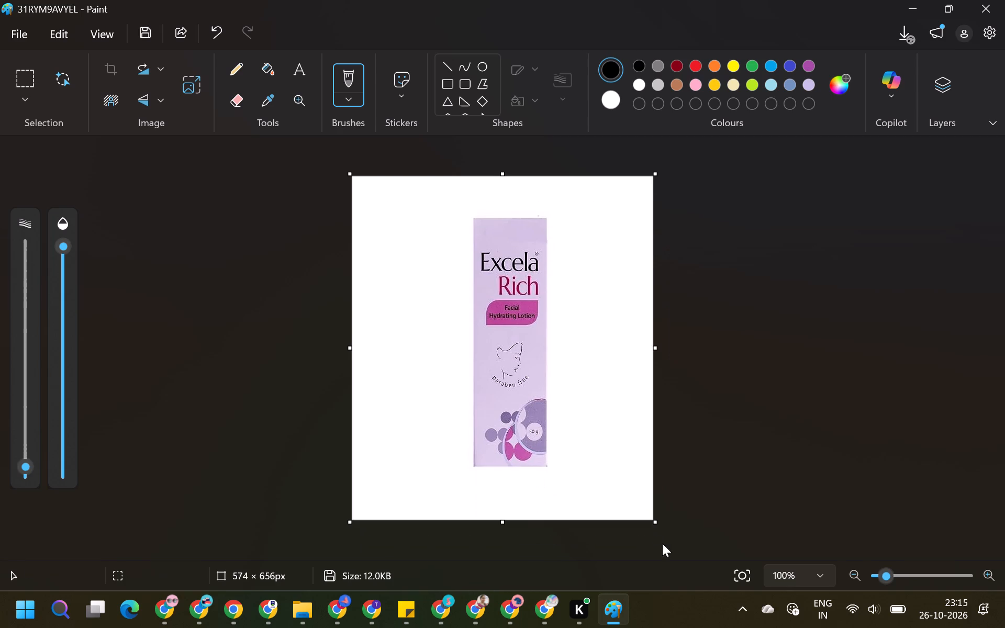
left_click(1004, 0)
Upload the enlarged 31RYM9AVYEL image as the Sales Package photo.
double_click(587, 167)
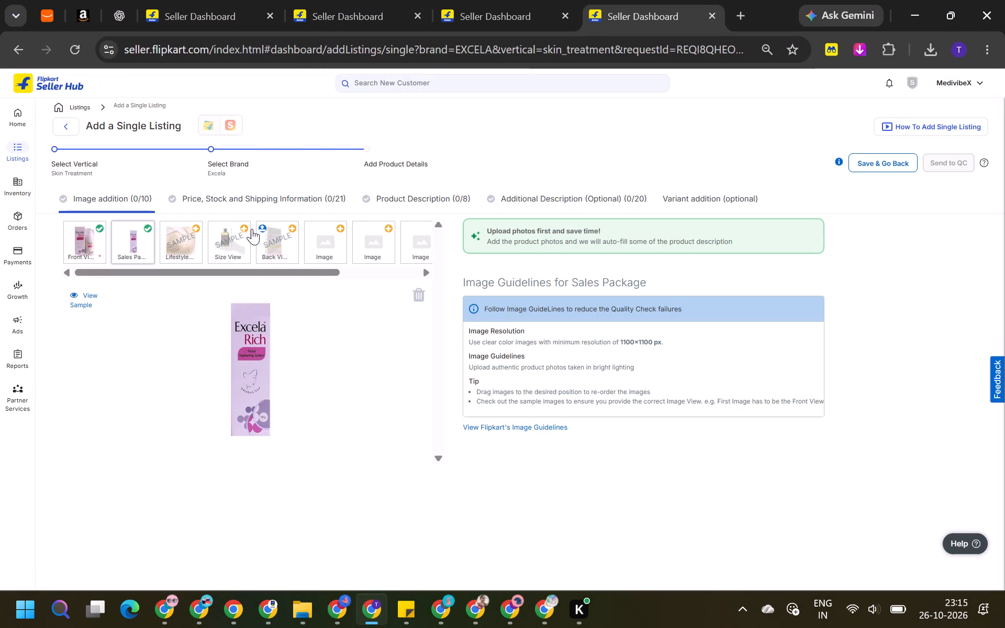
Go to the listing's Price, Stock and Shipping Information section and activate the Seller SKU ID field.
left_click(232, 209)
left_click(204, 327)
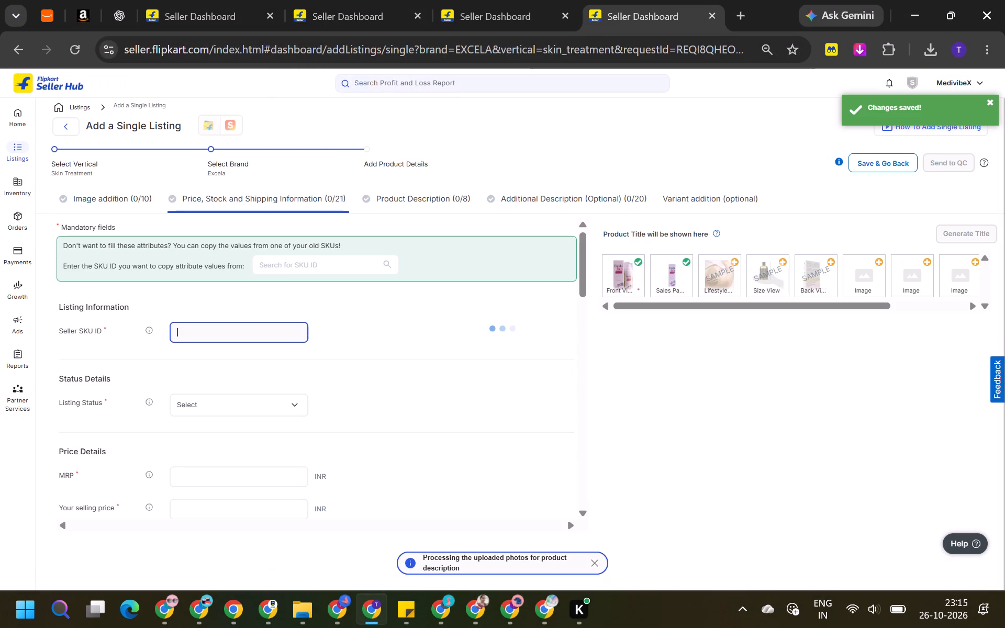
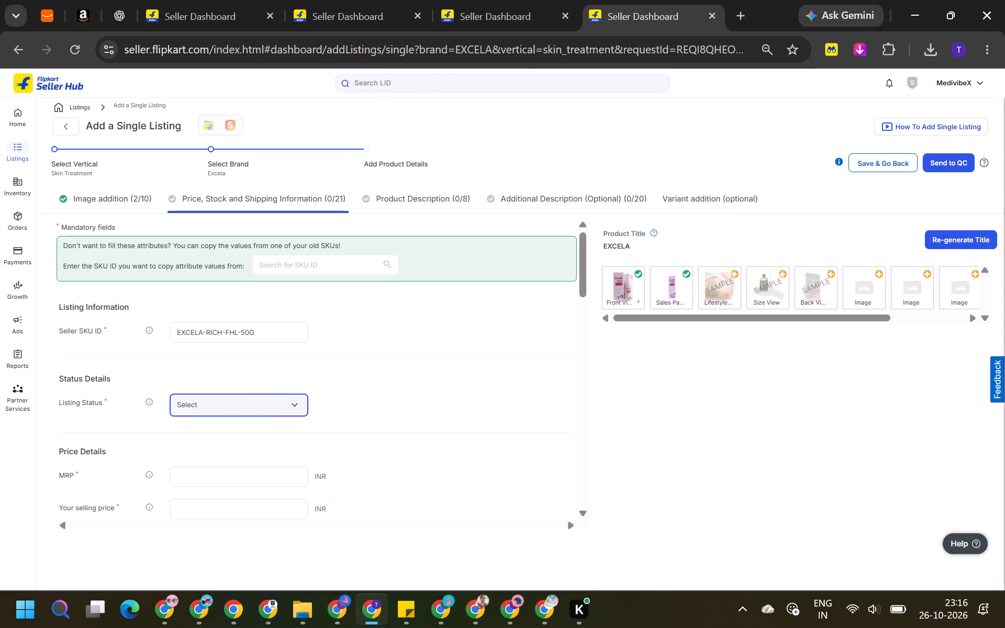
left_click(224, 402)
left_click(192, 475)
key("Tab")
Check the lotion's pricing on its Amazon page, and set the MRP to 1499 INR and the selling price to 999 INR.
key("alt+Tab")
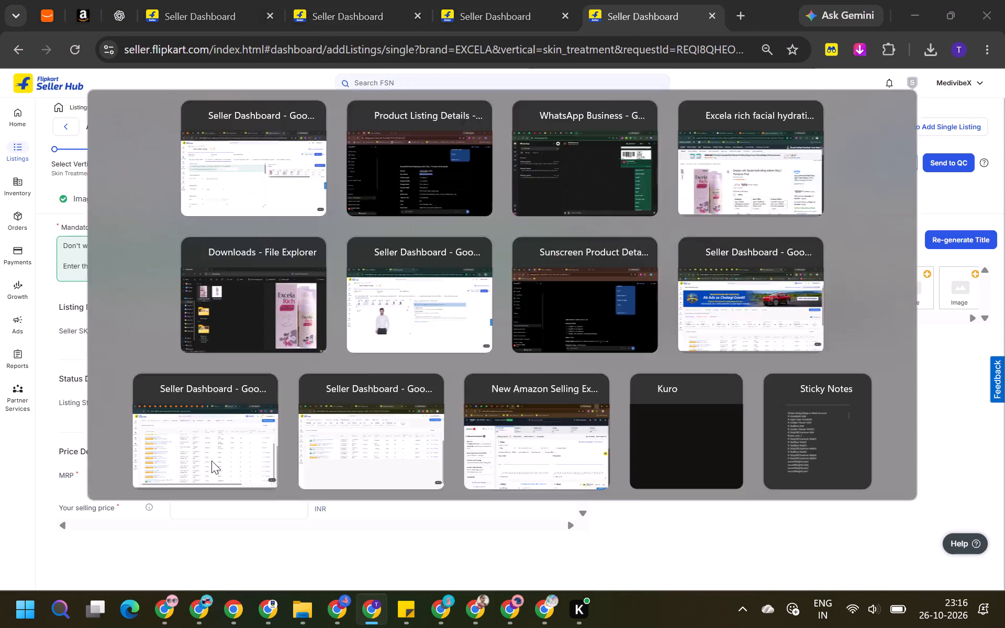
key("alt+Tab")
left_click(272, 611)
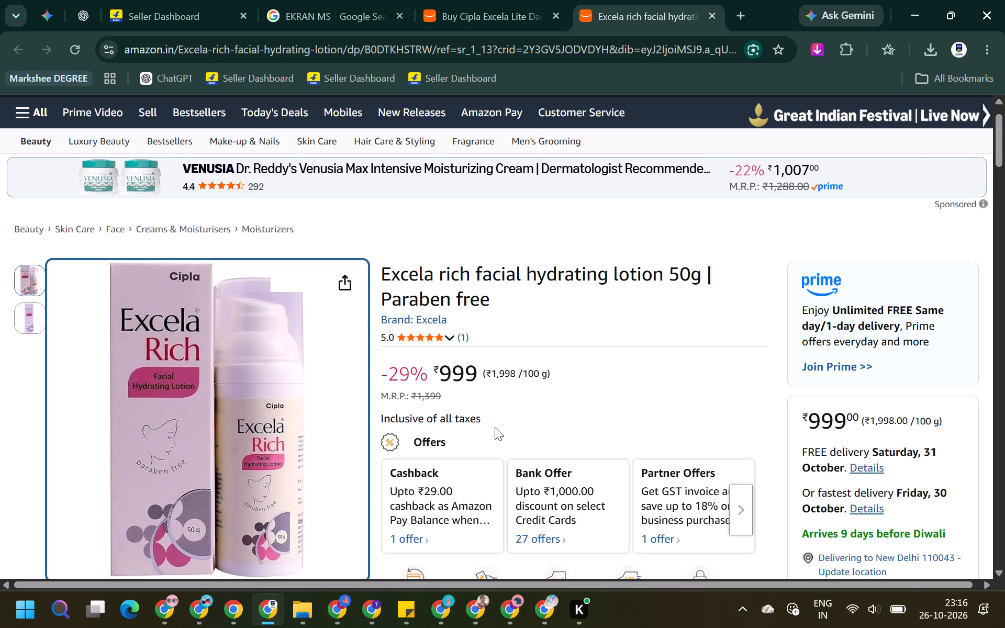
key("alt+Tab")
type("1499")
key("Tab")
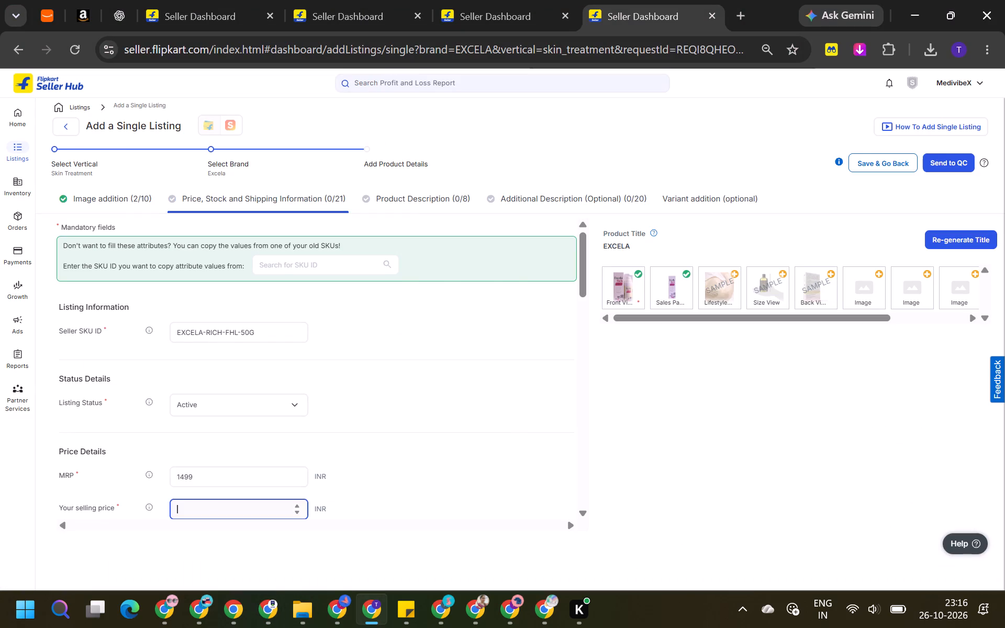
key("alt+Tab")
key("alt+Tab")
type("999")
key("Tab")
key("Tab")
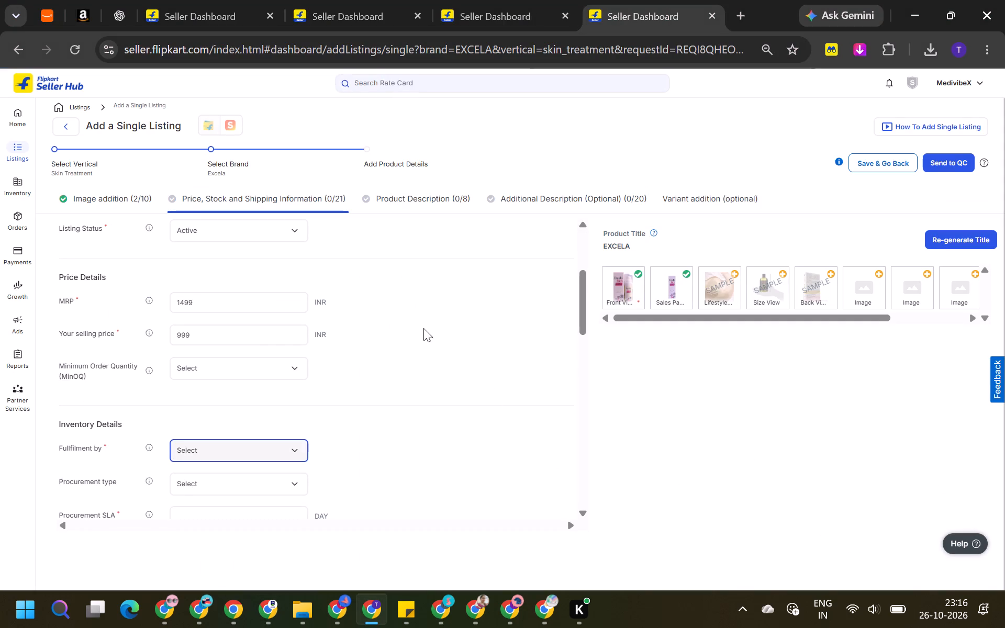
Fill the Inventory Details with fulfilment by Seller, procurement type instock, procurement SLA 1 day and stock 1.
left_click(249, 453)
left_click(212, 520)
left_click(226, 480)
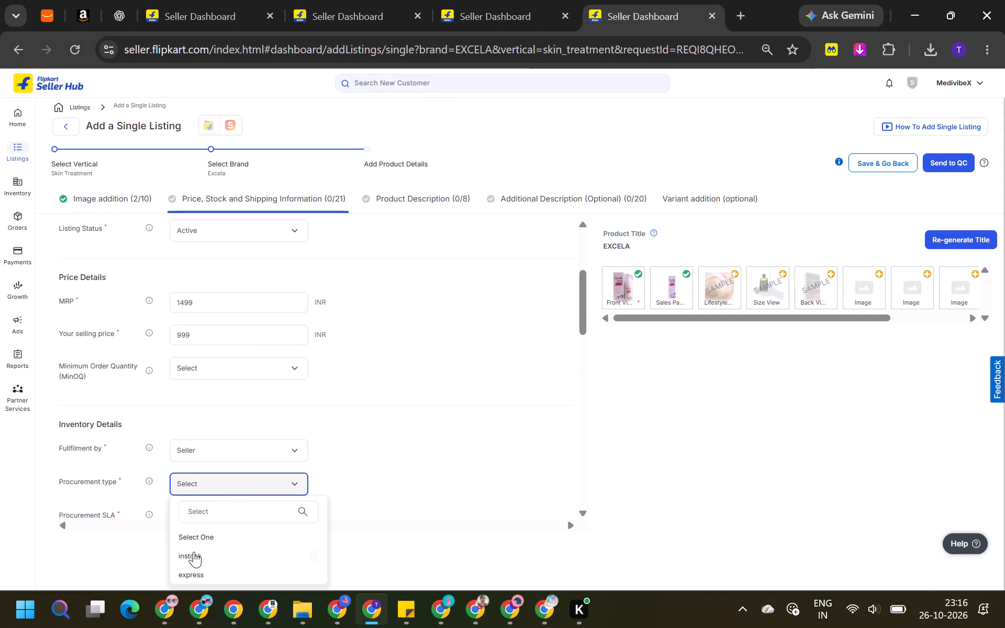
left_click(194, 552)
left_click(206, 515)
key("1")
key("Tab")
key("1")
key("Tab")
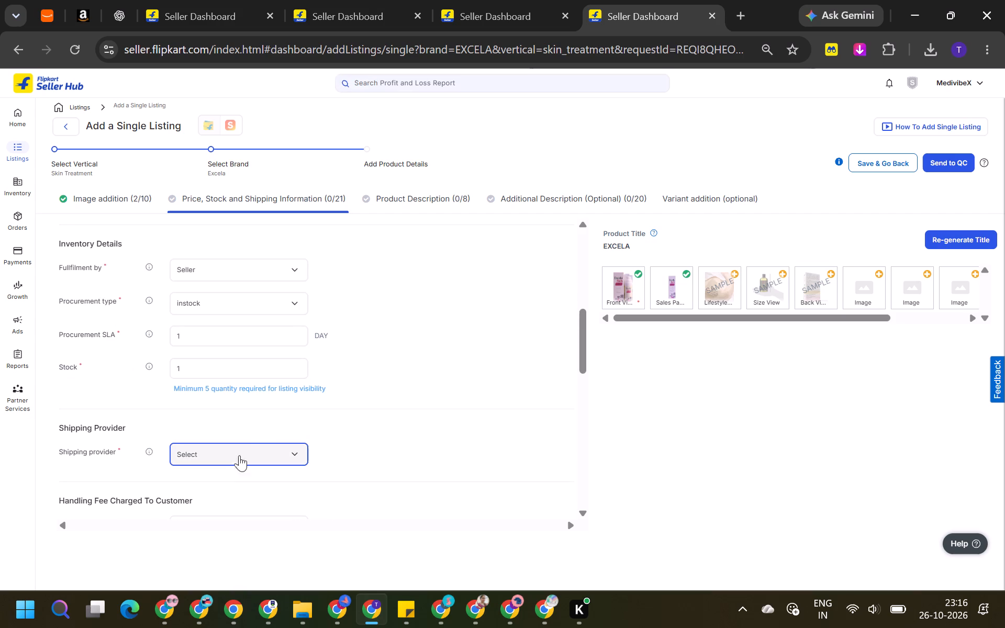
Choose Flipkart as the shipping provider and set the local, zonal and national handling fees to 0 INR.
left_click(225, 452)
left_click(198, 524)
scroll(254, 404, "down", 2)
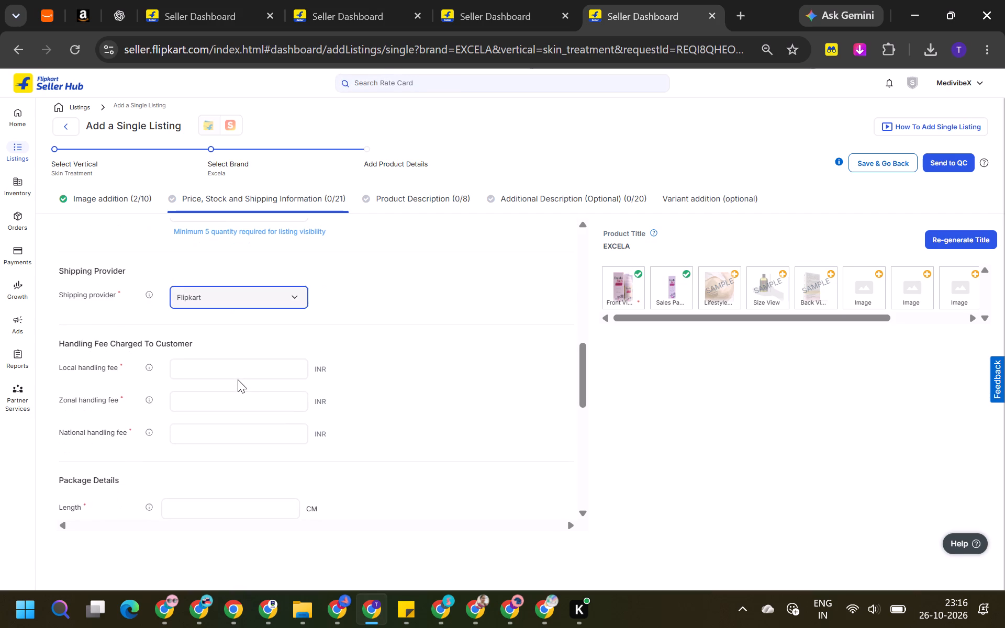
left_click(238, 379)
left_click(236, 366)
key("0")
key("Tab")
key("0")
key("Tab")
key("0")
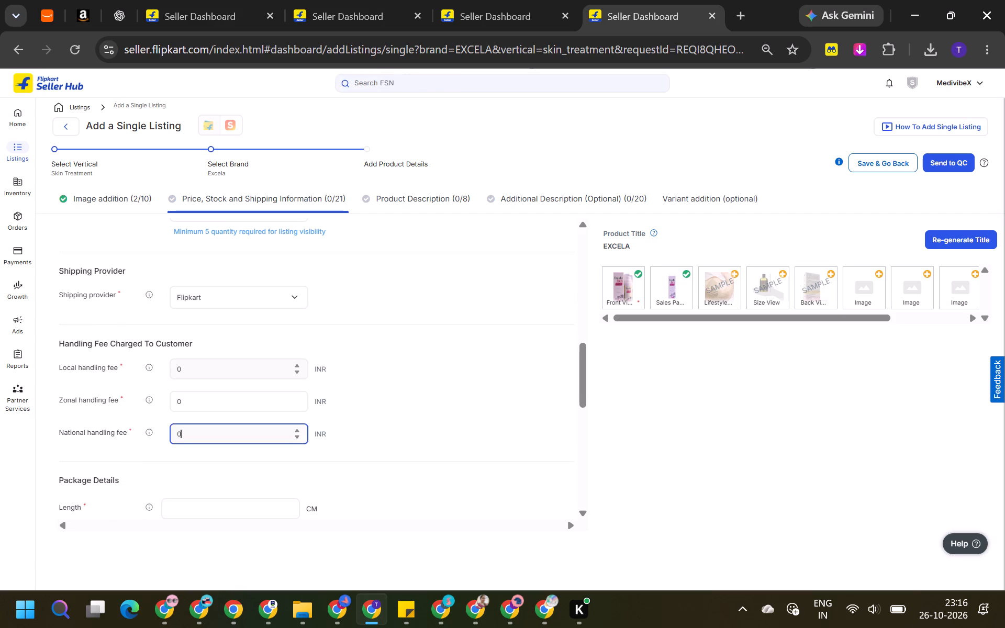
key("Tab")
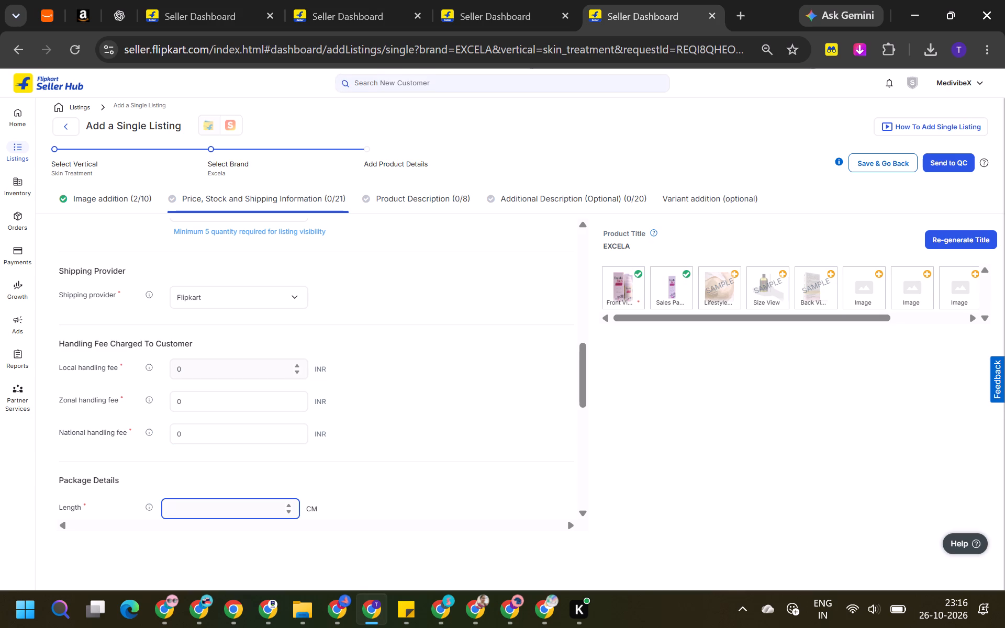
Enter the package dimensions suggested by ChatGPT: length 7 cm, breadth 7 cm and height 14 cm.
scroll(289, 414, "down", 1)
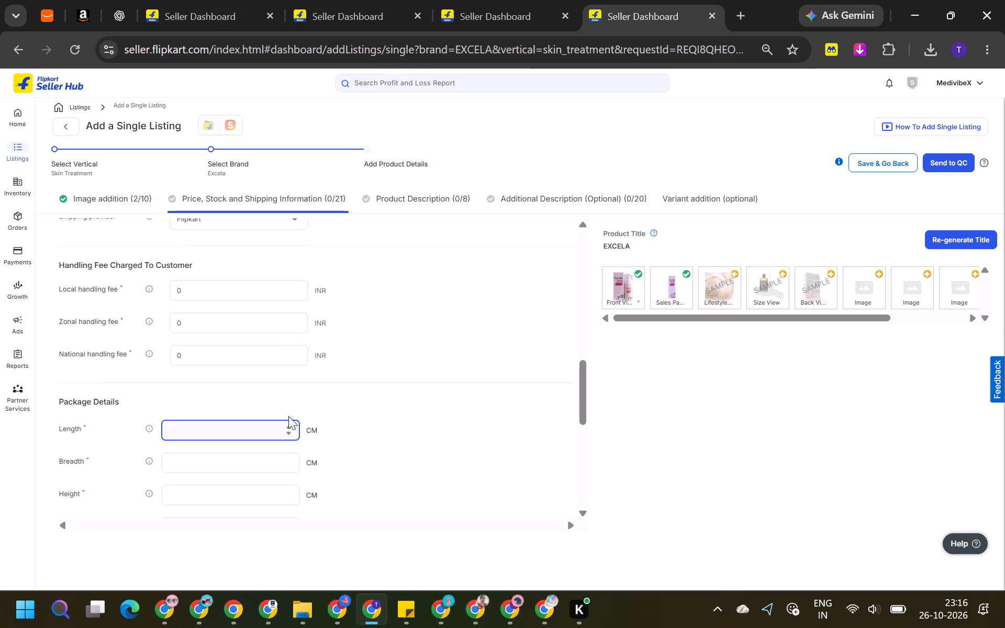
left_click(336, 609)
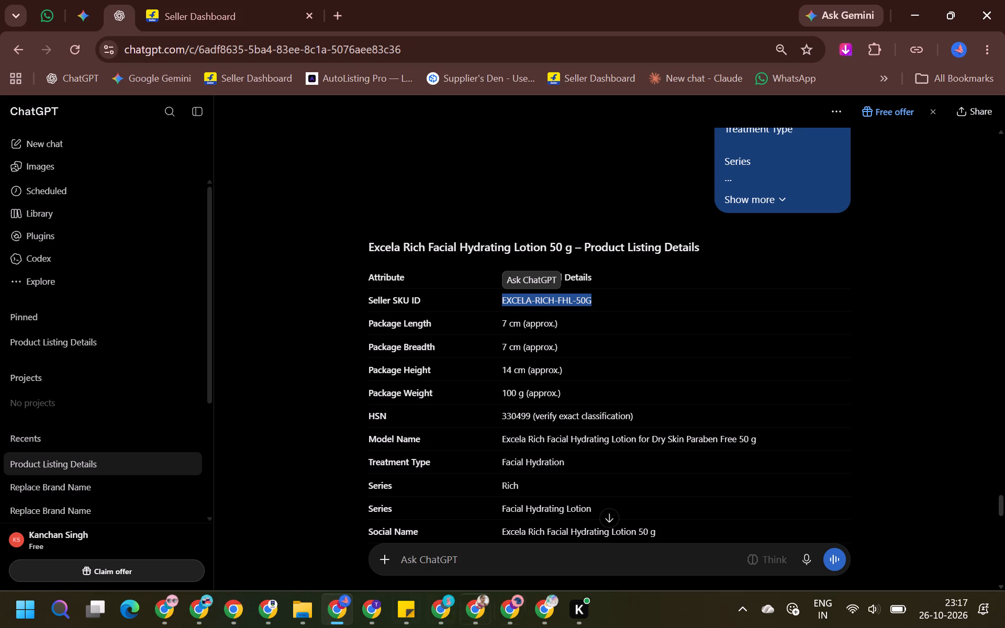
key("alt+Tab")
key("7")
key("Tab")
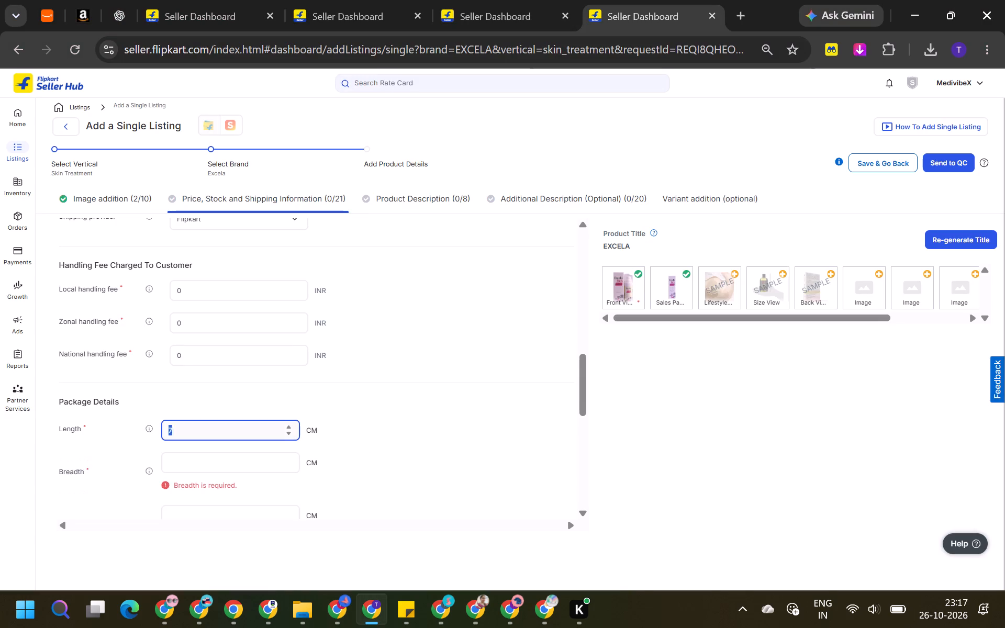
key("7")
key("Tab")
key("7")
key("Tab")
key("alt+Tab")
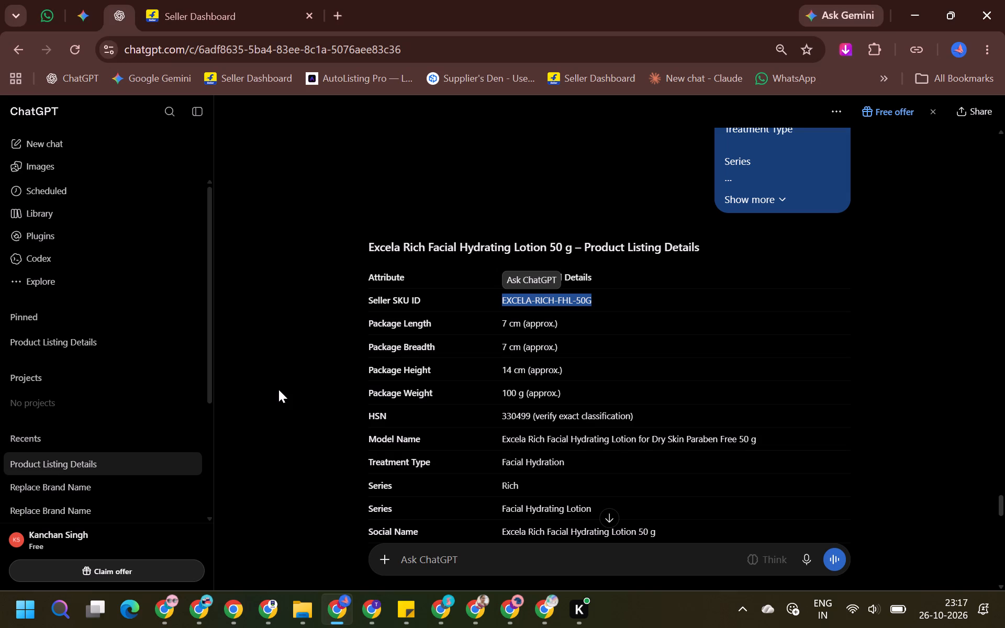
key("alt+Tab")
type("14")
key("Tab")
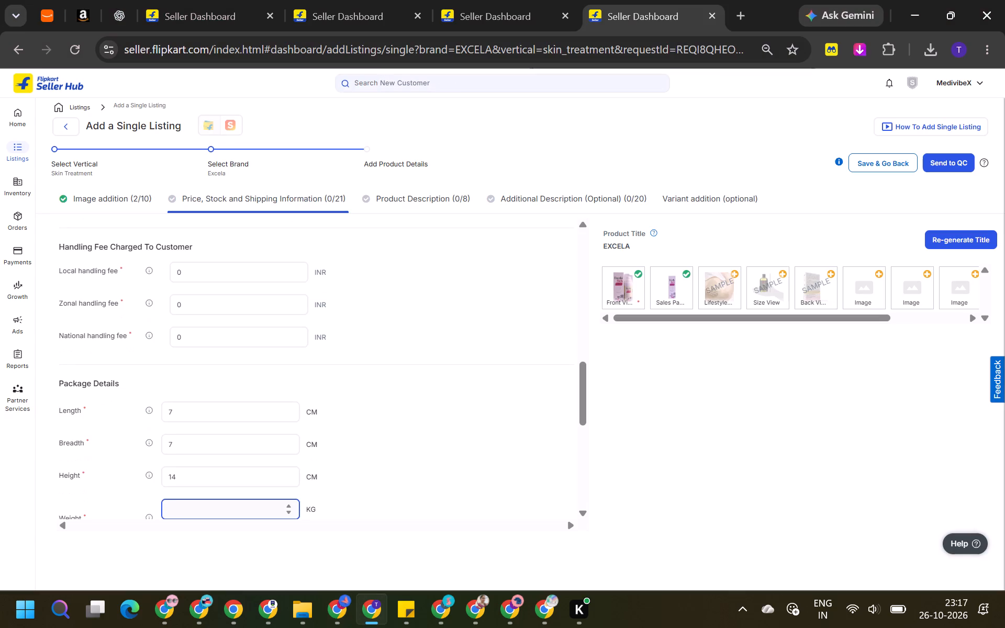
Check the suggested package weight in ChatGPT and set the listing's package weight to 0.1 kg.
key("alt+Tab")
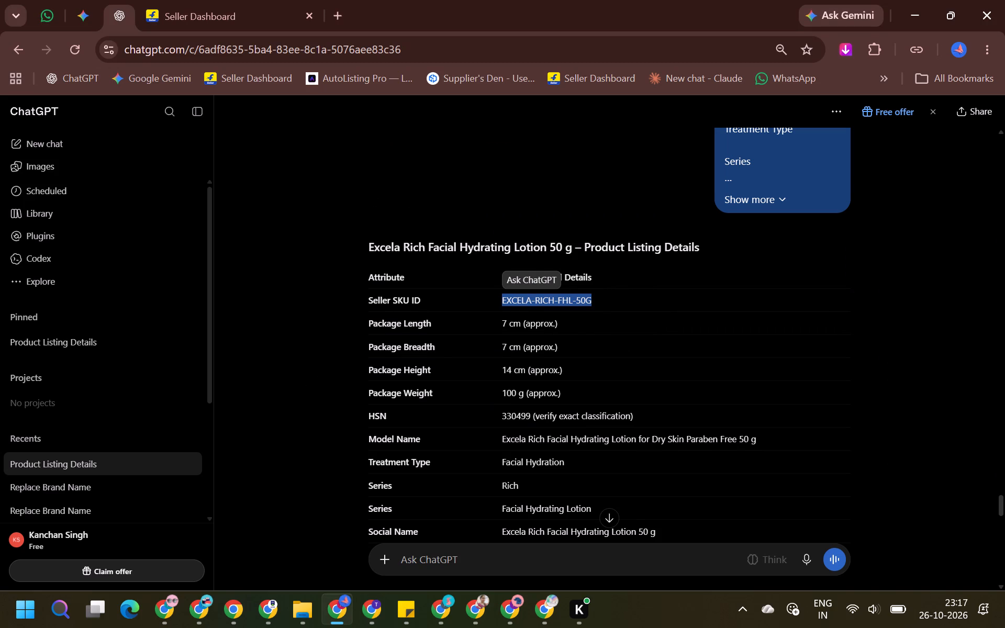
key("alt+Tab")
type("0.1")
key("Tab")
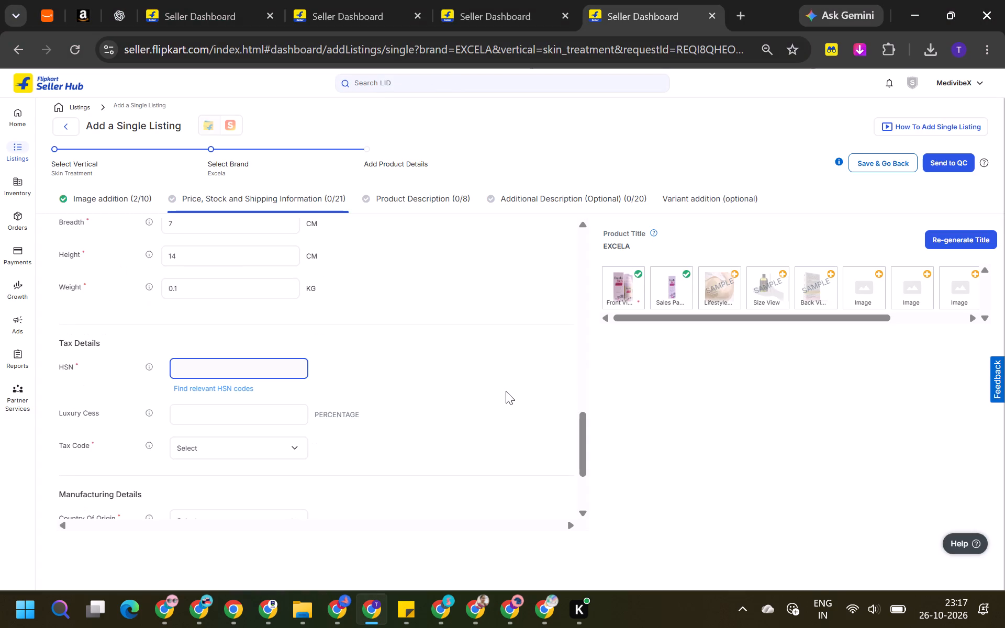
Copy the HSN code 330499 from ChatGPT into the Tax Details and set the Tax Code to GST_18.
key("alt+Tab")
double_click(507, 416)
key("ctrl+c")
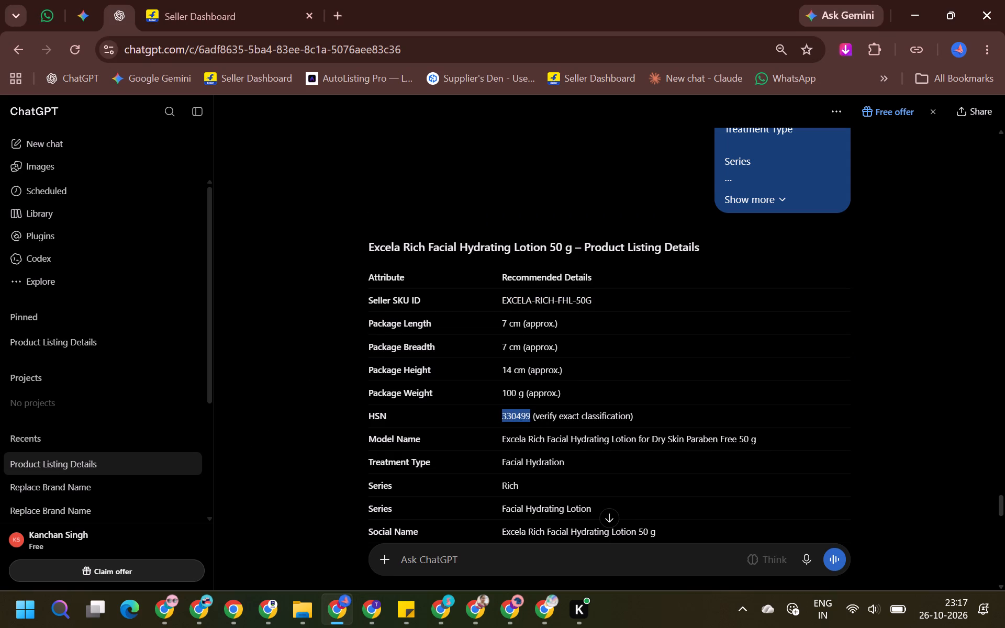
key("alt+Tab")
key("ctrl+v")
key("Tab")
key("Tab")
left_click(264, 446)
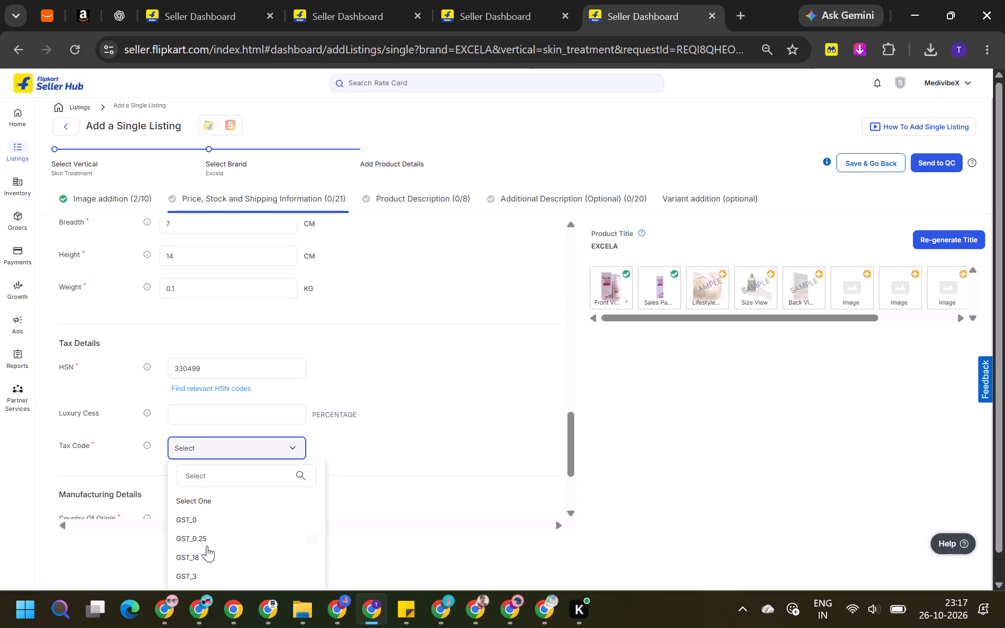
left_click(203, 557)
key("Tab")
Search the countries for "ind" and set the Country Of Origin to India.
left_click(247, 504)
left_click(228, 526)
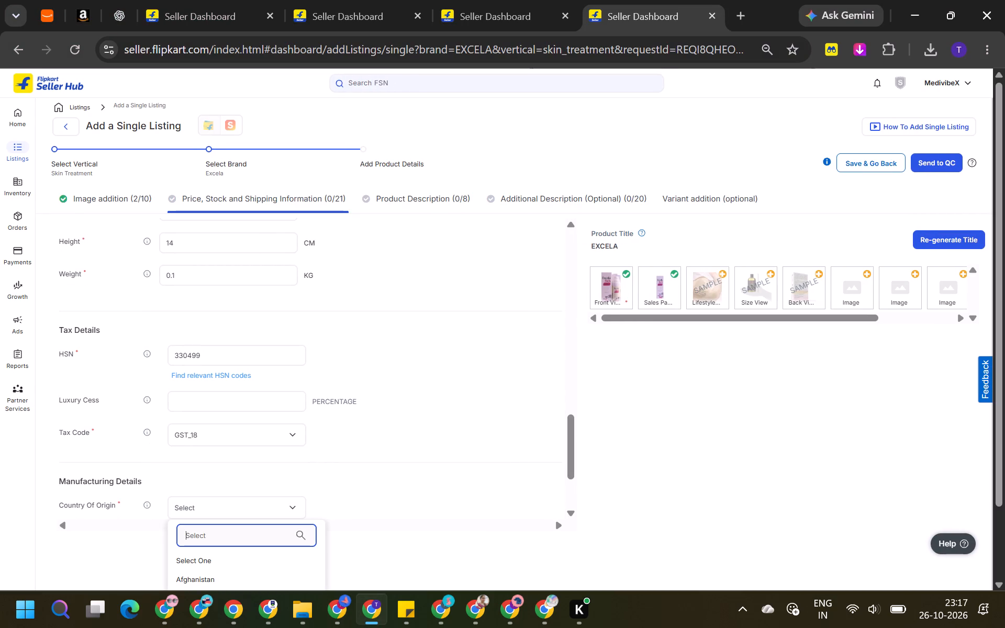
type("ind")
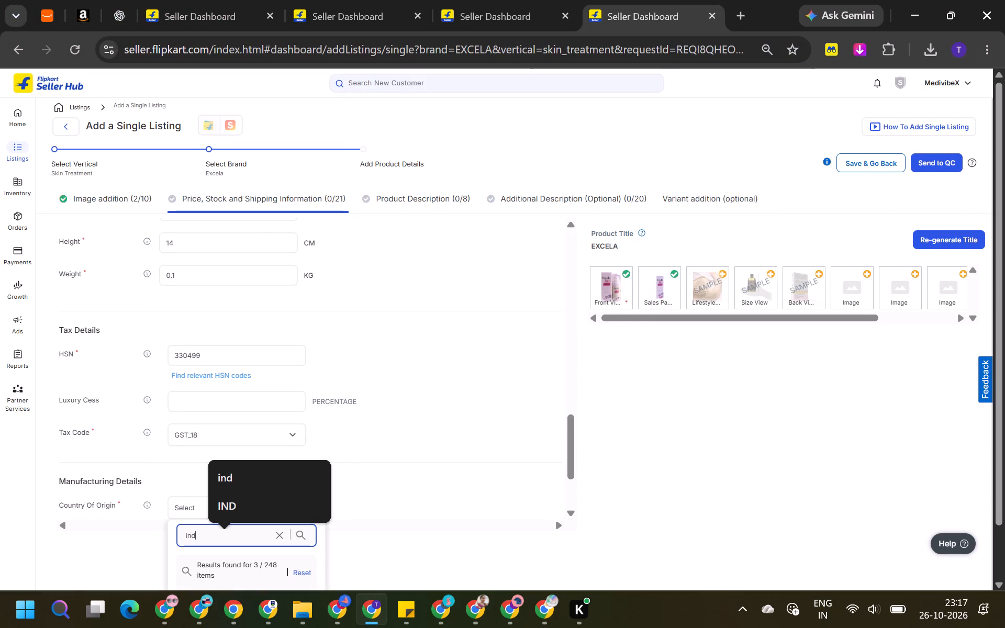
scroll(209, 584, "down", 1)
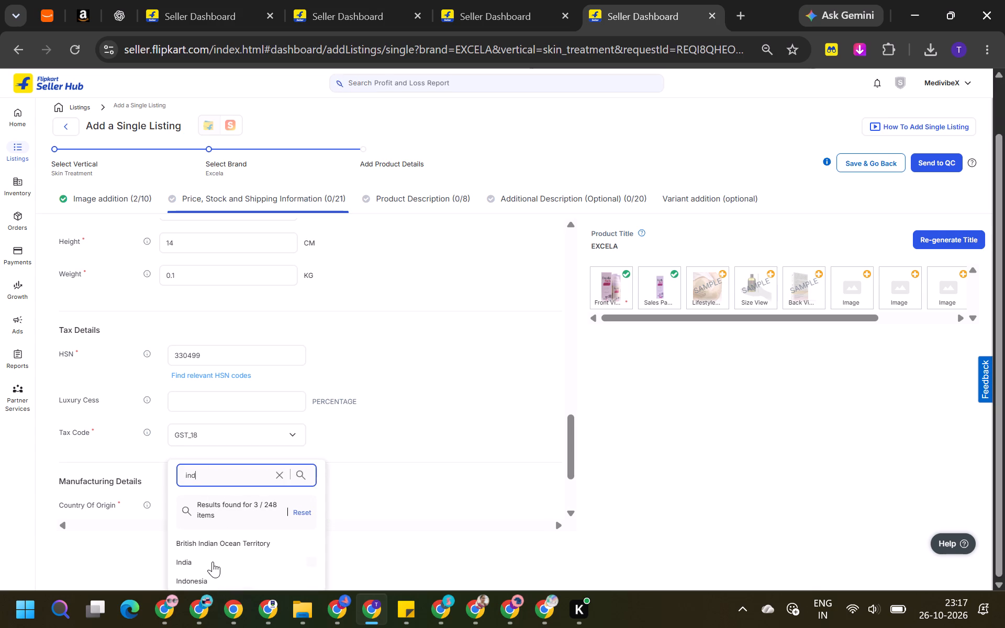
left_click(212, 562)
Copy the packer name MEDIVIBE X from the existing listing's edit form into both Manufacturer Details and Packer Details.
scroll(254, 428, "down", 2)
left_click(225, 458)
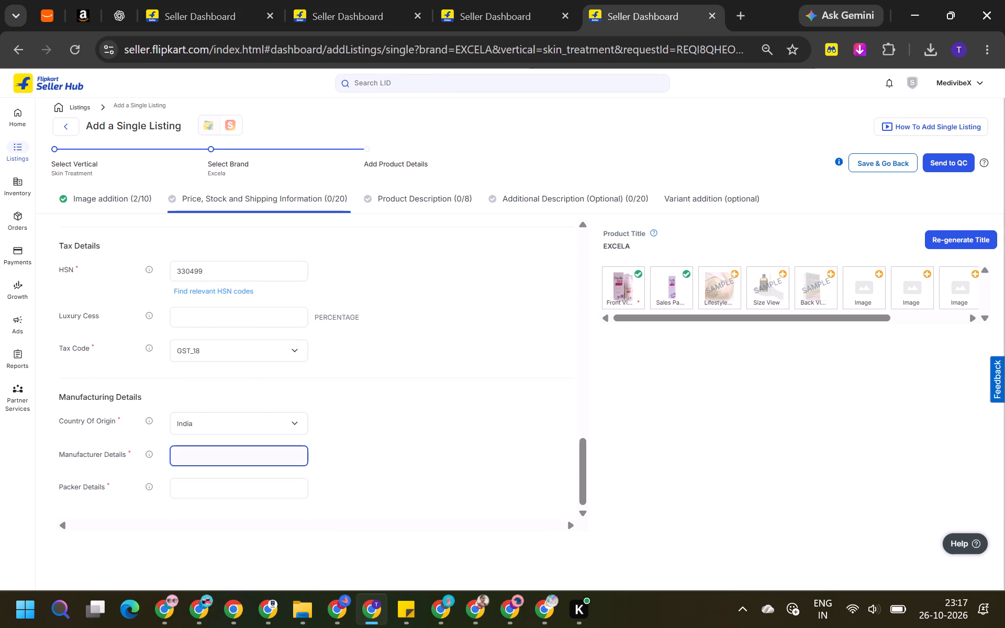
left_click(278, 0)
left_click(343, 0)
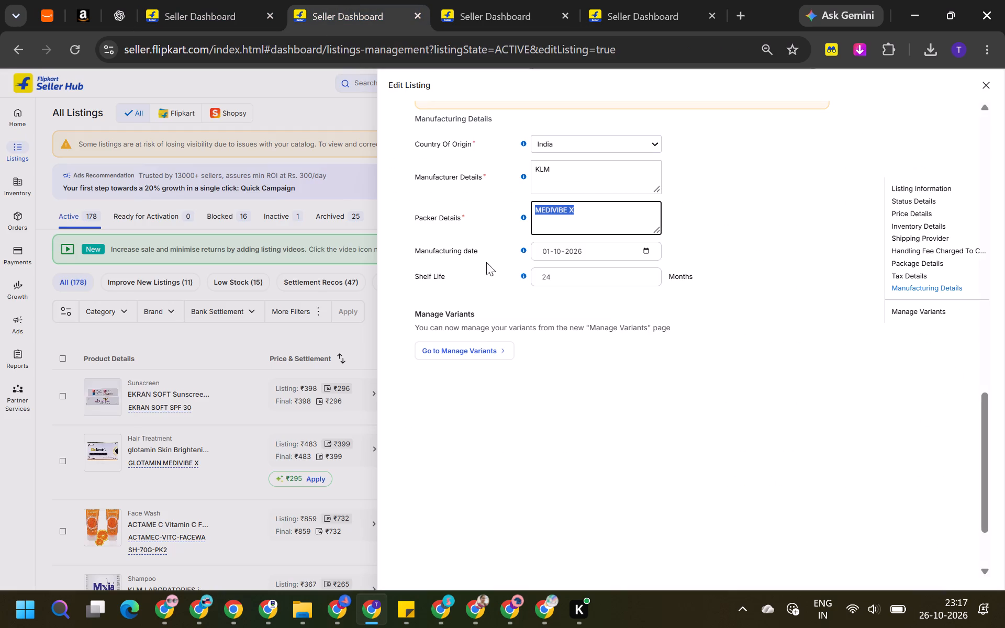
key("ctrl+c")
left_click(719, 0)
key("ctrl+v")
key("Tab")
key("ctrl+v")
key("Tab")
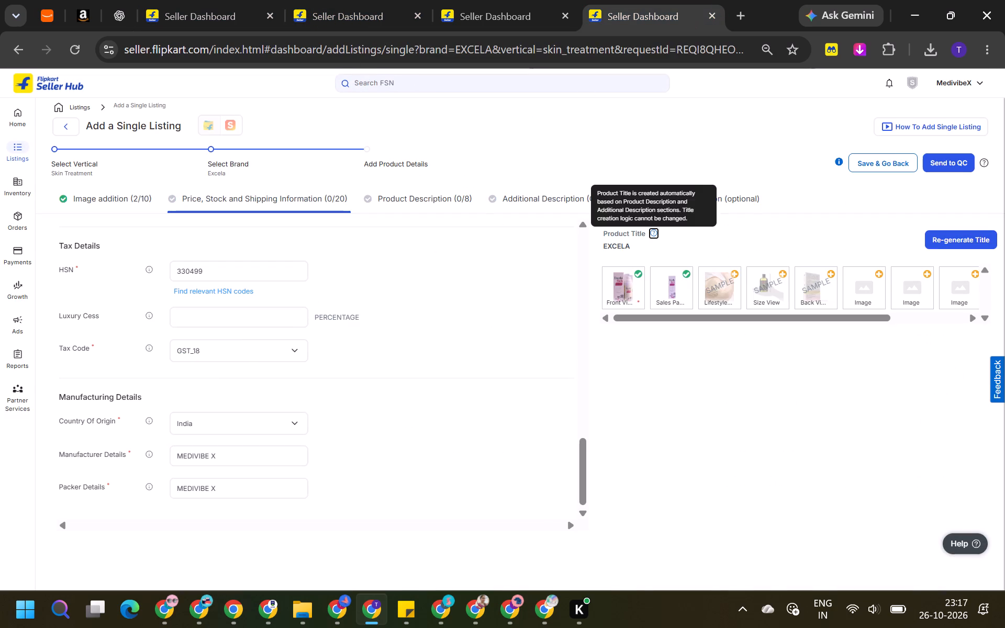
Go to the Product Description section and set the Quantity to 50 g.
scroll(259, 311, "down", 4)
left_click(387, 203)
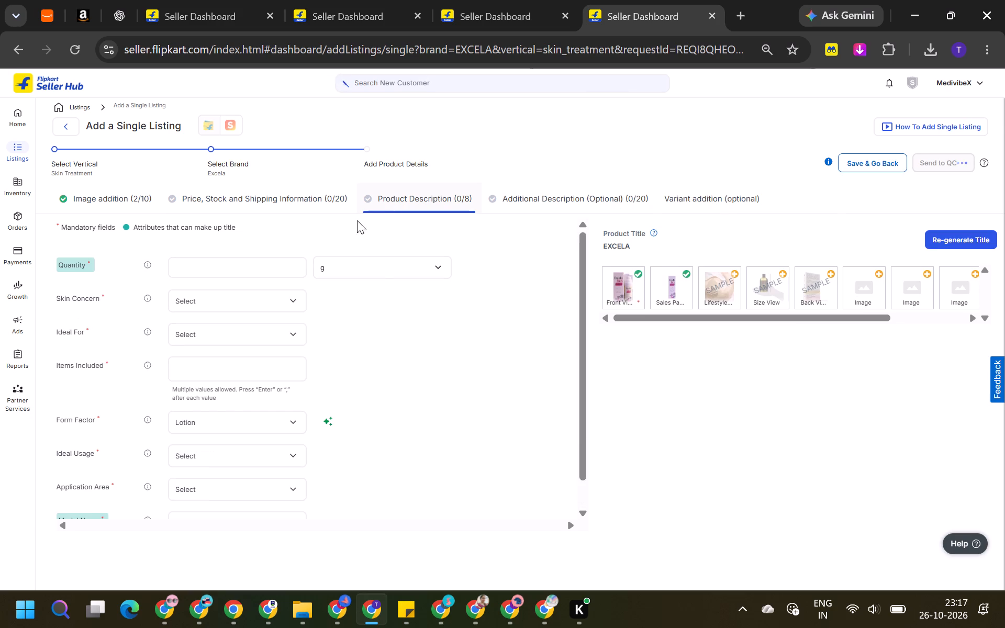
left_click(200, 264)
key("alt+Tab")
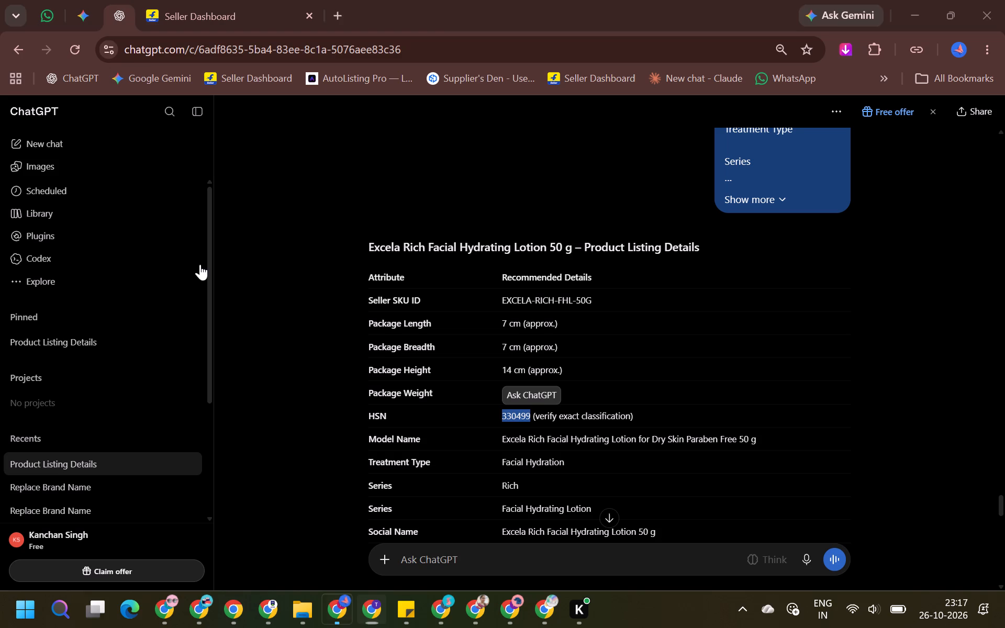
key("alt+Tab")
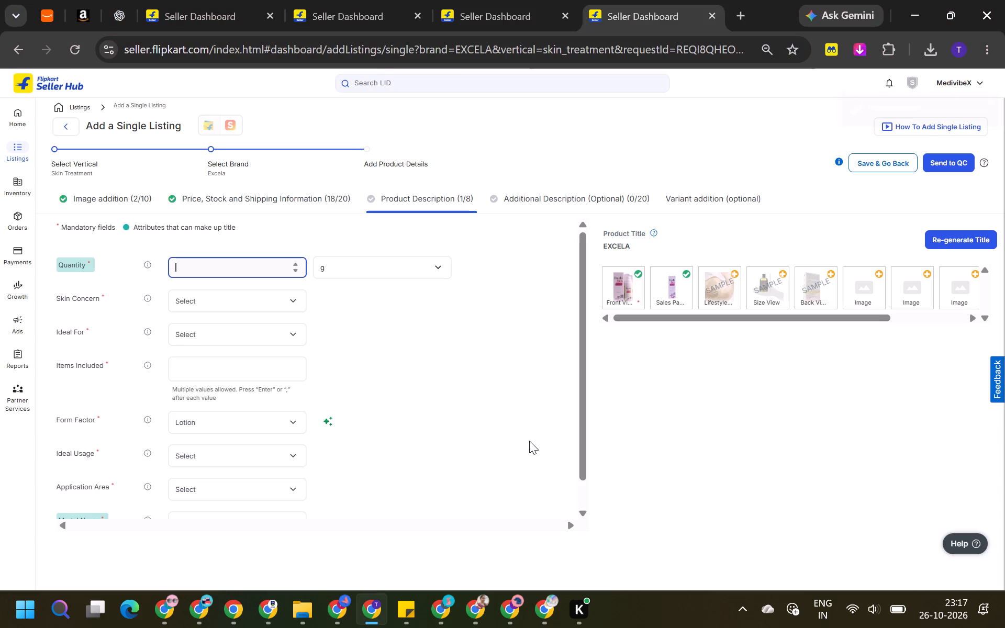
type("50")
key("Tab")
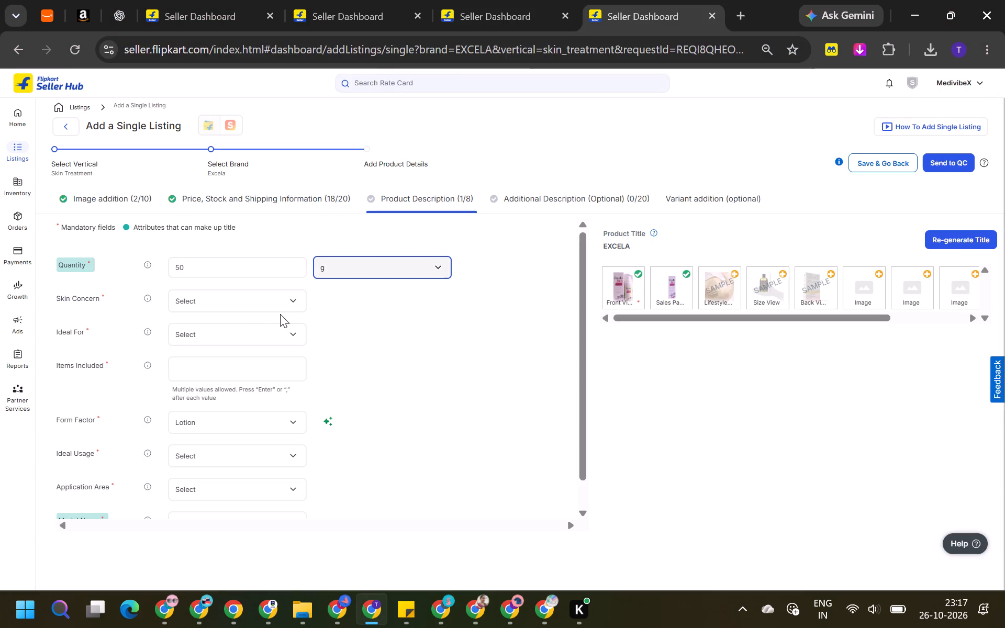
Set the Skin Concern to Deep Cleansing and Ideal For to Men & Women.
left_click(252, 296)
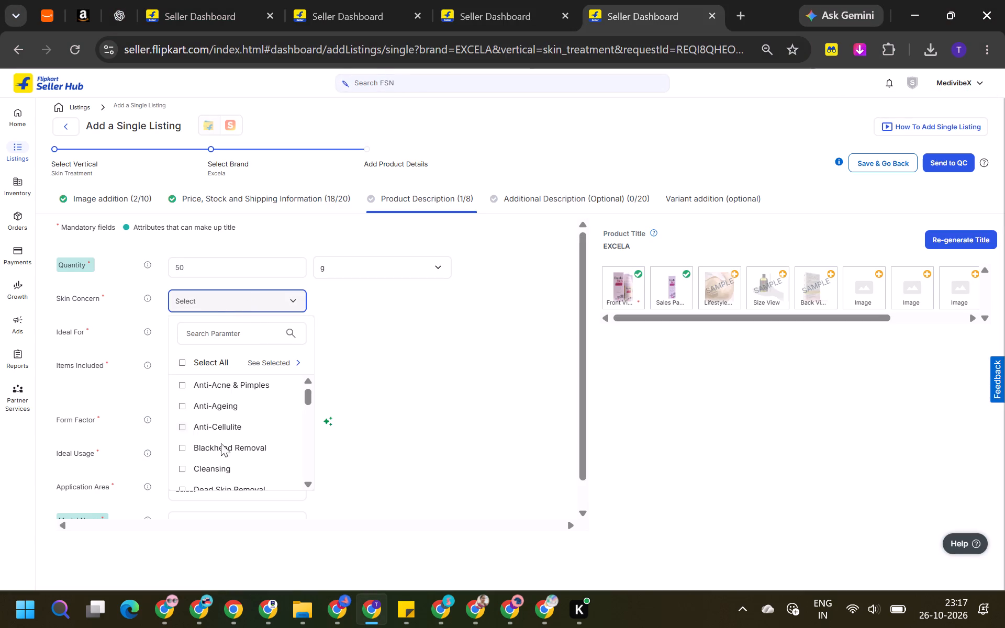
scroll(222, 461, "down", 1)
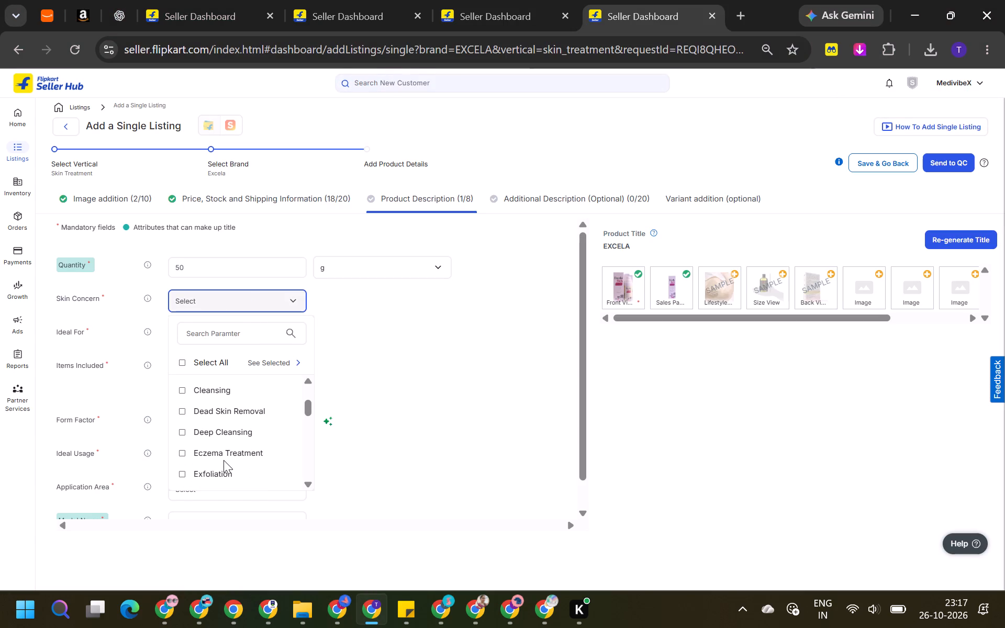
left_click(227, 433)
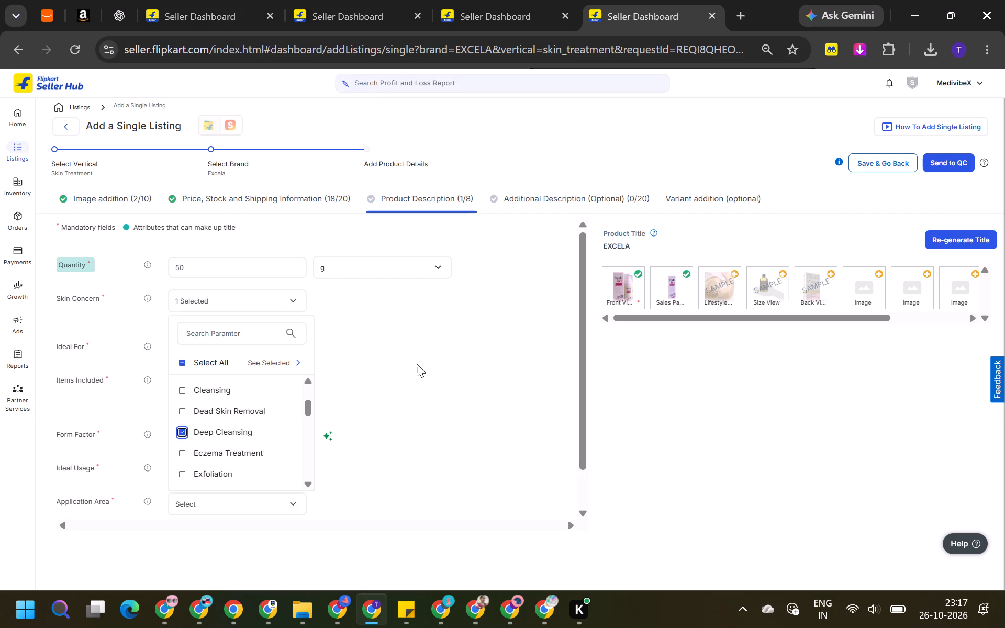
left_click(417, 364)
left_click(224, 356)
scroll(207, 496, "down", 1)
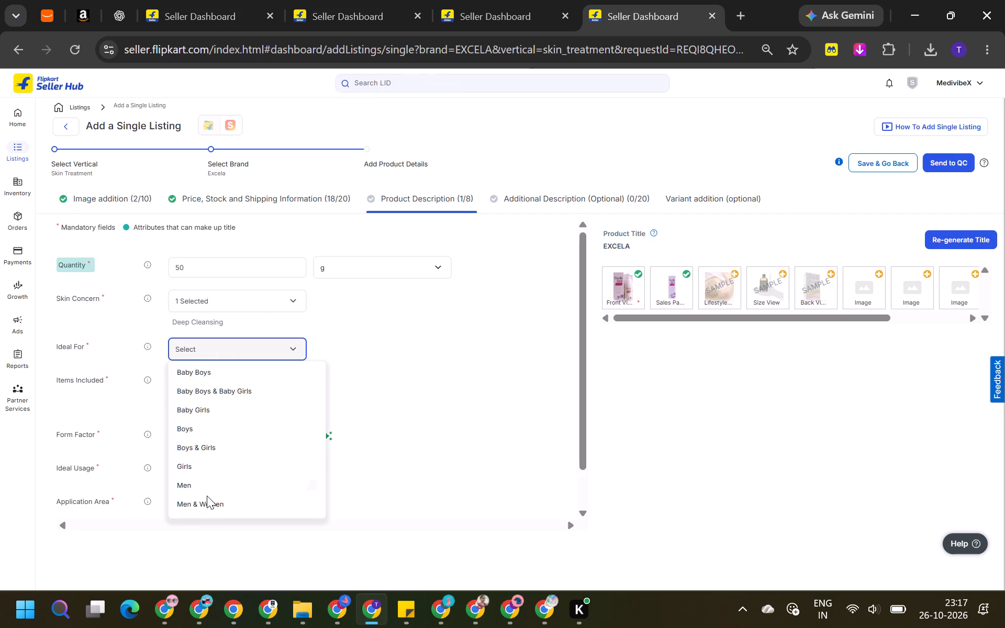
left_click(207, 487)
left_click(375, 376)
Copy "1 × Excela Rich Facial Hydrating Lotion" from the Items Included list in ChatGPT into the listing's Items Included.
left_click(241, 383)
key("alt+Tab")
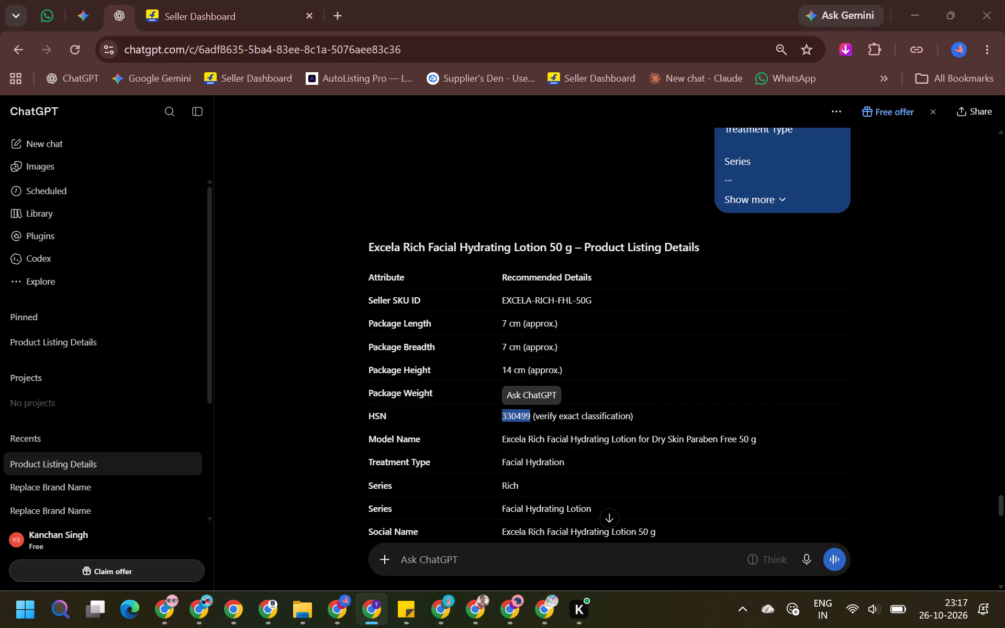
scroll(334, 371, "down", 2)
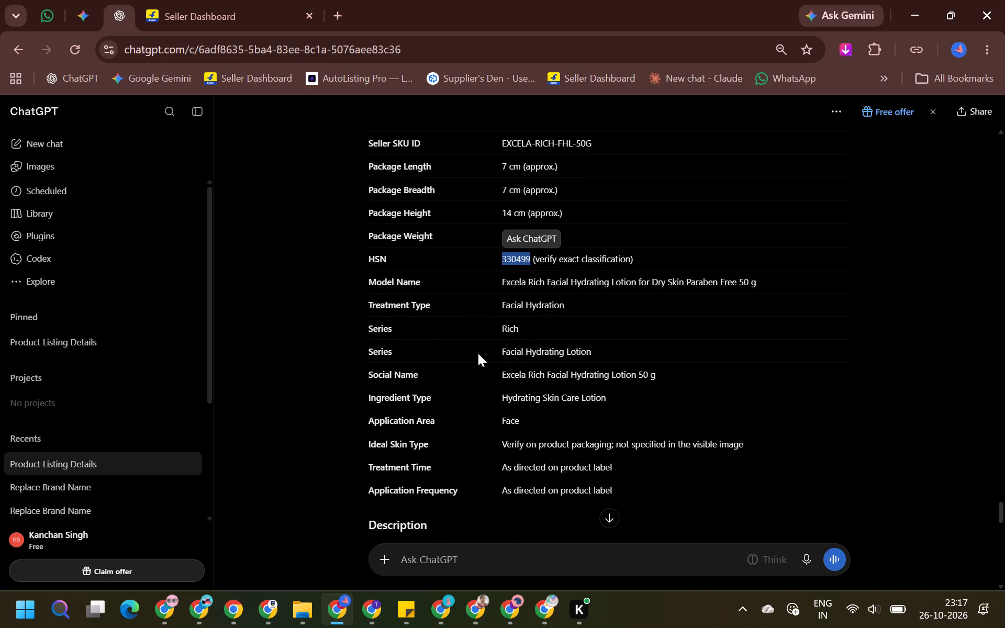
scroll(495, 438, "down", 3)
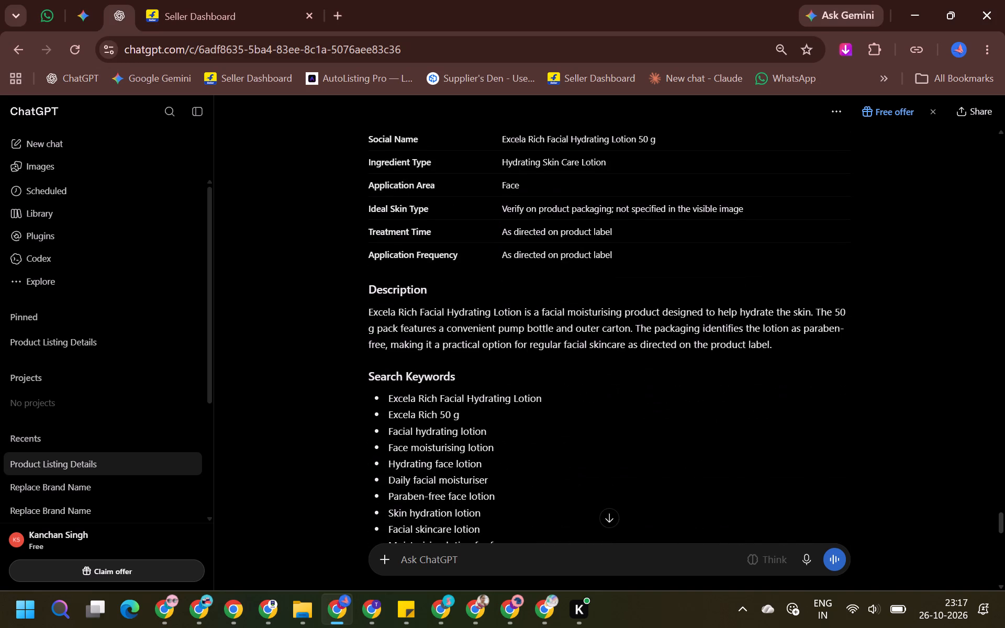
scroll(425, 431, "down", 6)
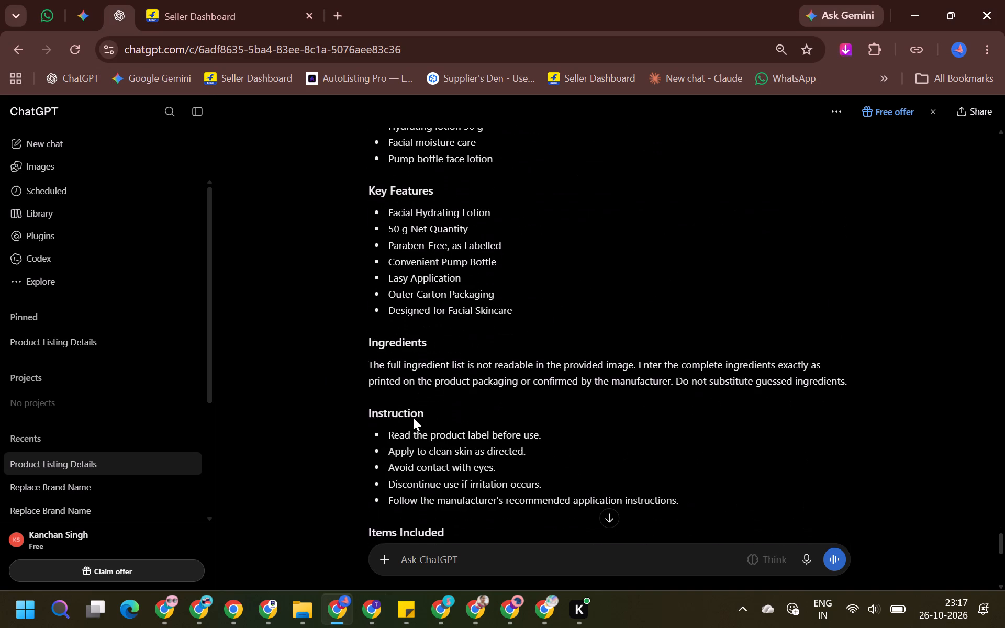
scroll(413, 418, "down", 2)
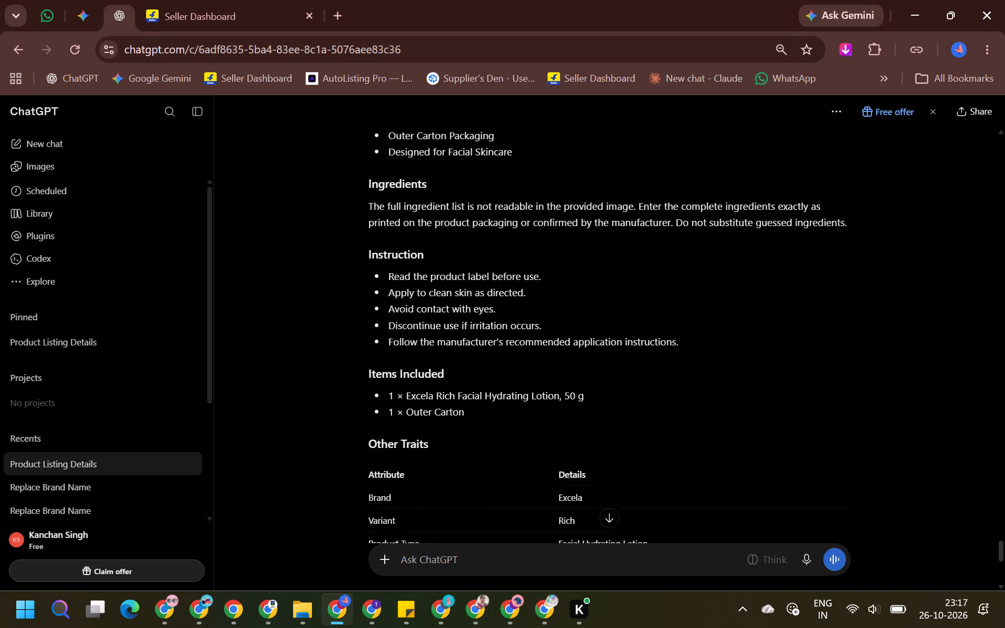
left_click_drag(390, 393, 557, 394)
key("ctrl+c")
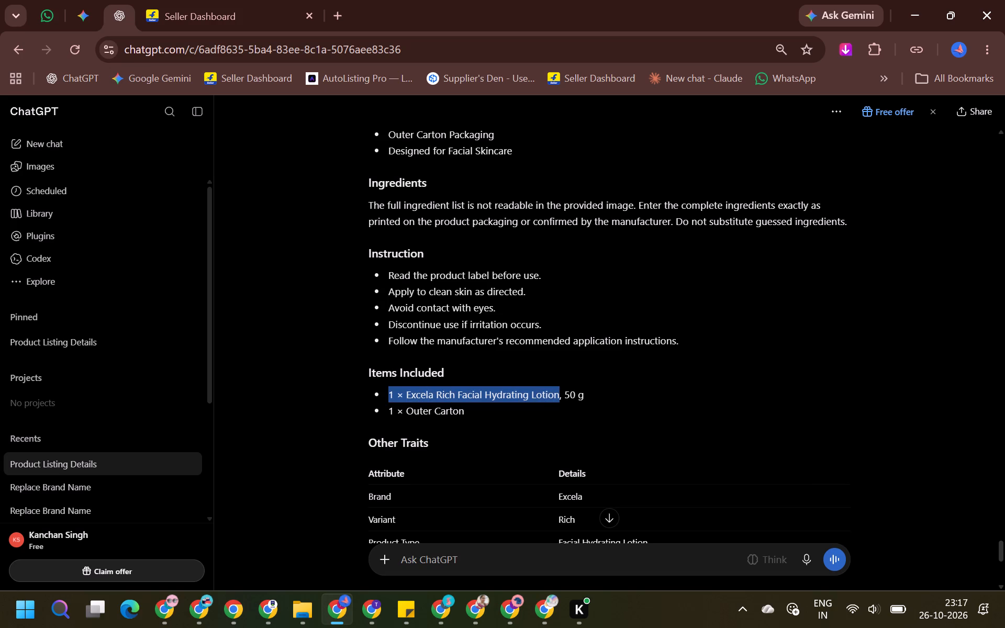
key("alt+Tab")
key("ctrl+v")
Remove the words Excela and Rich from the pasted item and append "bottle" after Lotion.
double_click(193, 383)
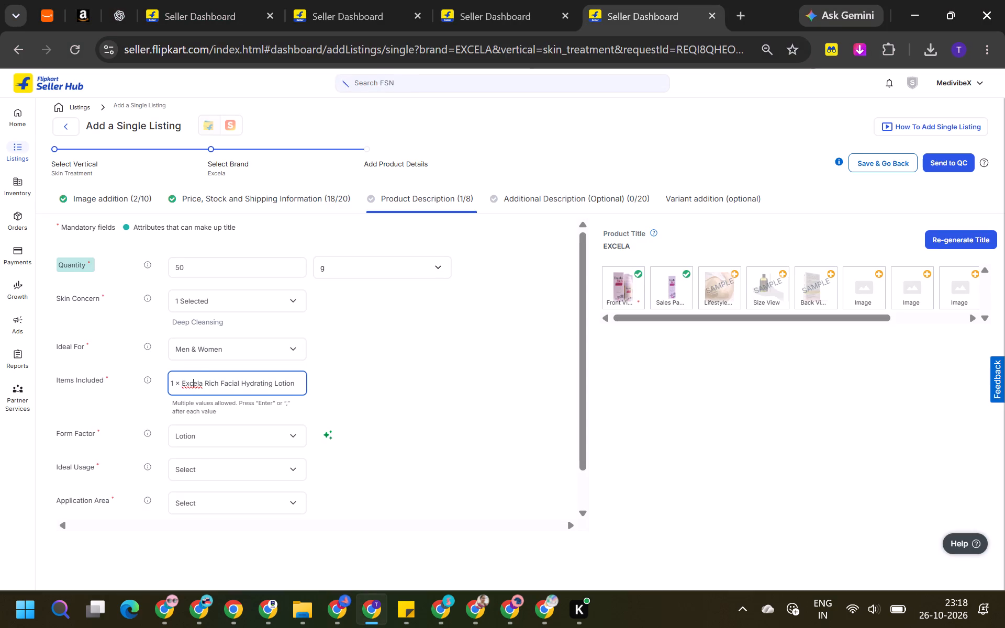
key("BackSpace")
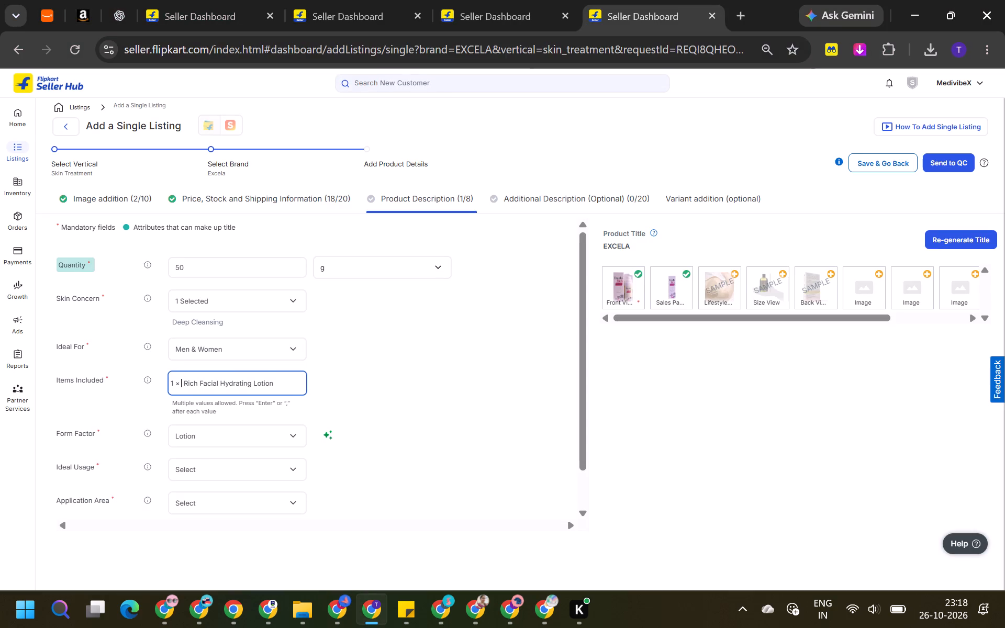
double_click(194, 382)
key("BackSpace")
left_click_drag(195, 382, 337, 382)
key("Right")
key("space")
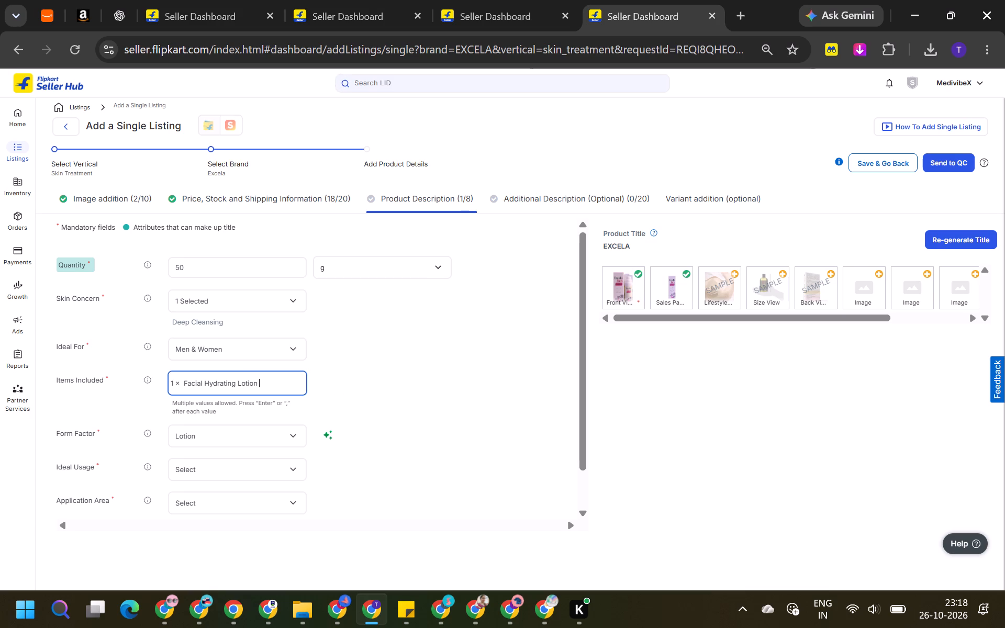
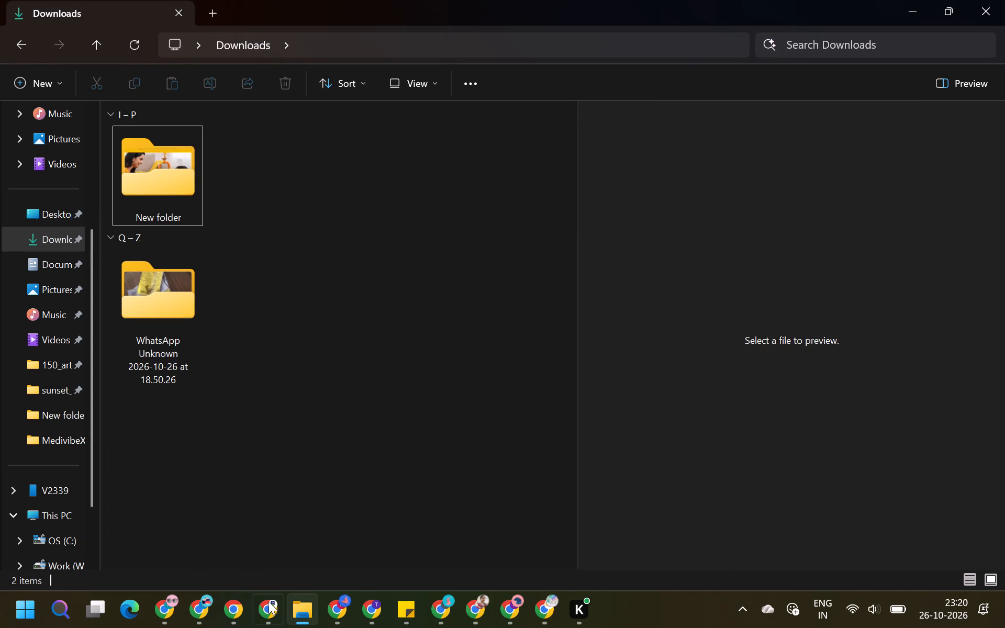
Switch to the Amazon browser window and close the Excela Rich product page.
left_click(274, 611)
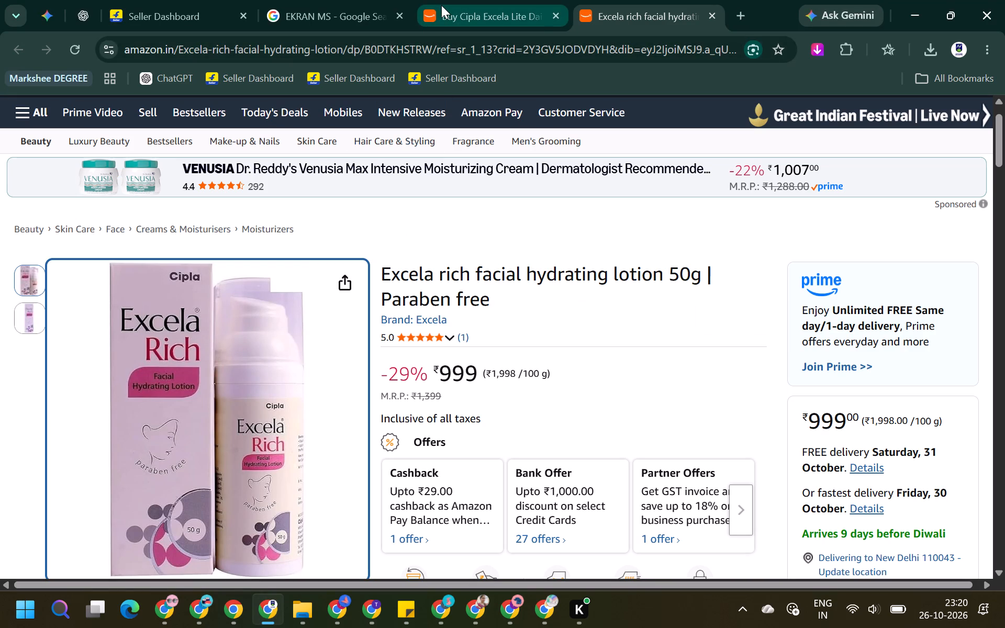
left_click(714, 20)
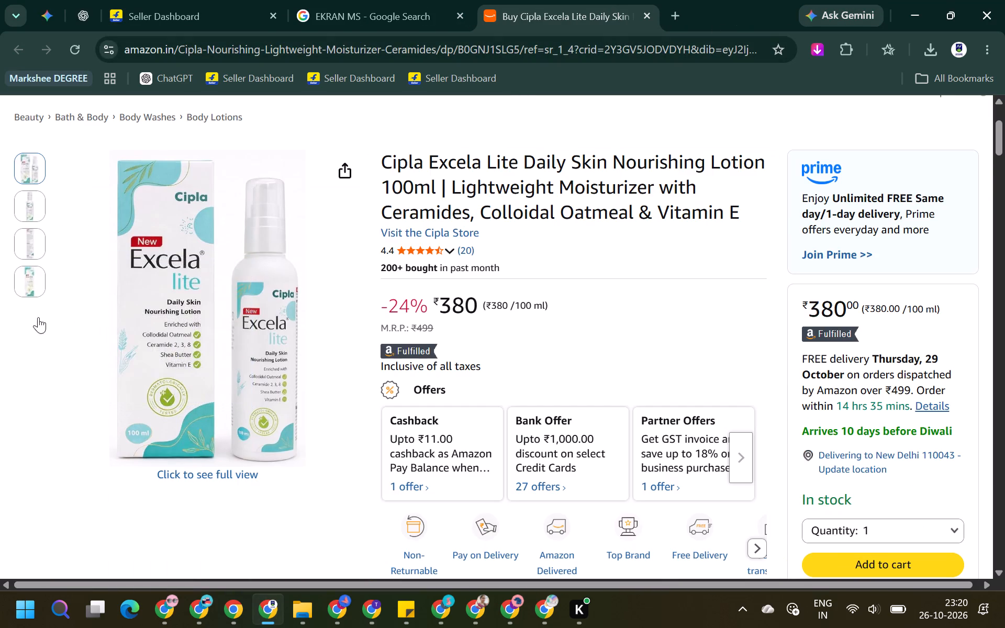
Open the Excela Lite lotion's enlarged image gallery on Amazon and save the front carton image to Downloads.
left_click(233, 249)
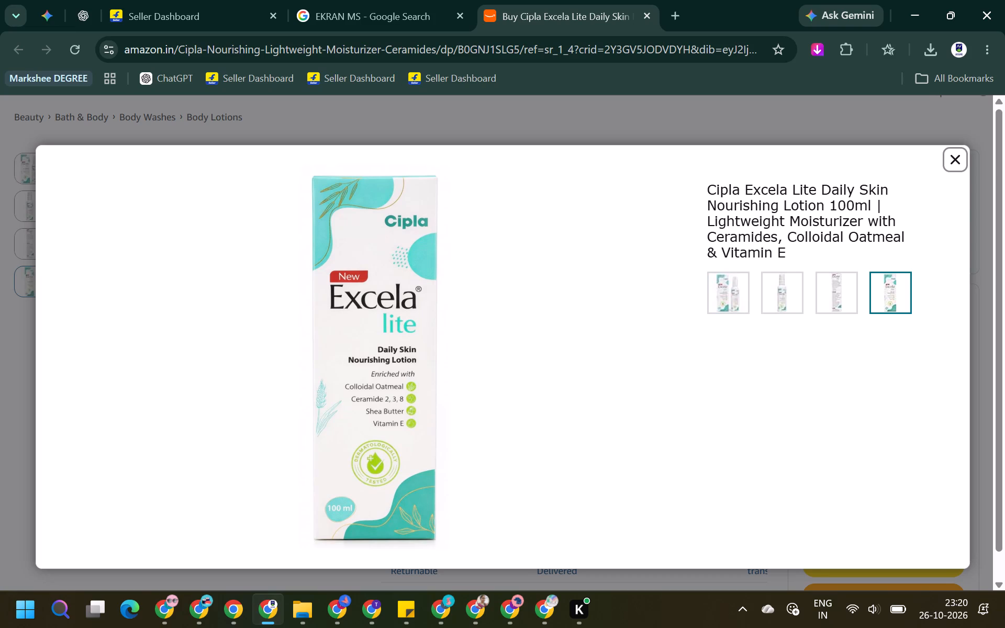
right_click(387, 316)
left_click(452, 357)
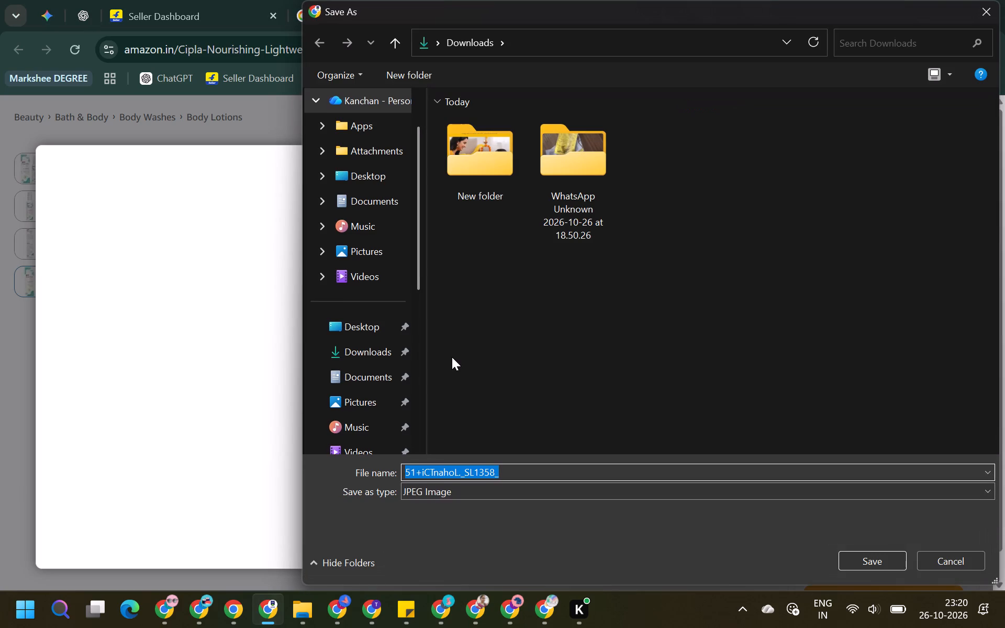
key("Return")
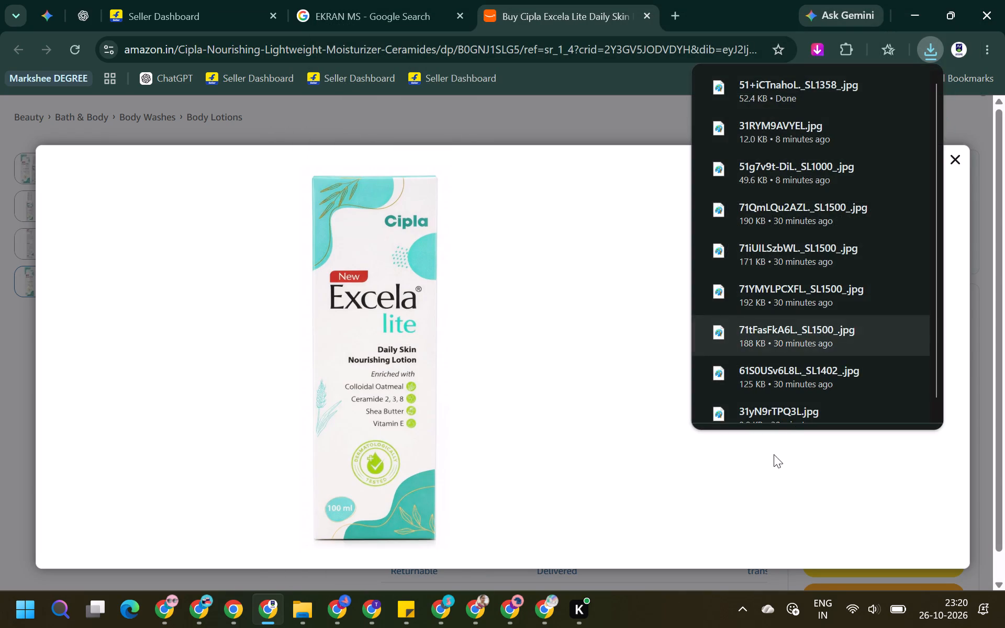
left_click(775, 468)
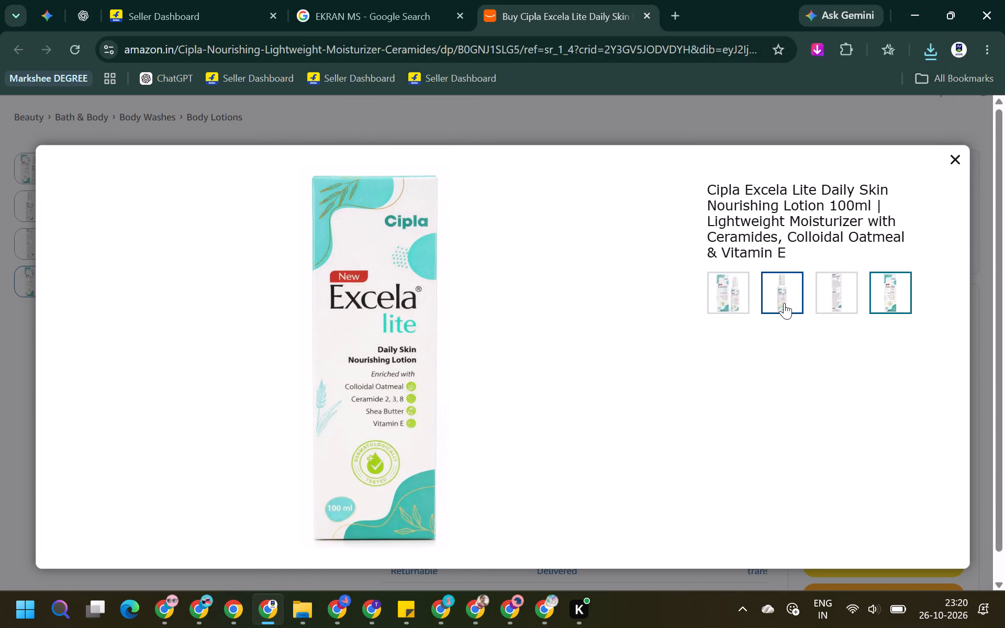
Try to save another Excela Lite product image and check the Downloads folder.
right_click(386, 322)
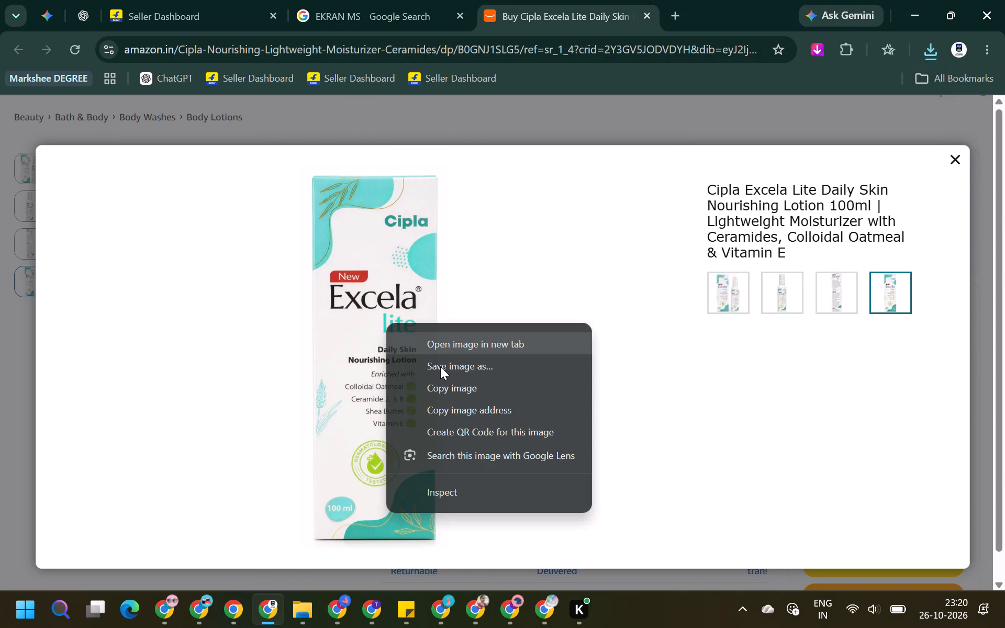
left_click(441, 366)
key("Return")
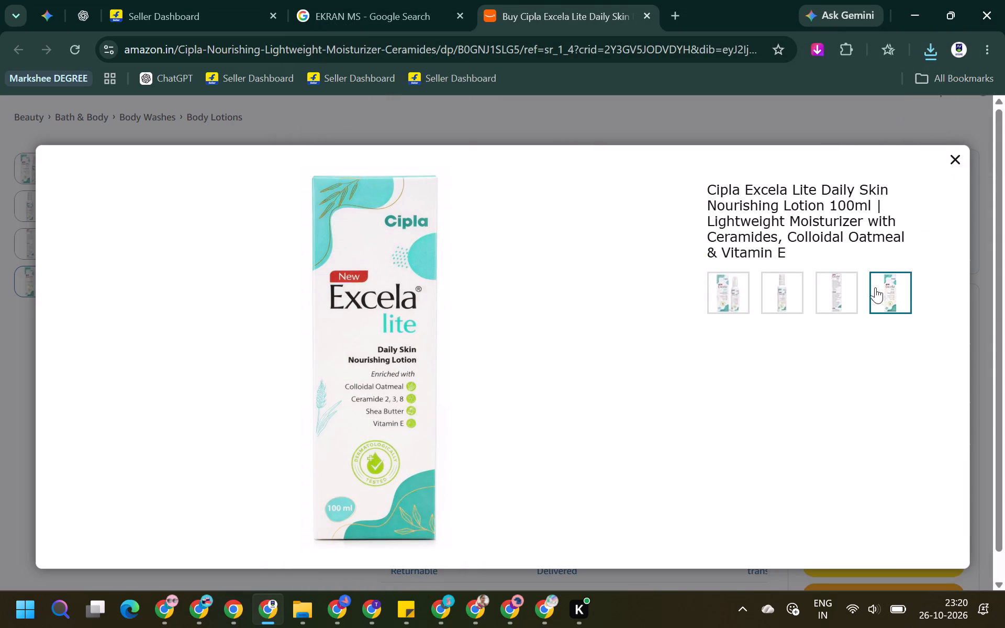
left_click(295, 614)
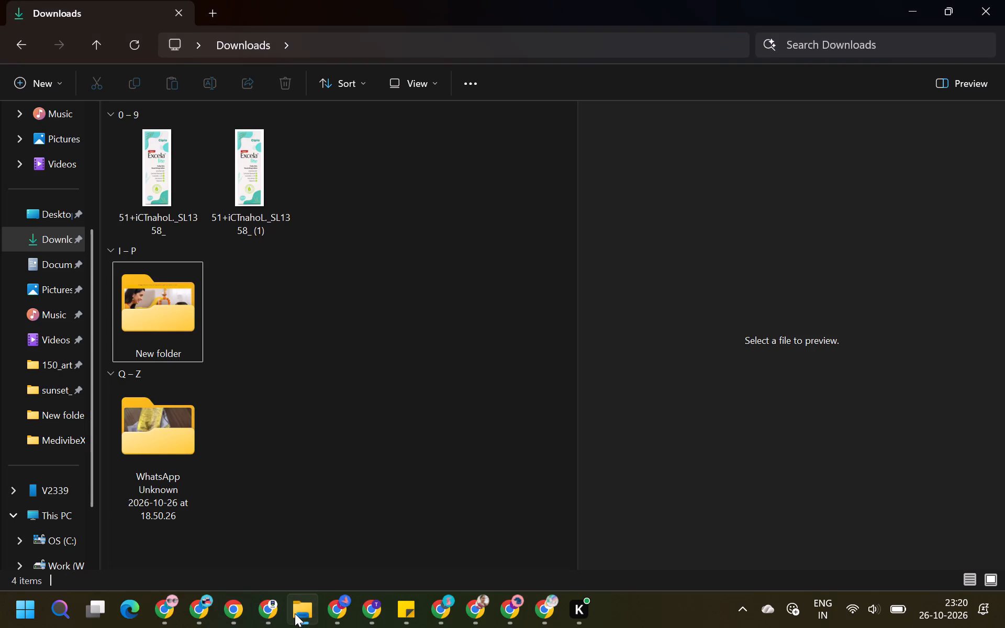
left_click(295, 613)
Save the Excela Lite image showing only the pump bottle to Downloads.
left_click(834, 288)
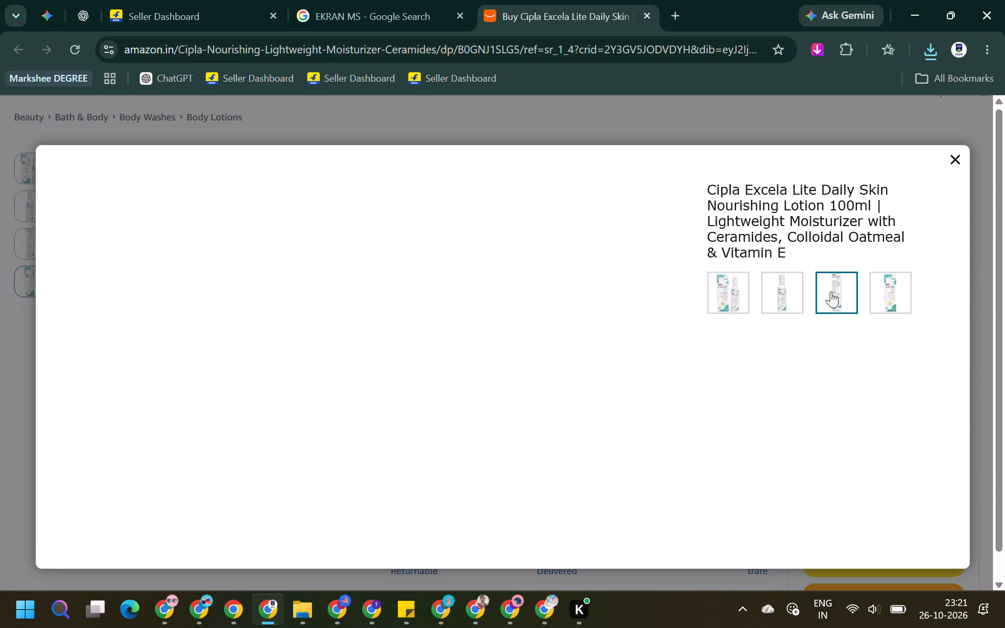
left_click(766, 291)
right_click(410, 324)
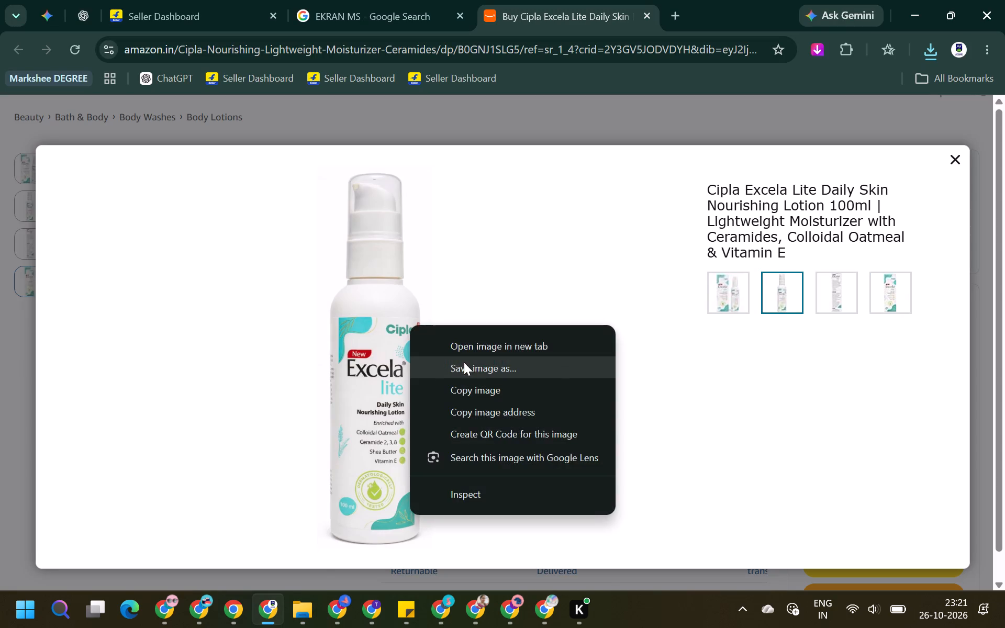
left_click(470, 365)
key("Return")
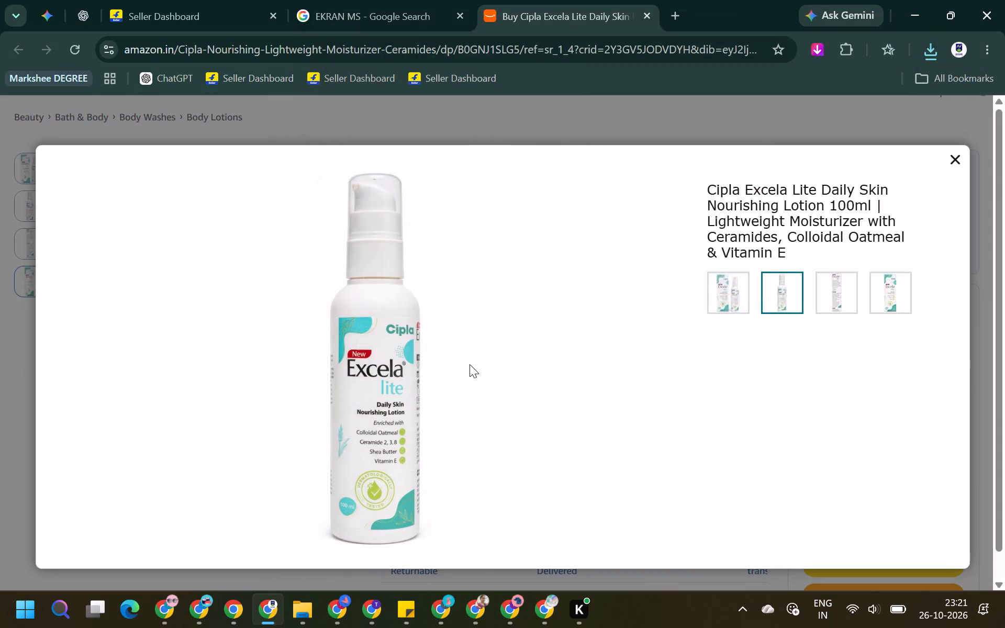
left_click(698, 474)
Save the Excela Lite image showing the carton and bottle together to Downloads.
left_click(714, 327)
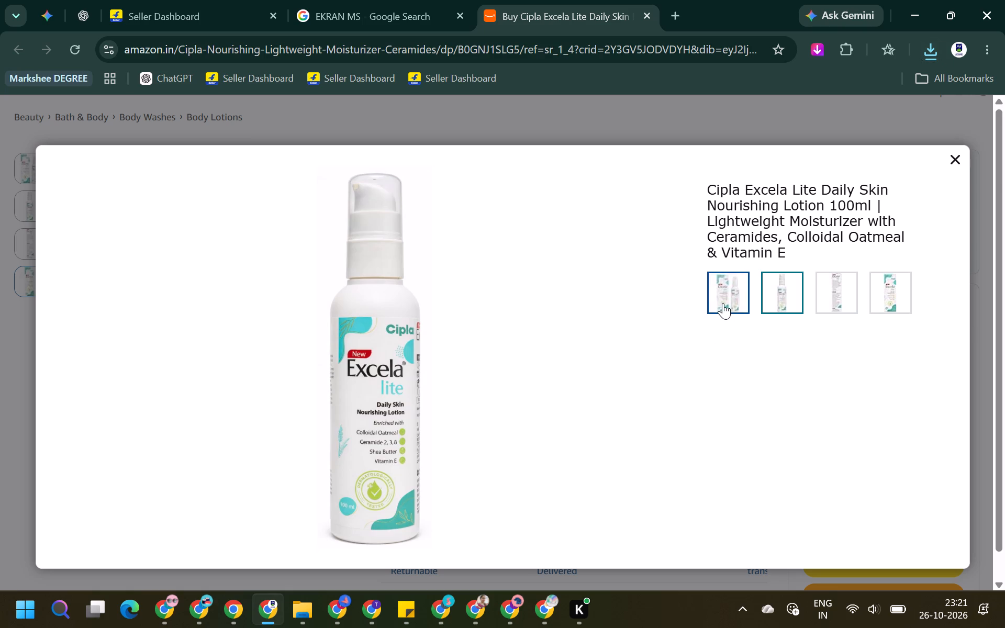
left_click(723, 303)
right_click(351, 332)
left_click(418, 372)
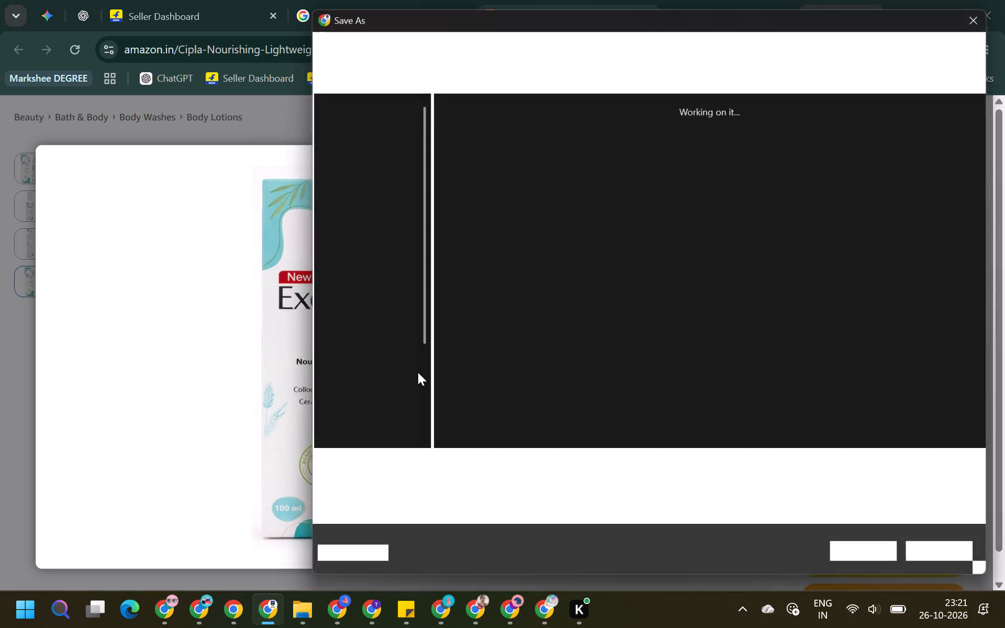
key("Return")
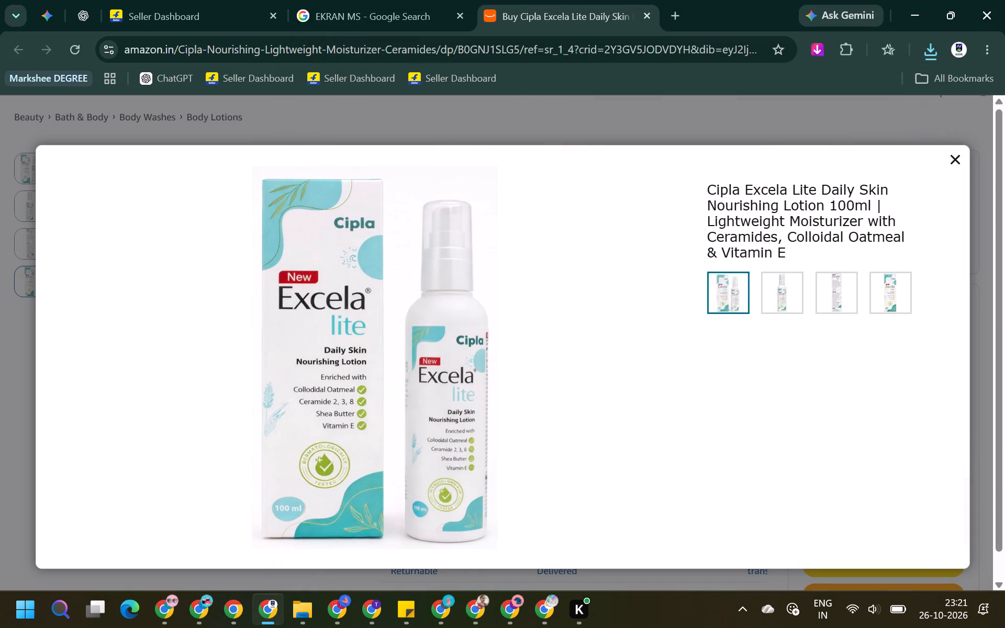
Delete one of the two identical Excela Lite carton images from the Downloads folder.
left_click(300, 609)
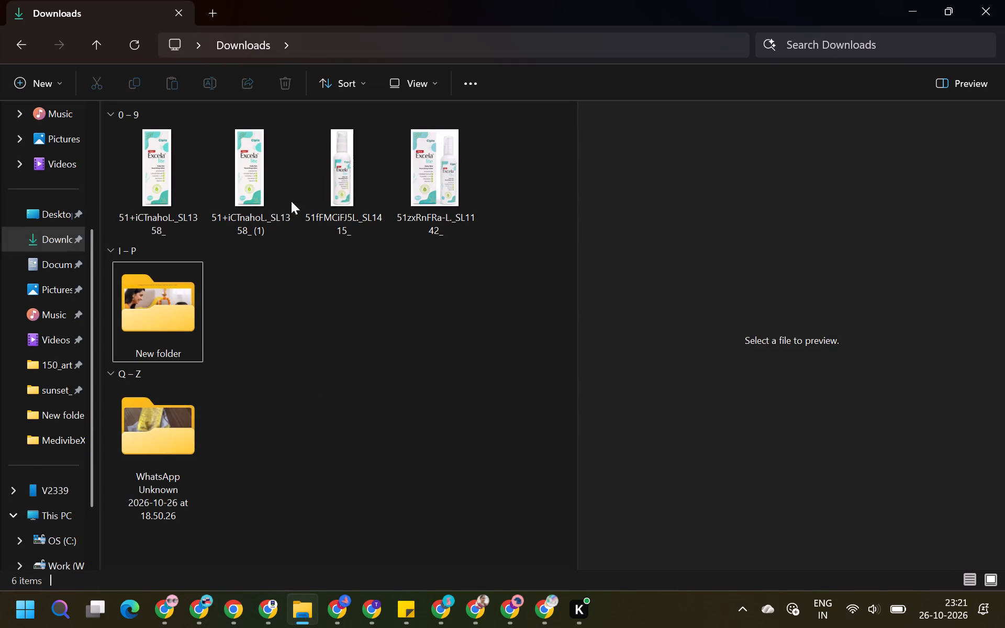
left_click(179, 178)
key("Delete")
In Paint, cover the Cipla logo on the Excela Lite carton image with a copied blank carton patch about 222 px wide, and save it.
double_click(179, 177)
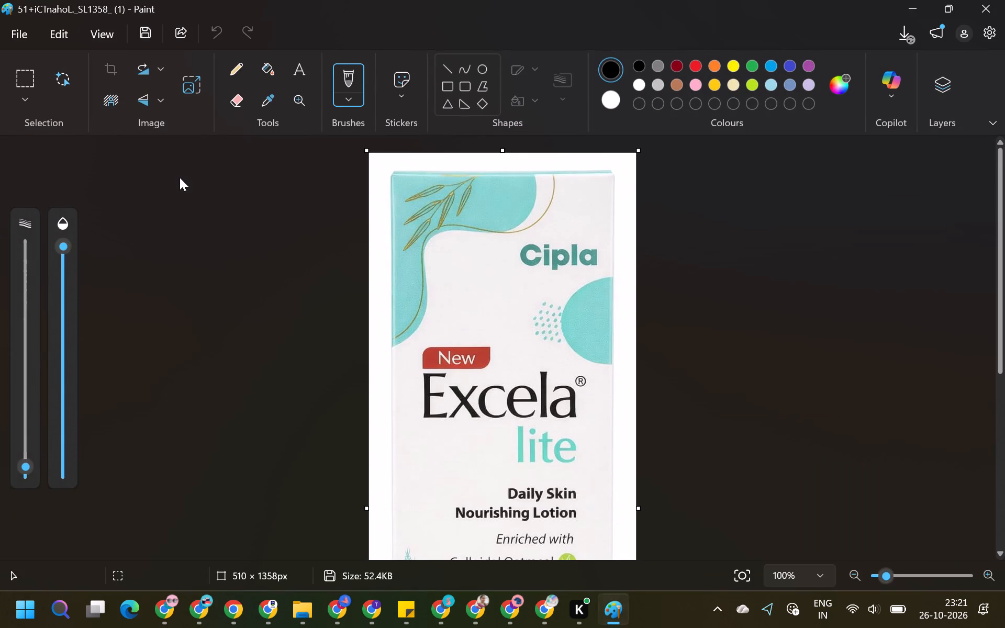
left_click(21, 72)
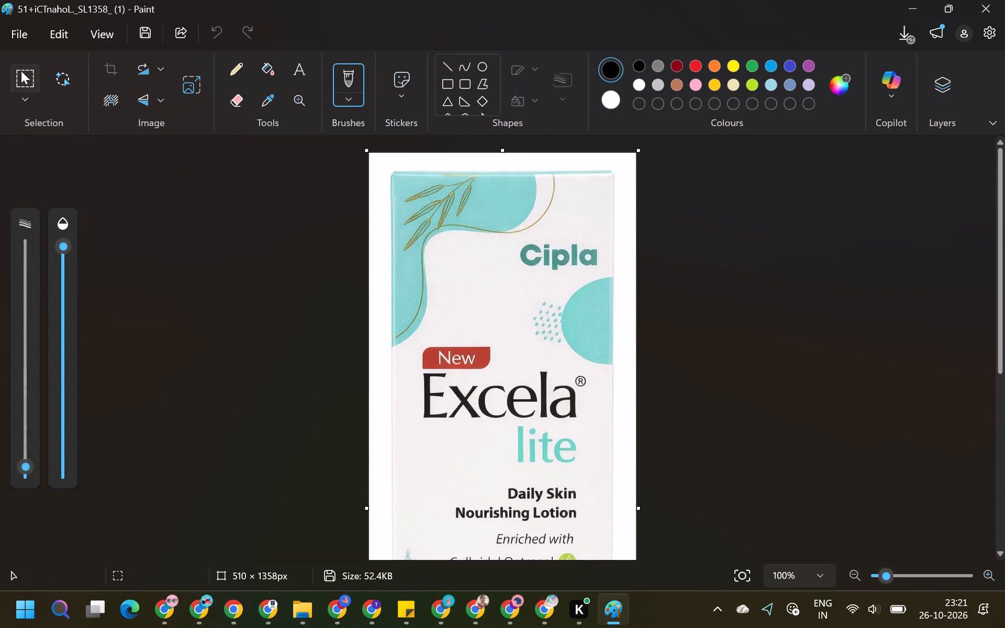
scroll(635, 327, "down", 6)
scroll(635, 327, "up", 5)
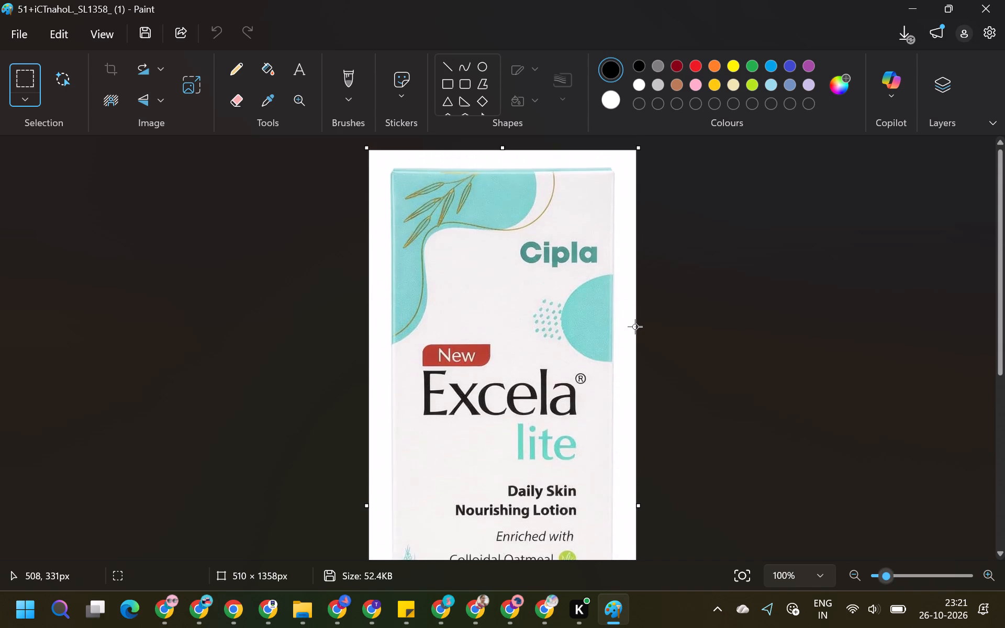
scroll(632, 327, "down", 5)
scroll(632, 327, "up", 1)
scroll(632, 327, "down", 3)
scroll(632, 326, "up", 8)
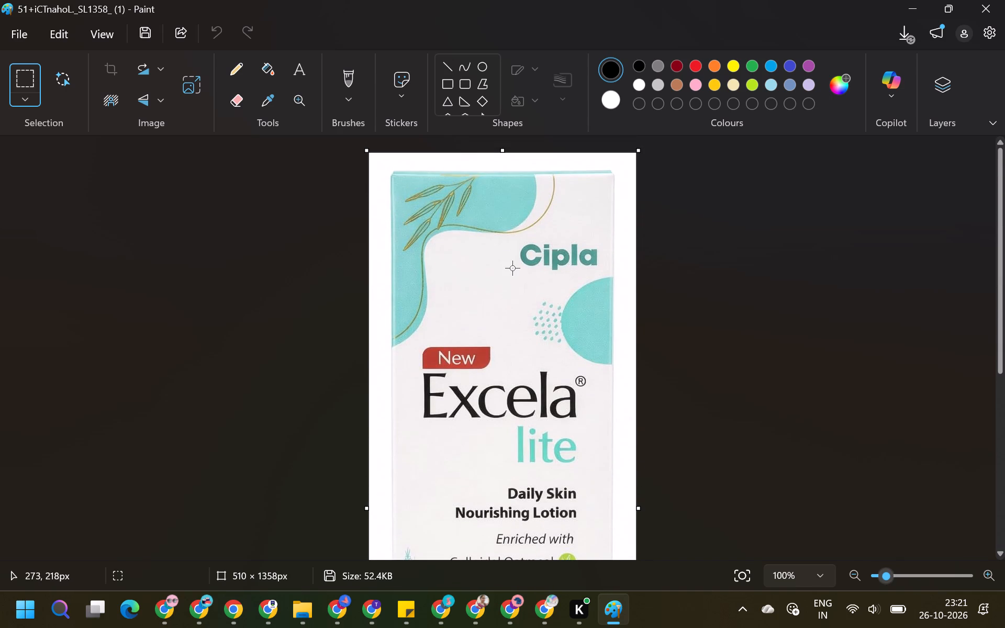
left_click_drag(508, 266, 568, 285)
left_click(613, 283)
left_click_drag(585, 273, 468, 288)
key("ctrl+c")
key("ctrl+v")
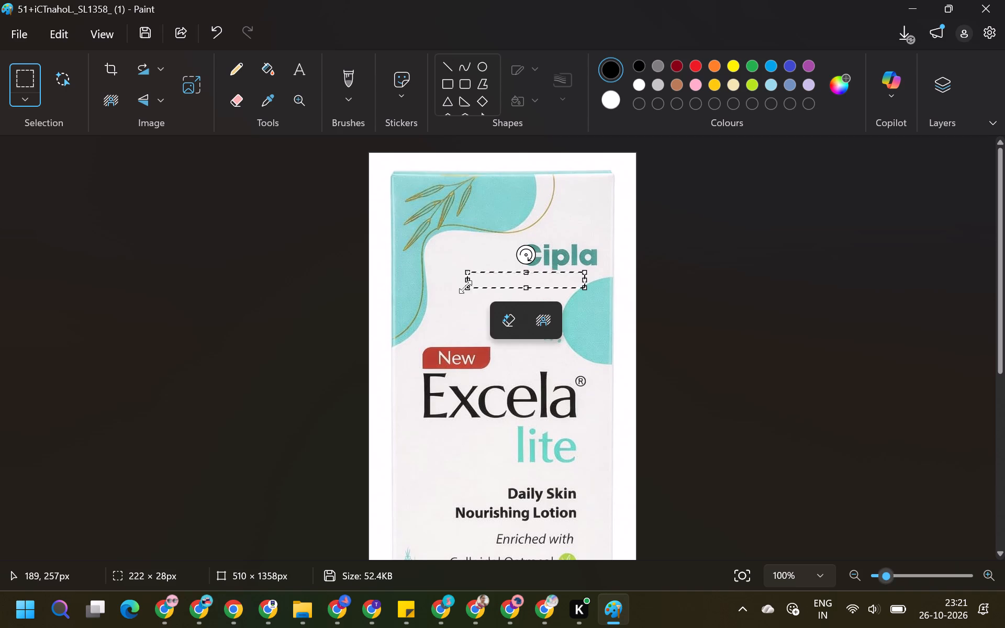
left_click_drag(445, 160, 573, 252)
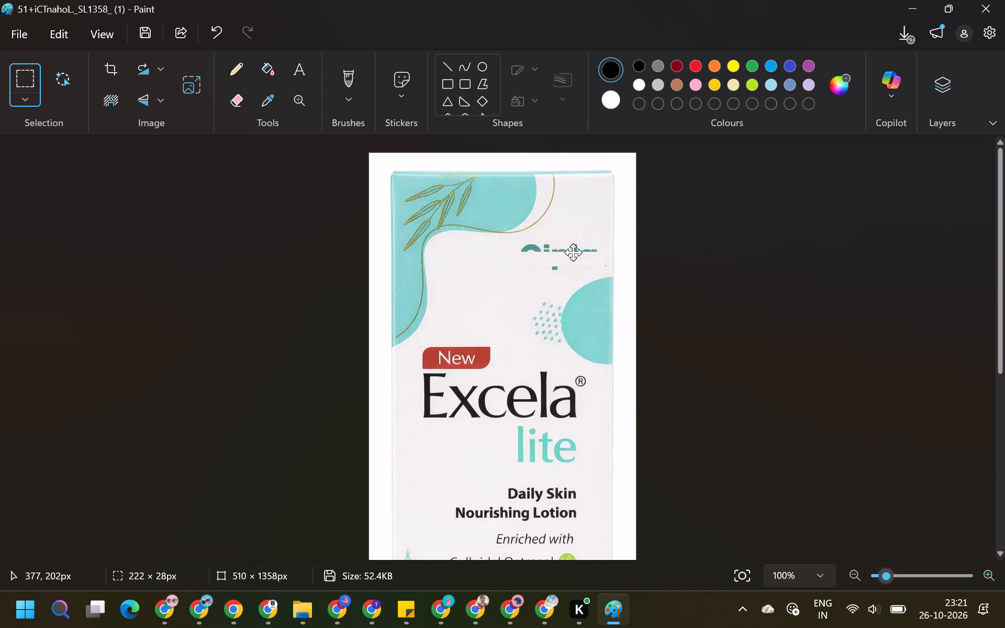
left_click_drag(573, 252, 569, 246)
left_click_drag(555, 253, 555, 273)
key("ctrl+s")
left_click(1004, 0)
Cover the Cipla logo on the Excela Lite pump-bottle image with a copied blank label patch about 104 px wide, and save the image.
left_click(259, 183)
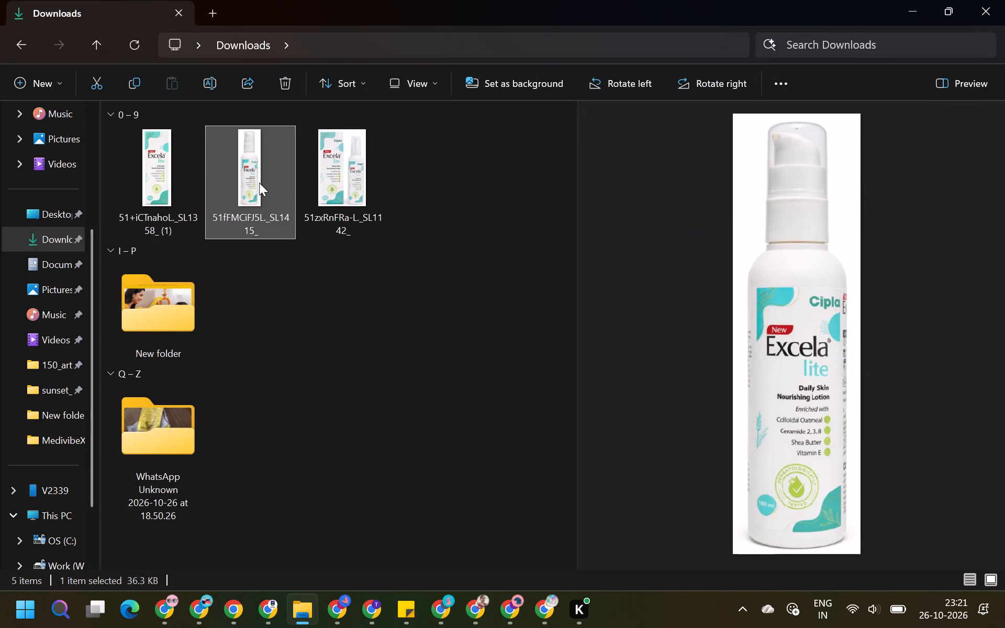
double_click(259, 183)
scroll(574, 377, "down", 5)
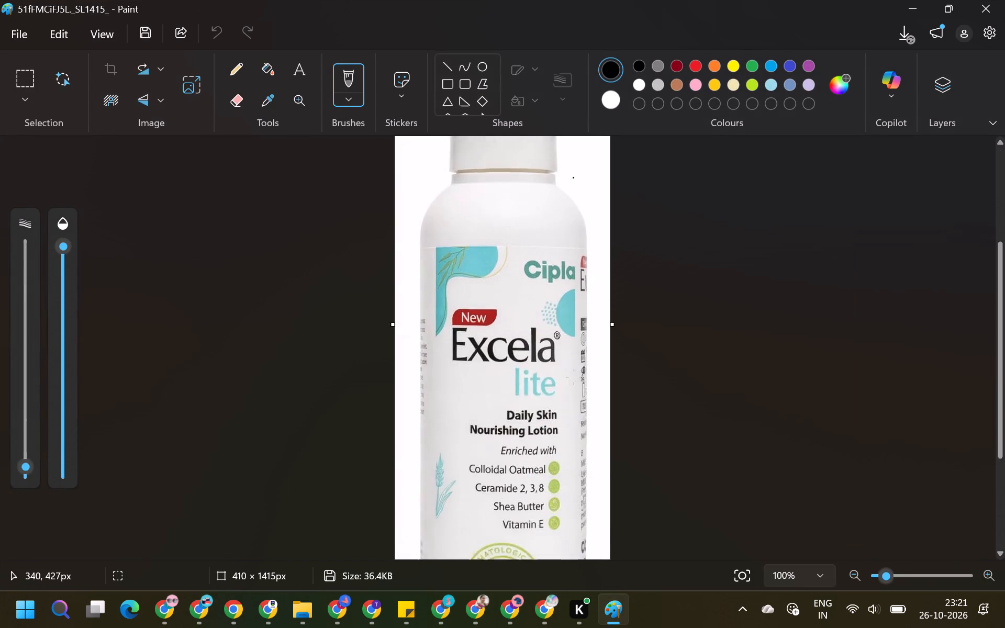
scroll(306, 299, "up", 3)
left_click(19, 79)
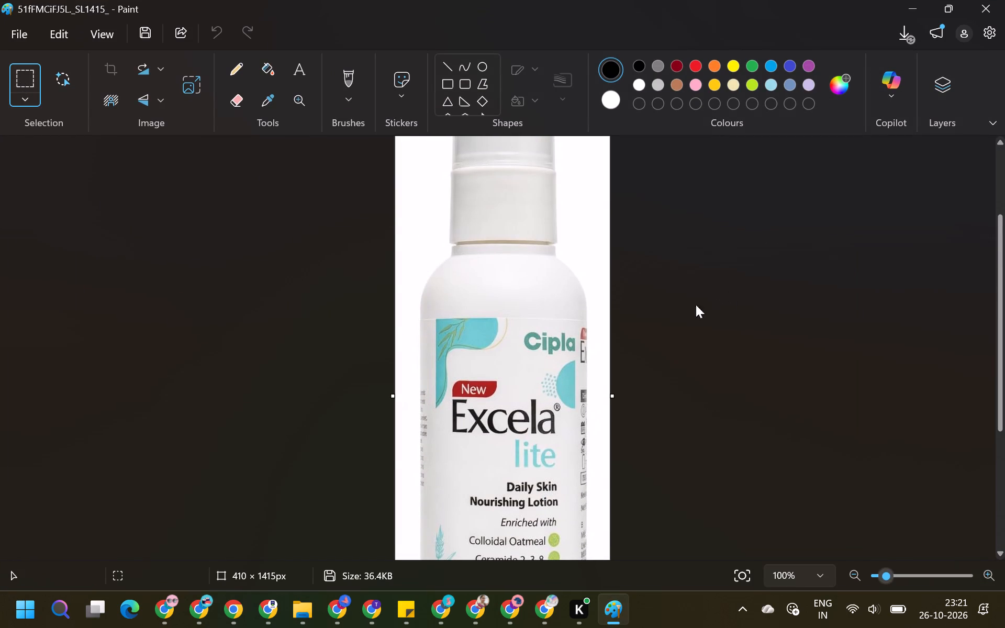
scroll(536, 336, "up", 5, "ctrl")
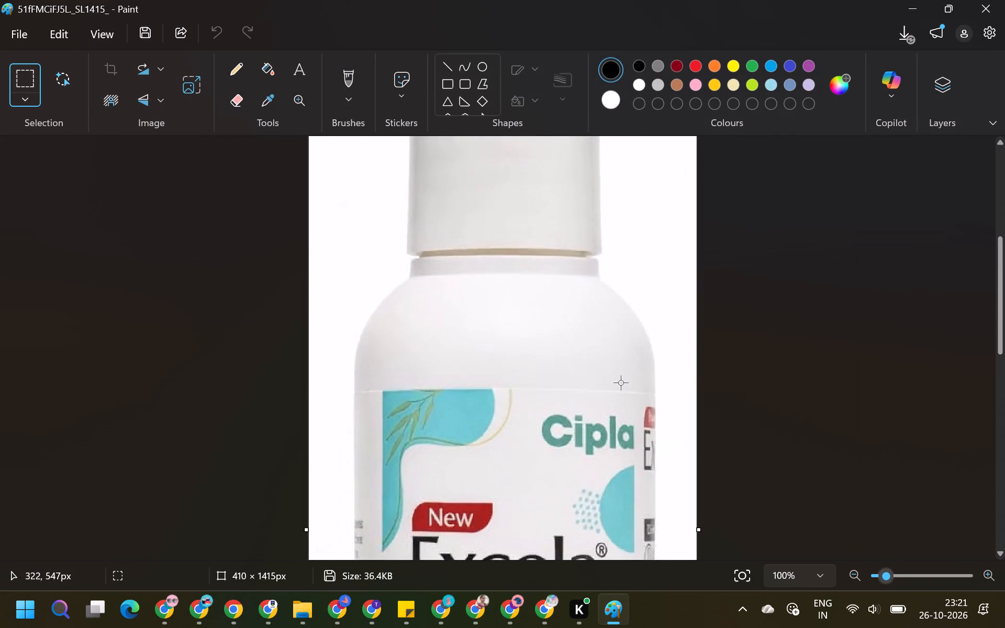
scroll(621, 383, "up", 4, "ctrl")
scroll(621, 383, "down", 4)
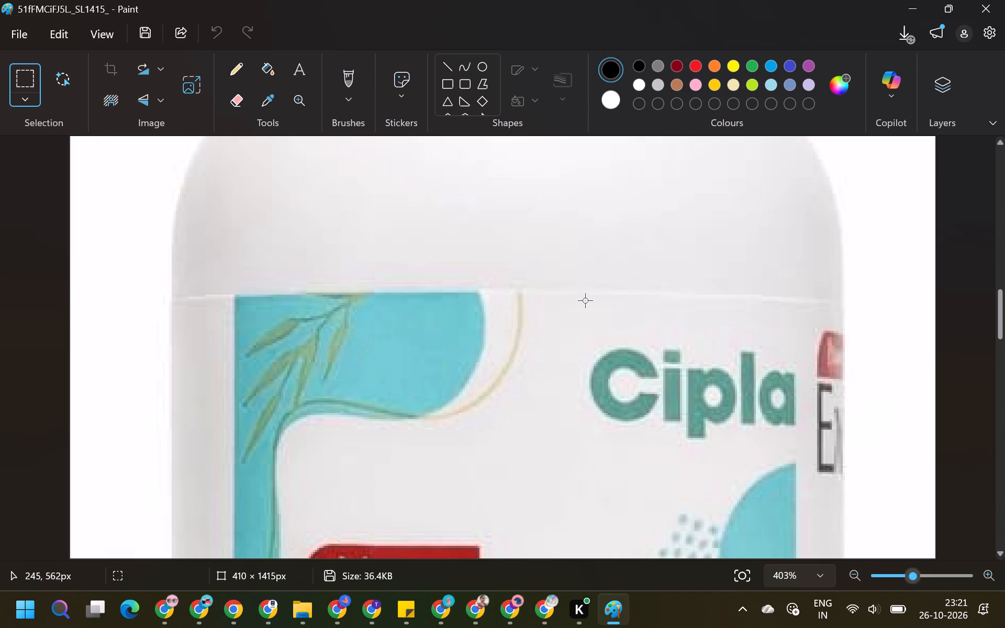
left_click_drag(585, 300, 805, 348)
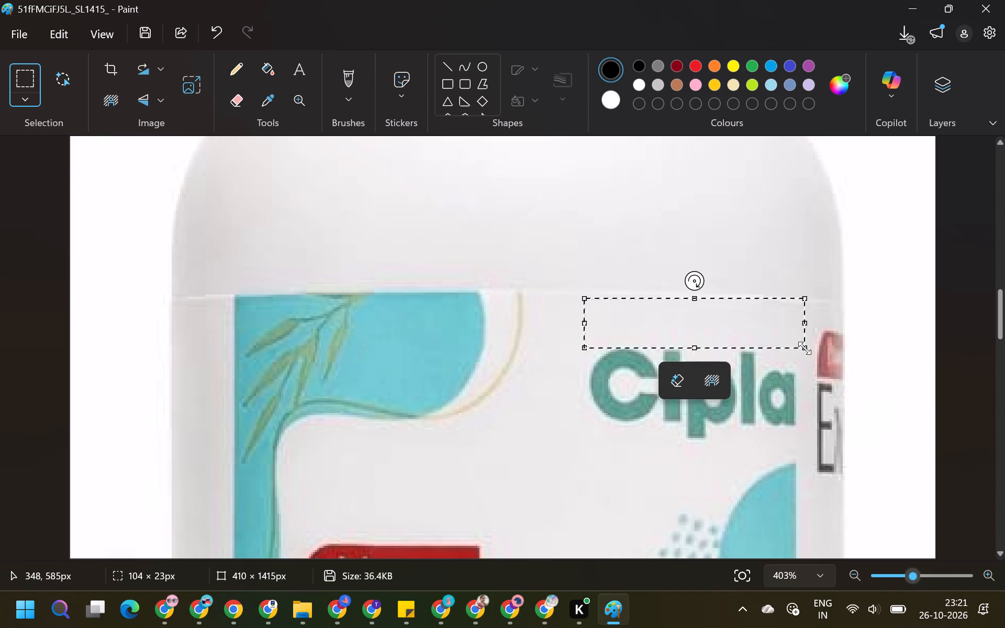
key("ctrl+c")
key("ctrl+v")
left_click_drag(235, 169, 686, 359)
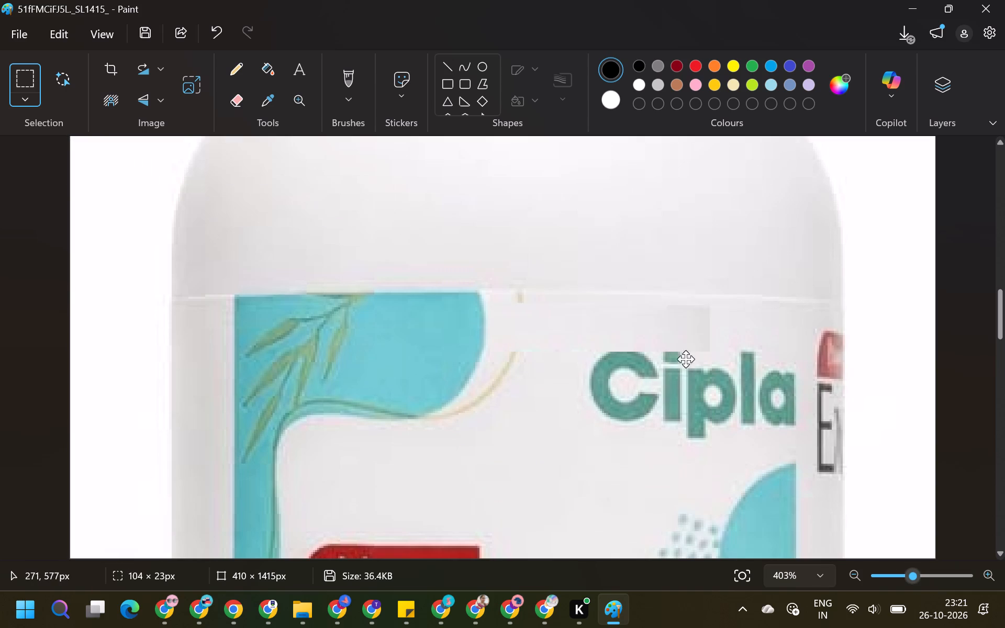
left_click_drag(686, 359, 745, 370)
left_click_drag(692, 381, 691, 434)
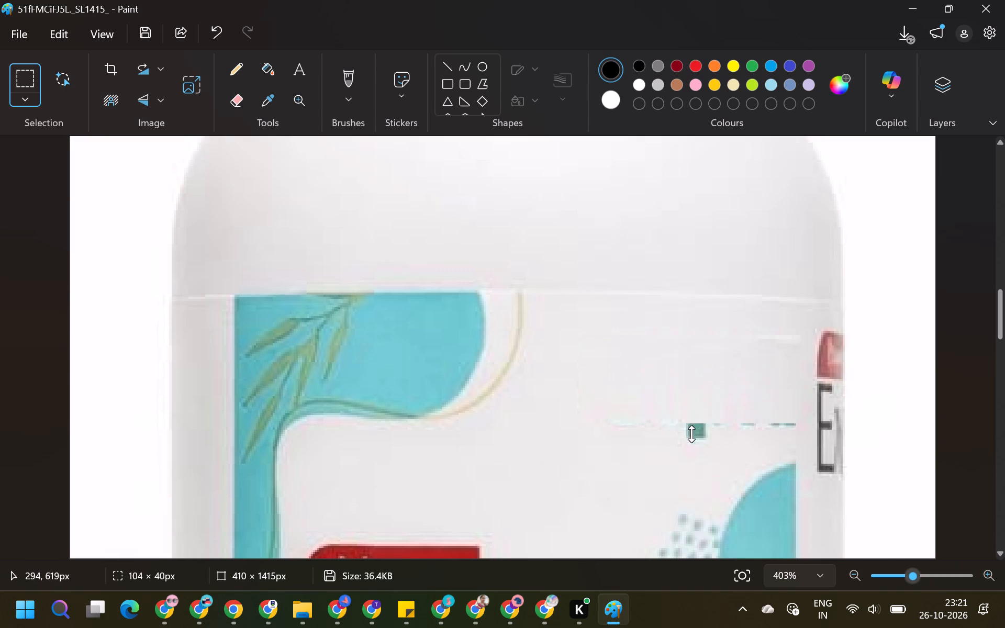
left_click_drag(691, 434, 693, 453)
key("ctrl+s")
left_click(1004, 0)
In the carton-and-bottle image, cover the bottle's Cipla logo with the already copied blank patch, resized to about 91 × 45 px.
left_click(307, 211)
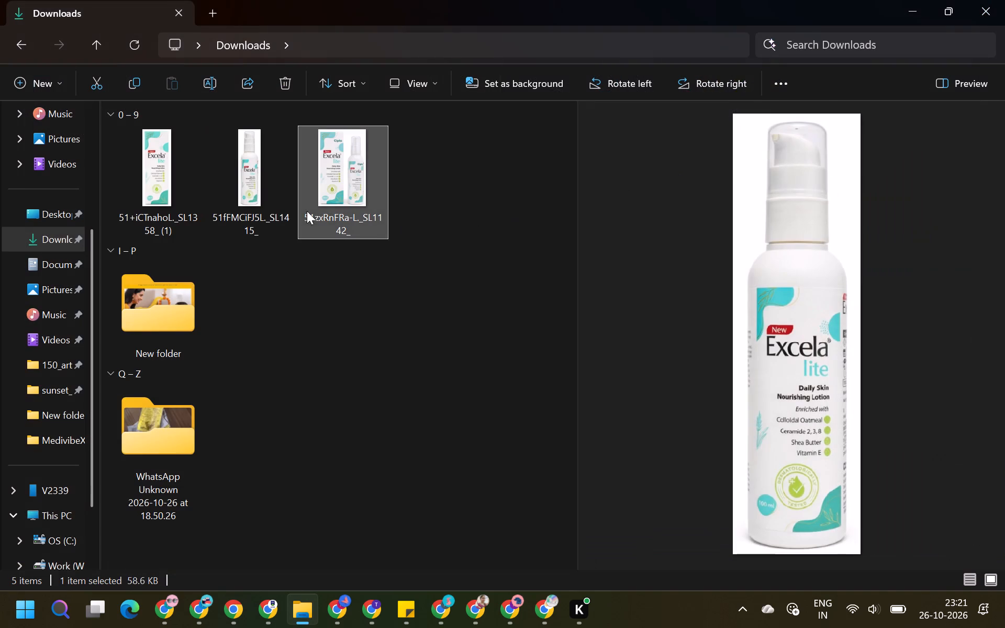
double_click(340, 192)
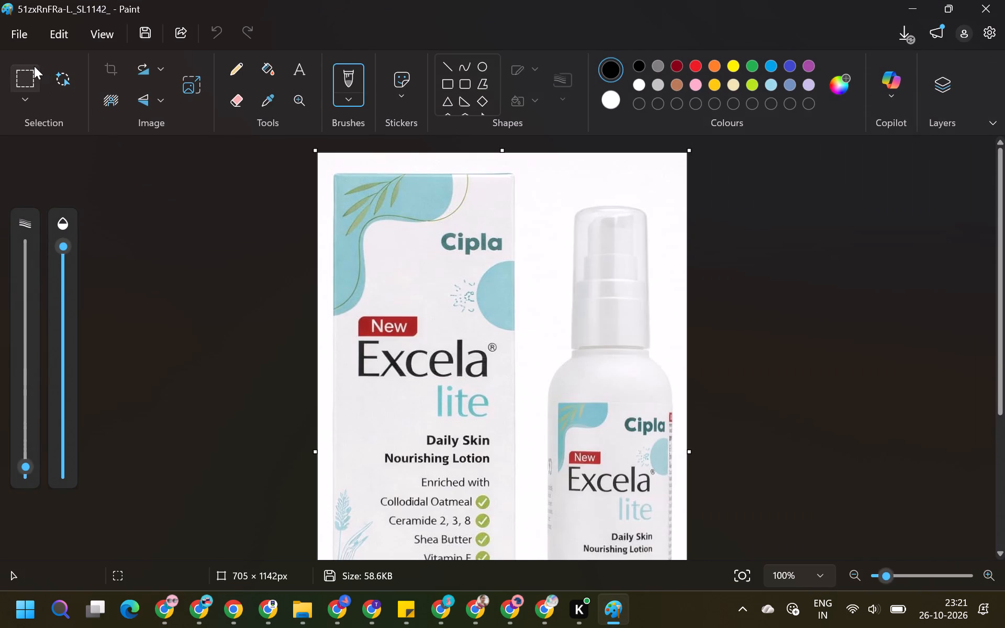
left_click(34, 66)
scroll(632, 383, "up", 3)
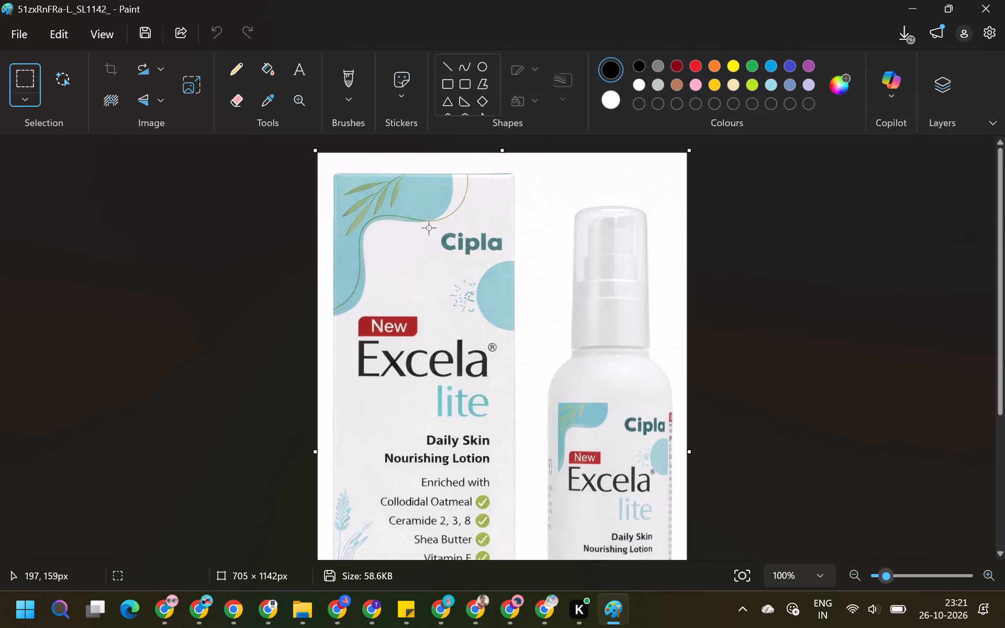
key("ctrl+v")
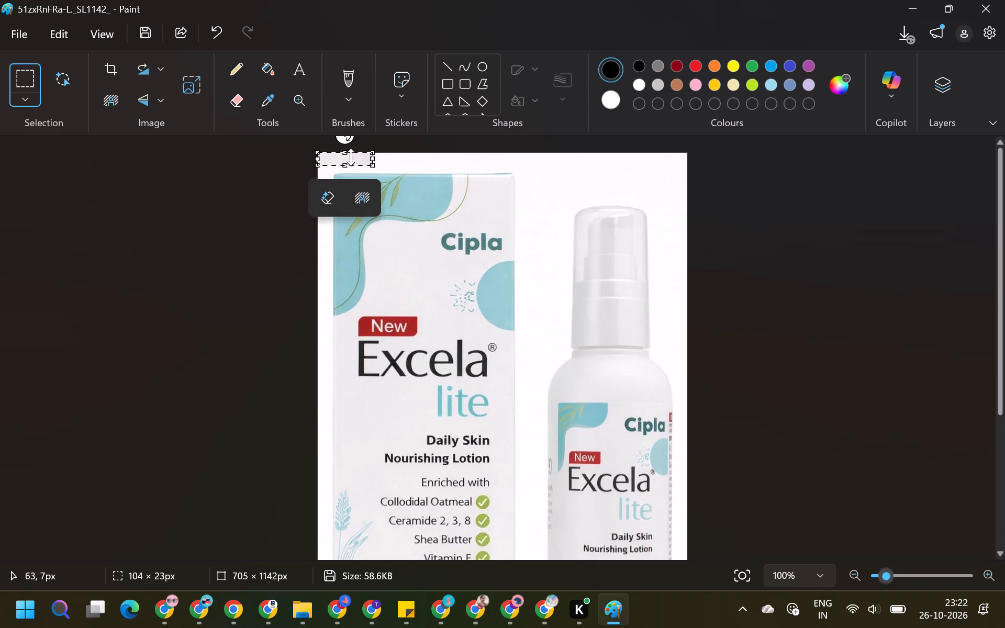
left_click_drag(358, 160, 480, 236)
left_click_drag(497, 241, 511, 257)
left_click_drag(486, 244, 626, 396)
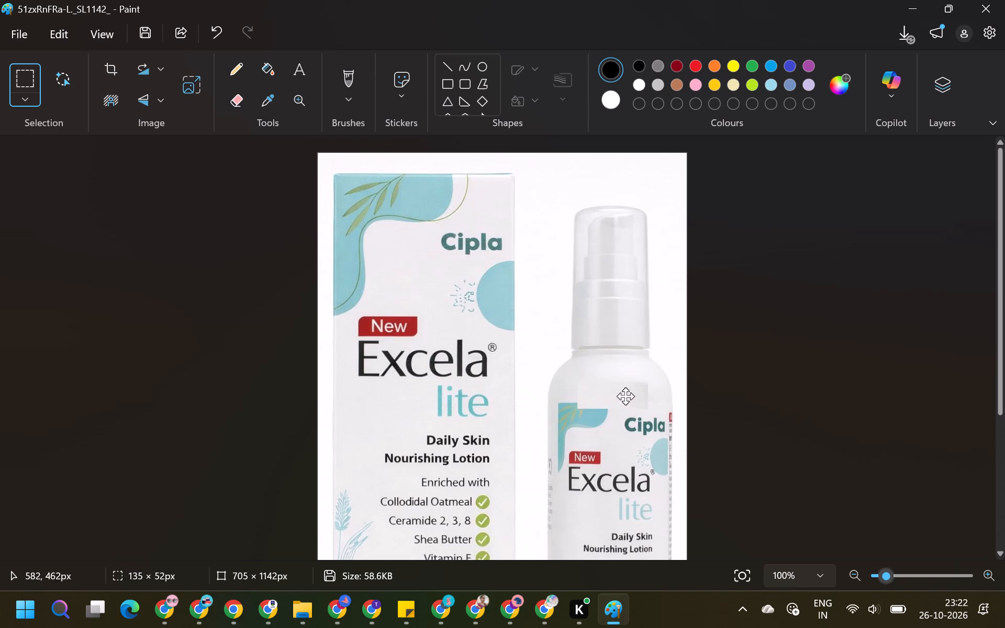
left_click_drag(626, 396, 641, 420)
left_click_drag(593, 406, 598, 410)
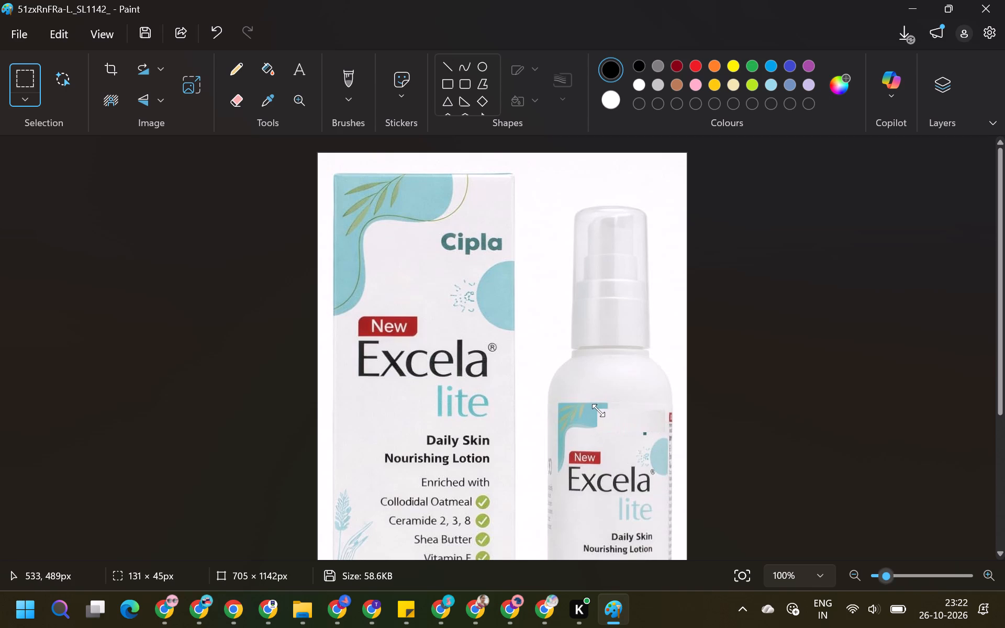
left_click_drag(598, 410, 618, 414)
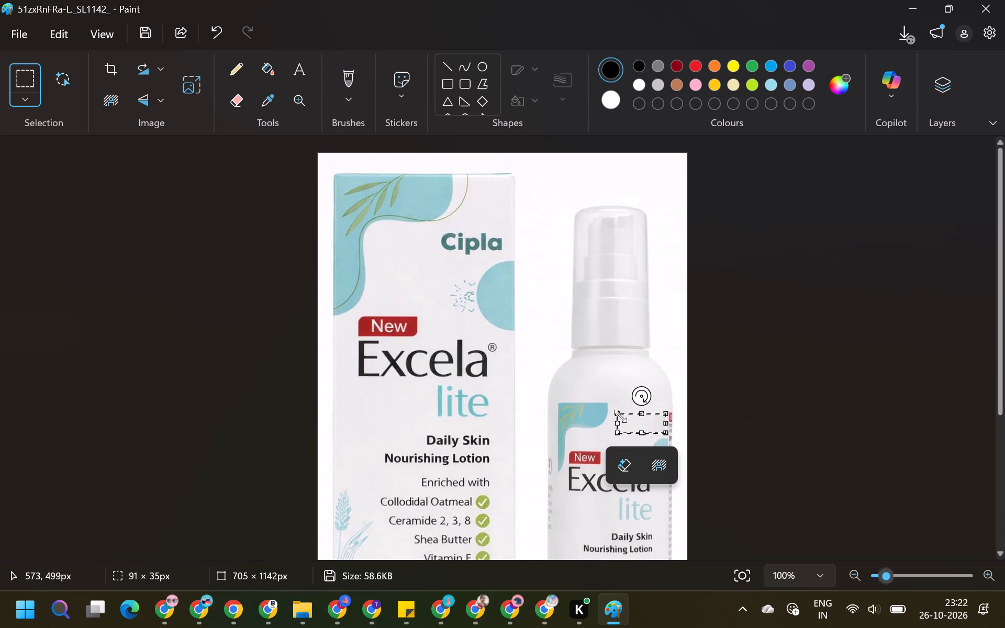
left_click_drag(640, 429, 642, 439)
left_click(752, 436)
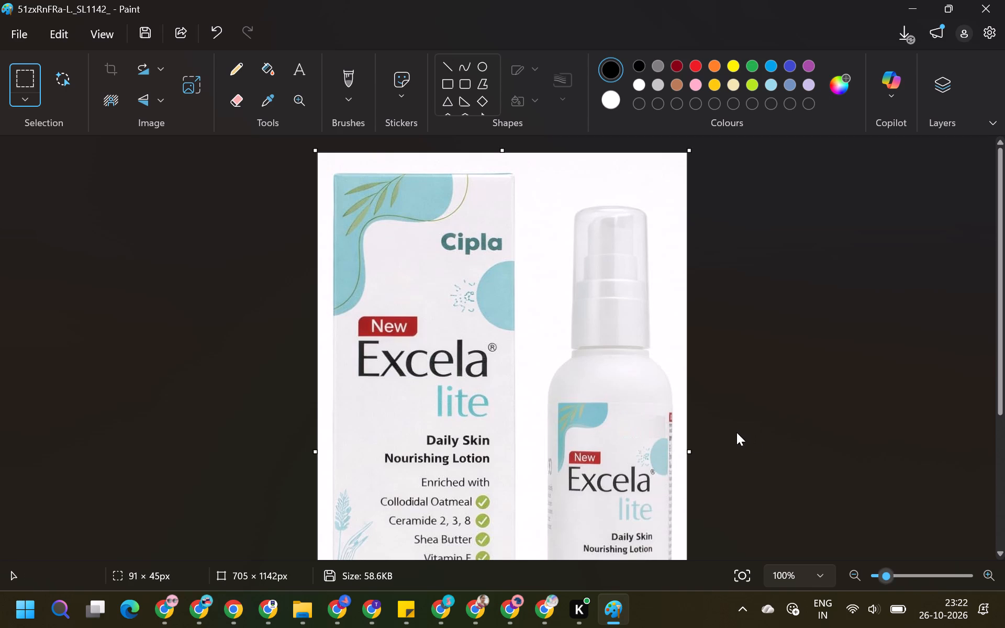
Cover the carton's Cipla logo with a copied blank carton patch stretched to about 122 × 52 px, and save the carton-and-bottle image.
scroll(546, 310, "up", 6, "ctrl")
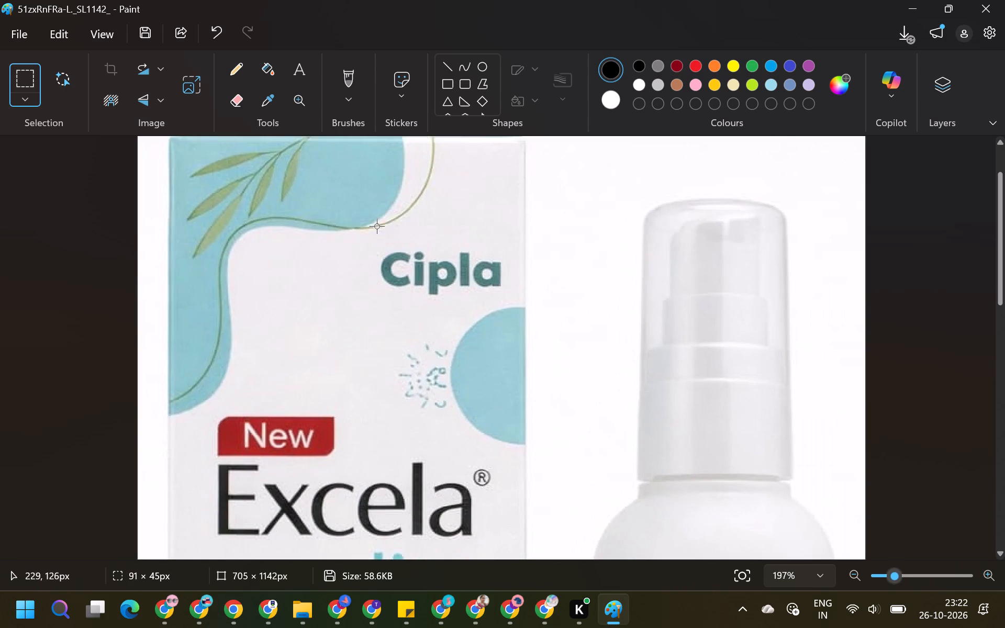
left_click_drag(388, 228, 513, 250)
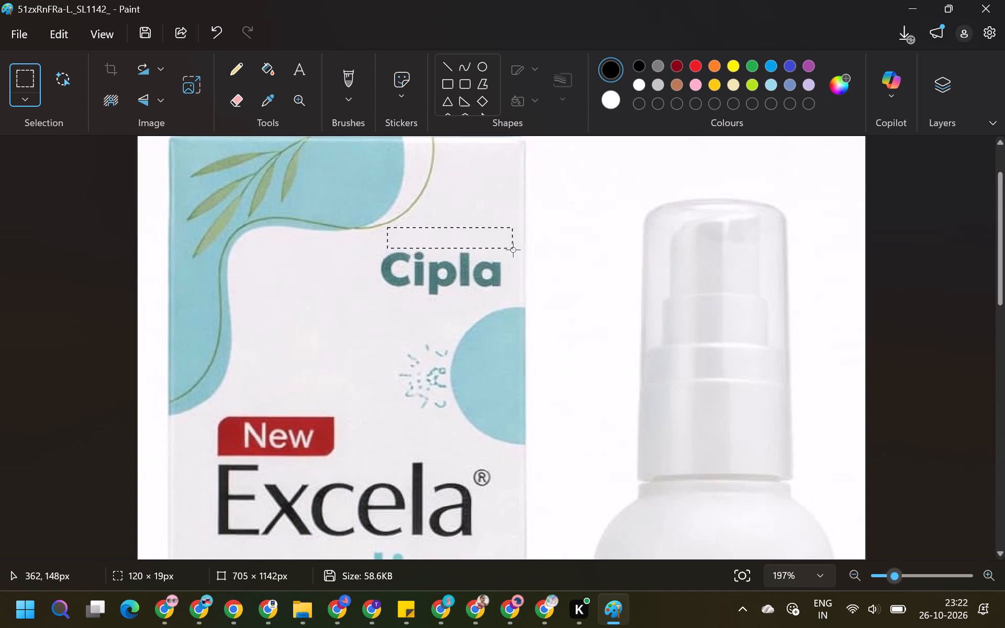
left_click_drag(513, 250, 513, 251)
left_click(513, 251)
key("ctrl+c")
key("ctrl+v")
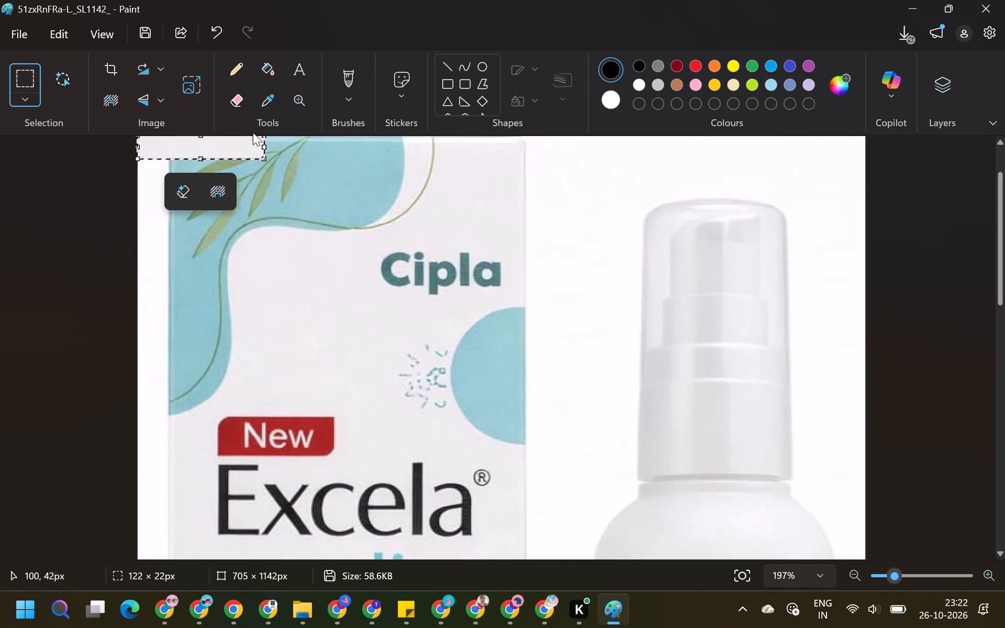
left_click_drag(234, 142, 235, 142)
left_click_drag(235, 142, 475, 254)
left_click_drag(444, 266, 446, 295)
left_click(446, 295)
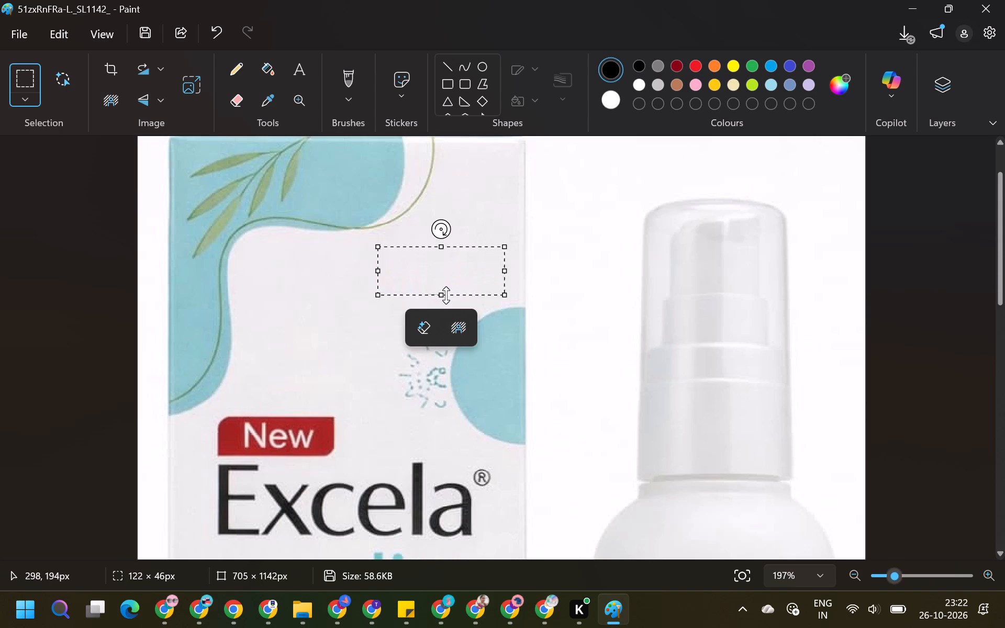
left_click_drag(446, 295, 448, 301)
key("ctrl+s")
left_click(1004, 0)
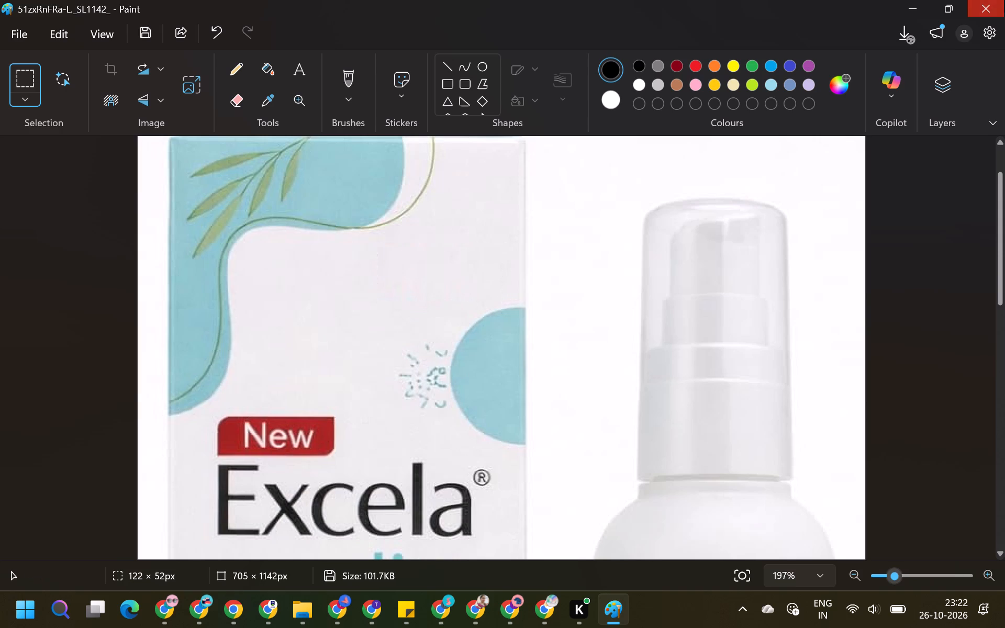
Switch to the Flipkart Seller Hub in the browser and start adding a new single listing.
key("alt+Tab")
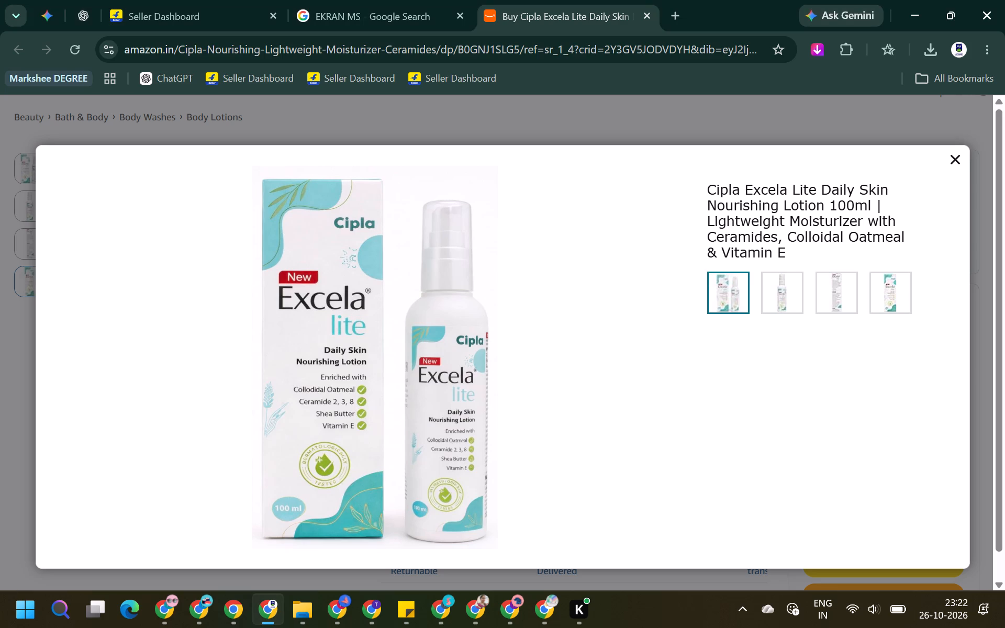
left_click(340, 620)
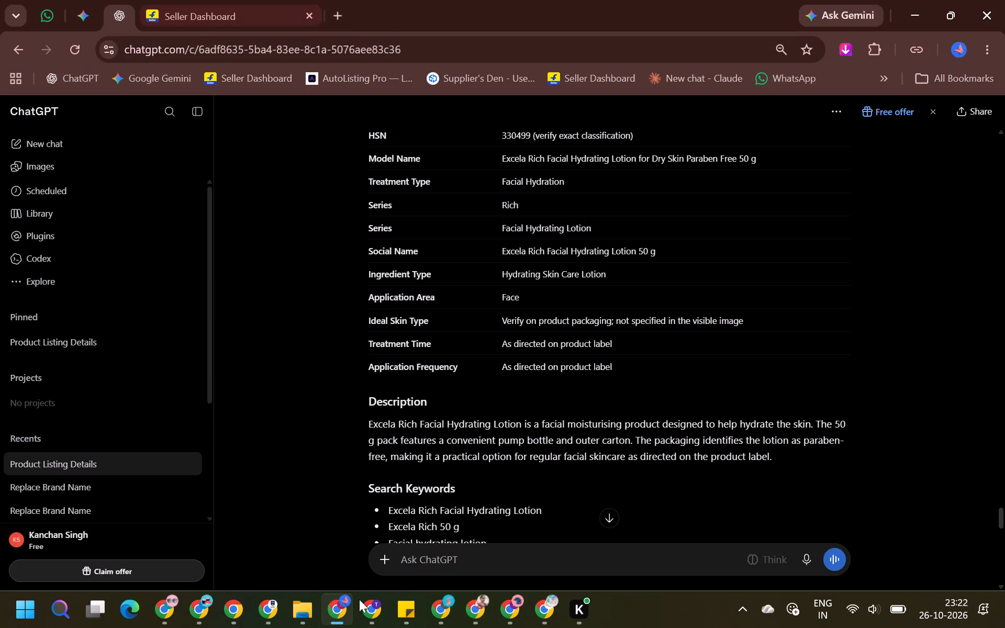
left_click(373, 616)
left_click(939, 129)
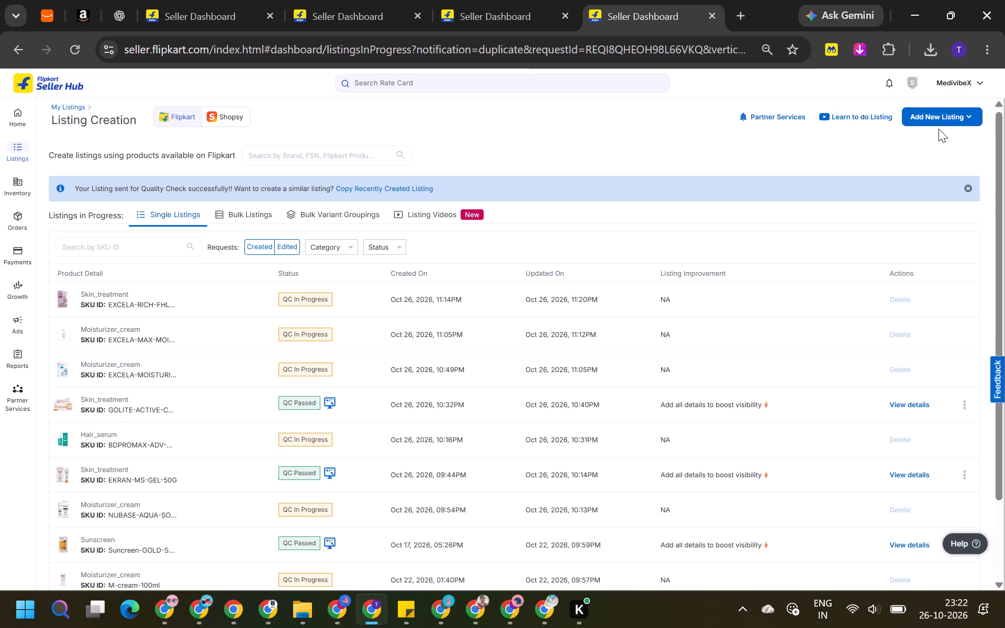
left_click(940, 124)
left_click(936, 138)
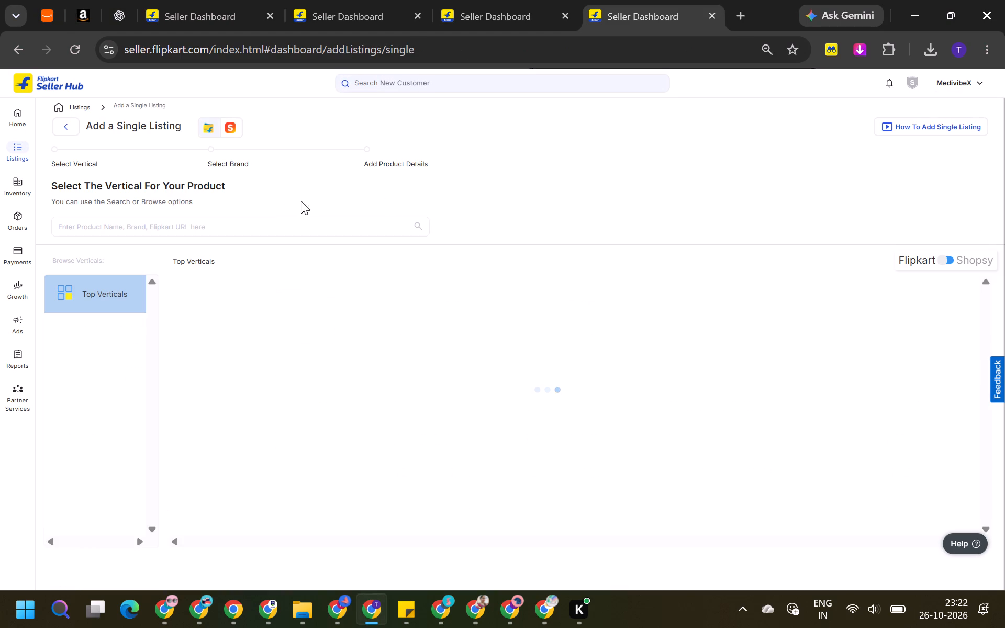
Search the verticals for SKIN, choose Health & Beauty / Skin Care / Face Cream, Gel, Serum & Oil, and continue to brand selection.
left_click(296, 221)
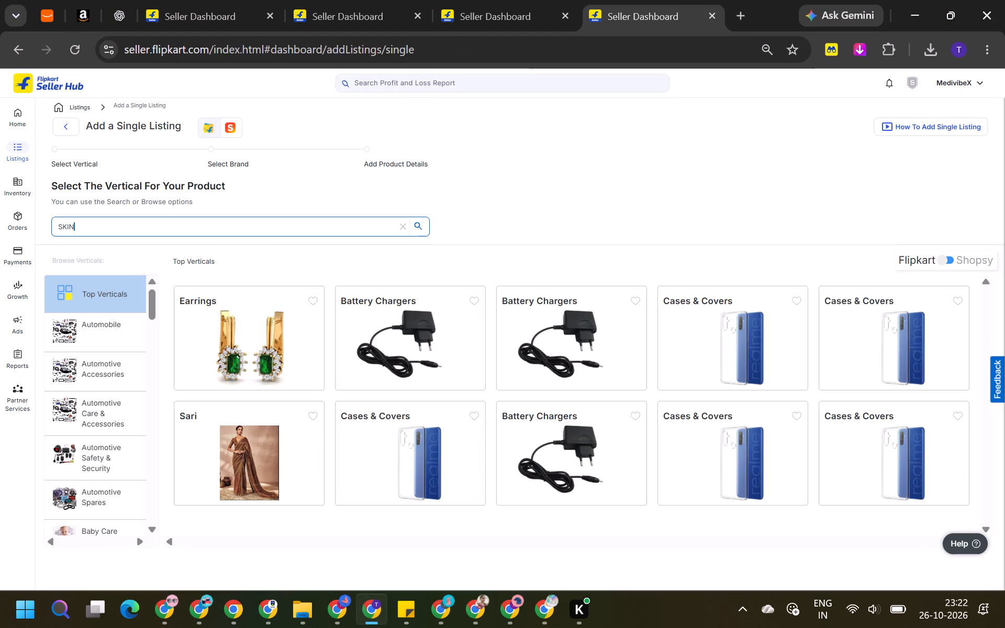
key("space")
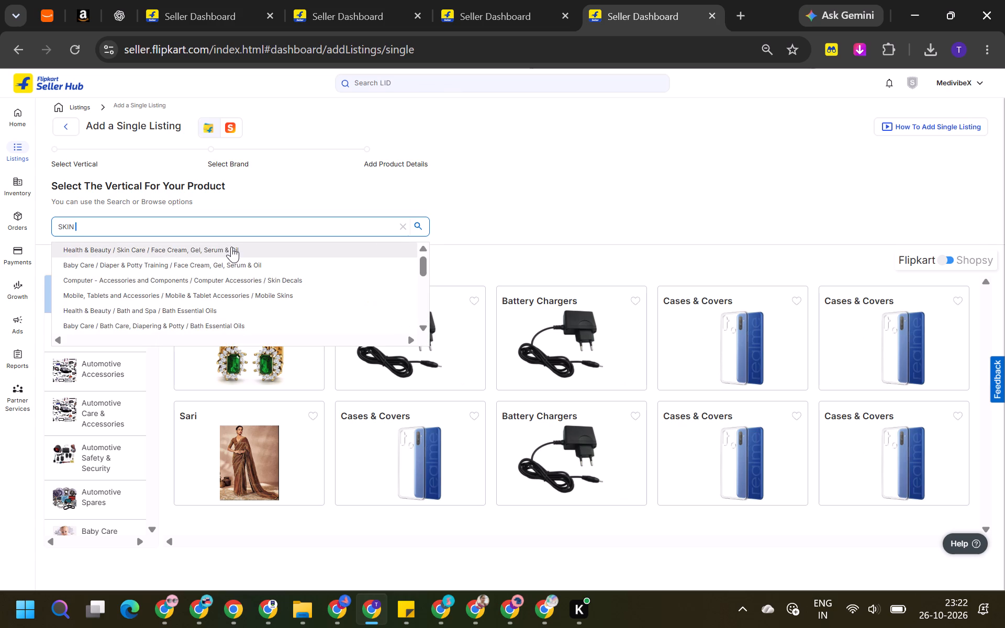
left_click(231, 246)
left_click(929, 283)
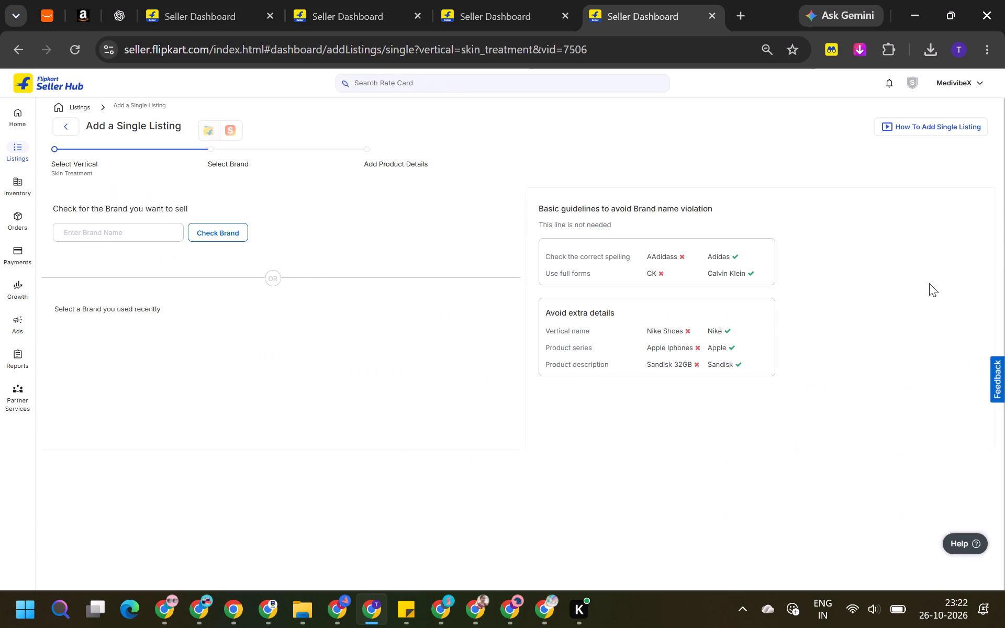
Copy the brand name from another open Seller Dashboard page, check the brand EXCELA, and start creating the listing with it.
left_click(129, 235)
left_click(522, 0)
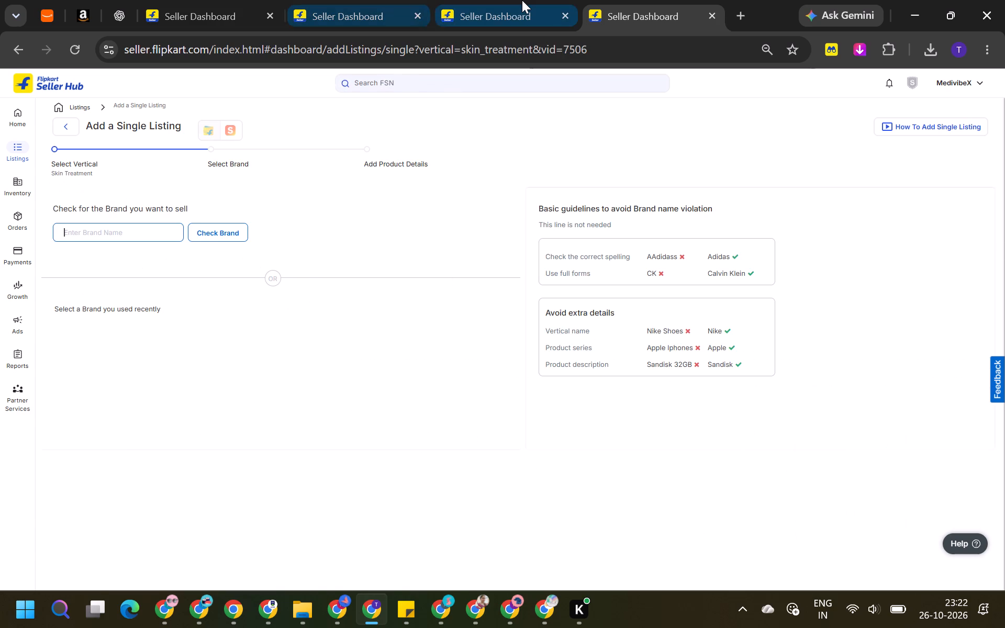
key("ctrl+c")
left_click(691, 0)
key("ctrl+v")
key("Tab")
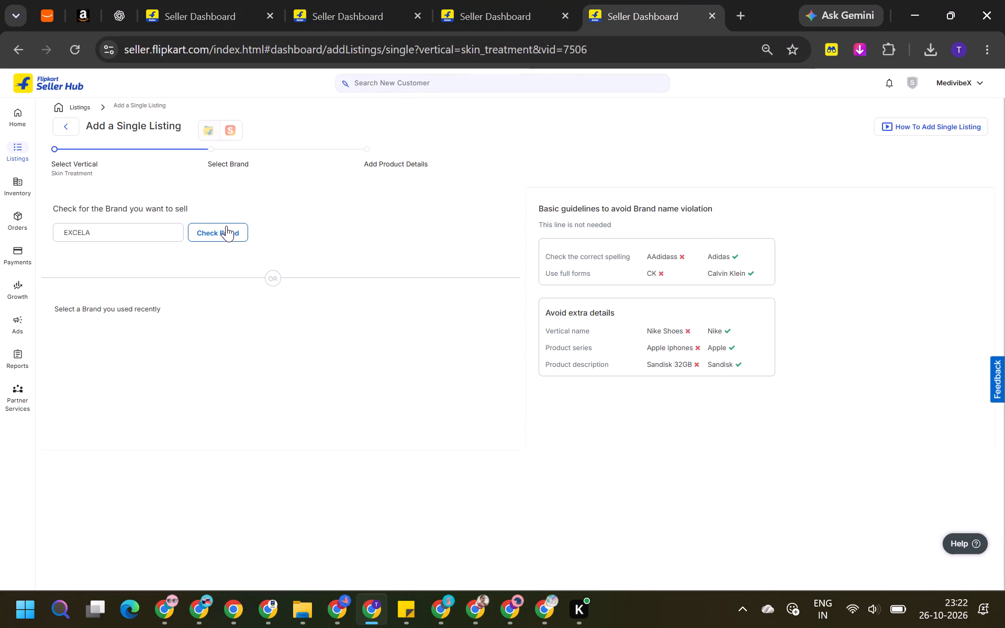
left_click(226, 227)
left_click(125, 294)
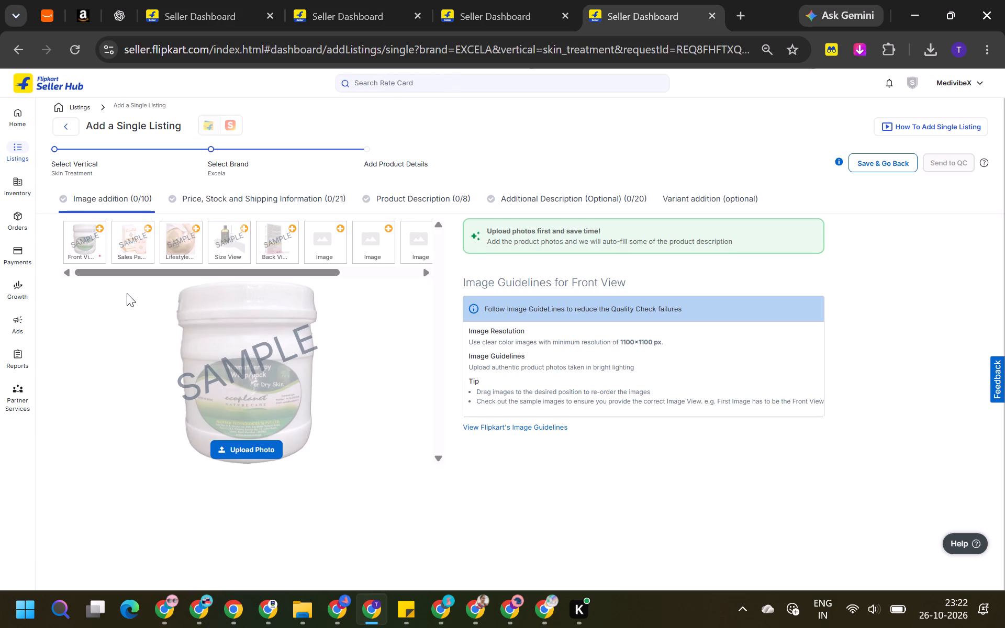
Upload the Excela Lite carton-and-bottle image 51zxRnFRa-L._SL1142_ from Downloads as the Front View photo.
left_click(238, 436)
left_click(239, 447)
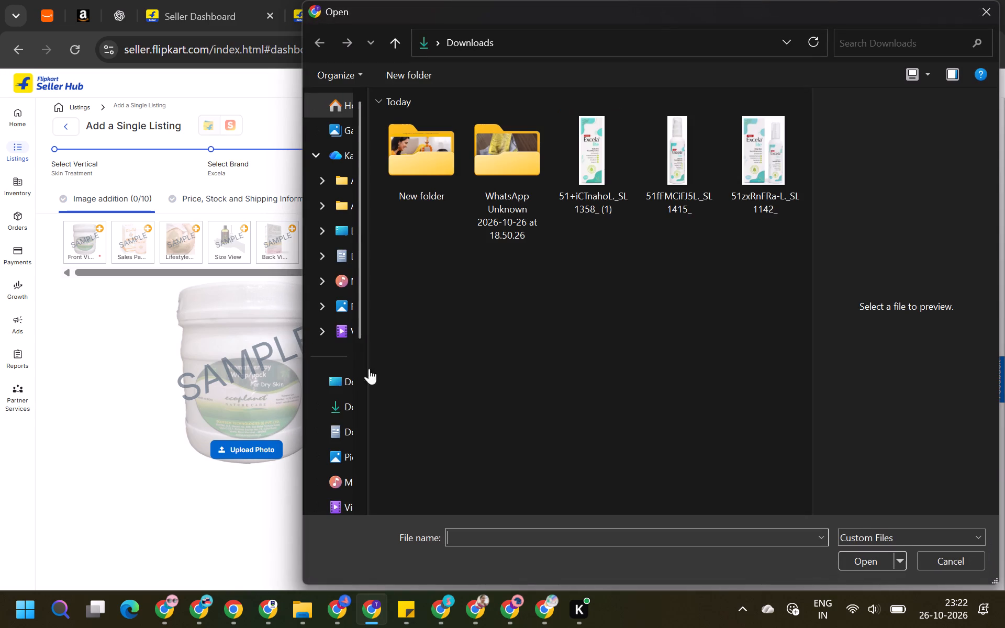
left_click(593, 173)
double_click(738, 158)
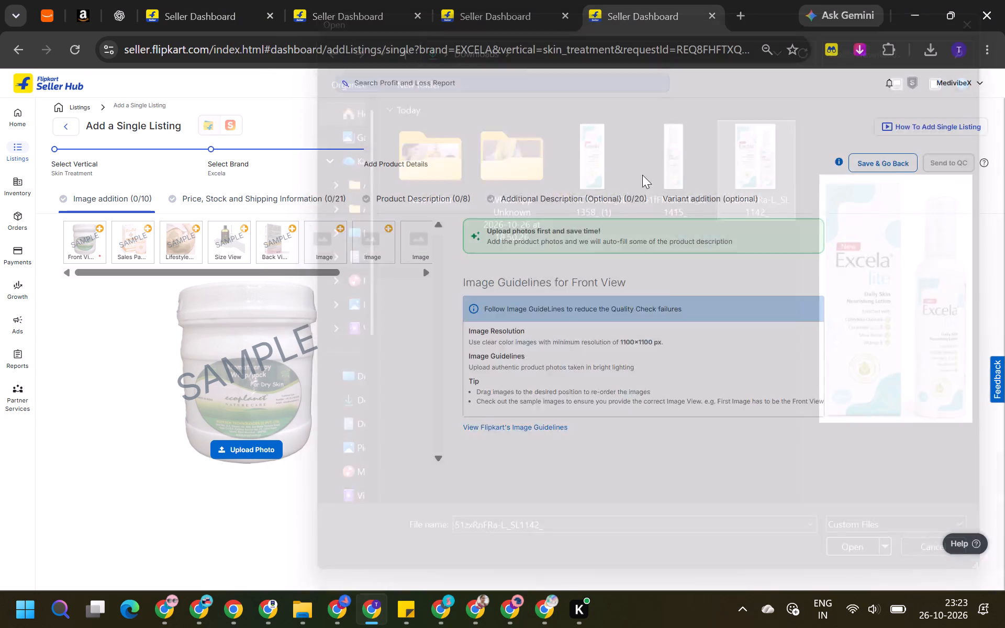
Upload the pump-bottle image 51fFMCiFJ5L._SL1415_ as the Sales Package photo and the carton image 51+iCTnahoL._SL1358_ (1) as the Lifestyle photo.
left_click(139, 256)
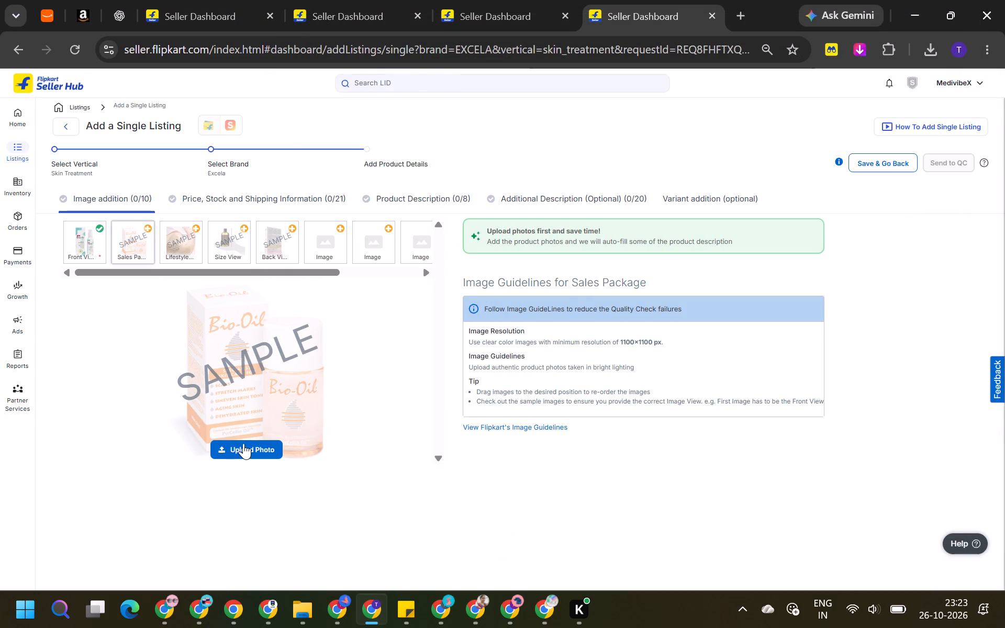
left_click(246, 444)
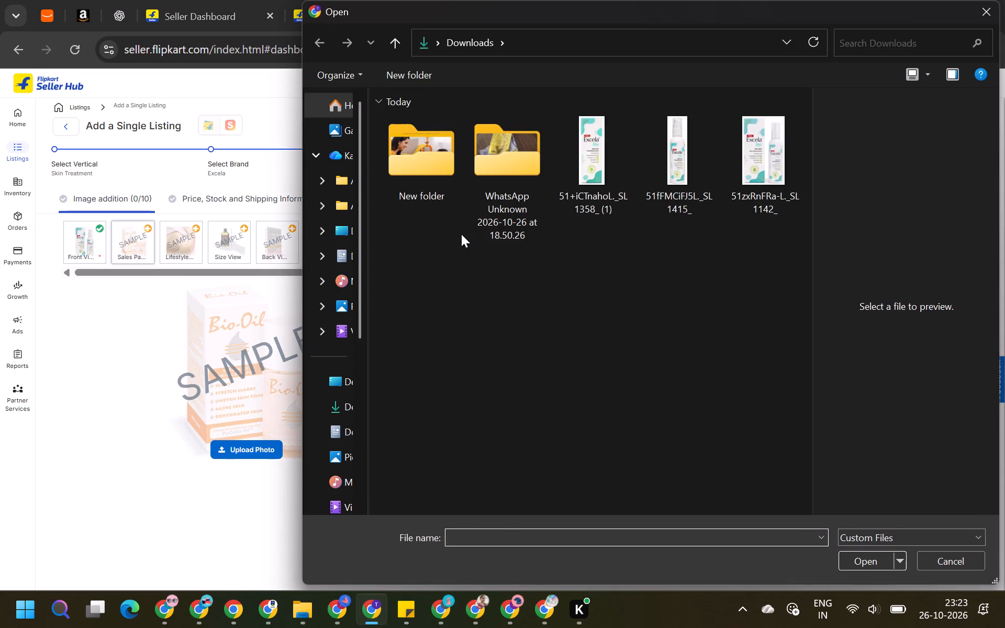
double_click(655, 167)
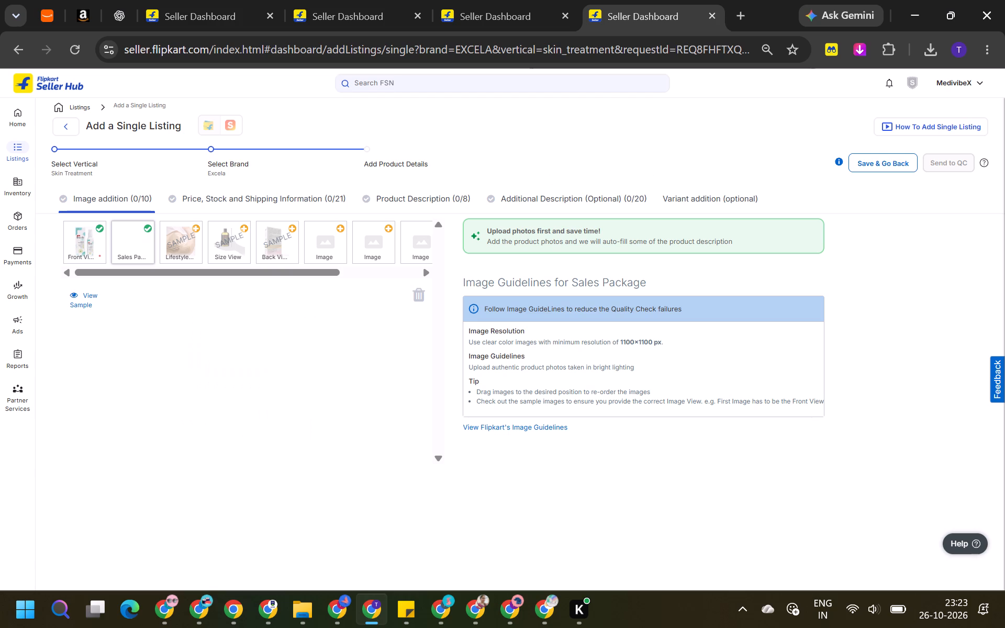
left_click(175, 264)
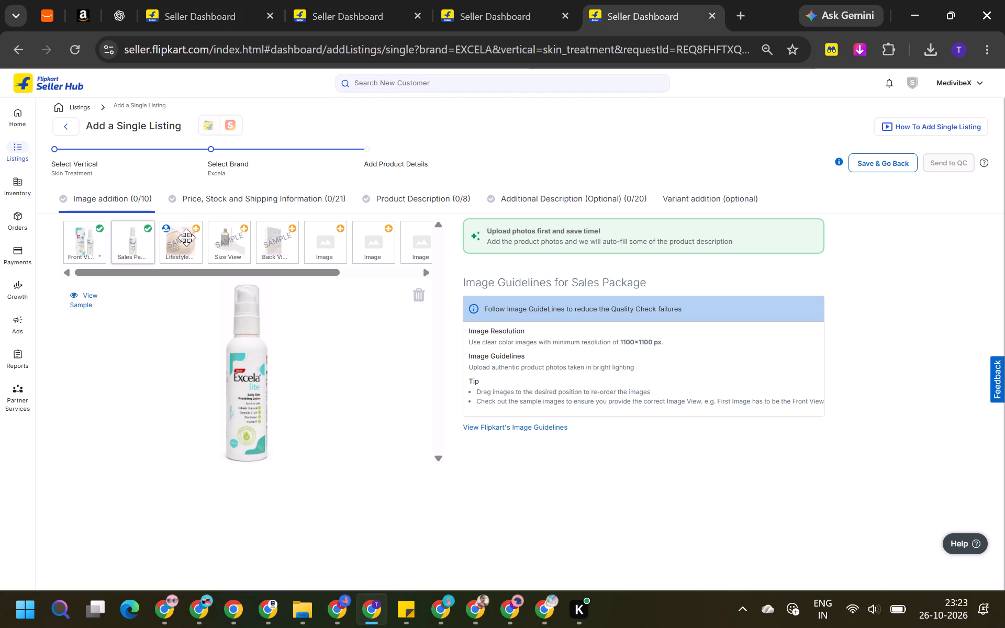
left_click(186, 238)
left_click(249, 454)
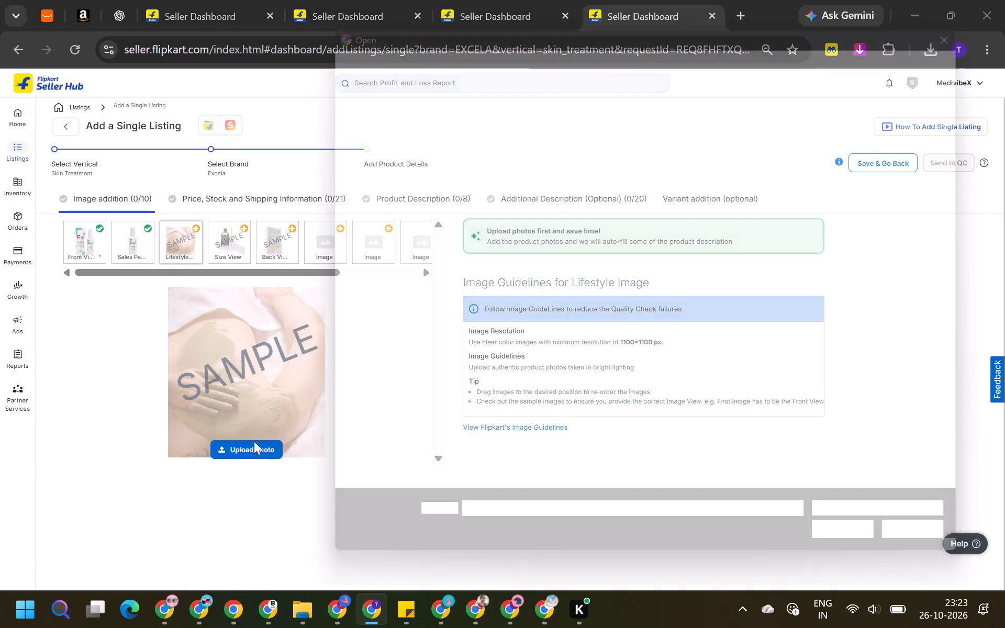
double_click(614, 152)
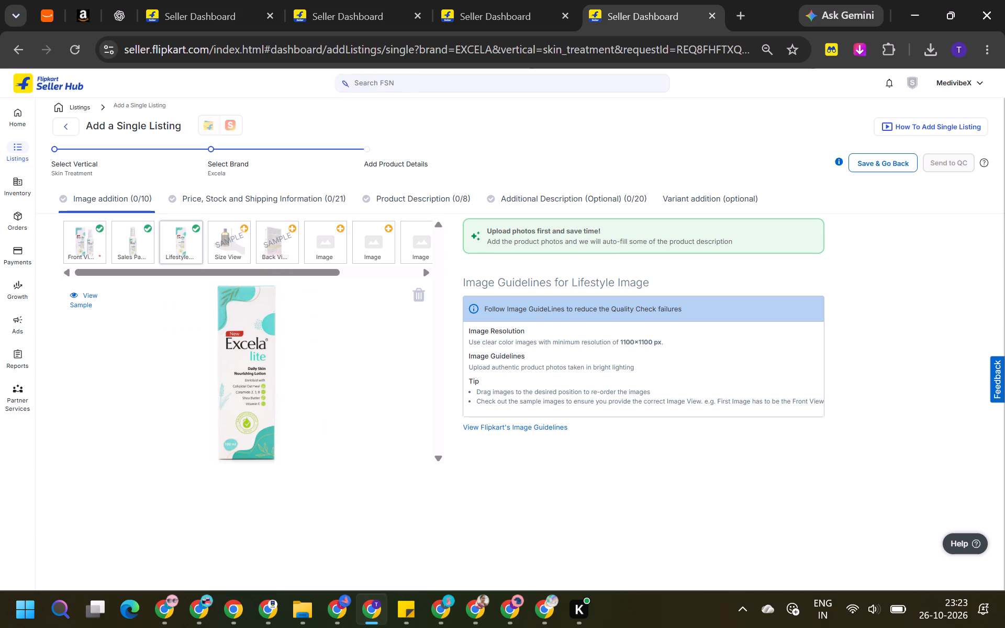
Open the Price, Stock and Shipping Information section and copy the Front View product image.
left_click(245, 192)
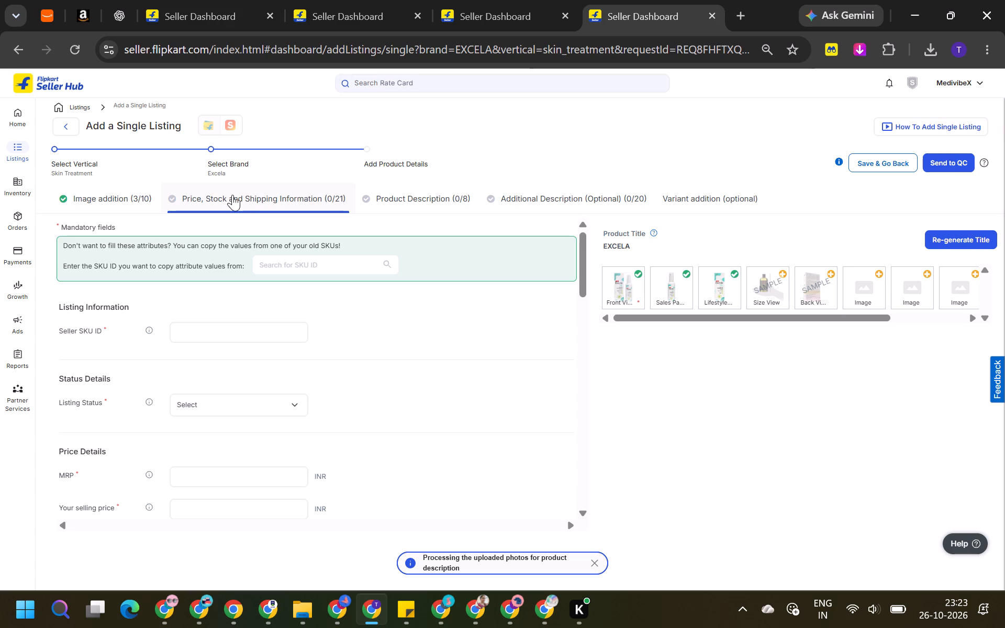
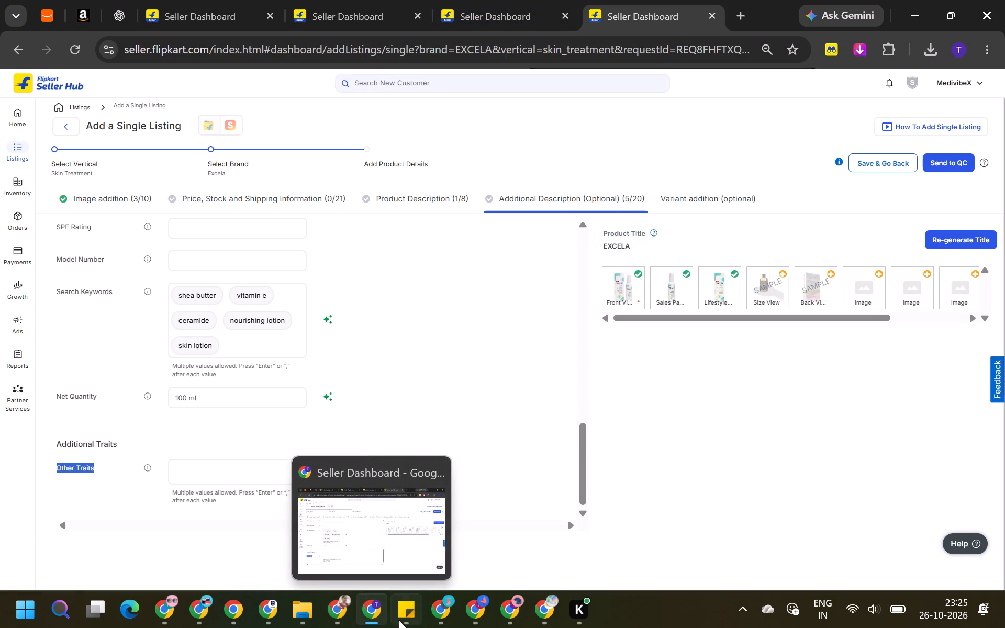
left_click(378, 620)
left_click(373, 619)
left_click(339, 200)
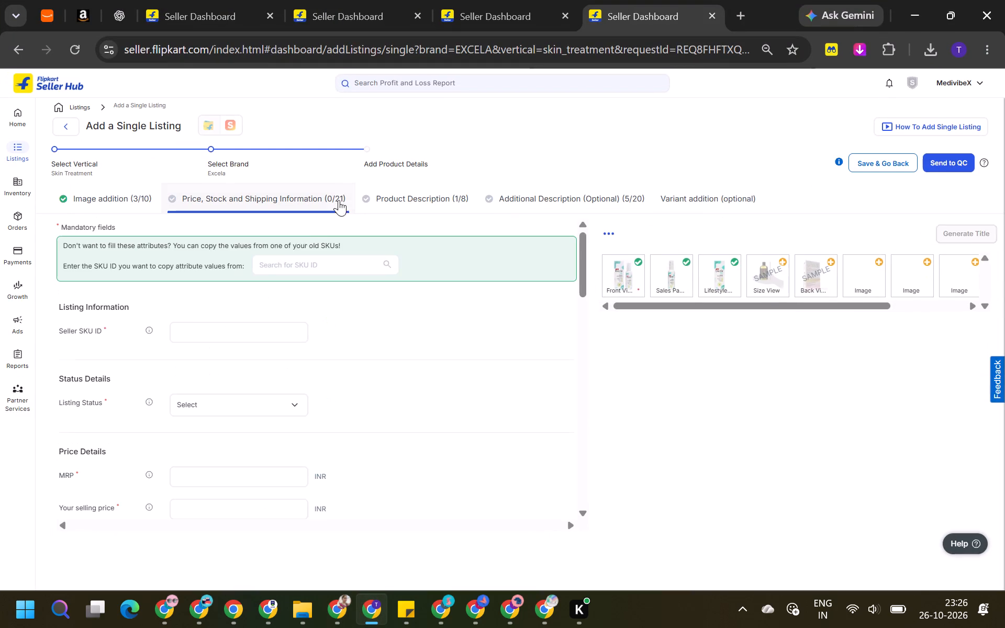
left_click(200, 333)
key("ctrl+v")
key("Tab")
Set the listing status to Active.
left_click(205, 398)
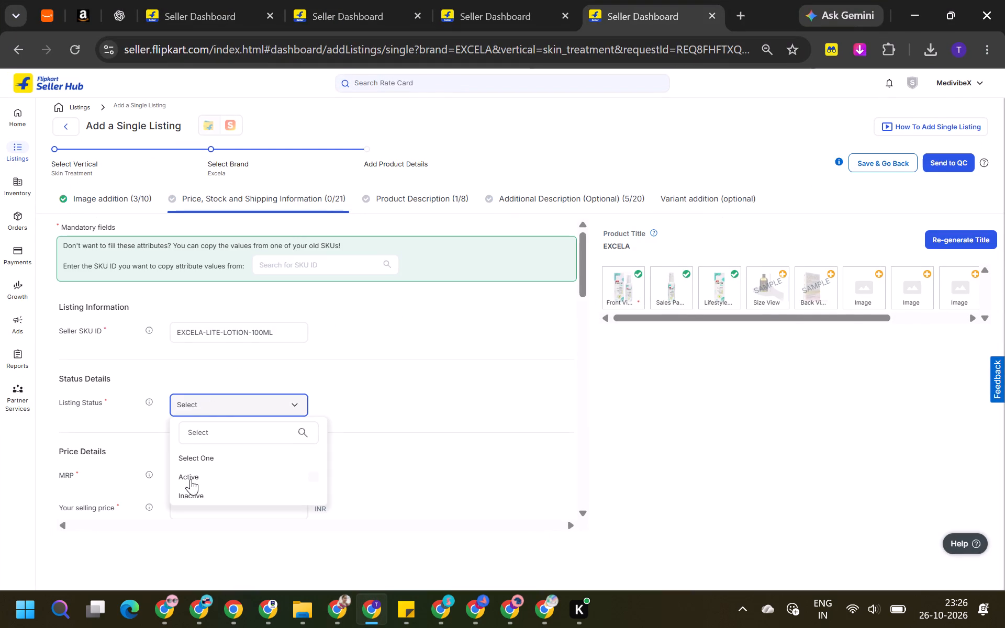
left_click(191, 479)
left_click(204, 454)
Check the lotion's price on the Amazon product page and set the MRP to 599 INR and selling price to 499 INR.
left_click(214, 469)
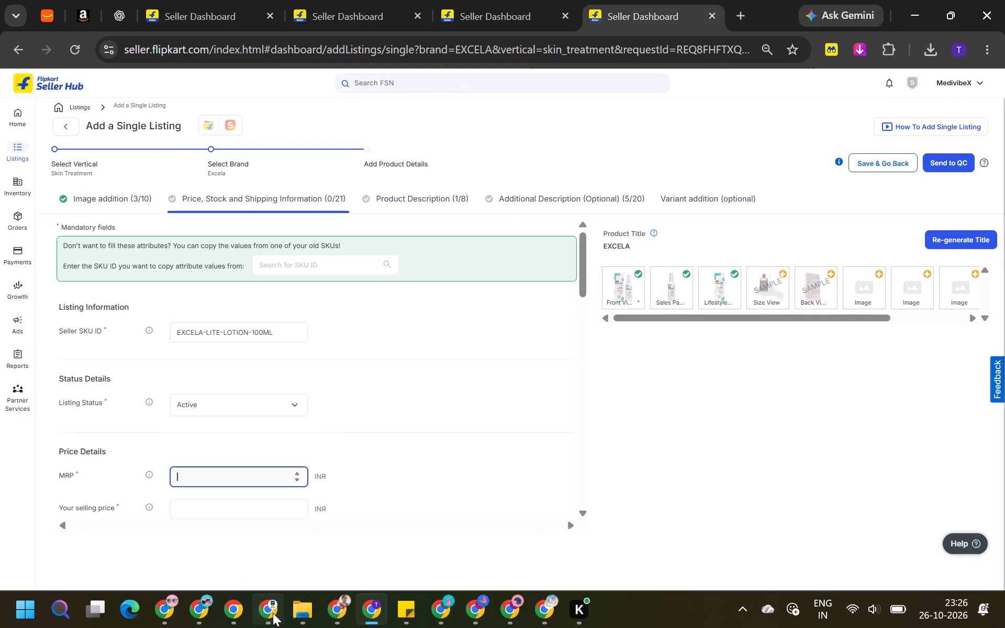
left_click(271, 613)
left_click(785, 134)
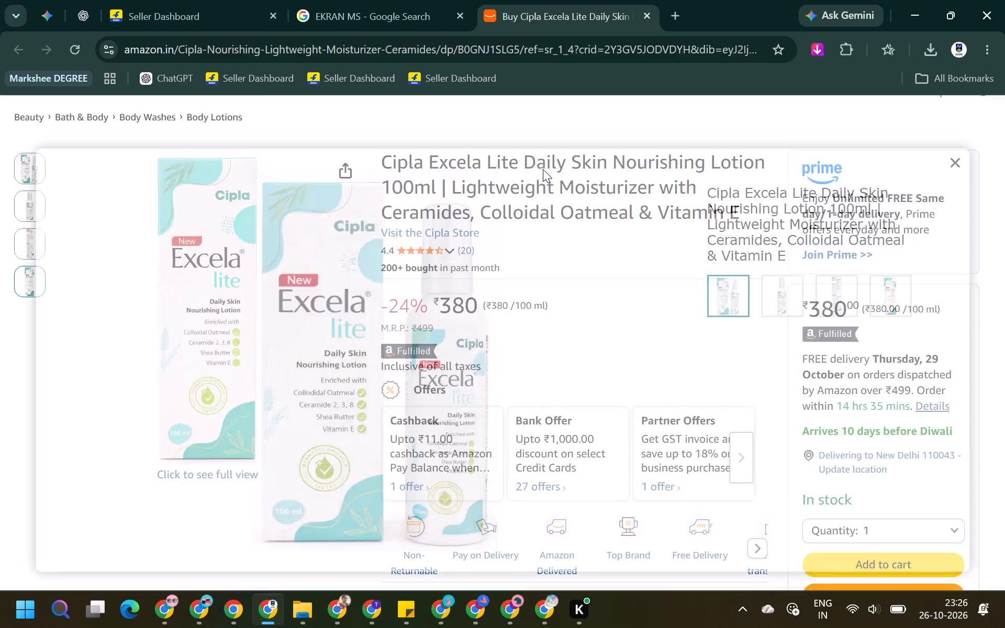
key("alt+Tab")
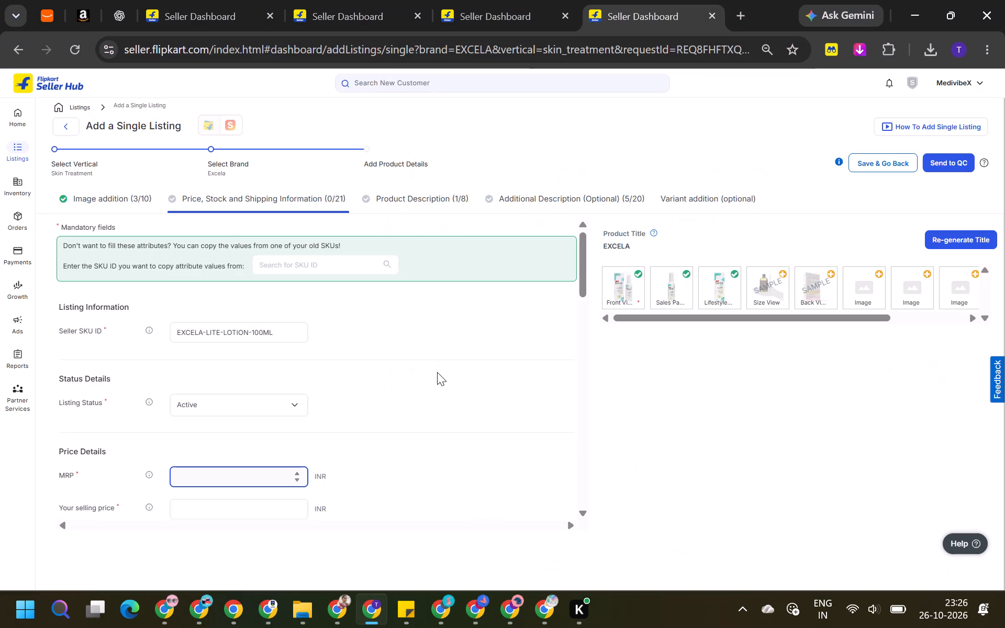
type("599")
key("Tab")
key("alt+Tab")
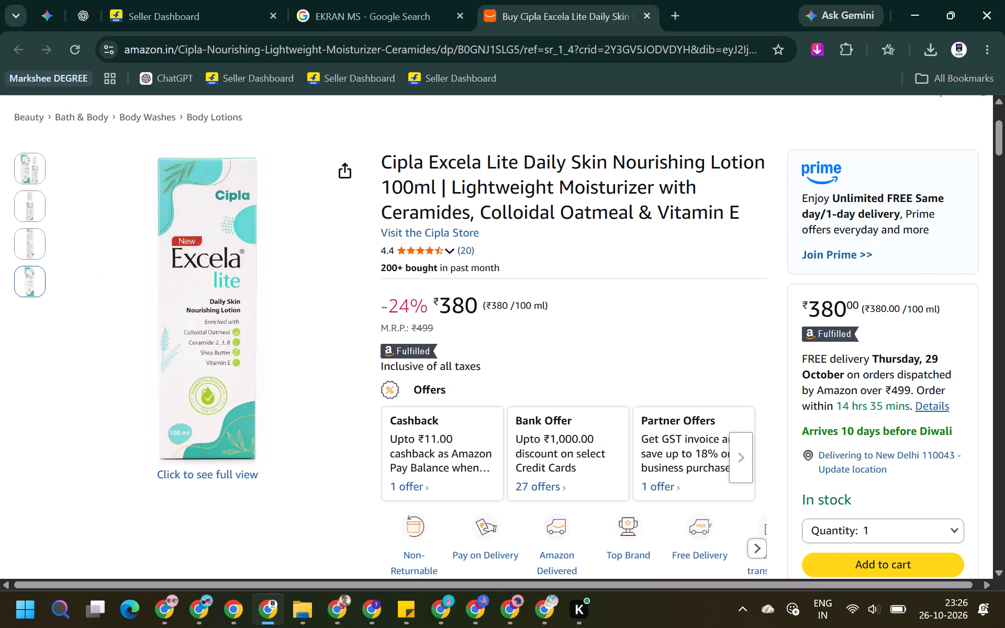
key("alt+Tab")
type("499")
key("Tab")
key("Tab")
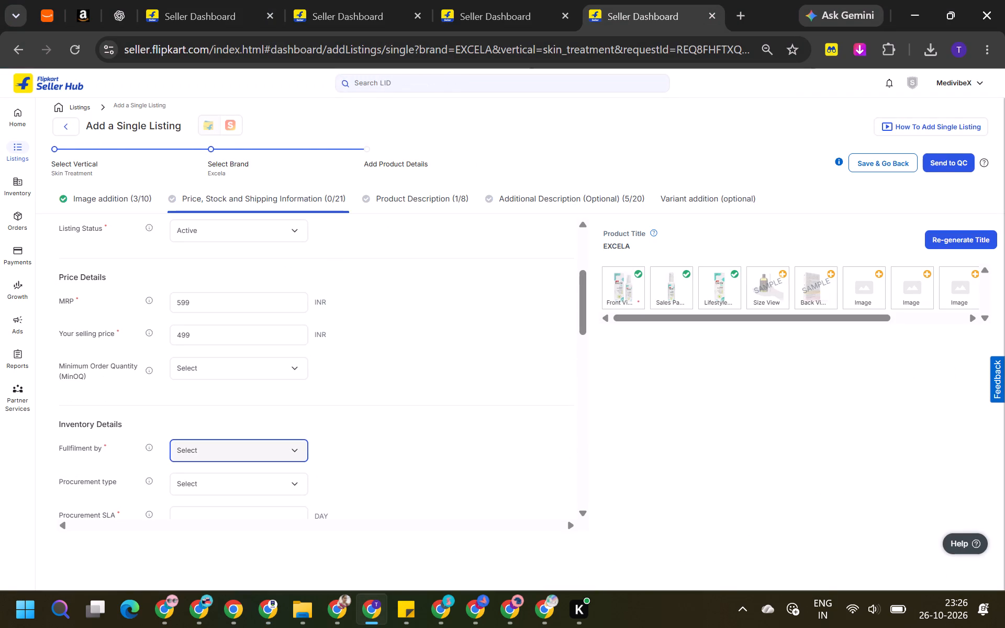
Fill in the inventory details: fulfilment by Seller, procurement type instock, procurement SLA 1 day and stock 1.
left_click(228, 450)
left_click(185, 524)
key("Tab")
left_click(206, 487)
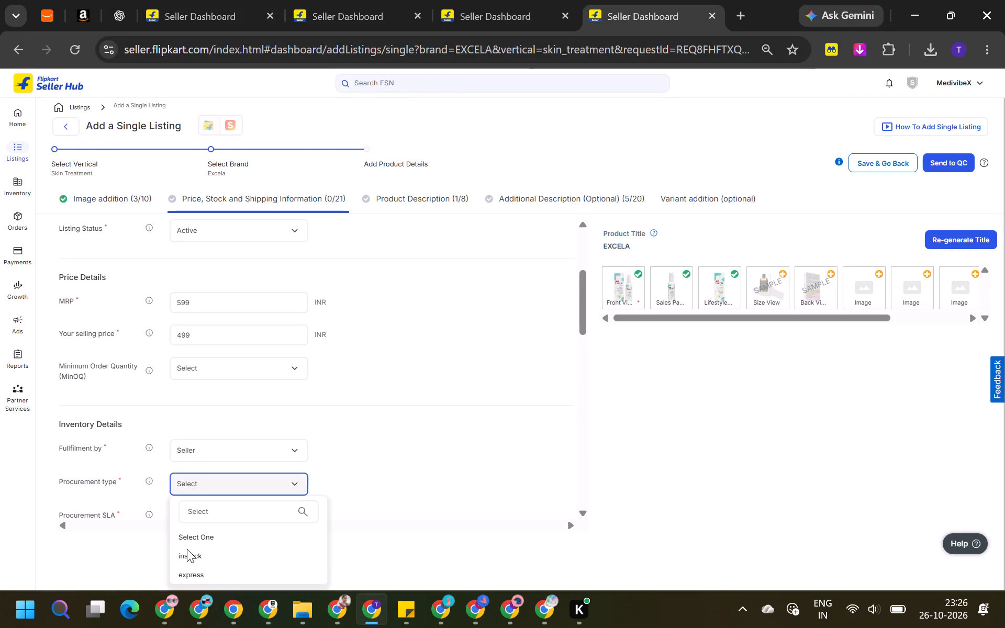
left_click(193, 557)
key("Tab")
key("1")
key("Tab")
key("1")
key("Tab")
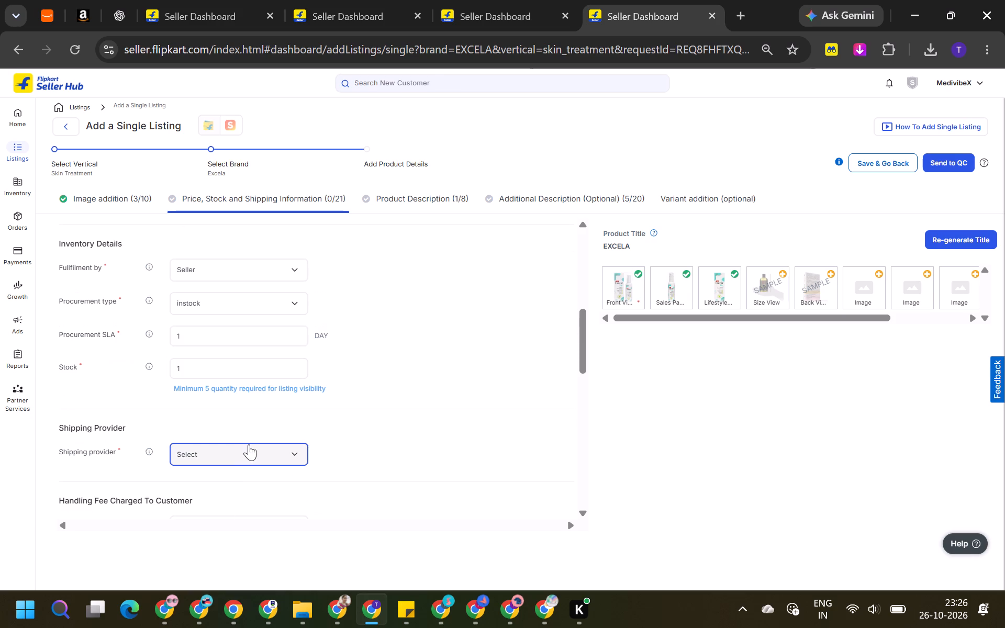
Set the shipping provider to Flipkart.
left_click(248, 446)
left_click(193, 528)
key("Tab")
Set the local, zonal and national handling fees to 0 INR.
scroll(275, 435, "down", 1)
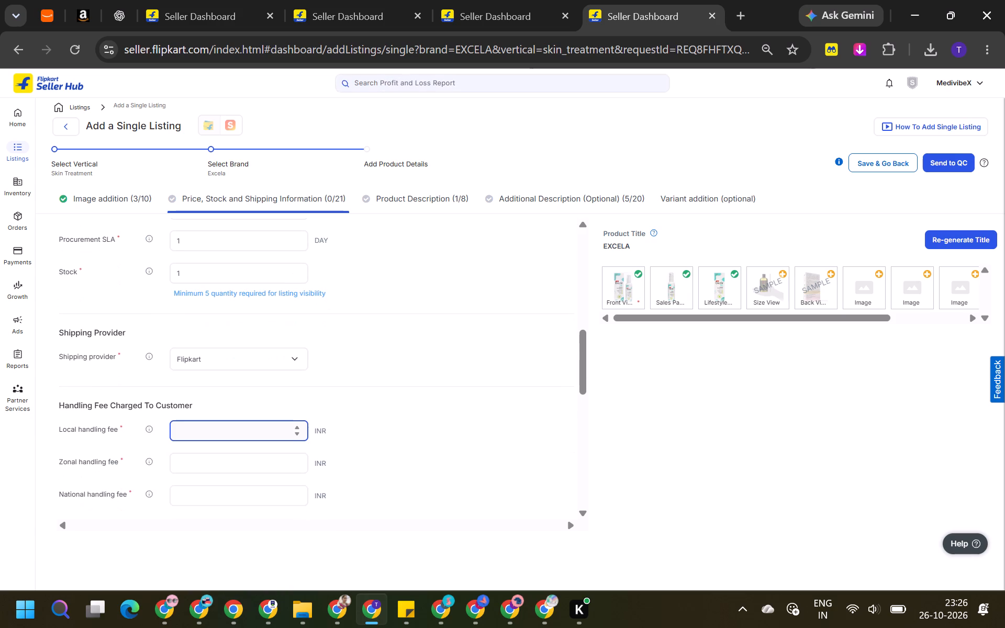
key("0")
key("Tab")
key("0")
key("Tab")
key("0")
key("Tab")
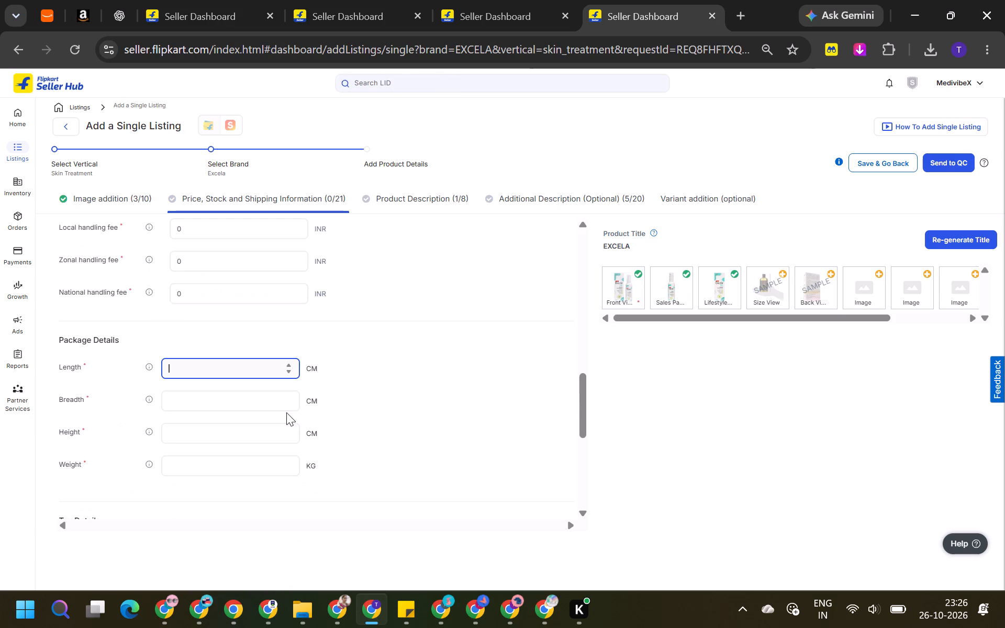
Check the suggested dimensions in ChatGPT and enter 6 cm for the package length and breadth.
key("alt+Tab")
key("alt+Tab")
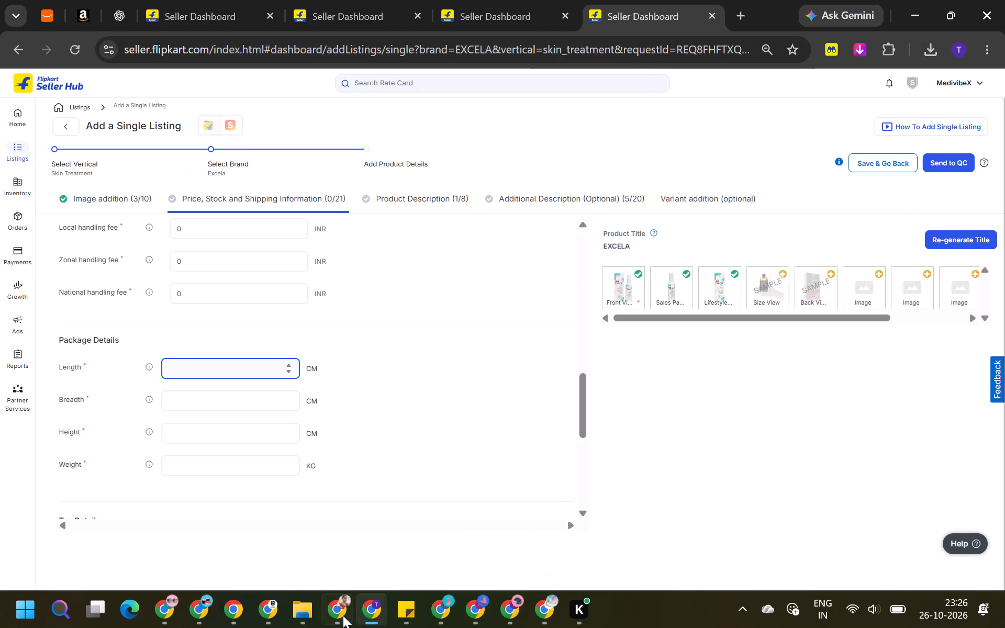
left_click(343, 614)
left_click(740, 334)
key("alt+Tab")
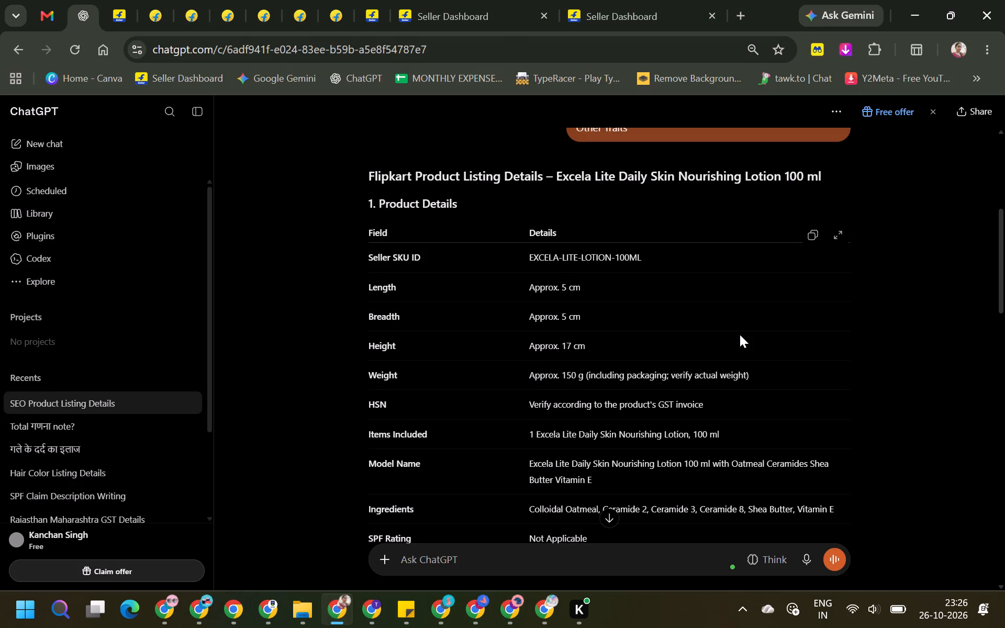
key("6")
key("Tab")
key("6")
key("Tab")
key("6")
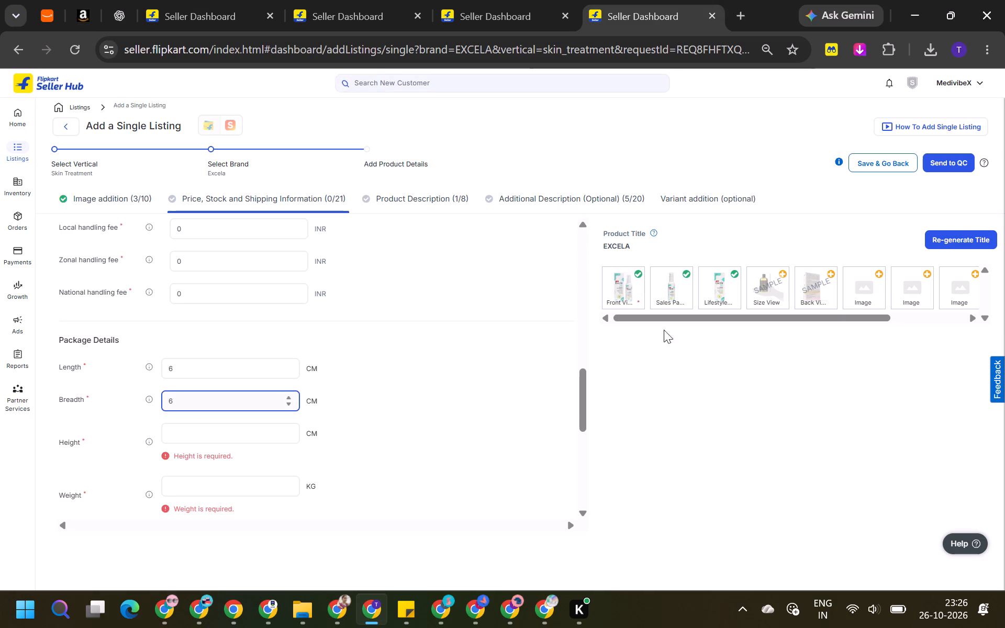
Set the package length and breadth to 5 cm each.
left_click_drag(165, 362, 112, 347)
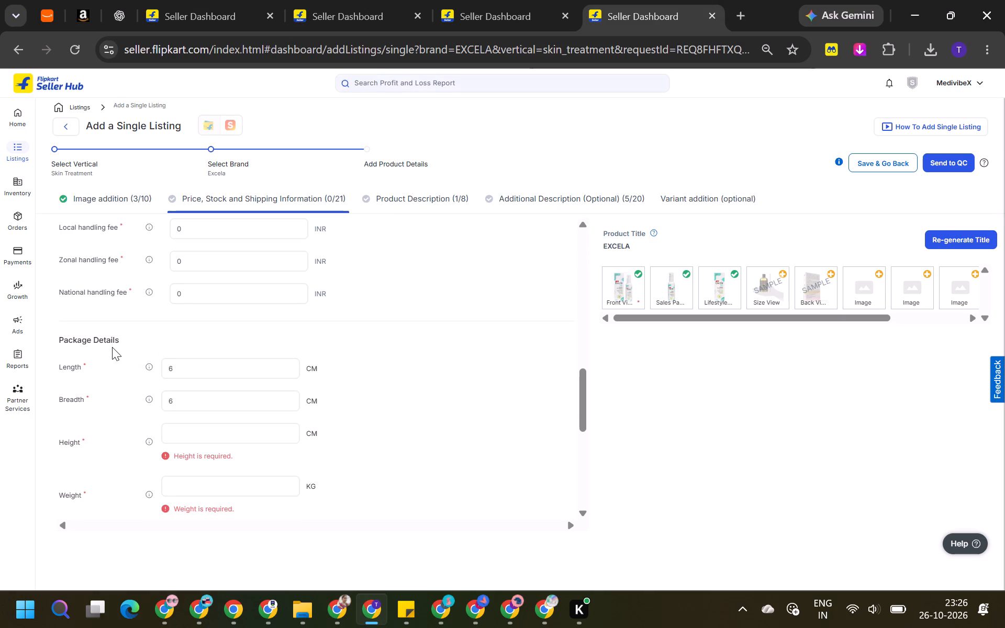
triple_click(196, 372)
key("5")
key("Tab")
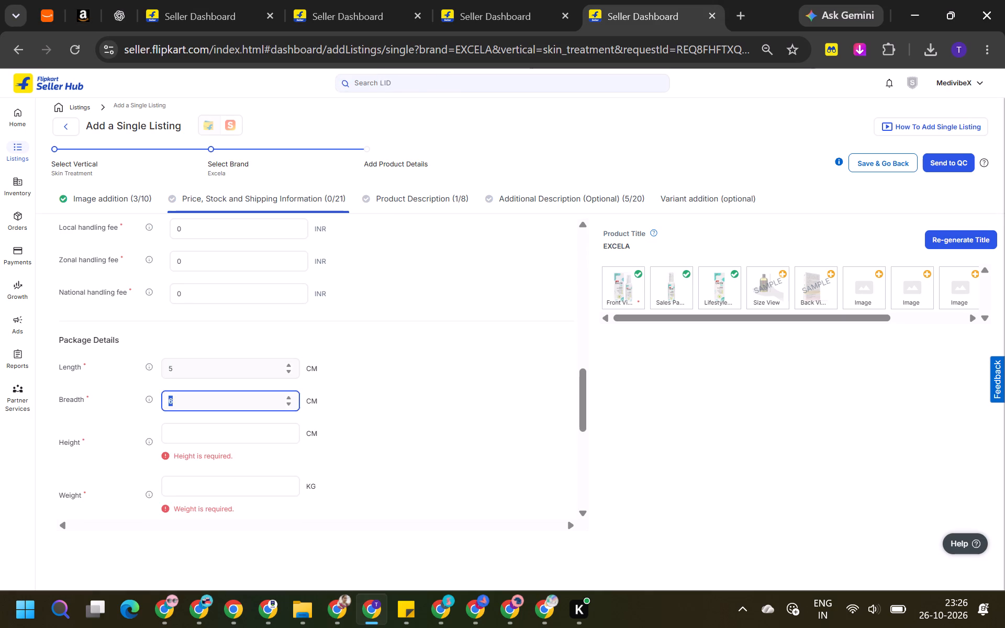
key("5")
key("Tab")
Set the package height to 17 cm and weight to 0.15 kg, following the product details in ChatGPT.
key("5")
key("alt+Tab")
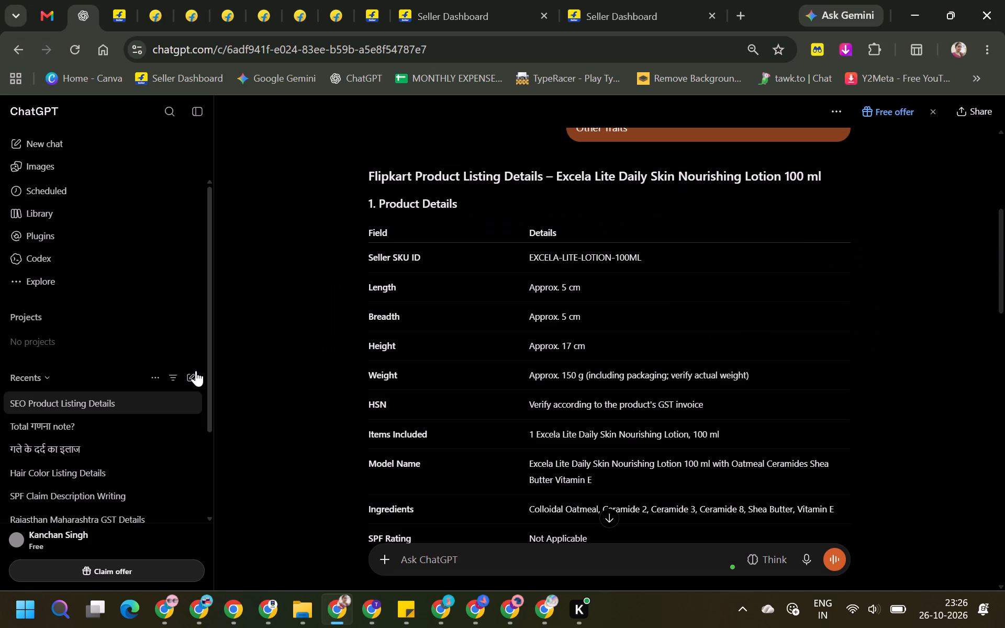
key("alt+Tab")
key("BackSpace")
type("17")
key("Tab")
key("alt+Tab")
key("alt+Tab")
type("0.15")
key("Tab")
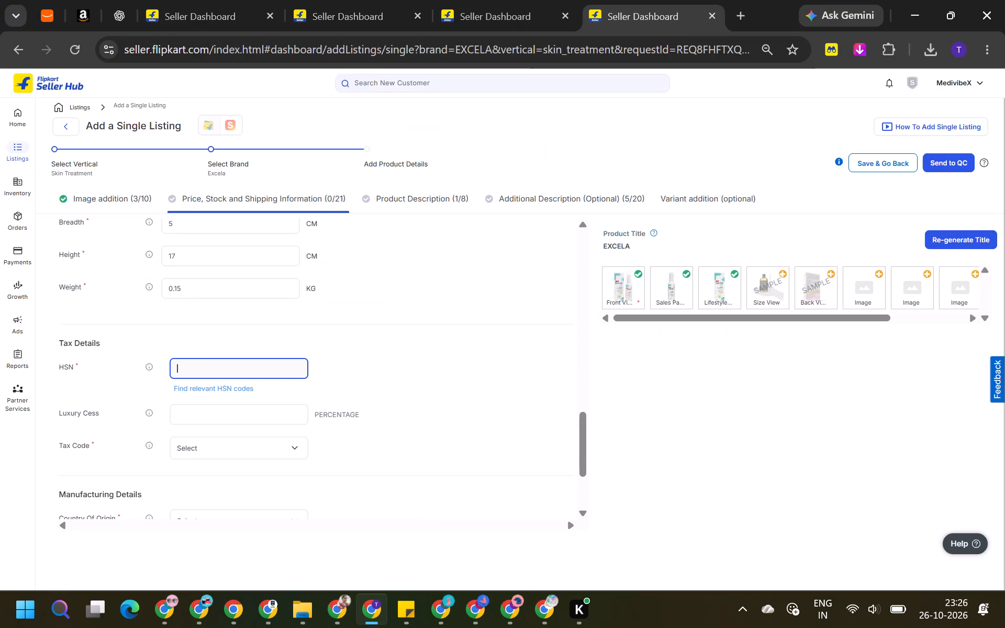
Check ChatGPT's HSN entry, select HSN code 30049039 from Flipkart's relevant codes, and set the tax code to GST_18.
key("alt+Tab")
left_click(532, 380)
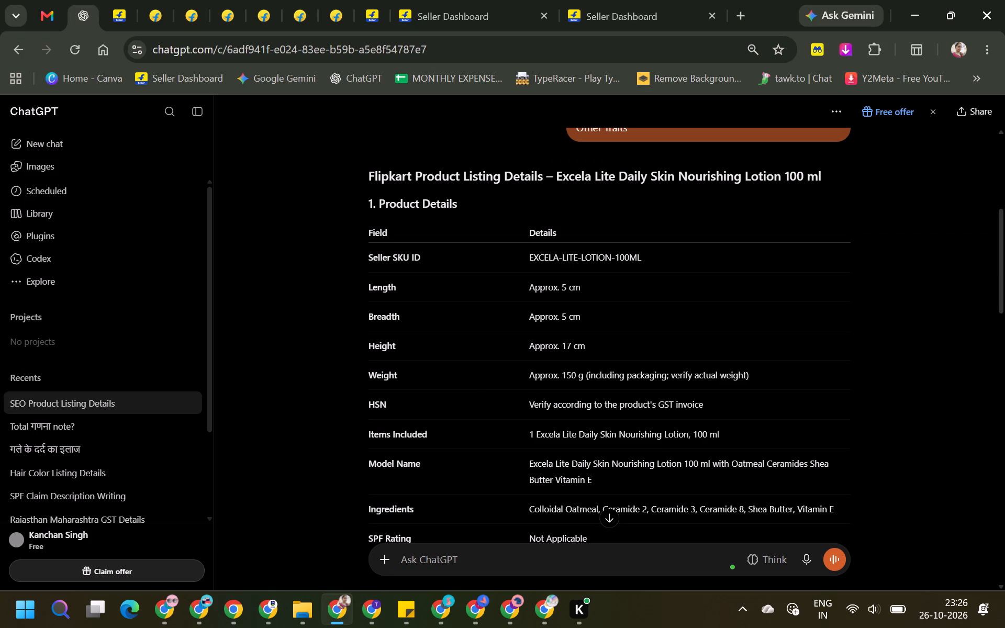
key("alt+Tab")
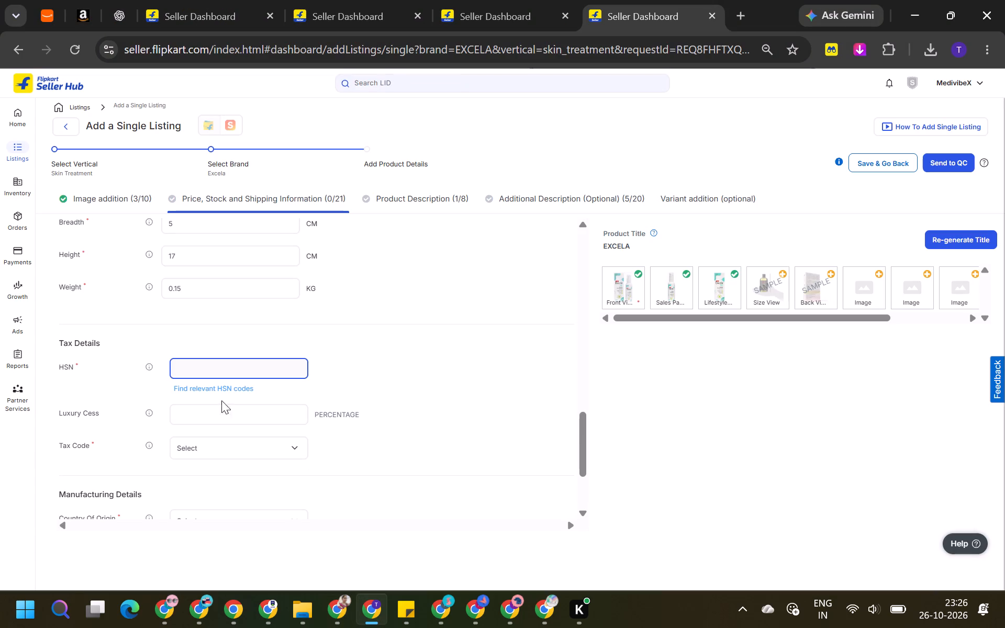
left_click(207, 389)
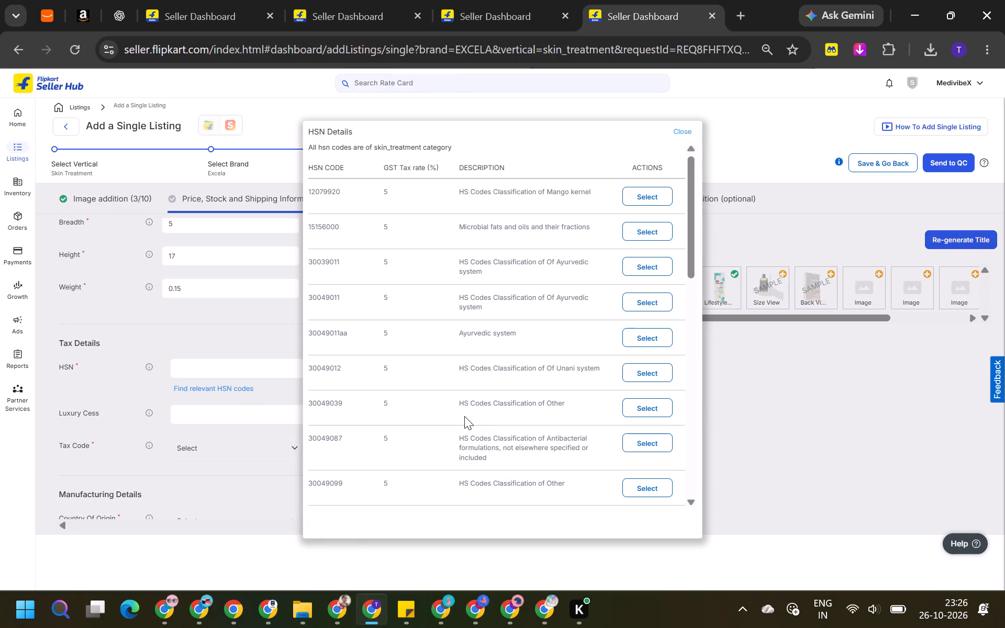
left_click(653, 404)
left_click(243, 457)
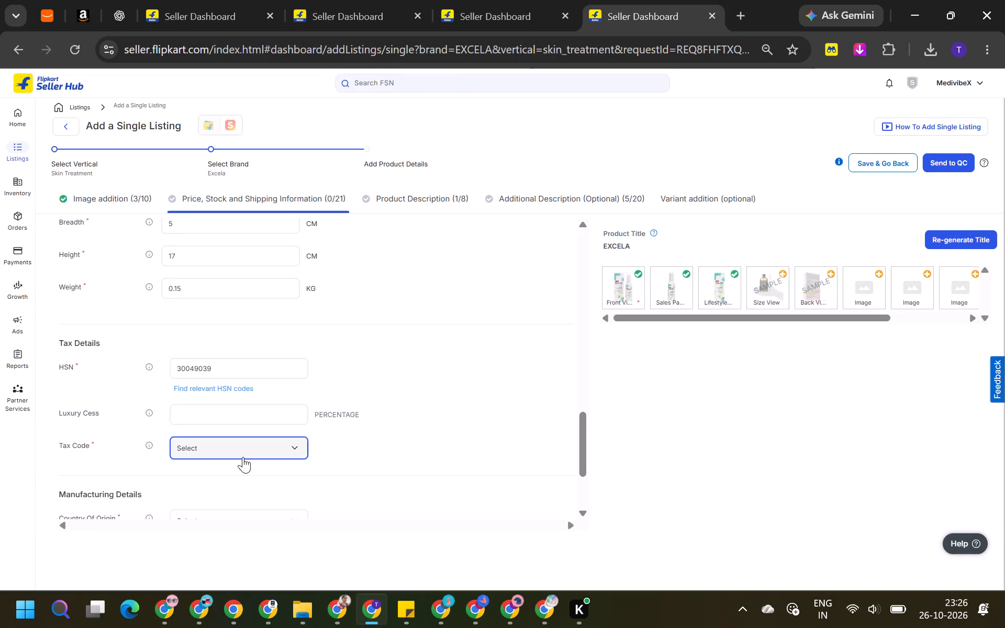
left_click(204, 561)
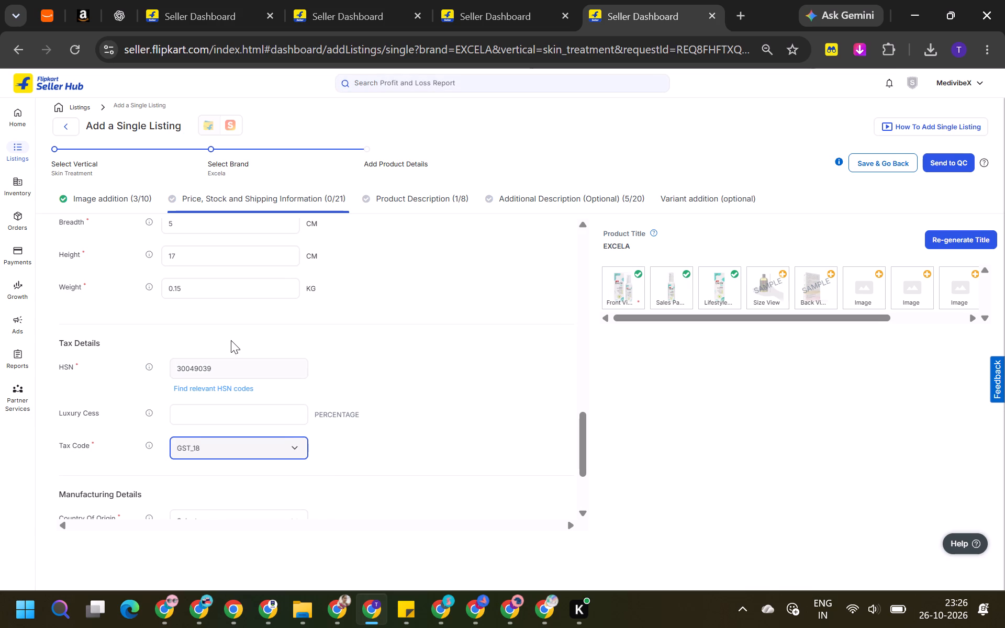
Set the country of origin to India in the manufacturing details.
scroll(231, 340, "down", 2)
left_click(244, 405)
left_click(238, 397)
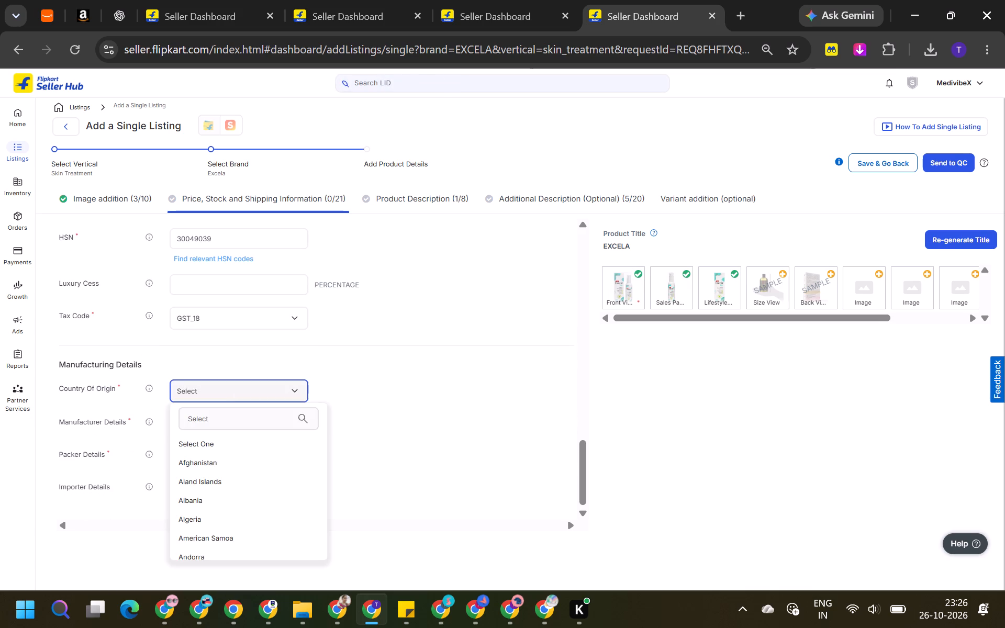
left_click(224, 413)
type("ind")
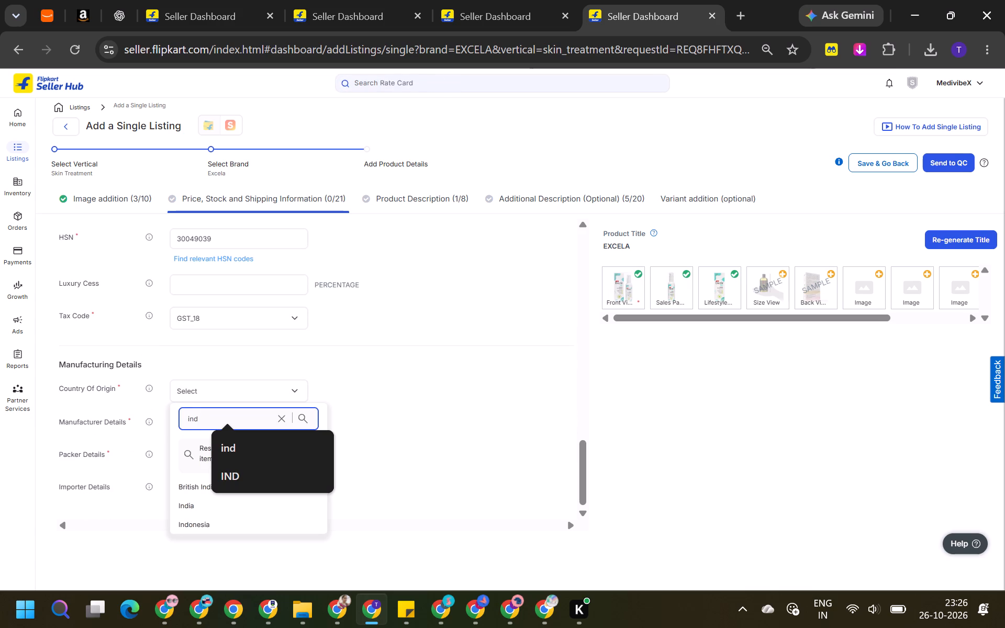
left_click(185, 505)
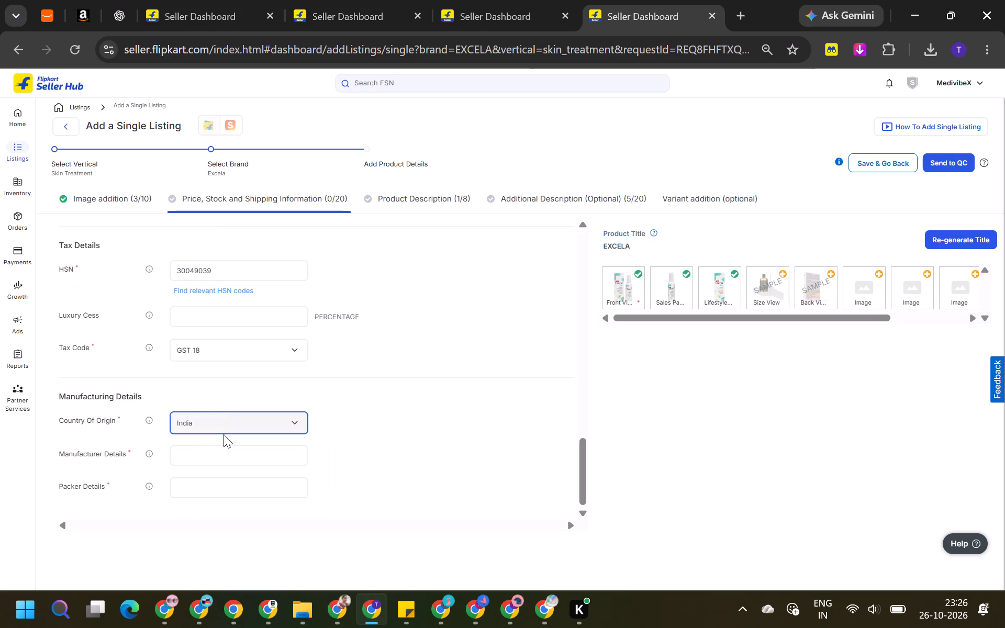
Copy MEDIVIBE X from the packer details of the other open listing into the manufacturer and packer details.
left_click(226, 459)
left_click(389, 0)
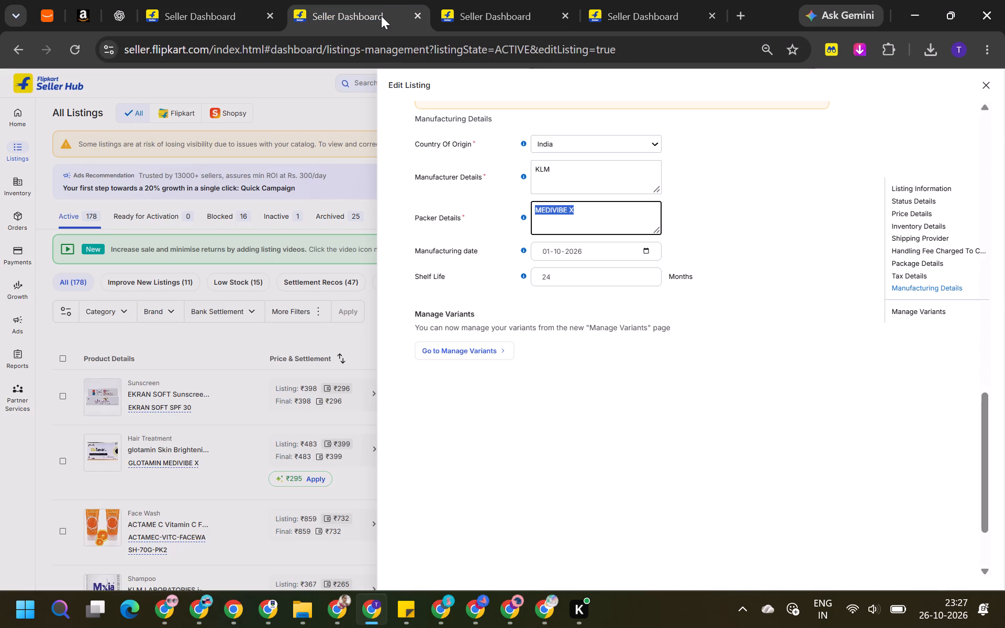
key("ctrl+c")
left_click(609, 0)
key("ctrl+v")
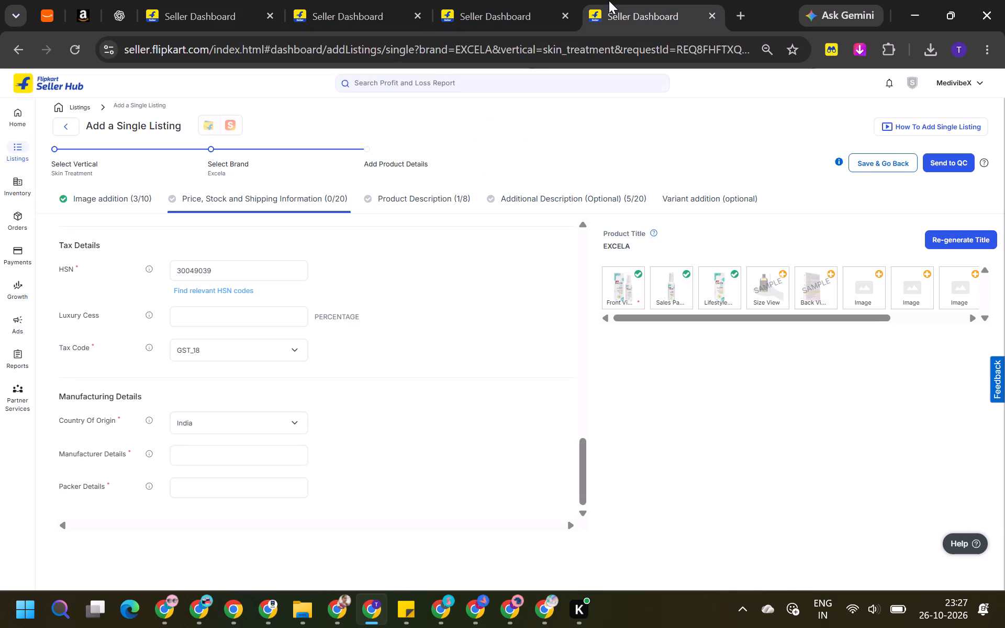
key("Tab")
key("ctrl+c")
key("ctrl+v")
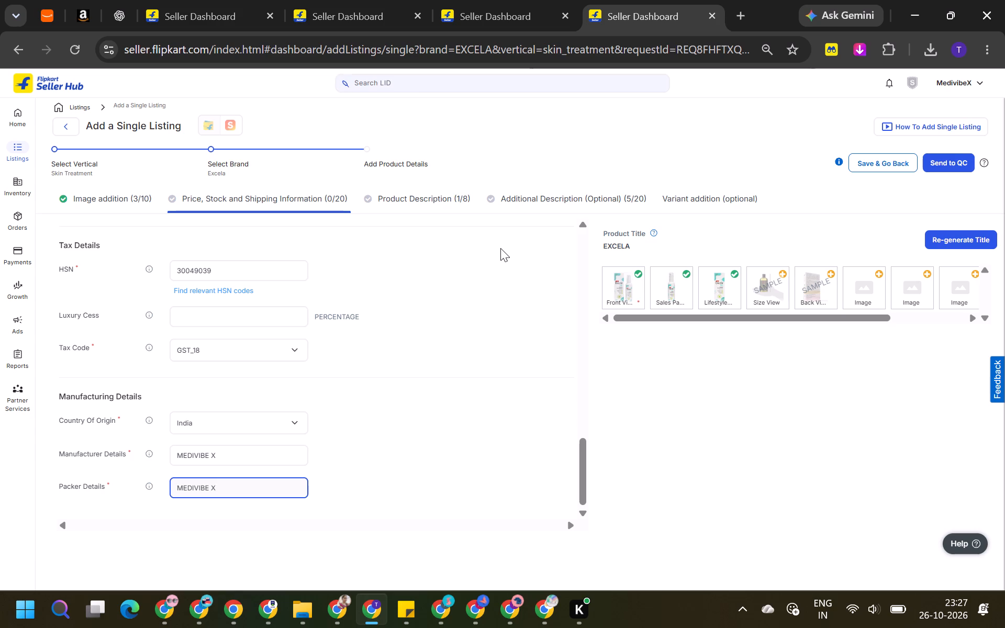
scroll(500, 247, "down", 3)
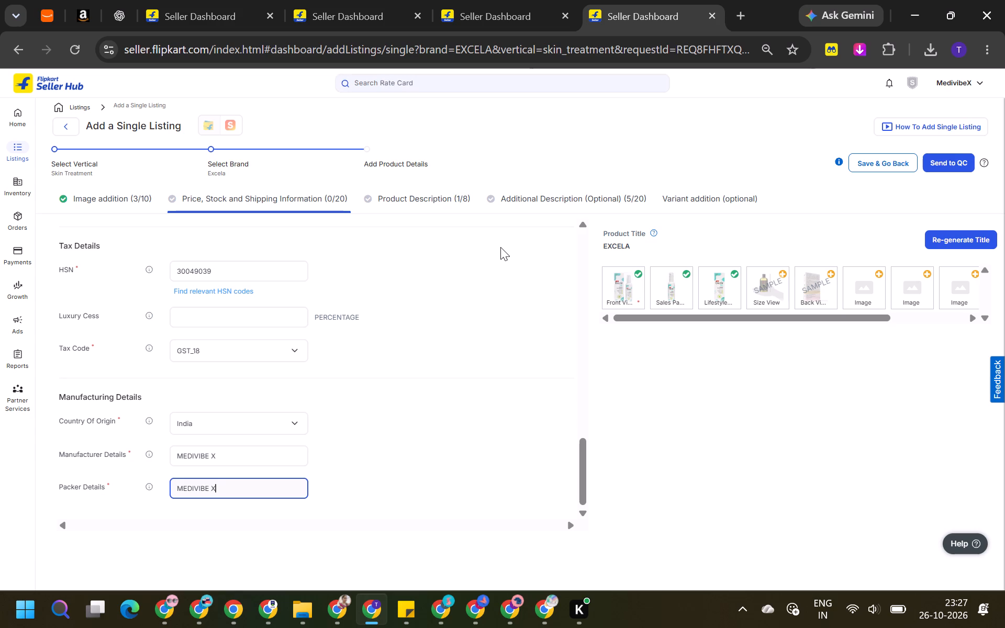
left_click(449, 194)
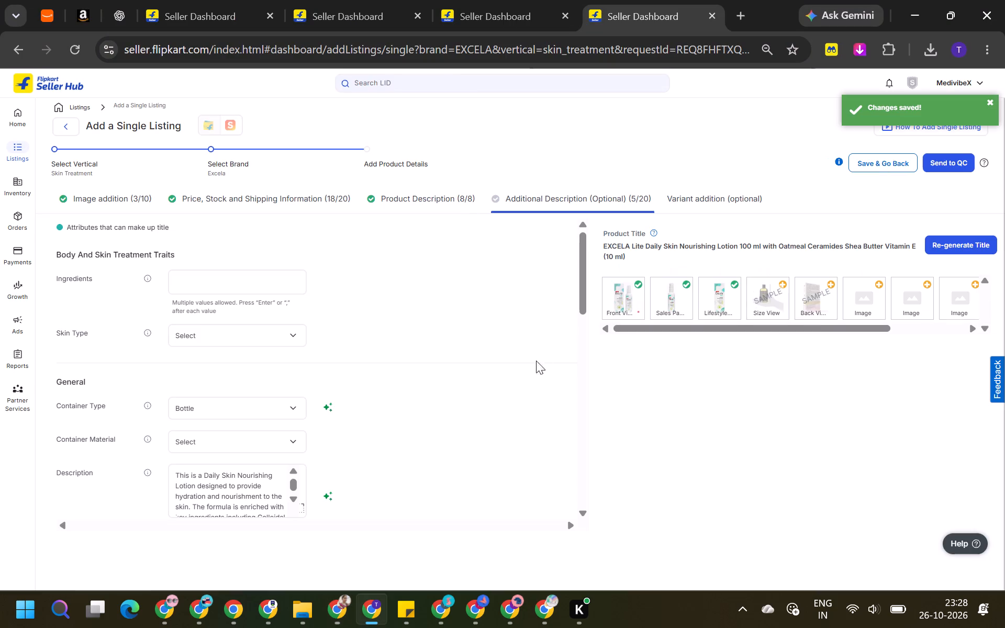
Paste the copied ingredient list into the Ingredients field of the additional description.
key("Tab")
left_click(199, 286)
key("ctrl+v")
key("Tab")
Set Skin Type to All Skin Types and Container Material to Plastic.
left_click(204, 374)
left_click(204, 397)
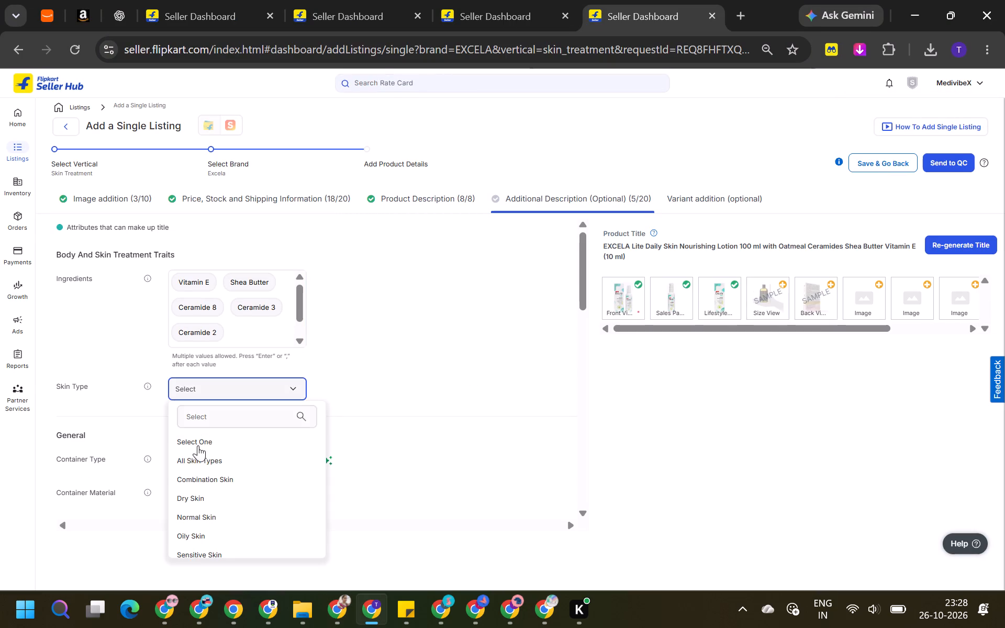
left_click(201, 464)
key("Tab")
left_click(226, 464)
scroll(367, 389, "down", 2)
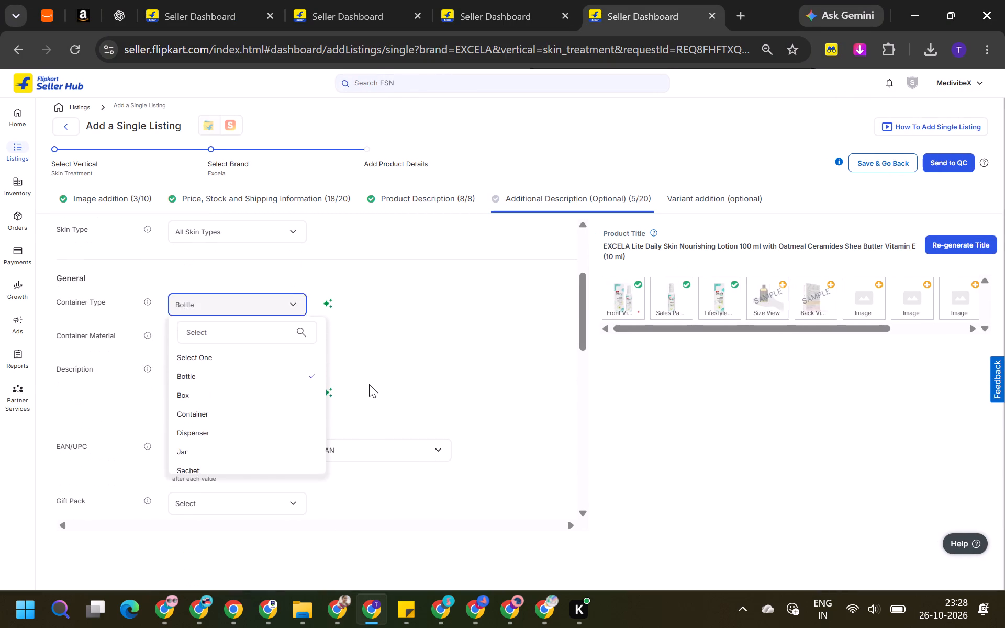
left_click(369, 384)
left_click(264, 345)
left_click(193, 406)
key("Tab")
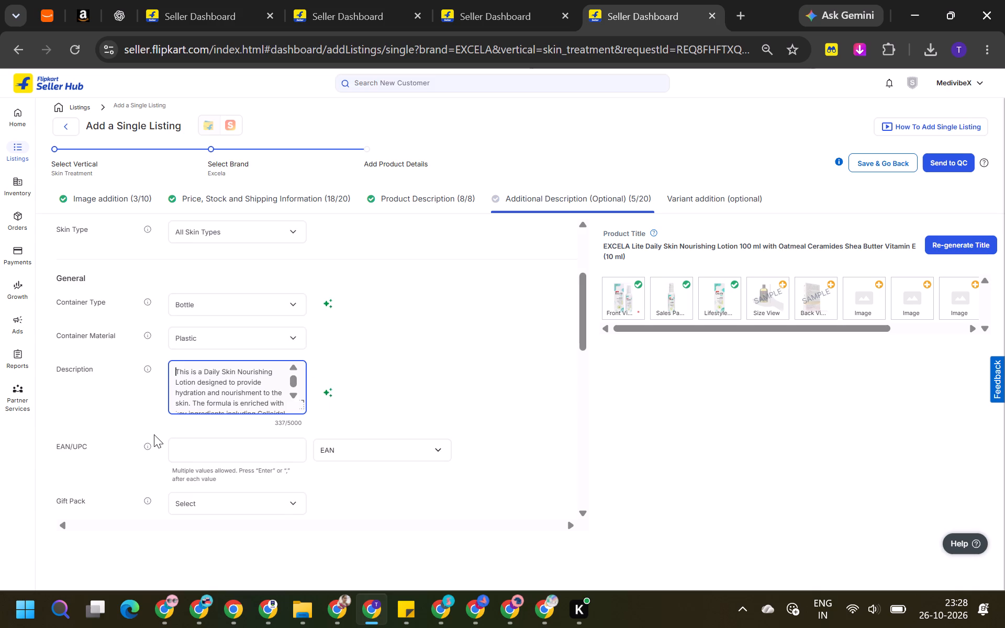
Fill Key Features with the eight feature points copied from ChatGPT, from daily skin nourishing lotion through suitable for daily skincare routines.
scroll(154, 435, "down", 2)
left_click(216, 372)
key("alt+Tab")
scroll(579, 349, "down", 3)
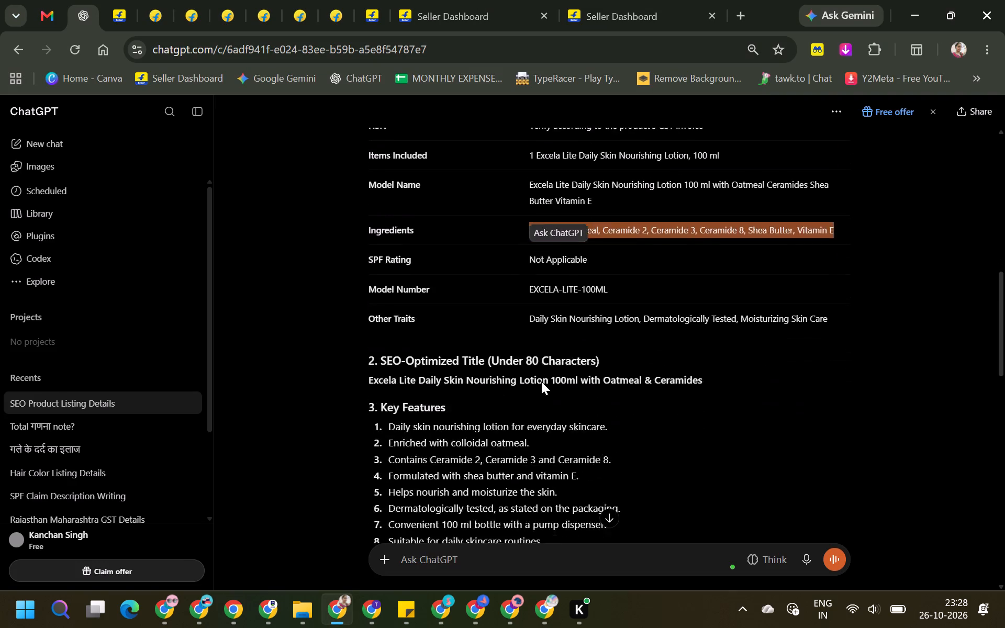
scroll(435, 374, "down", 2)
scroll(433, 366, "up", 1)
left_click_drag(385, 231, 448, 266)
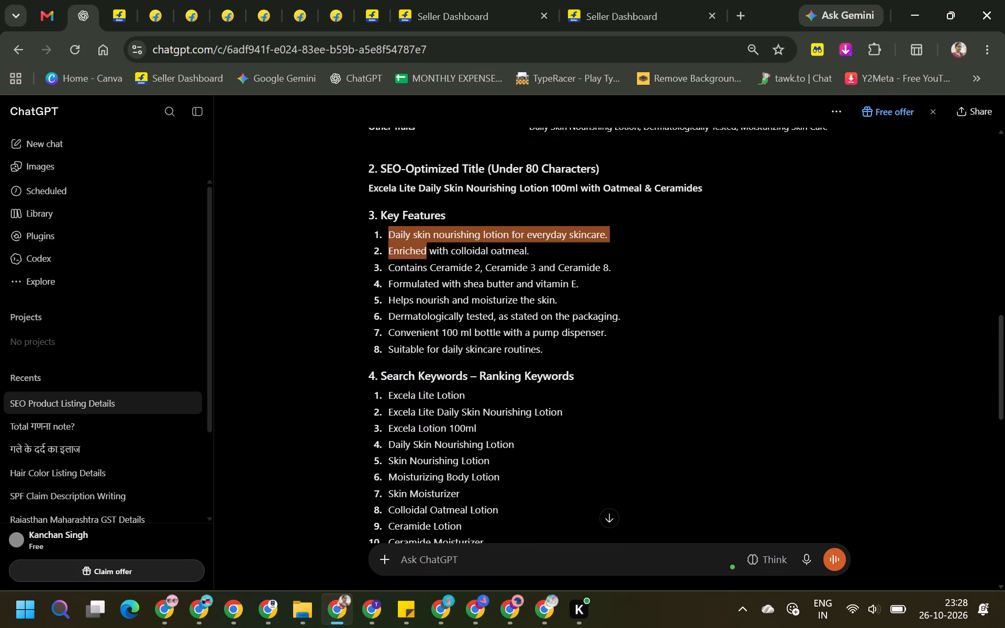
left_click_drag(448, 266, 634, 350)
key("ctrl+c")
key("alt+Tab")
key("ctrl+v")
key("Tab")
Set Manufacturing Process to Vegan and Maximum Shelf Life to 24 months.
scroll(448, 383, "down", 1)
left_click(292, 402)
left_click(202, 500)
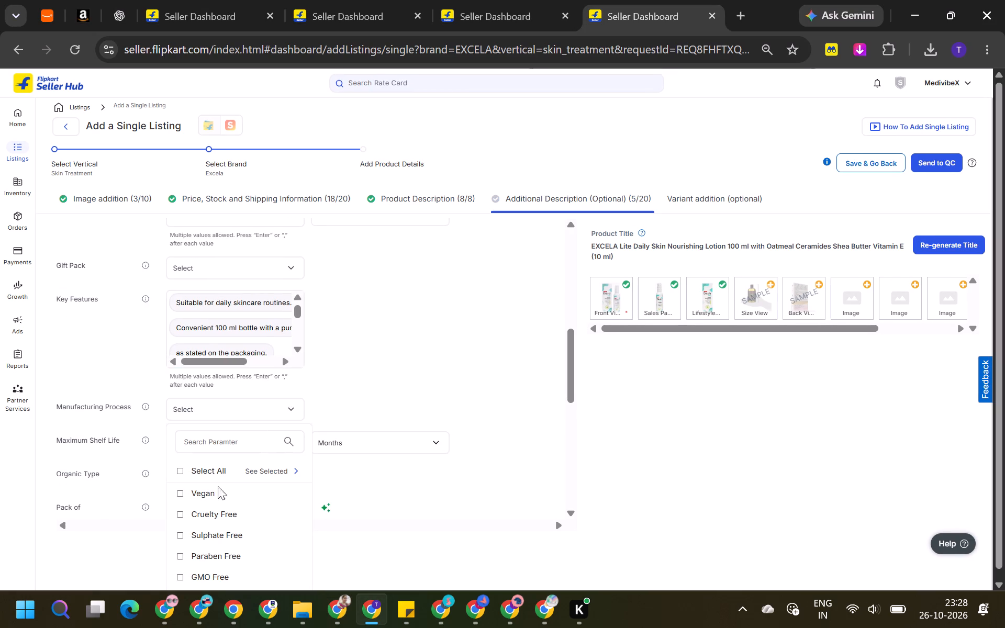
left_click(203, 494)
left_click(446, 362)
left_click(250, 455)
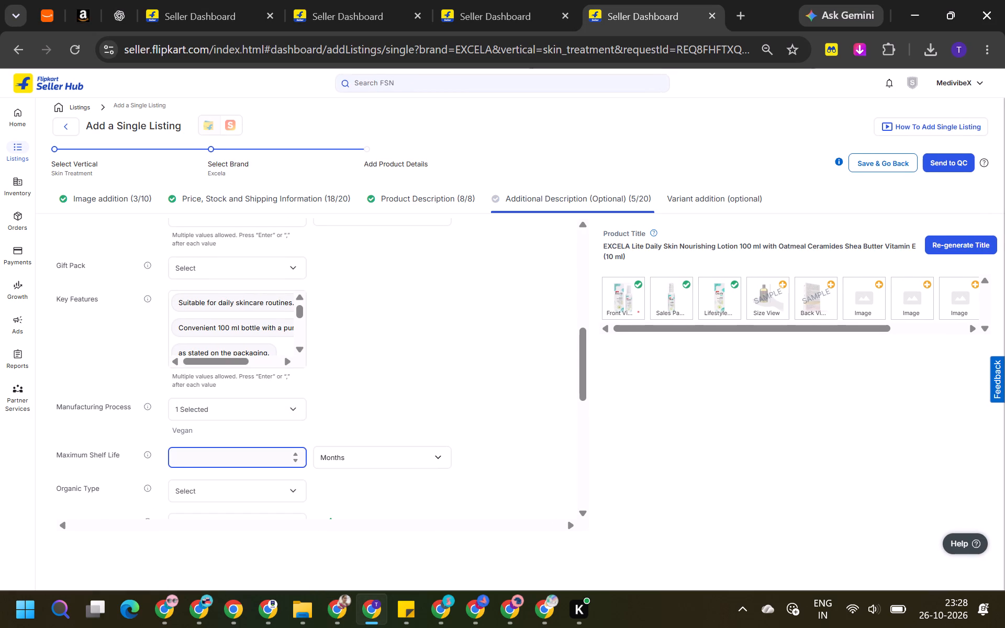
type("24")
key("Tab")
Set Organic Type to Natural.
left_click(220, 489)
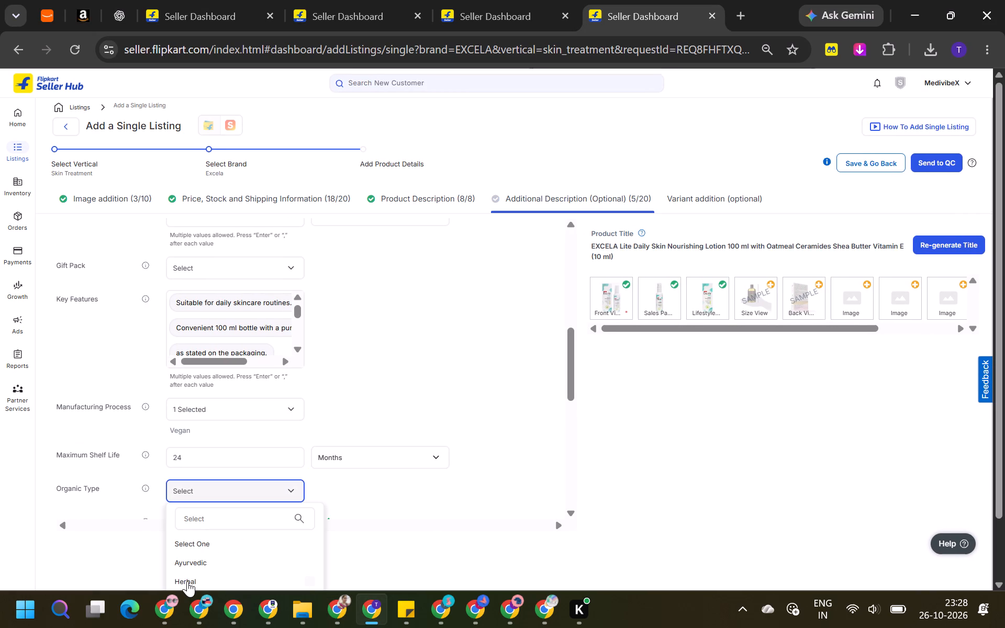
scroll(187, 580, "down", 2)
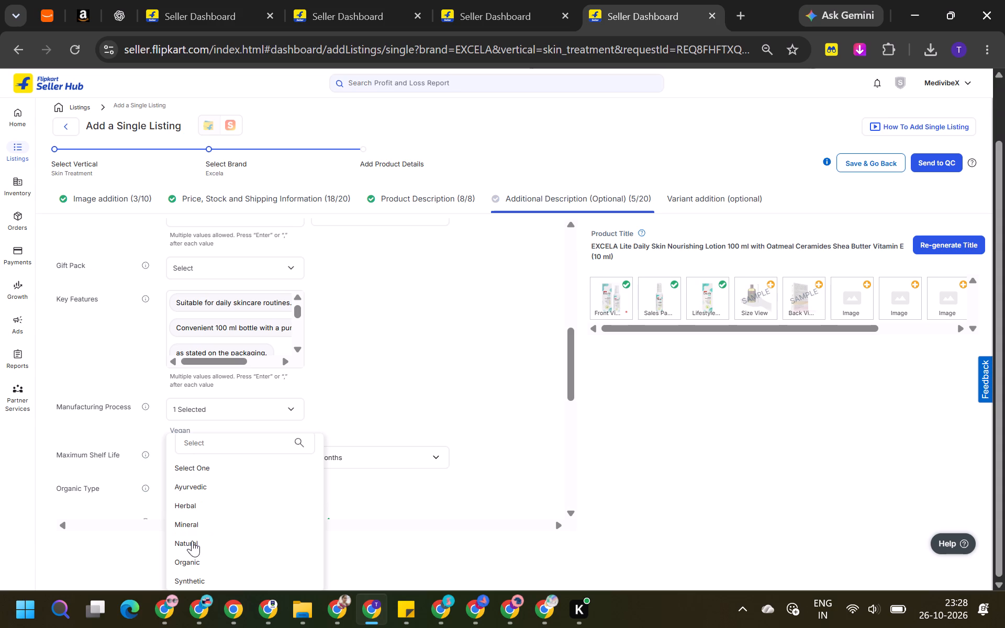
left_click(192, 543)
key("Tab")
Set Prescription Required to No and Professional Care to Yes.
scroll(143, 409, "down", 1)
left_click(192, 465)
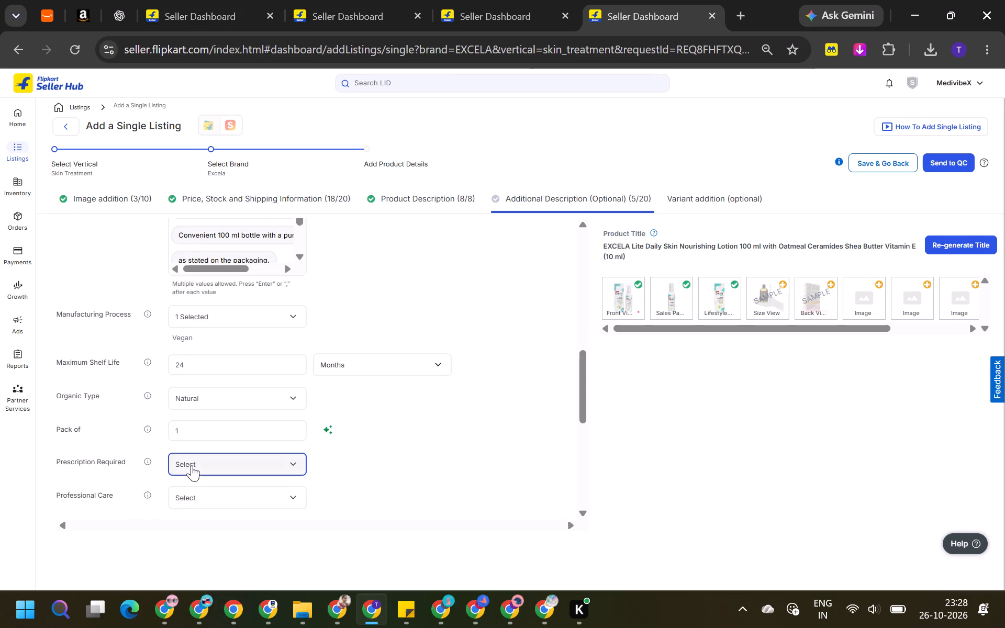
left_click(182, 556)
key("Tab")
left_click(201, 495)
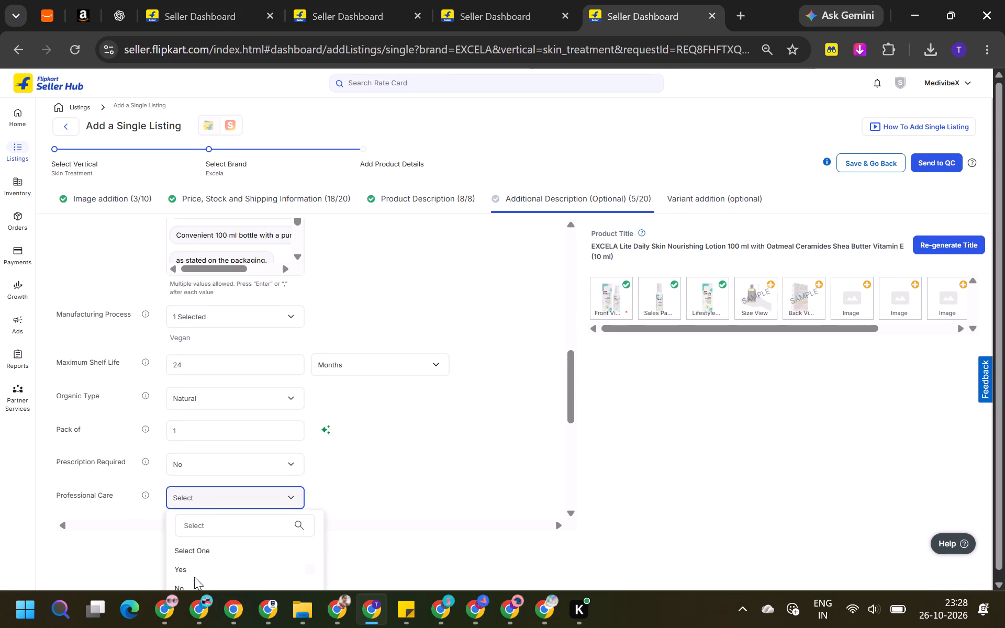
left_click(194, 577)
left_click(194, 571)
key("Tab")
Check ChatGPT's details and enter NA as the SPF Rating.
scroll(464, 407, "down", 2)
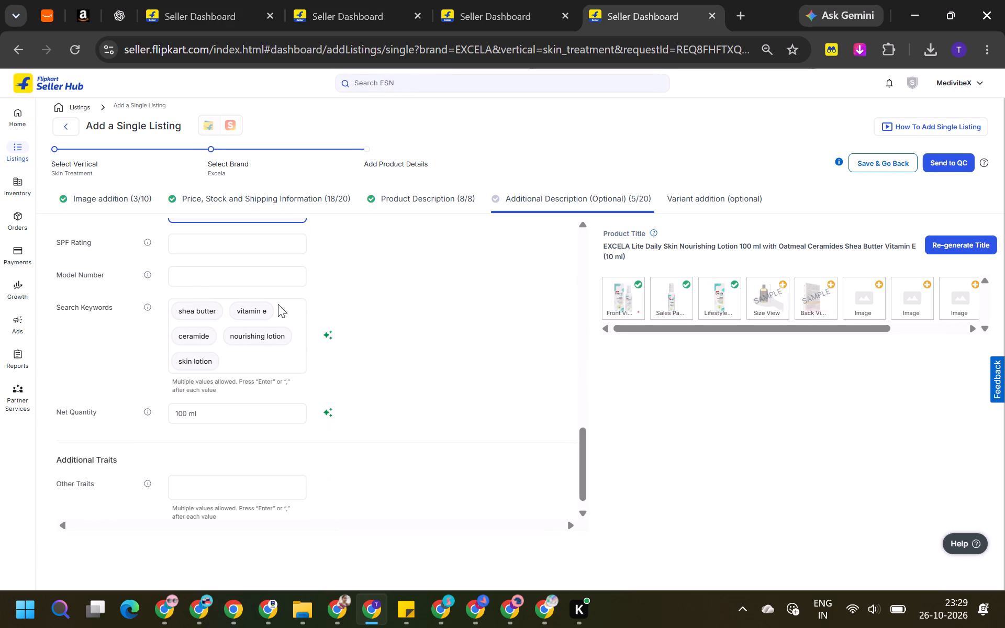
left_click(262, 251)
key("alt+Tab")
scroll(461, 409, "down", 2)
key("alt+Tab")
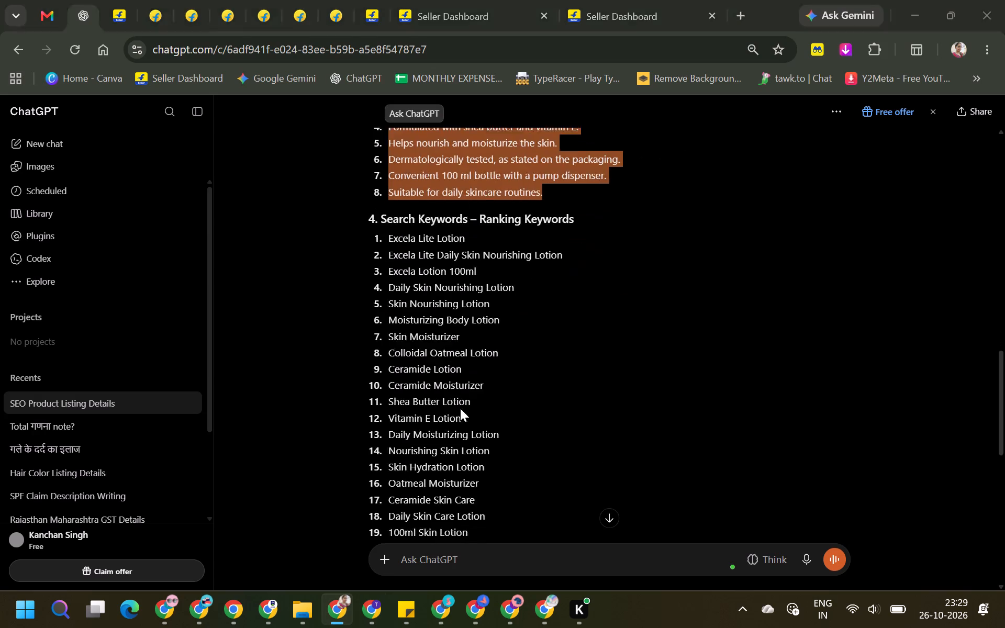
key("Tab")
Fill Model Number with EXCELA-LITE-100ML copied from ChatGPT's product details.
key("alt+Tab")
scroll(469, 290, "down", 2)
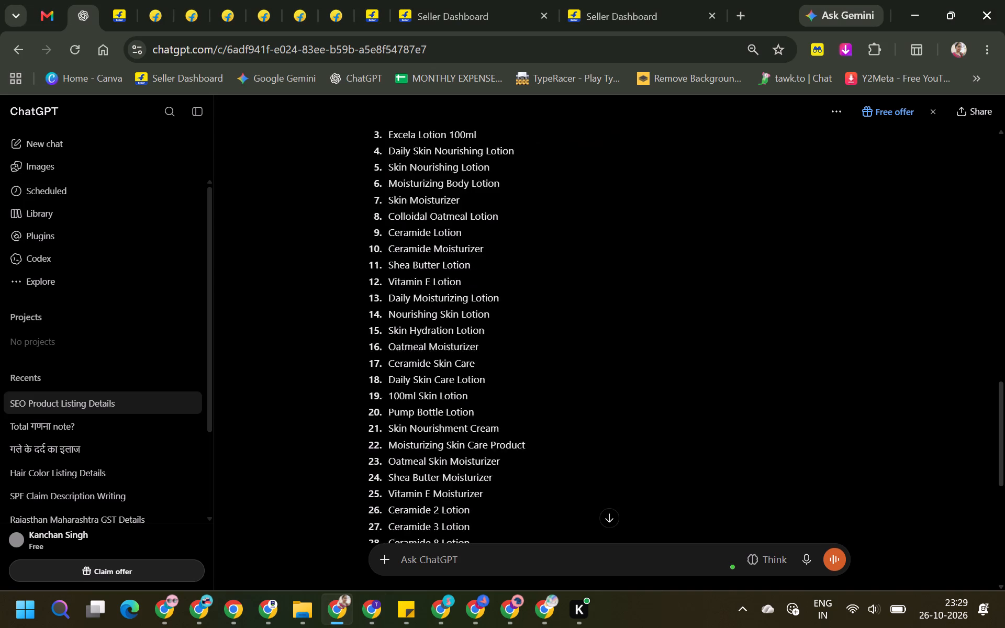
scroll(469, 290, "up", 1, "alt")
key("alt+Tab")
scroll(323, 308, "up", 2)
key("alt+Tab")
scroll(487, 283, "up", 5)
left_click(656, 347)
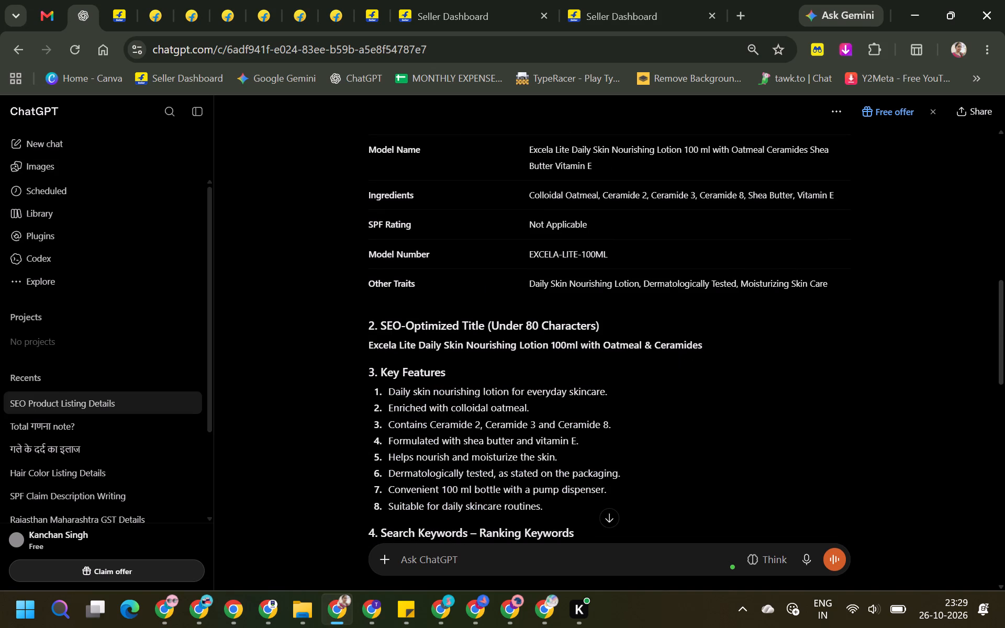
key("alt+Tab")
key("alt+Tab")
triple_click(582, 243)
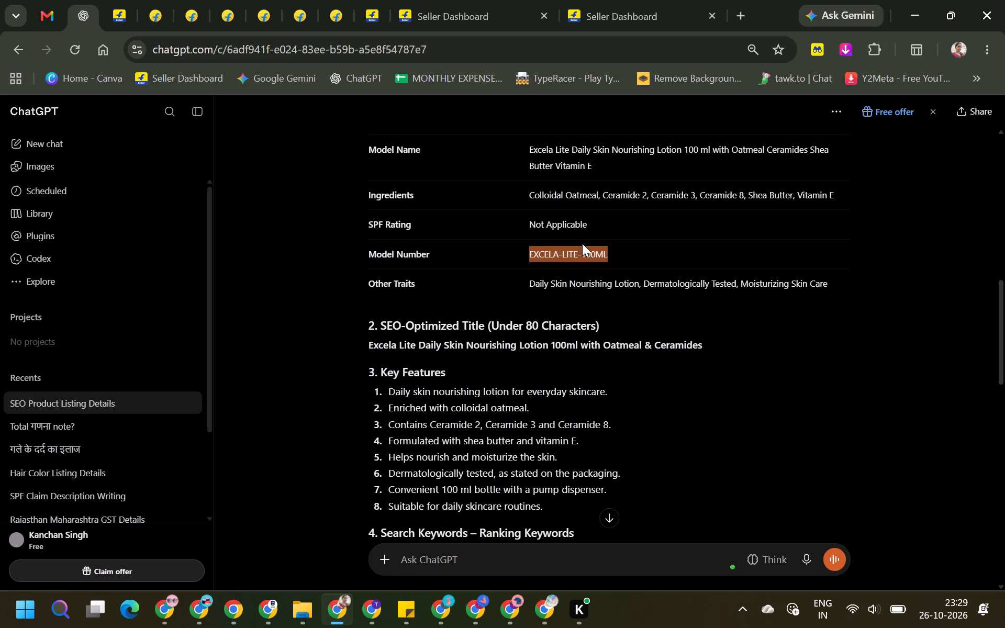
key("ctrl+c")
key("alt+Tab")
key("ctrl+c")
key("ctrl+v")
Add ChatGPT's 30 ranking keywords, from Excela Lite Lotion through Skin Care Lotion 100ml, to Search Keywords.
key("alt+Tab")
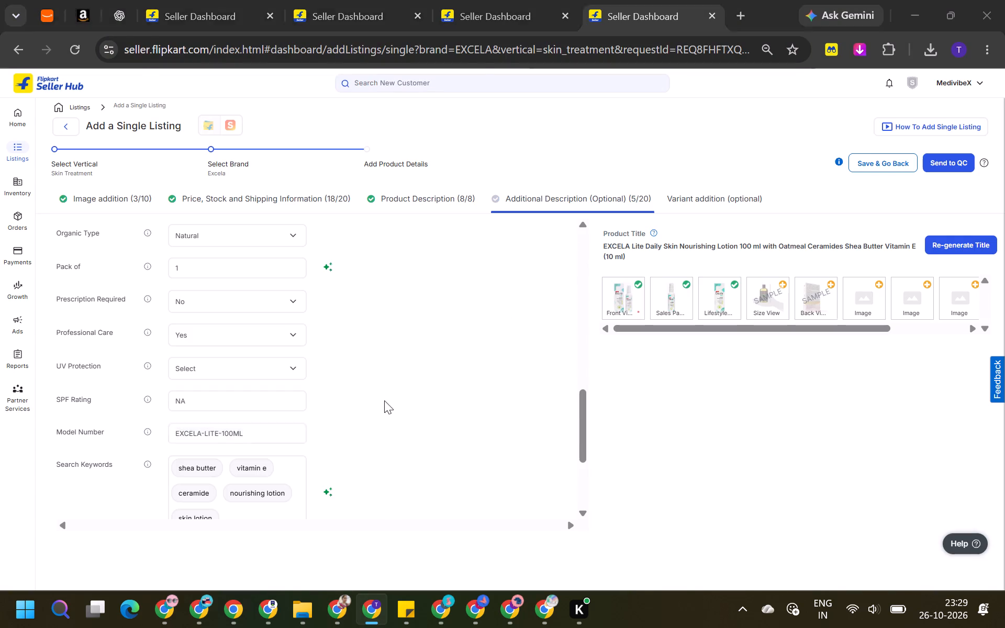
scroll(358, 385, "down", 2)
scroll(383, 339, "down", 1)
left_click_drag(388, 315, 388, 319)
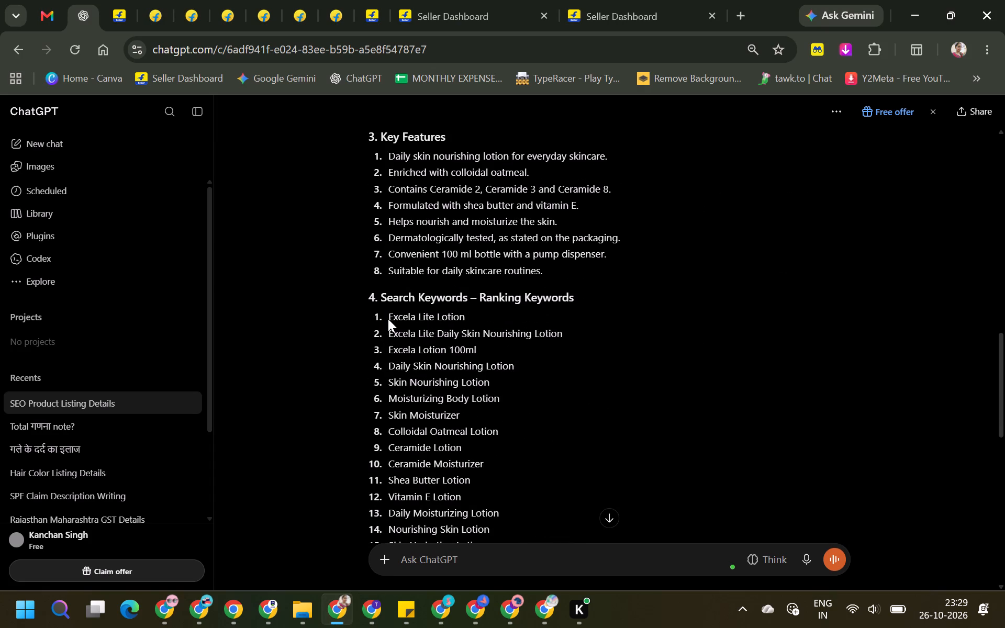
left_click_drag(388, 319, 541, 146)
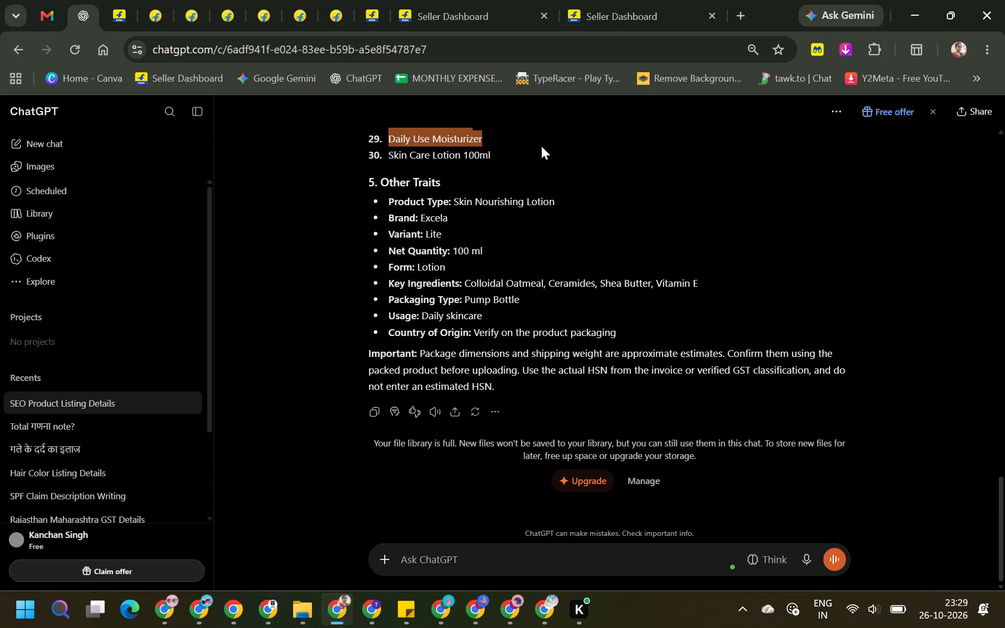
left_click_drag(541, 146, 545, 150)
key("ctrl+c")
key("Tab")
key("alt+Tab")
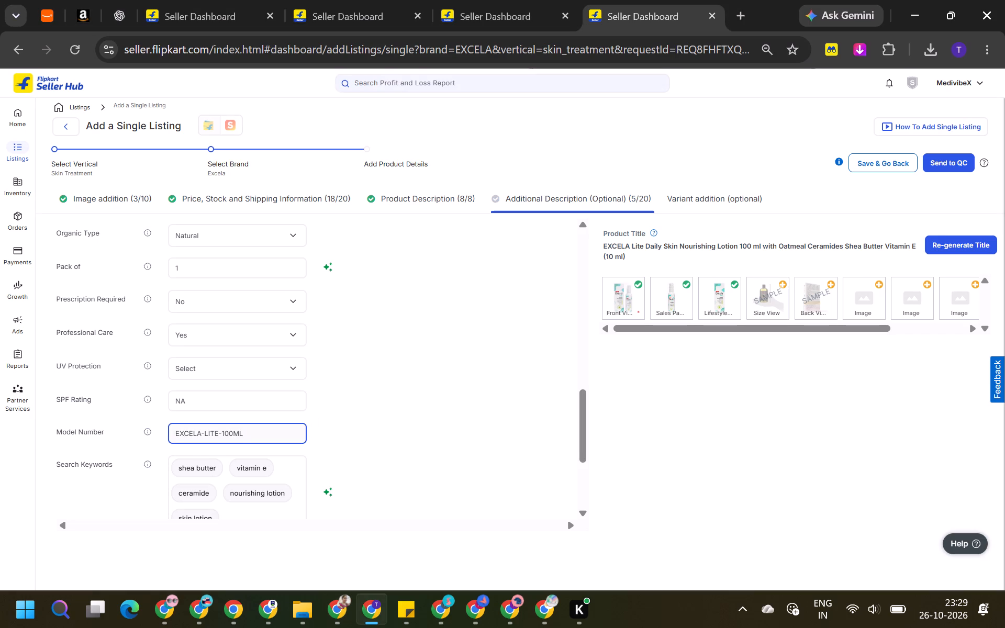
left_click(278, 474)
key("ctrl+v")
left_click(419, 362)
Fill Other Traits with ChatGPT's Other Traits list, from Product Type through Country of Origin.
key("alt+Tab")
scroll(447, 339, "down", 4)
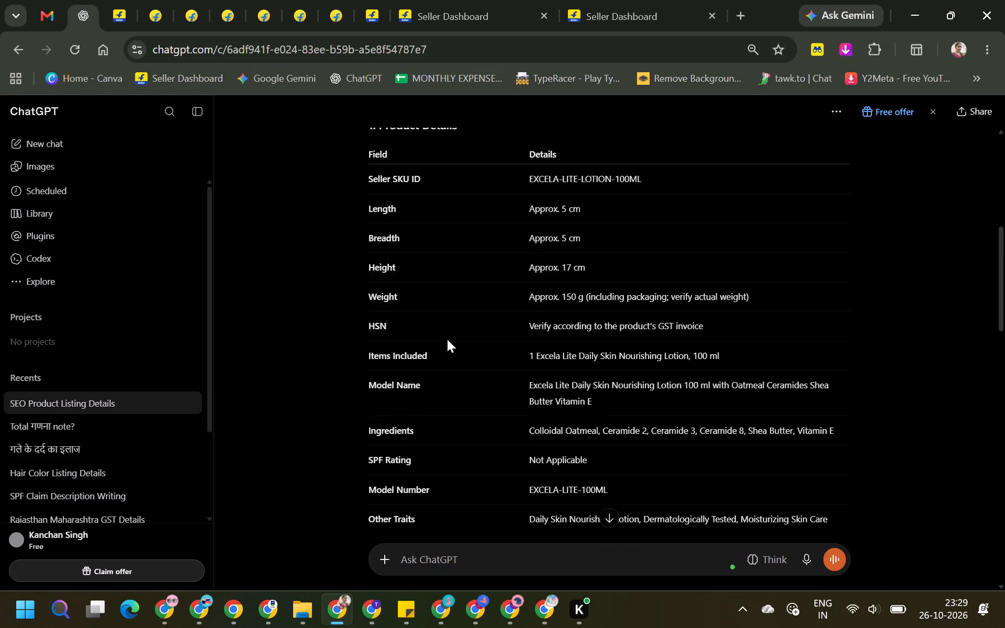
scroll(447, 339, "down", 5)
key("alt+Tab")
scroll(372, 354, "down", 4)
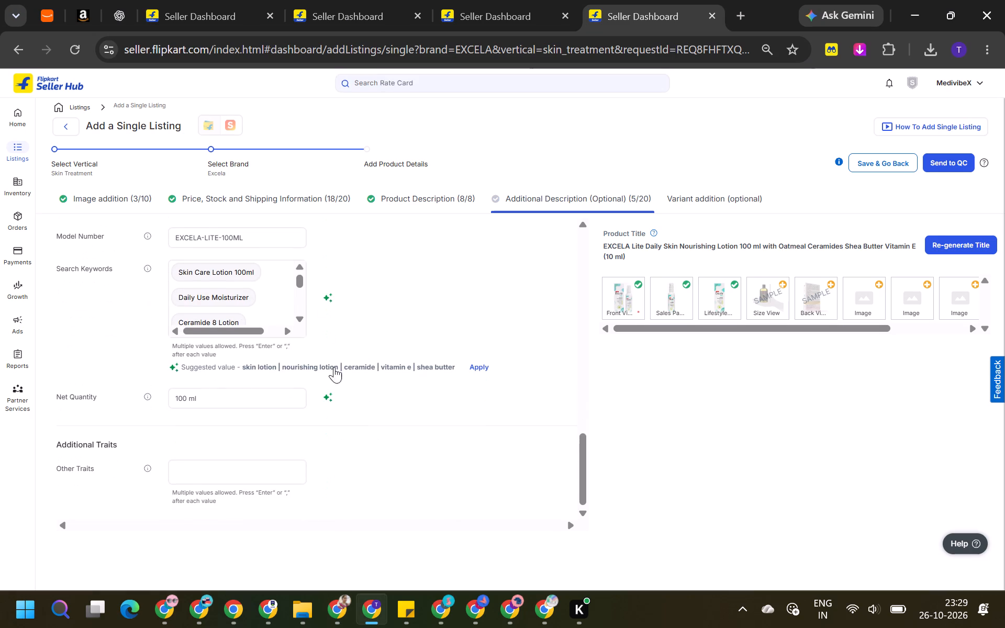
left_click(254, 479)
scroll(336, 324, "up", 6)
scroll(336, 373, "up", 2)
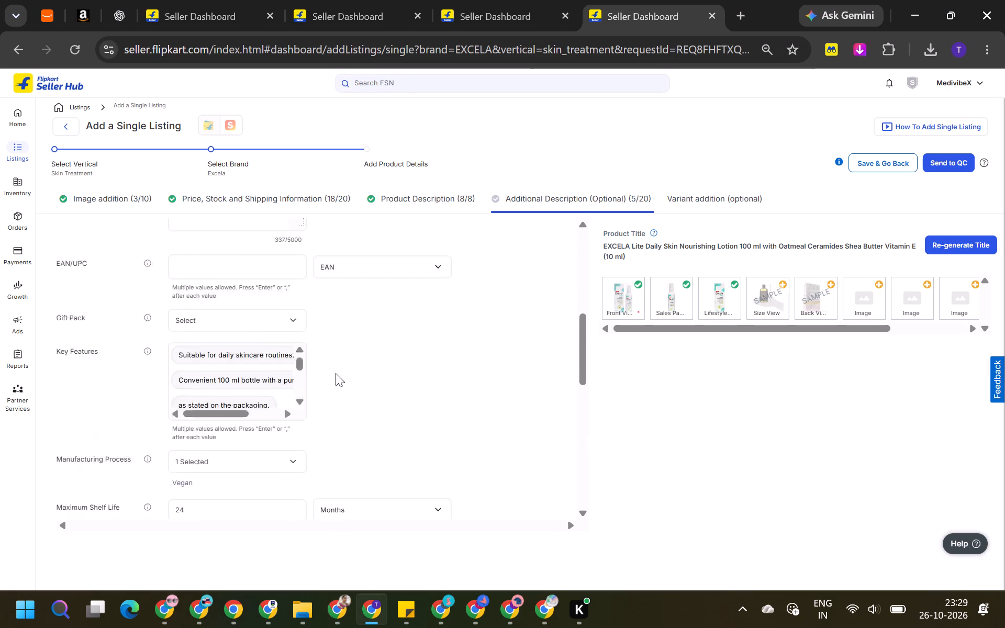
scroll(336, 373, "down", 12)
key("alt+Tab")
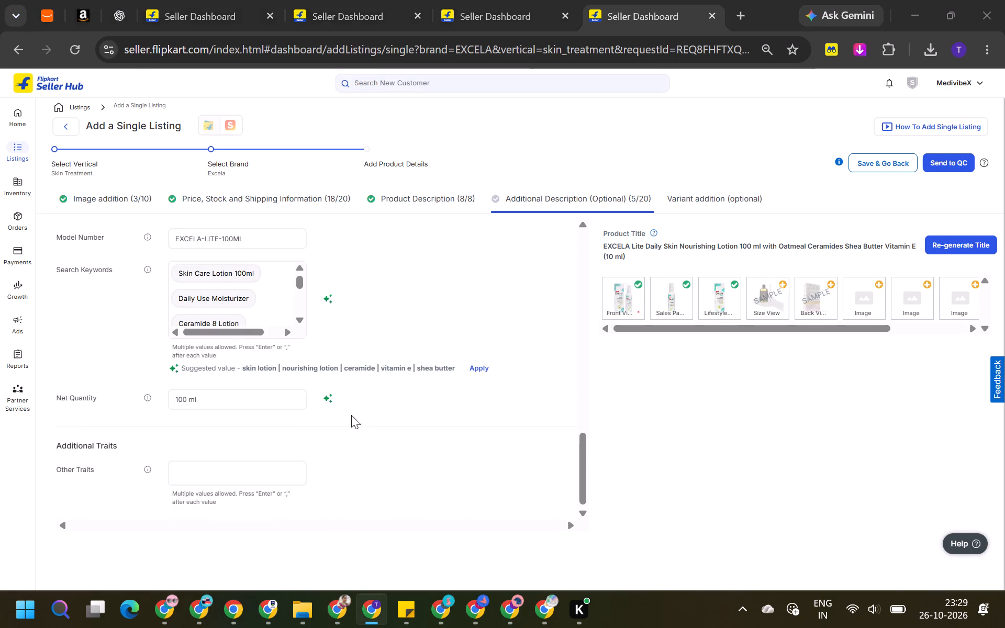
scroll(417, 356, "down", 10)
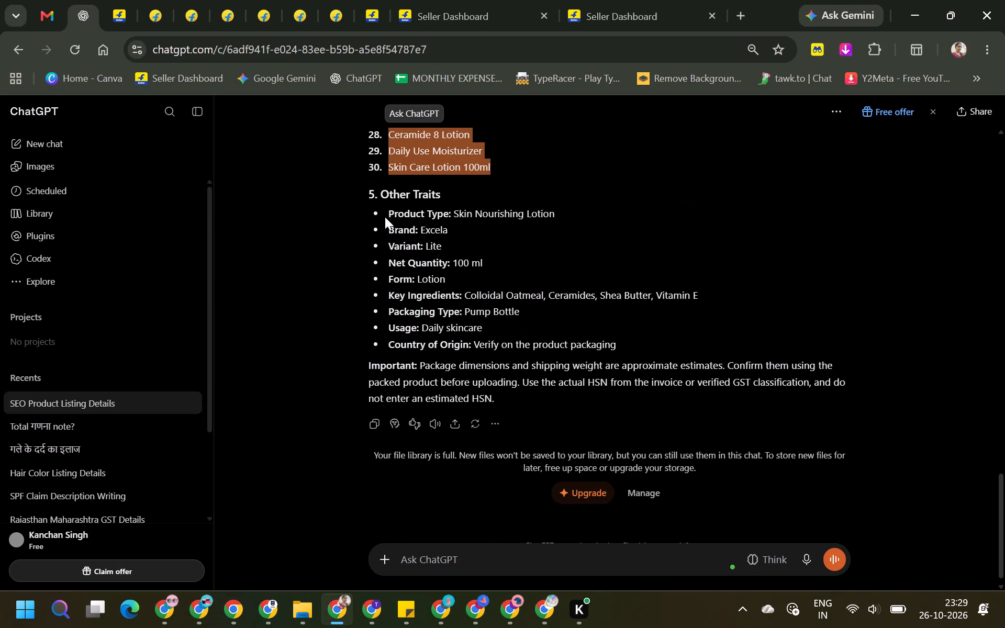
left_click_drag(383, 211, 625, 342)
key("ctrl+c")
key("alt+Tab")
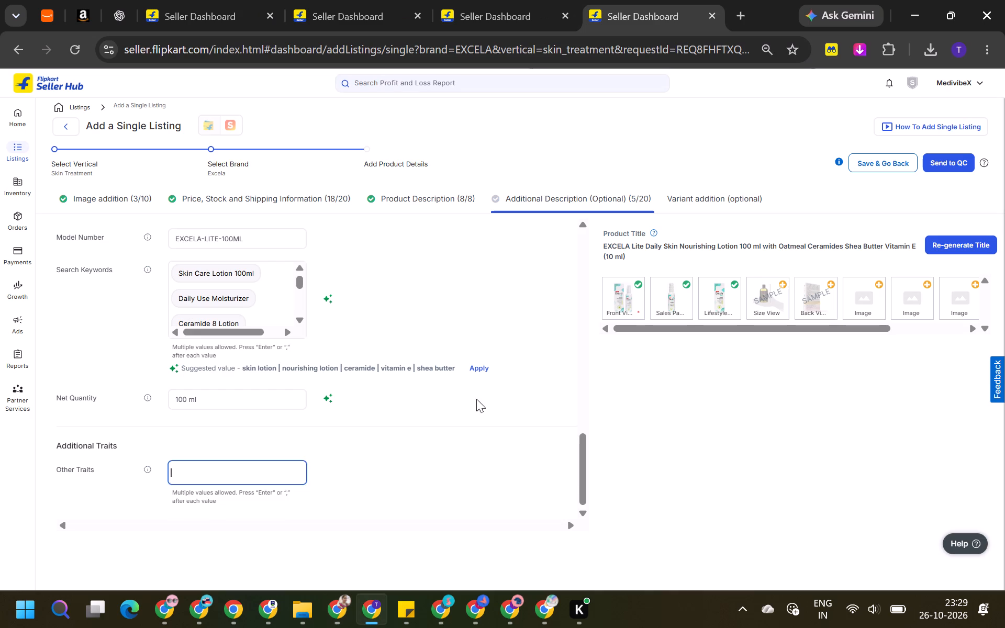
key("ctrl+v")
left_click(382, 414)
Return to the Product Description section and send the lotion listing to QC.
left_click(449, 207)
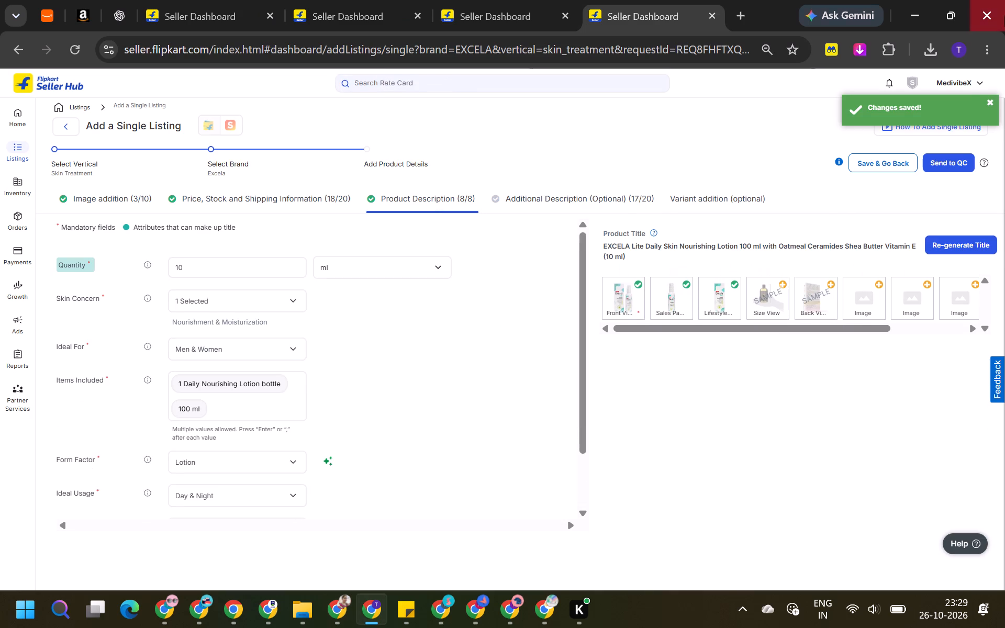
left_click(955, 171)
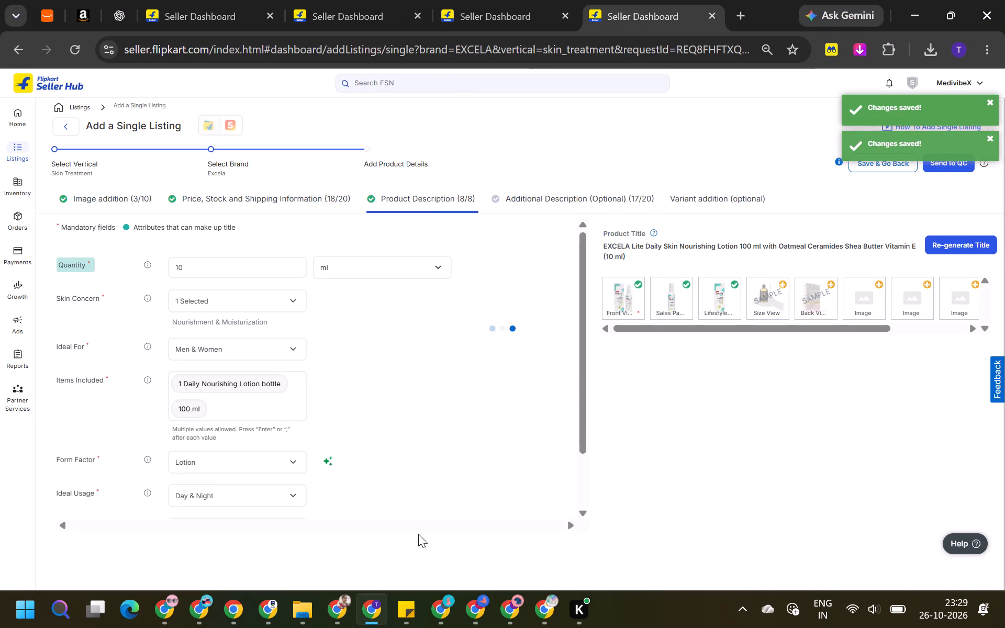
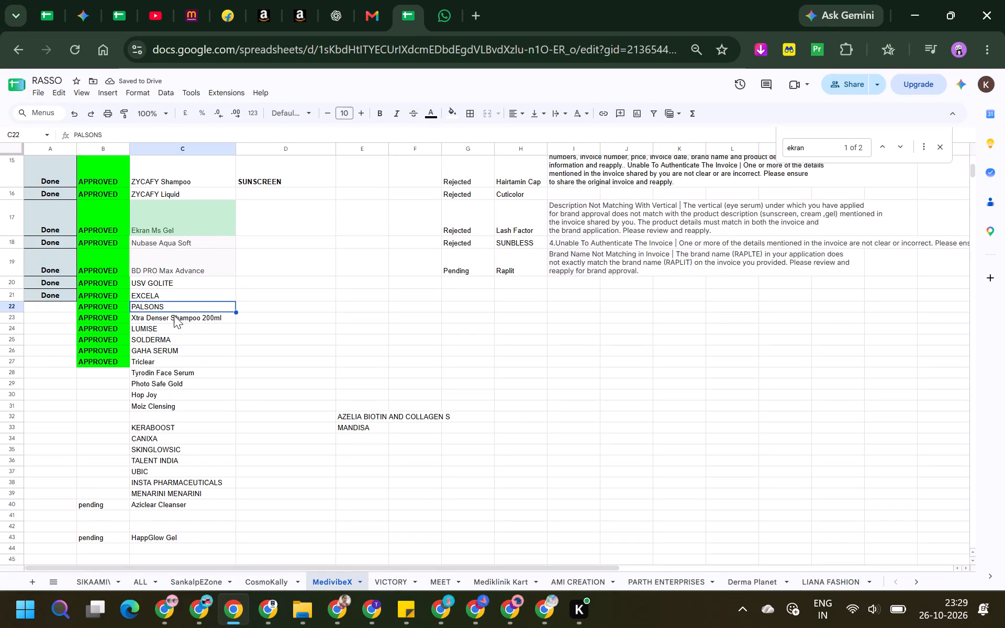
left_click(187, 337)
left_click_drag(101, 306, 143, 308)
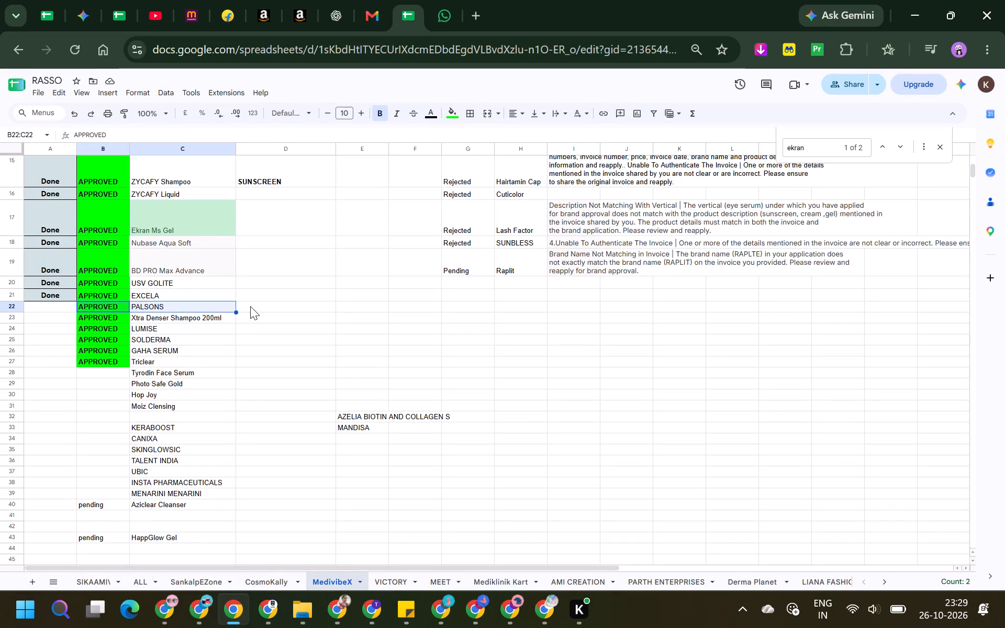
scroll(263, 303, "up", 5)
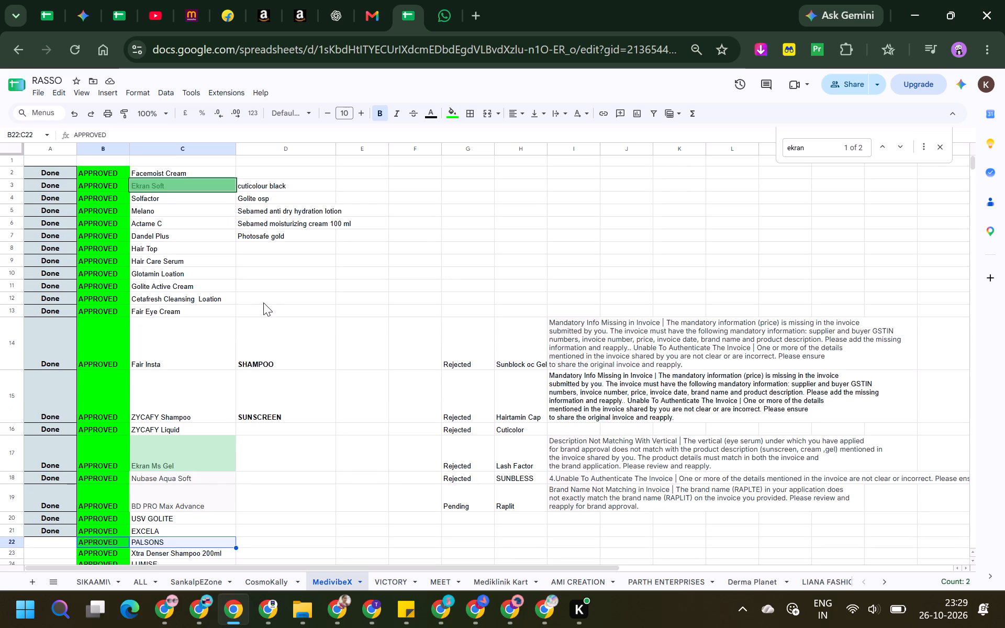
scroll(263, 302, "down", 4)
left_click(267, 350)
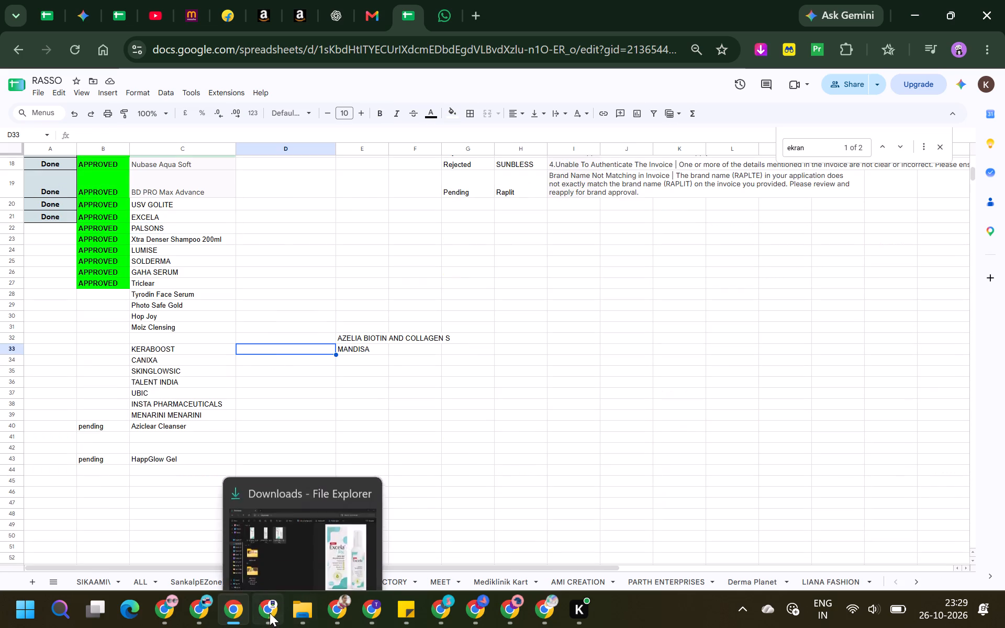
left_click(338, 618)
left_click(456, 0)
left_click(649, 0)
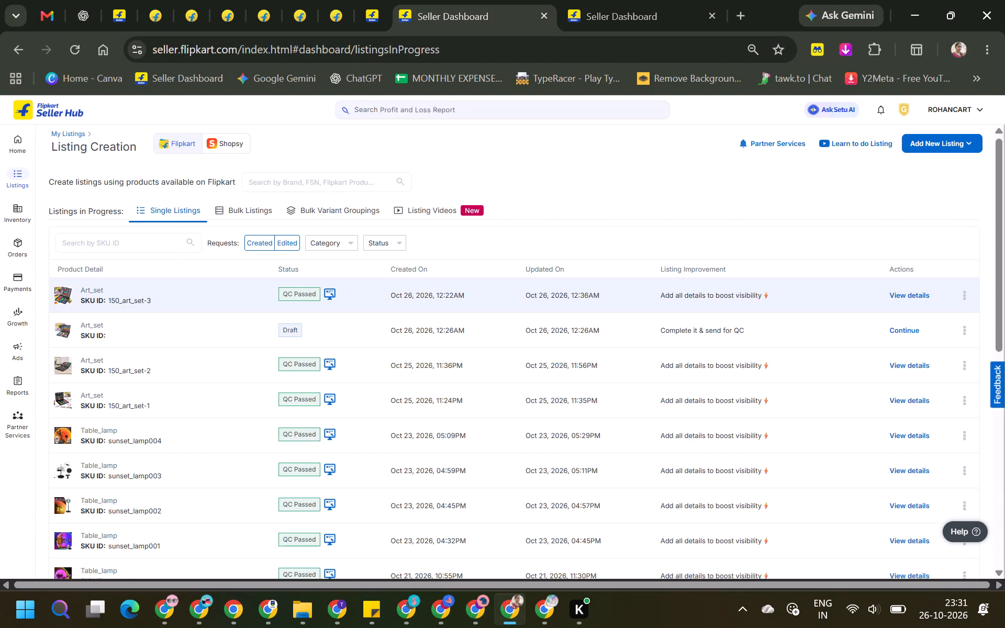
Fill the art set draft's Seller SKU ID with 150_art_set-4, based on the copied SKU 150_art_set-3.
triple_click(139, 299)
key("ctrl+x")
key("ctrl+c")
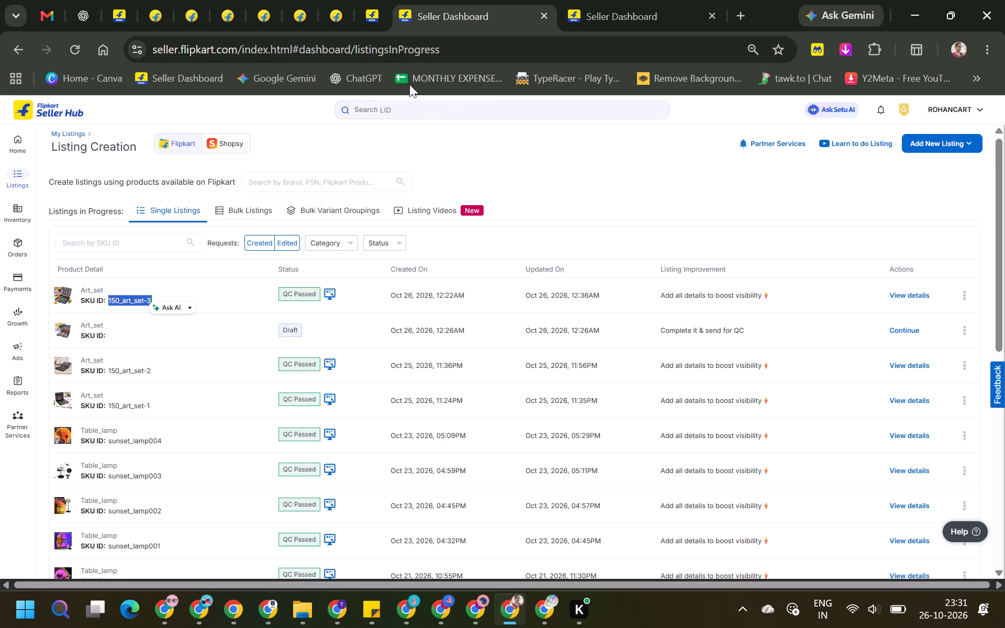
left_click(412, 77)
left_click(591, 0)
left_click(459, 8)
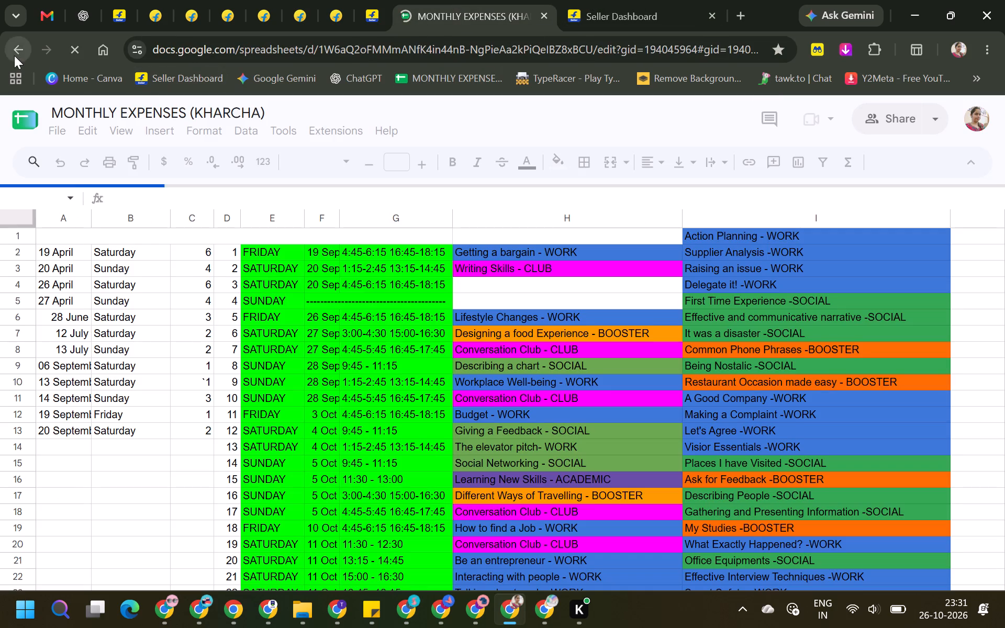
left_click(14, 53)
left_click(635, 0)
key("ctrl+v")
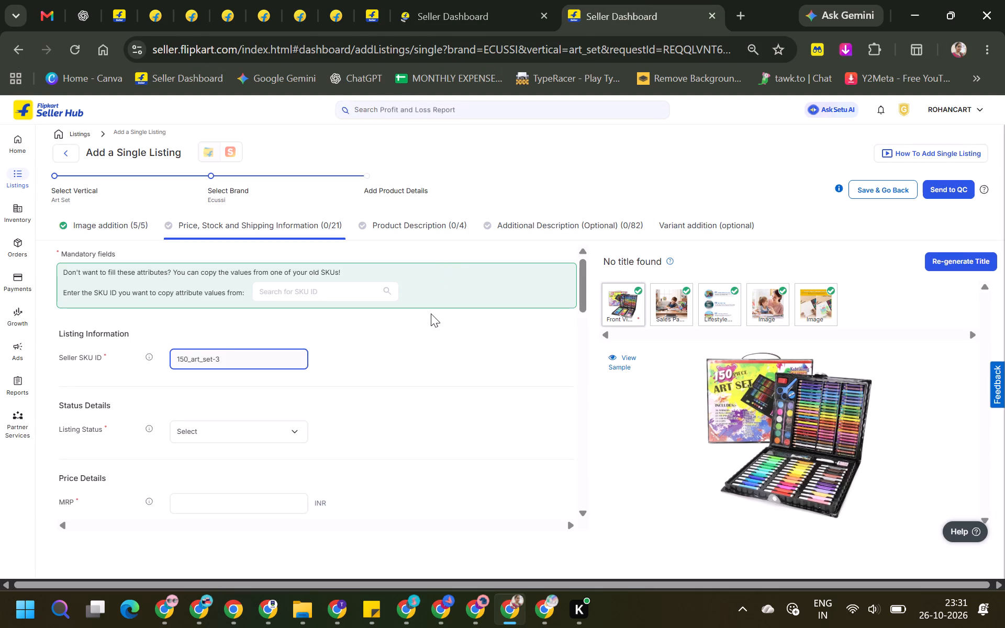
key("BackSpace")
key("4")
key("Tab")
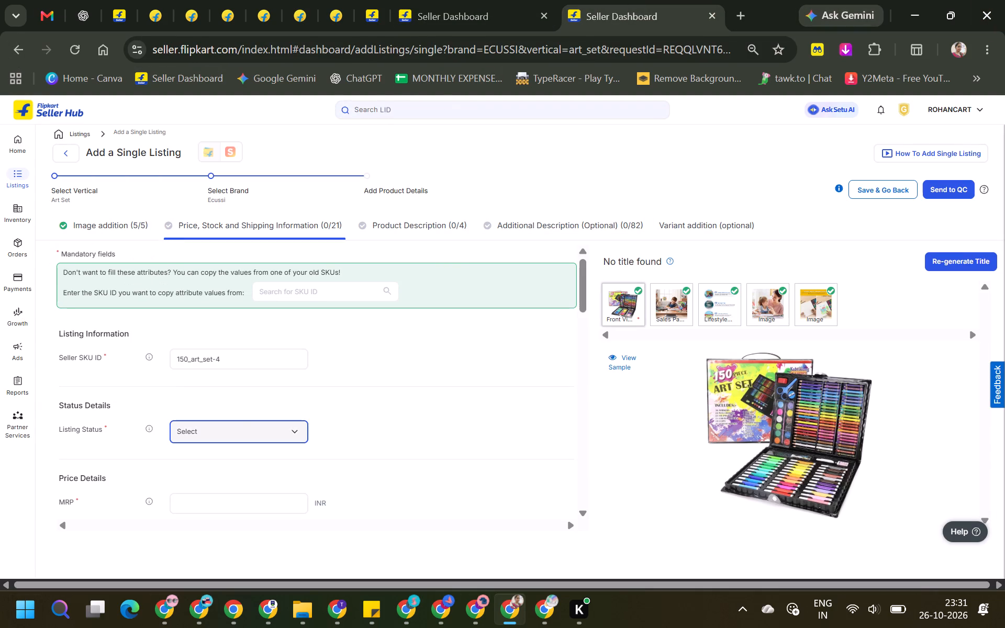
Set the art set draft's Listing Status to Active.
left_click(235, 424)
left_click(188, 489)
left_click(189, 503)
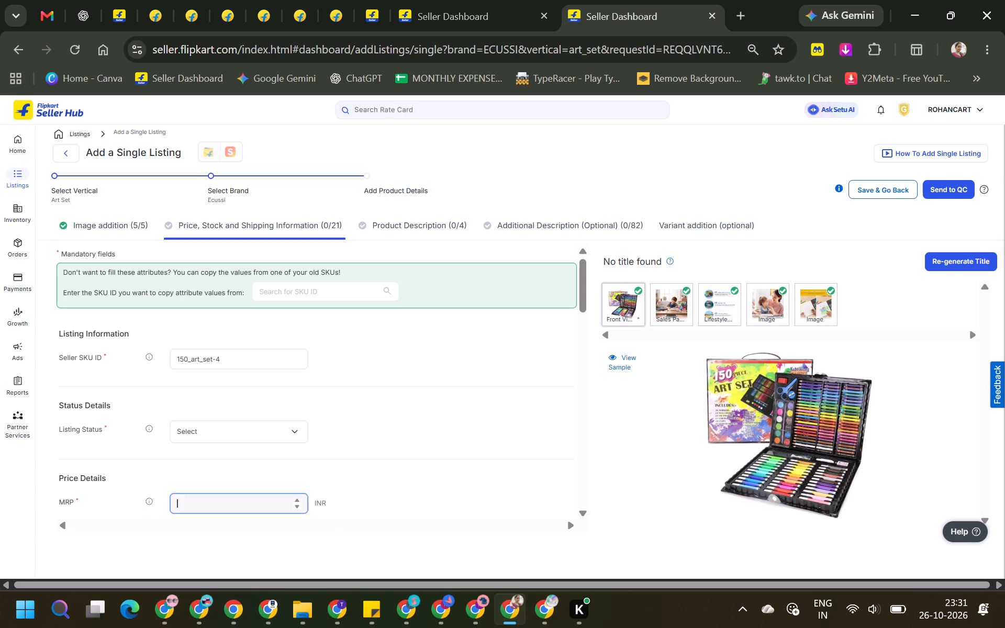
left_click(201, 436)
left_click(196, 499)
key("Tab")
Try to copy the 999 INR MRP from PragatiEZone's reference listing into the art set draft's MRP.
key("alt+Tab")
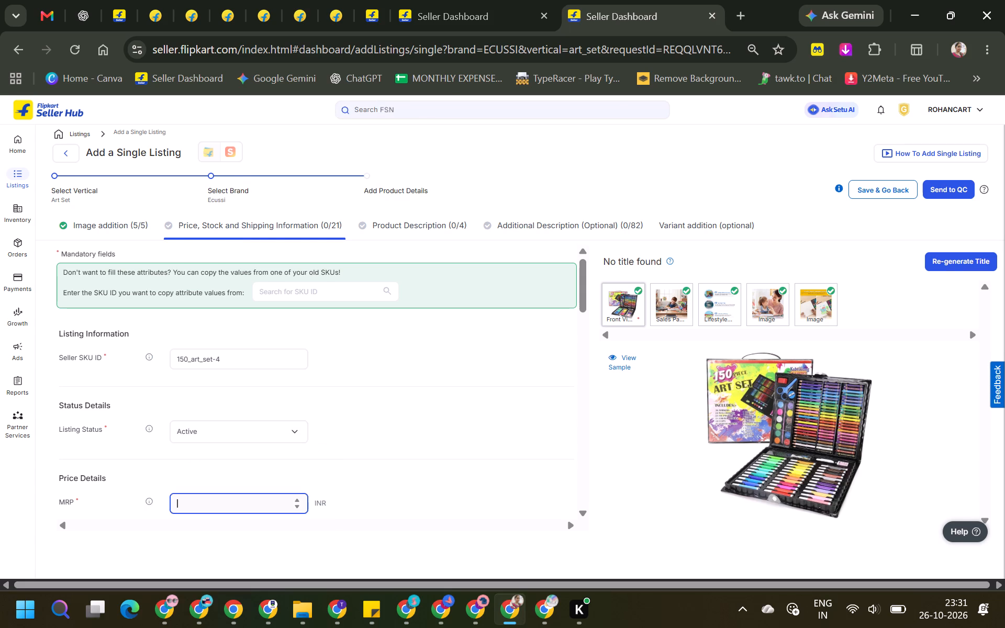
scroll(258, 412, "down", 2)
triple_click(250, 375)
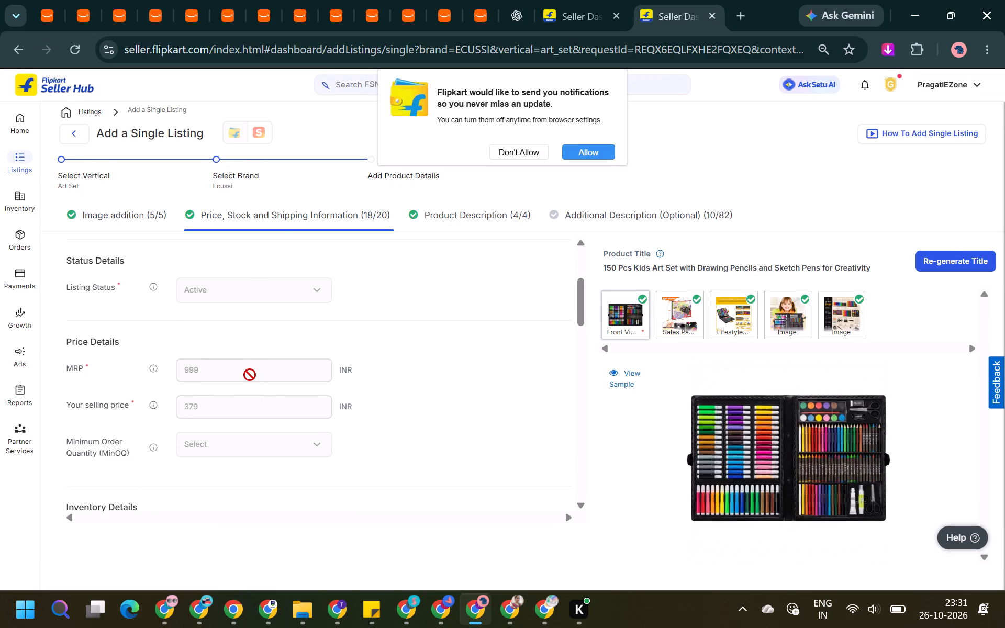
key("alt+Tab")
key("ctrl+v")
key("Tab")
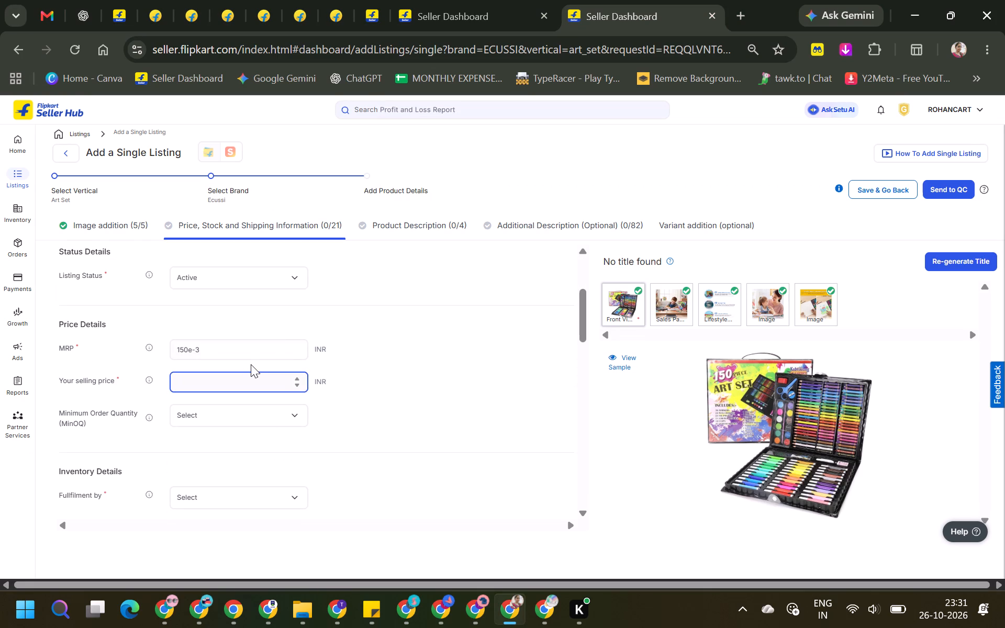
Set the art set draft's MRP to 999 INR and its selling price to 379 INR.
triple_click(250, 354)
type("999")
key("Tab")
type("379")
key("Tab")
key("Tab")
Set the draft's Fulfilment by to Seller and its Procurement type to instock.
scroll(251, 350, "down", 2)
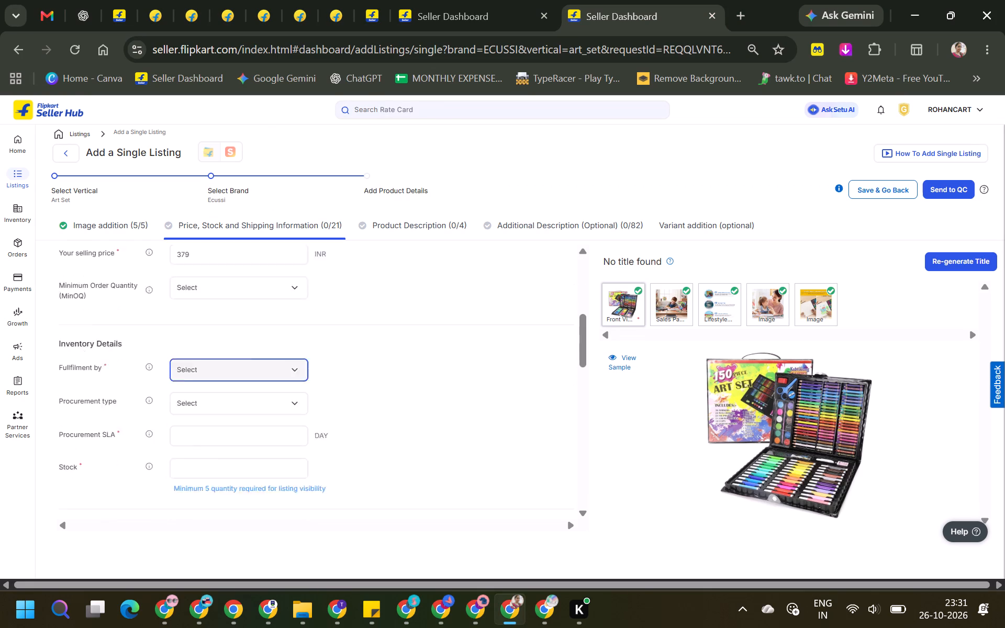
left_click(231, 352)
left_click(220, 341)
left_click(188, 407)
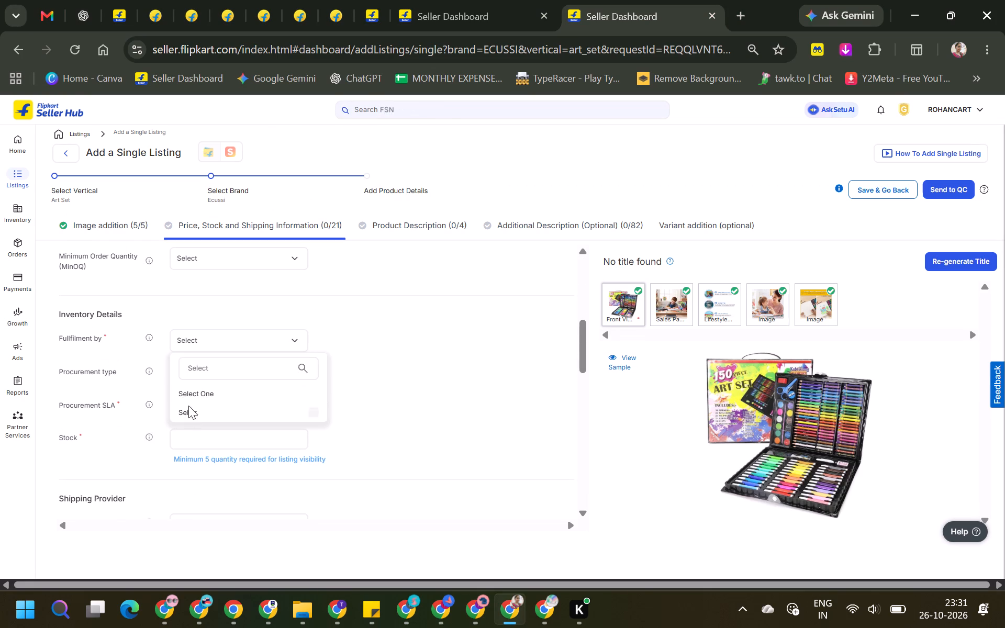
left_click(197, 375)
left_click(191, 410)
left_click(207, 382)
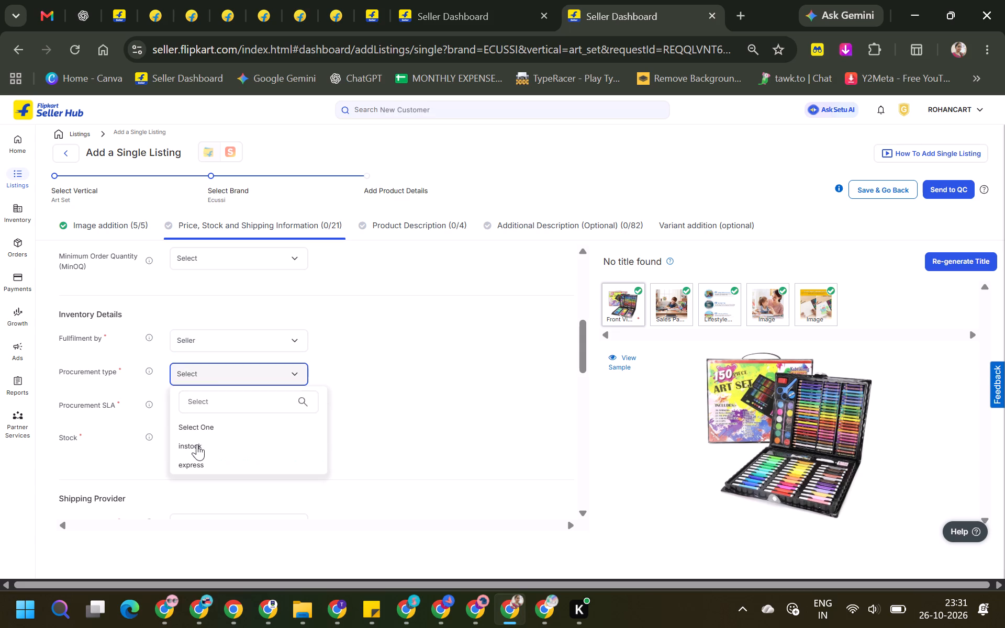
left_click(197, 444)
Set the draft's Procurement SLA to 1 day and its Stock to 1.
key("Tab")
key("1")
key("Tab")
key("Tab")
left_click(202, 418)
key("1")
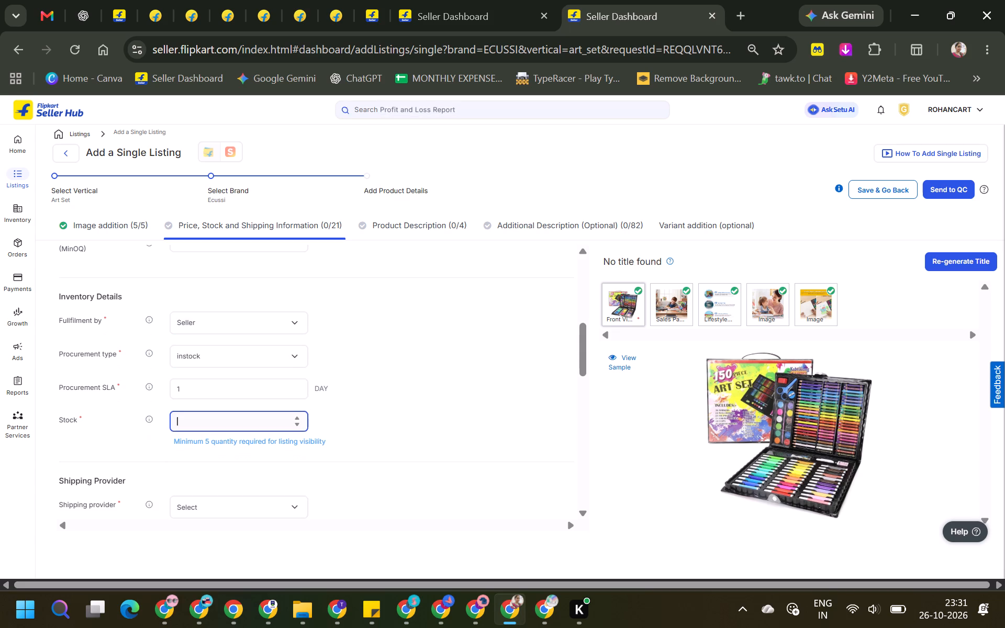
key("Tab")
Choose Flipkart as the draft's shipping provider and set the local, zonal and national handling fees to 0 INR.
left_click(204, 506)
left_click(192, 578)
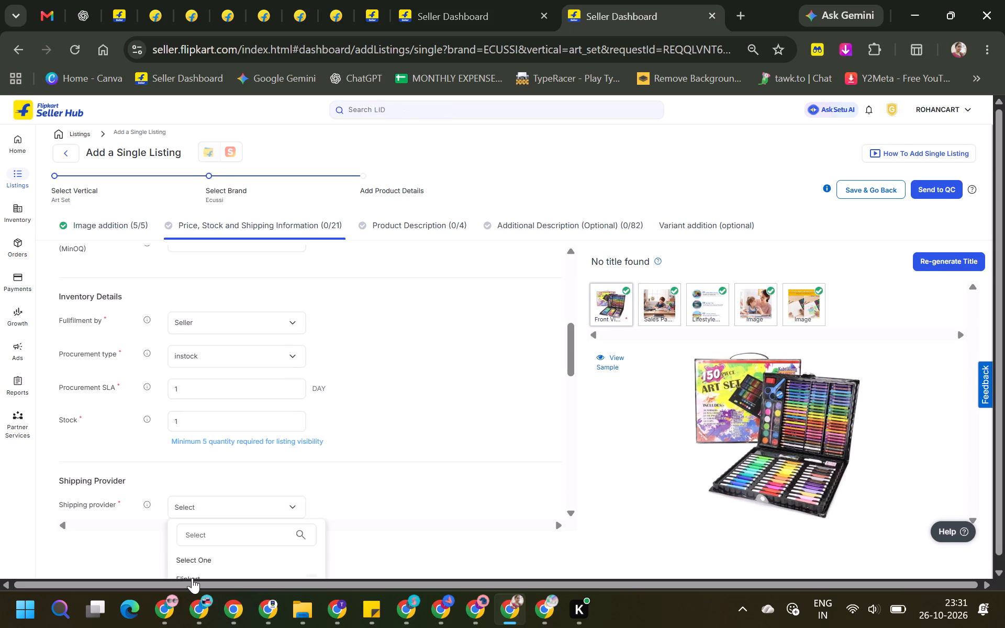
scroll(268, 385, "down", 2)
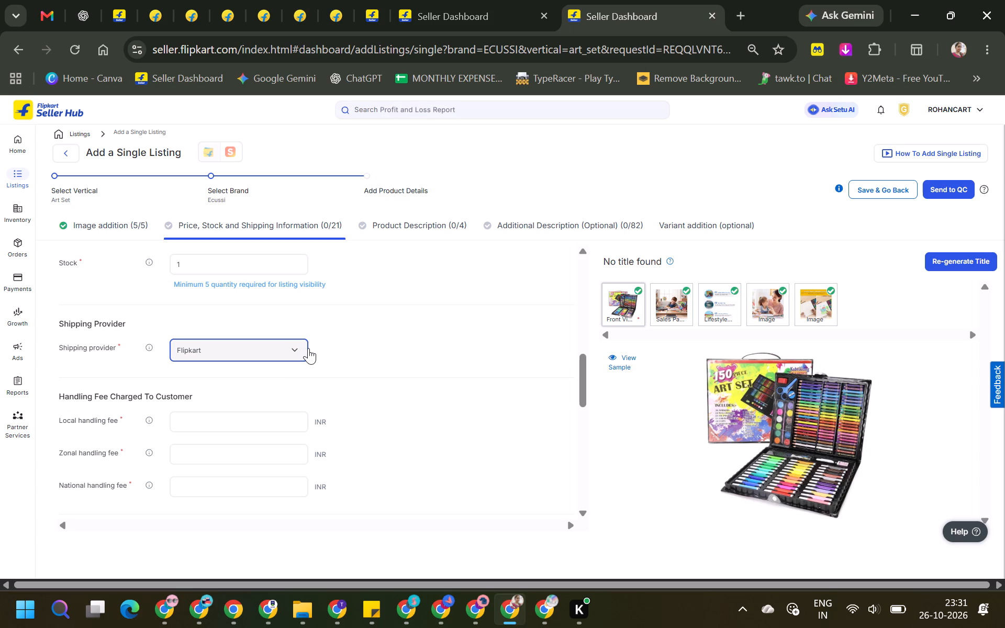
left_click(211, 422)
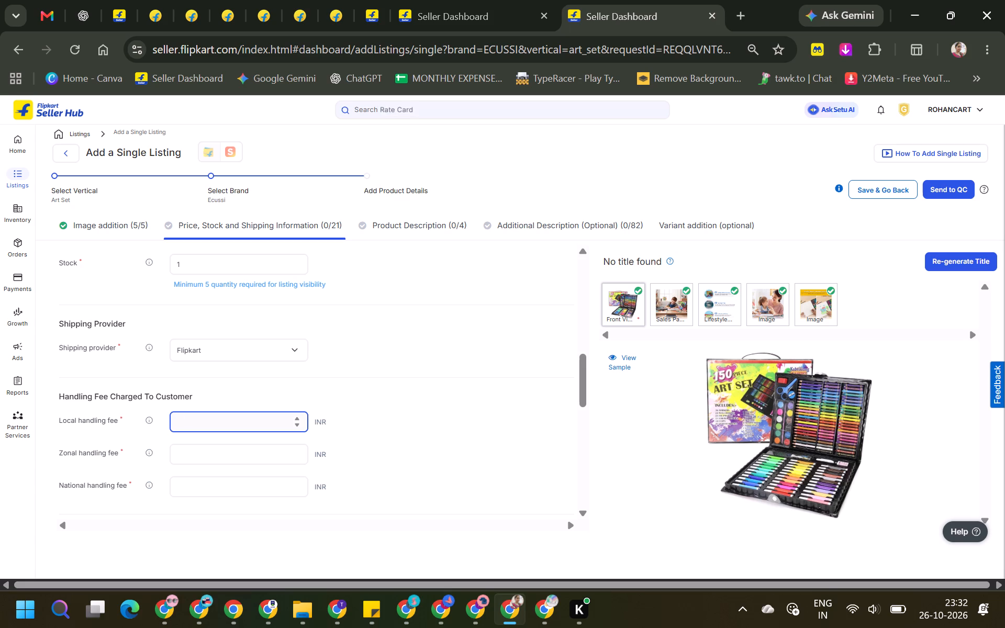
key("0")
key("Tab")
key("0")
key("Tab")
key("0")
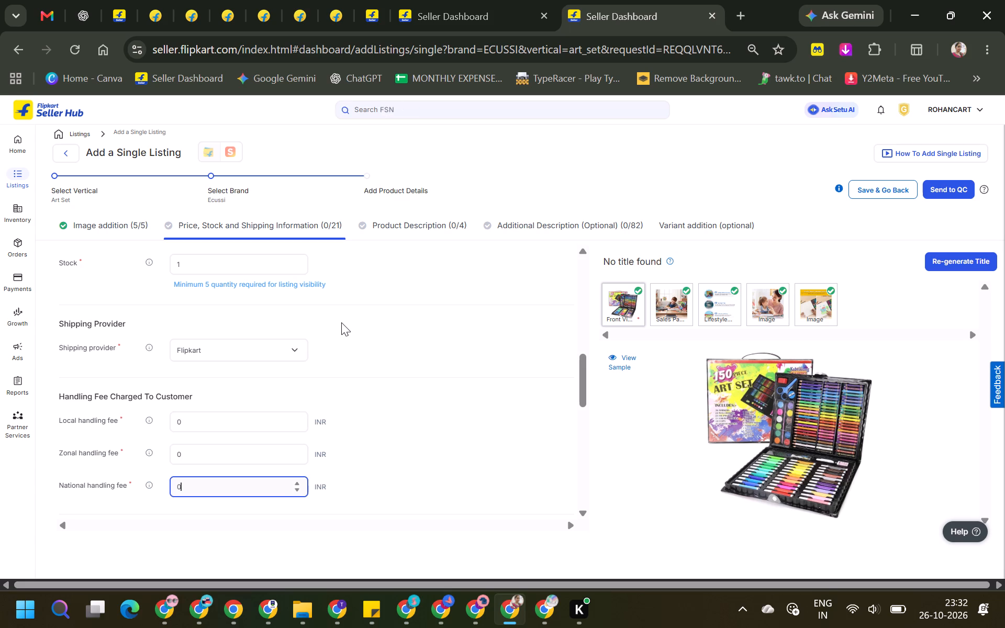
Copy the 35 cm package length from PragatiEZone's reference listing into the art set draft's package Length.
key("Tab")
key("alt+Tab")
scroll(310, 390, "down", 5)
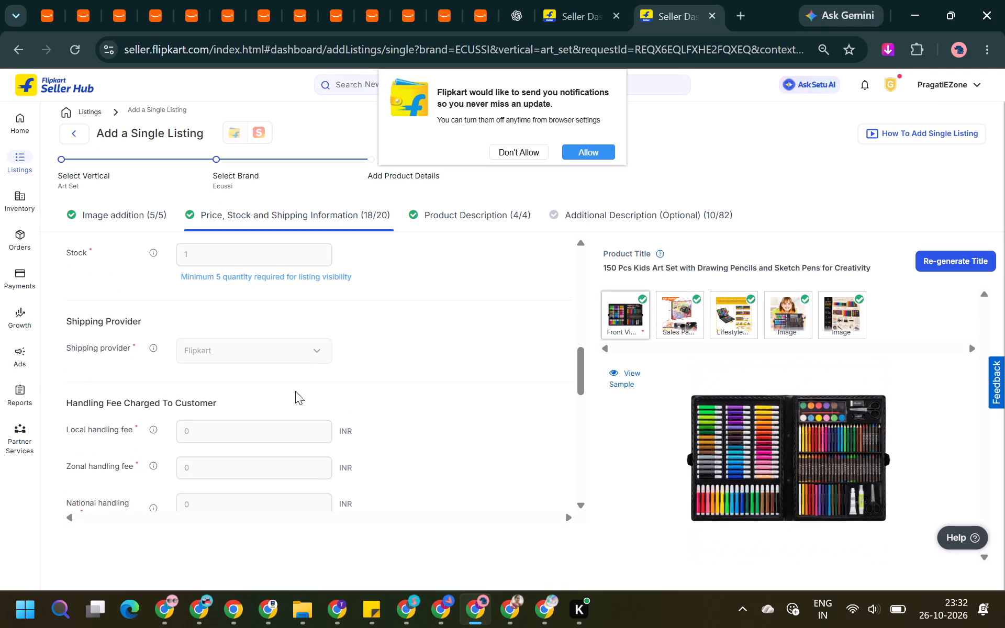
scroll(292, 391, "down", 5)
scroll(258, 390, "up", 2)
triple_click(224, 362)
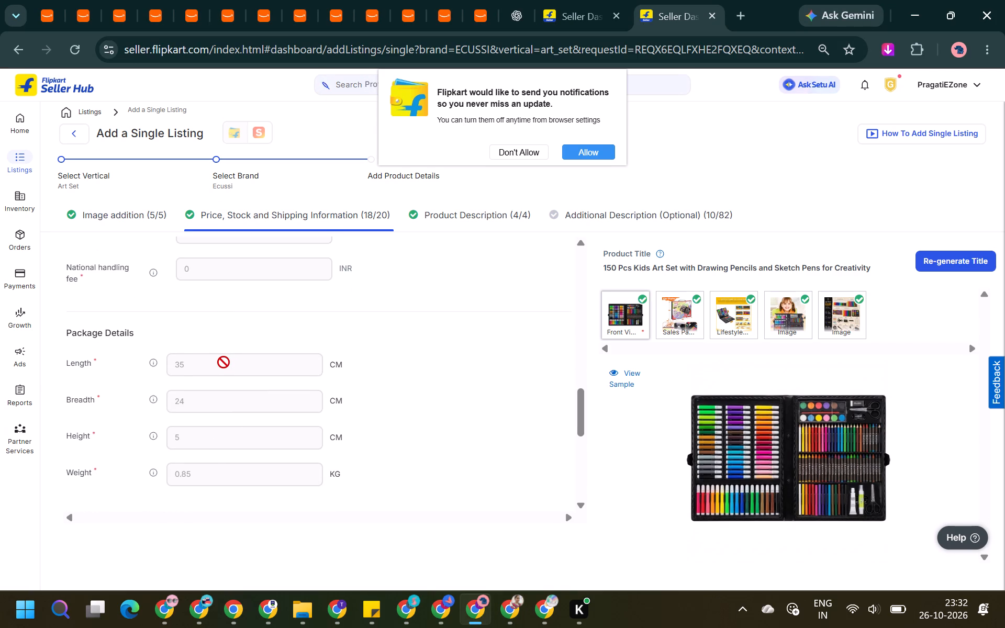
left_click(224, 362)
key("ctrl+c")
key("alt+Tab")
key("ctrl+v")
key("Tab")
key("Tab")
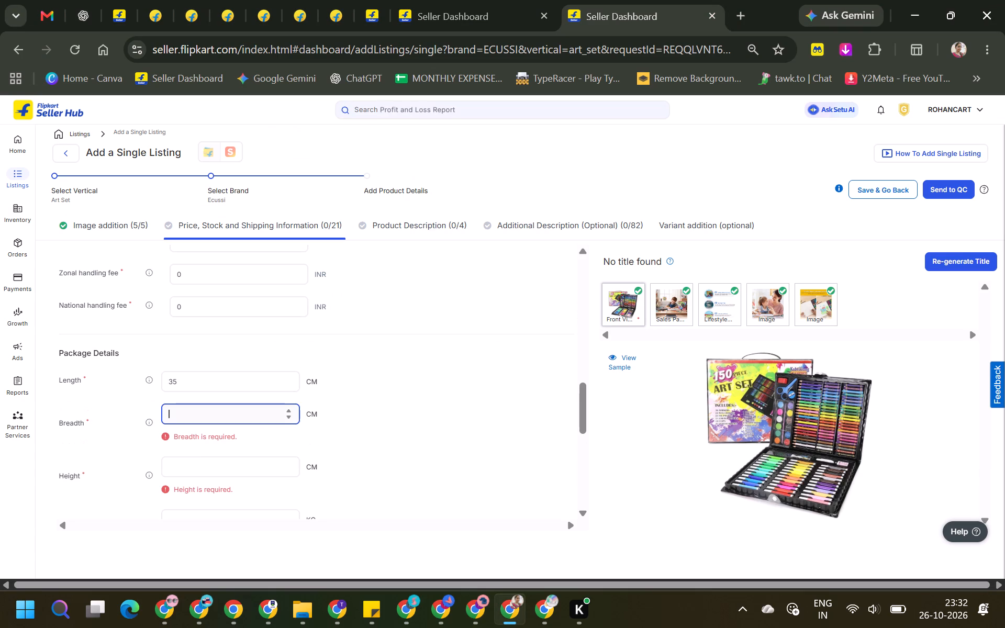
Set the draft's package Breadth to 24 cm and Height to 5 cm, matching PragatiEZone's reference listing.
type("24")
key("Tab")
key("alt+Tab")
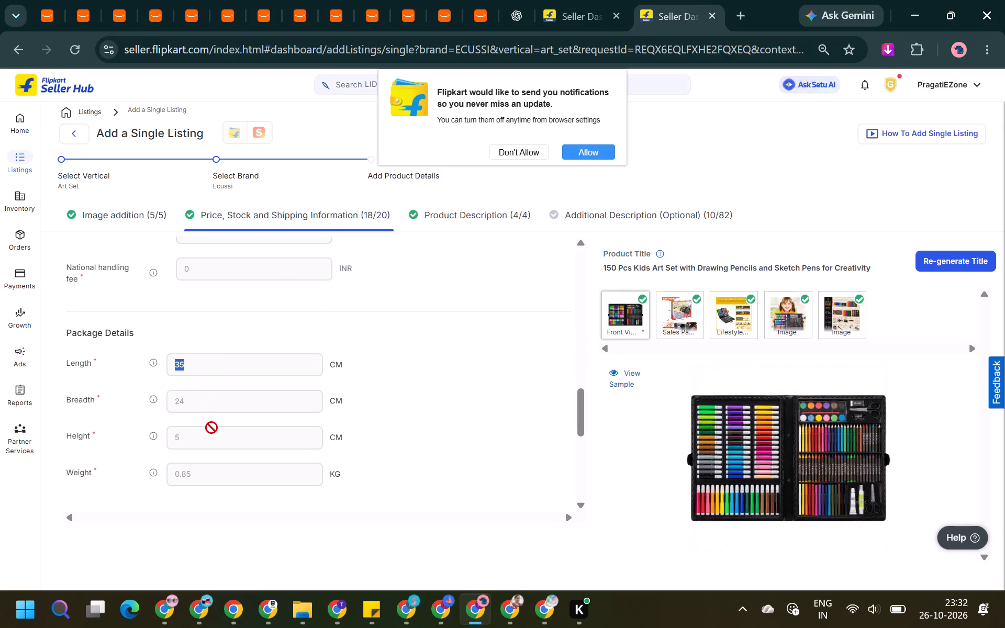
key("alt+Tab")
key("5")
key("Tab")
Copy the 0.85 kg package weight from PragatiEZone's reference listing into the art set draft's Weight.
key("alt+Tab")
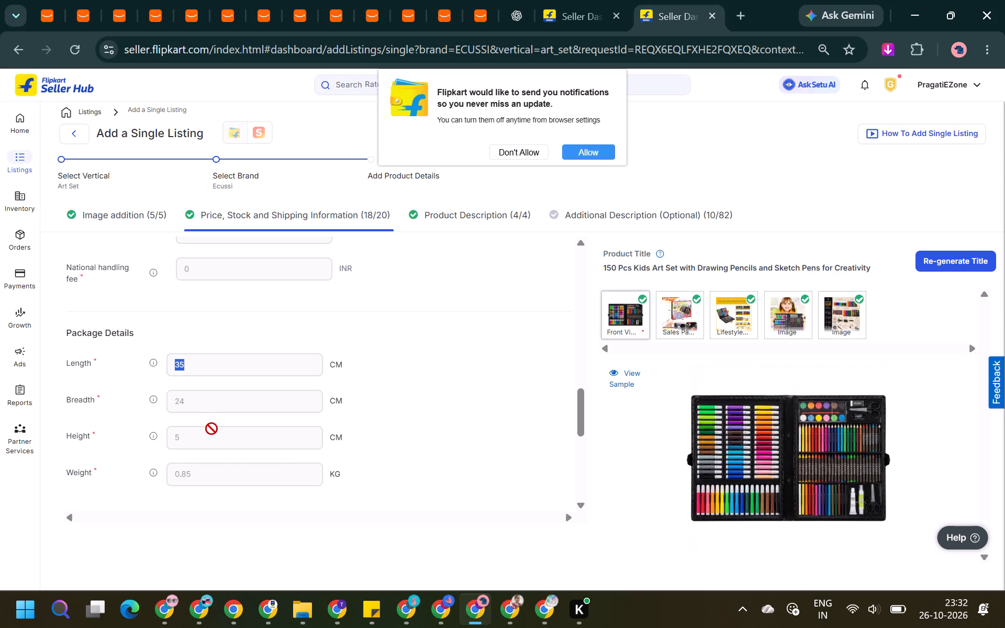
triple_click(203, 456)
key("ctrl+c")
key("alt+Tab")
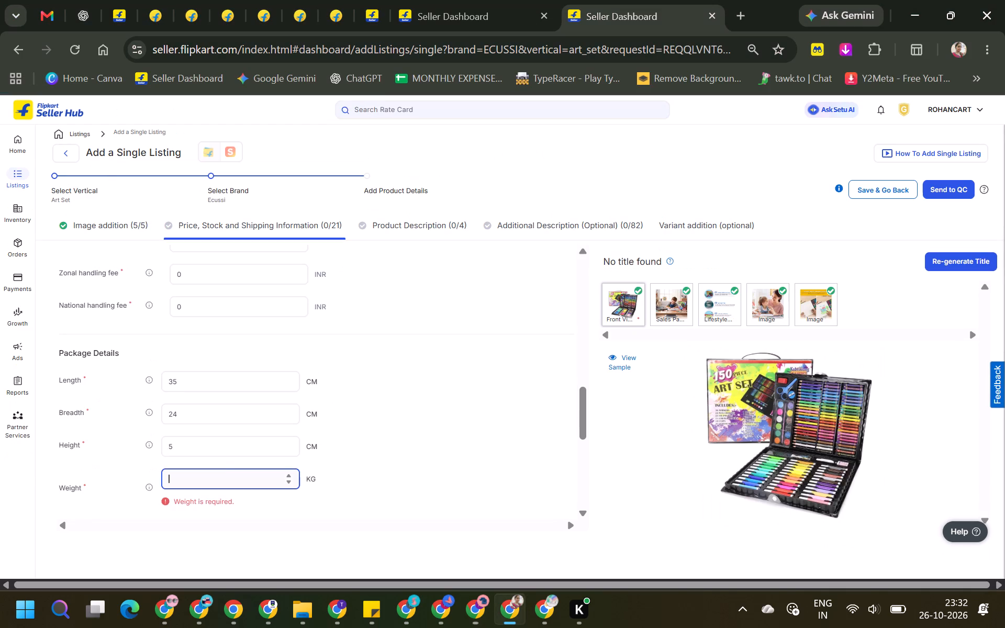
key("ctrl+c")
key("Tab")
left_click(241, 277)
key("ctrl+v")
key("Tab")
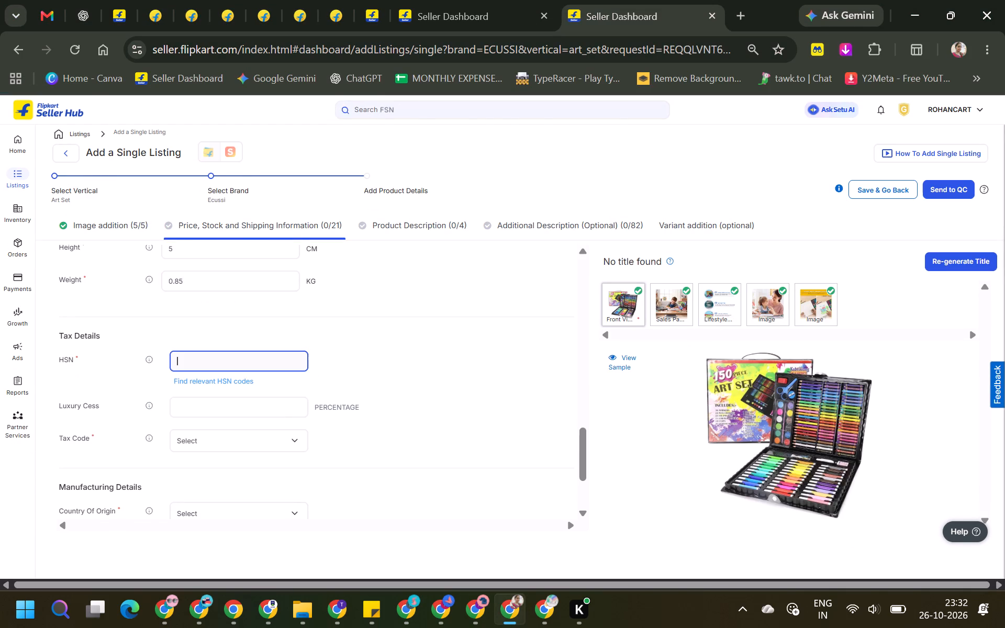
Copy the HSN code 96099000 from PragatiEZone's reference listing into the art set draft's HSN.
key("alt+Tab")
scroll(226, 441, "down", 2)
triple_click(225, 409)
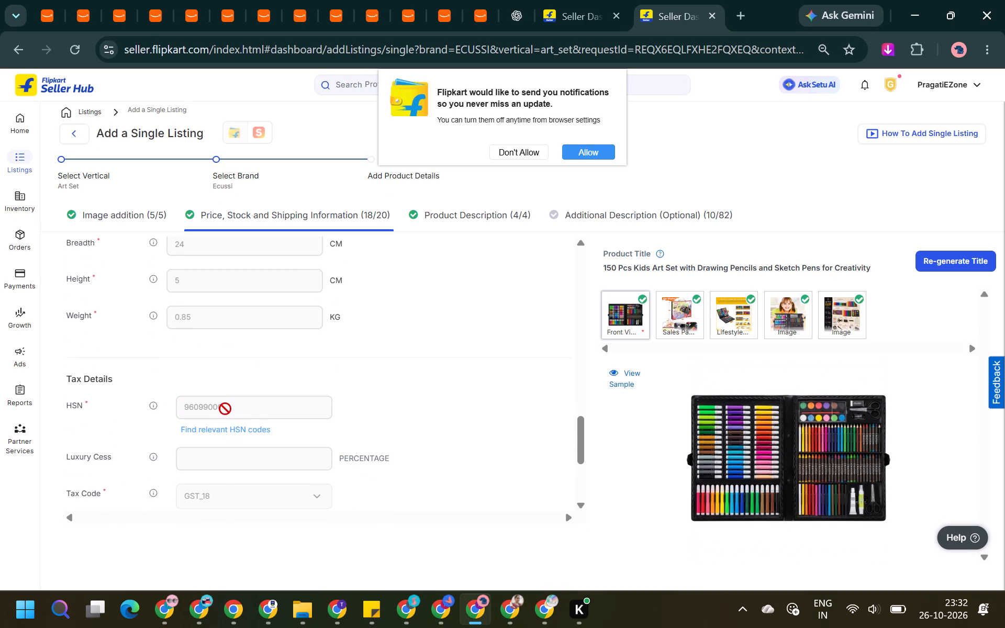
key("ctrl+c")
key("alt+Tab")
key("ctrl+v")
key("Tab")
Set the art set draft's Tax Code to GST_18.
left_click(228, 431)
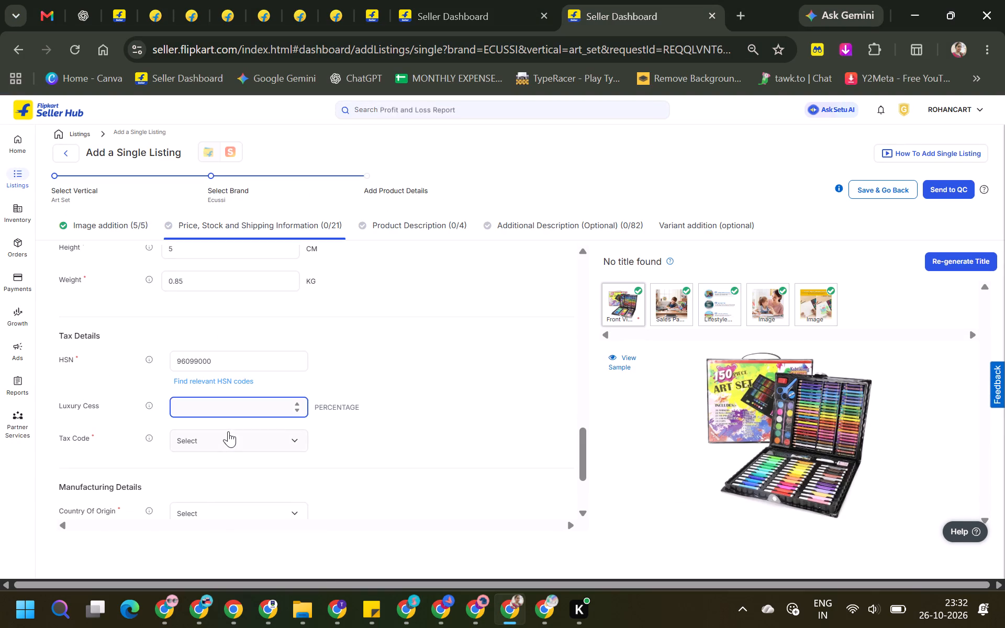
left_click(211, 544)
key("Tab")
Set the art set draft's Country Of Origin to India.
left_click(248, 497)
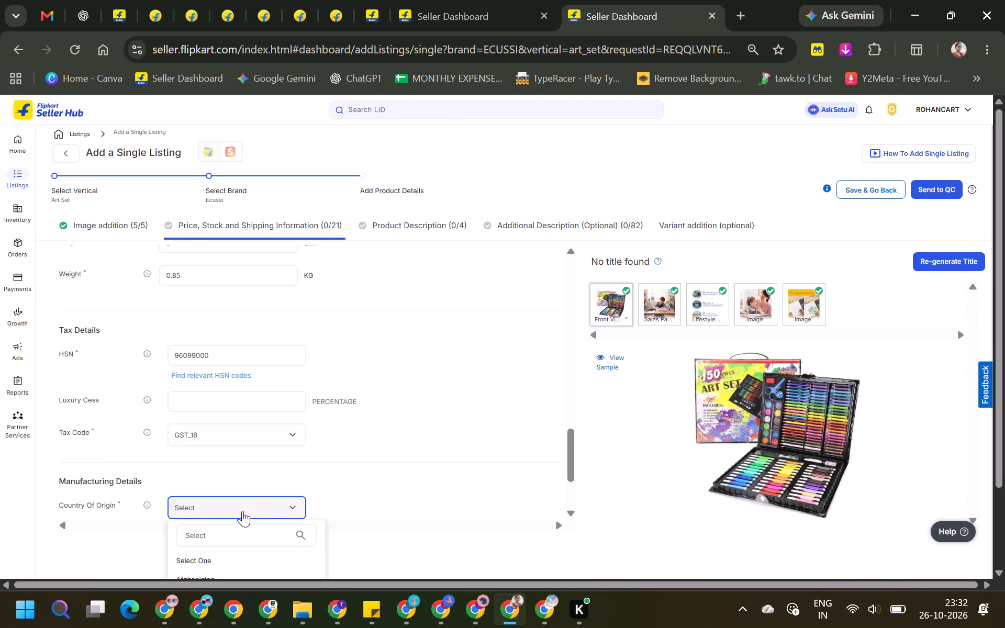
scroll(287, 414, "down", 2)
left_click(242, 426)
type("ind")
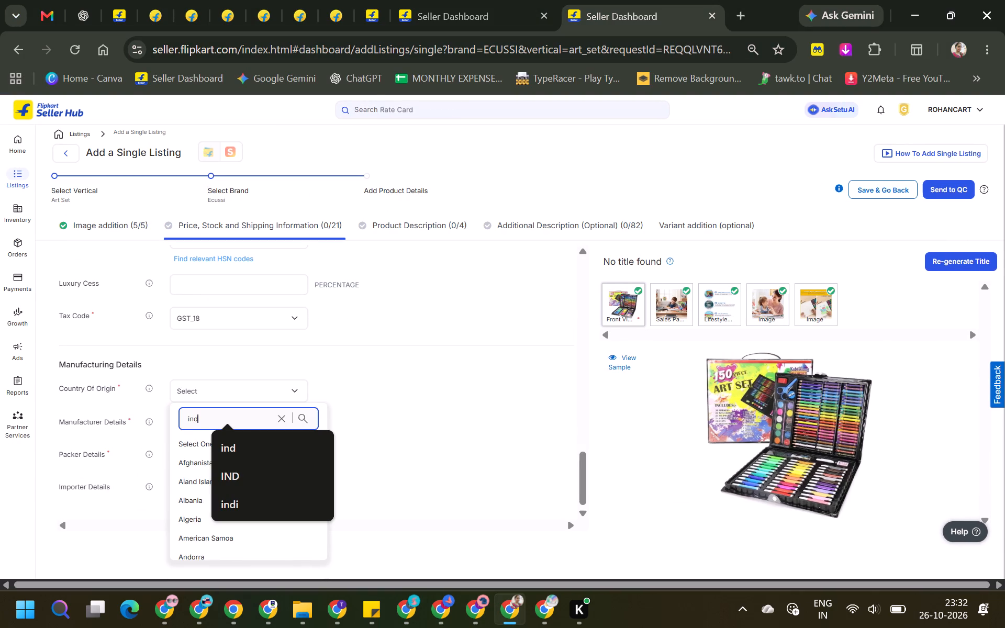
left_click(196, 500)
key("Tab")
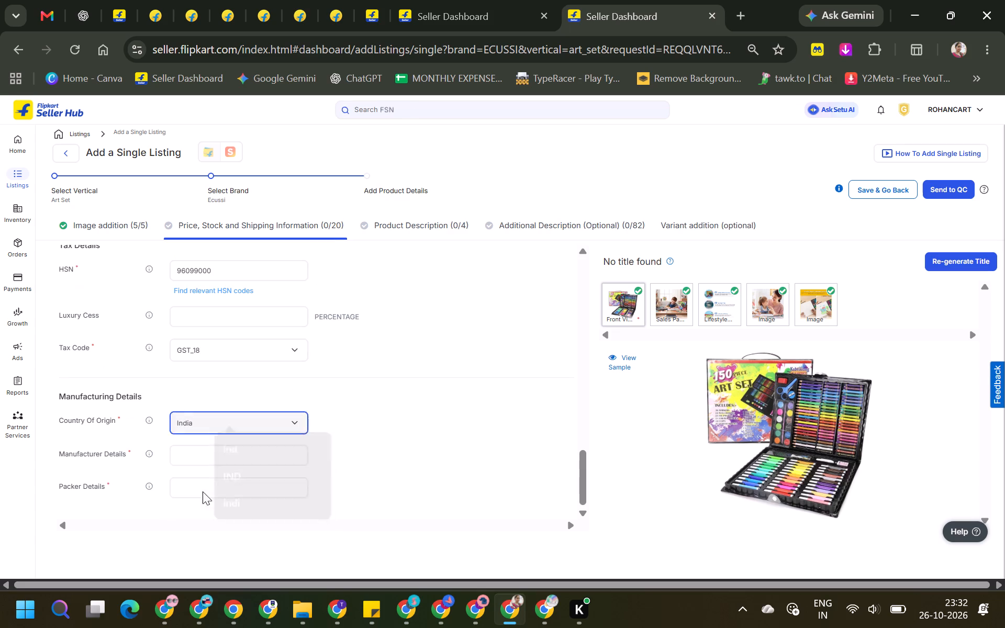
Open ROHANCART's My Listings in a new browser tab and place it ahead of the listings-in-progress tab.
left_click(461, 0)
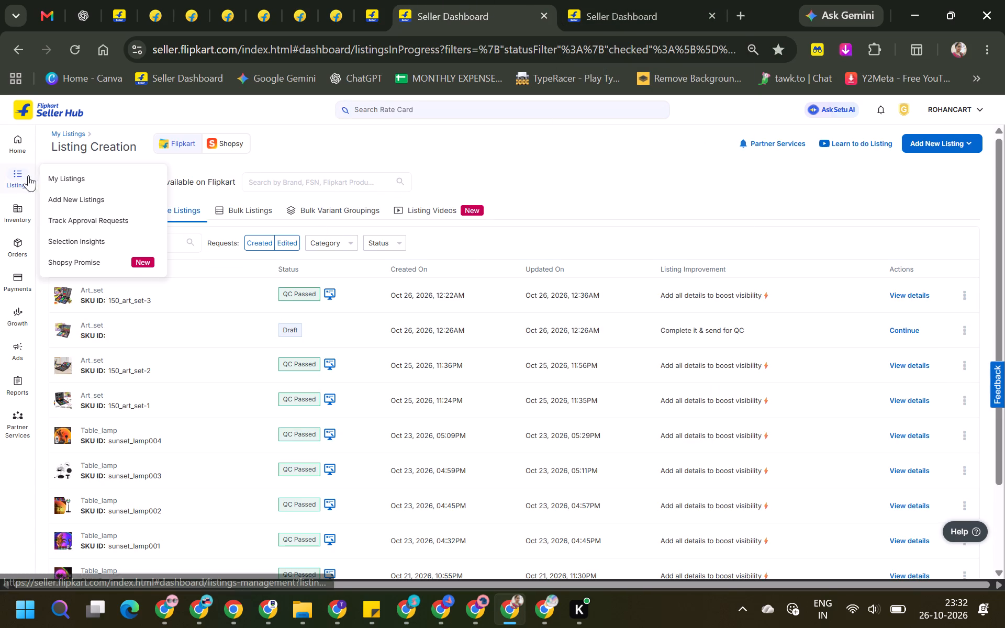
right_click(61, 179)
left_click(128, 202)
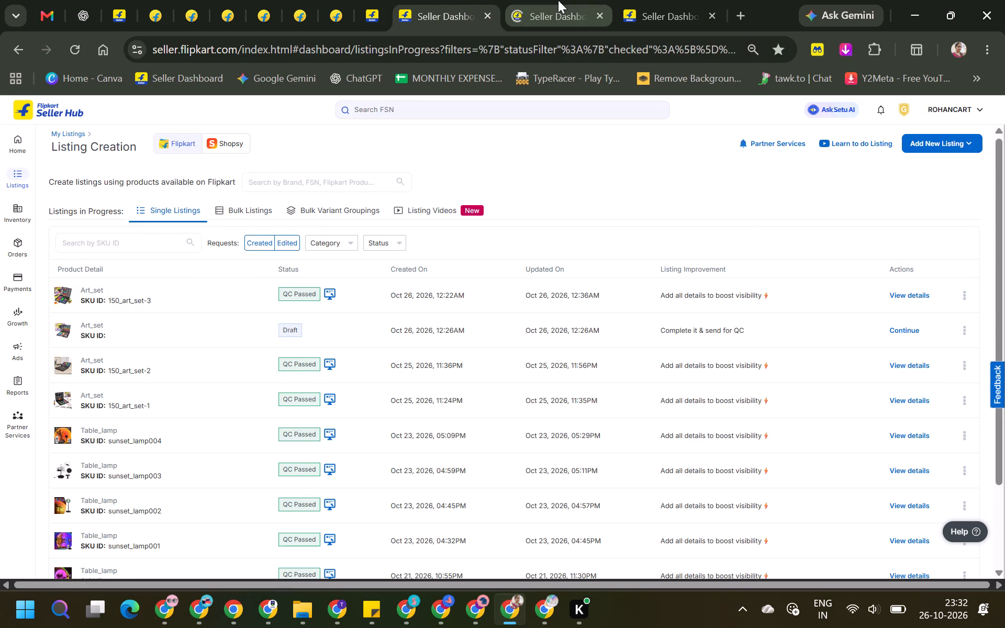
left_click(558, 0)
left_click_drag(579, 0, 500, 0)
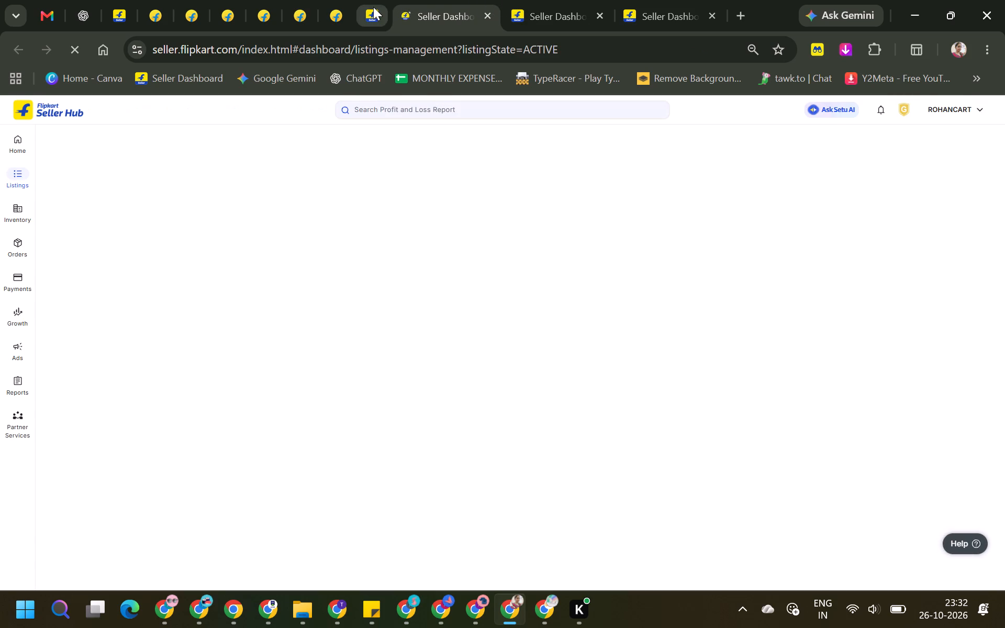
left_click(373, 7)
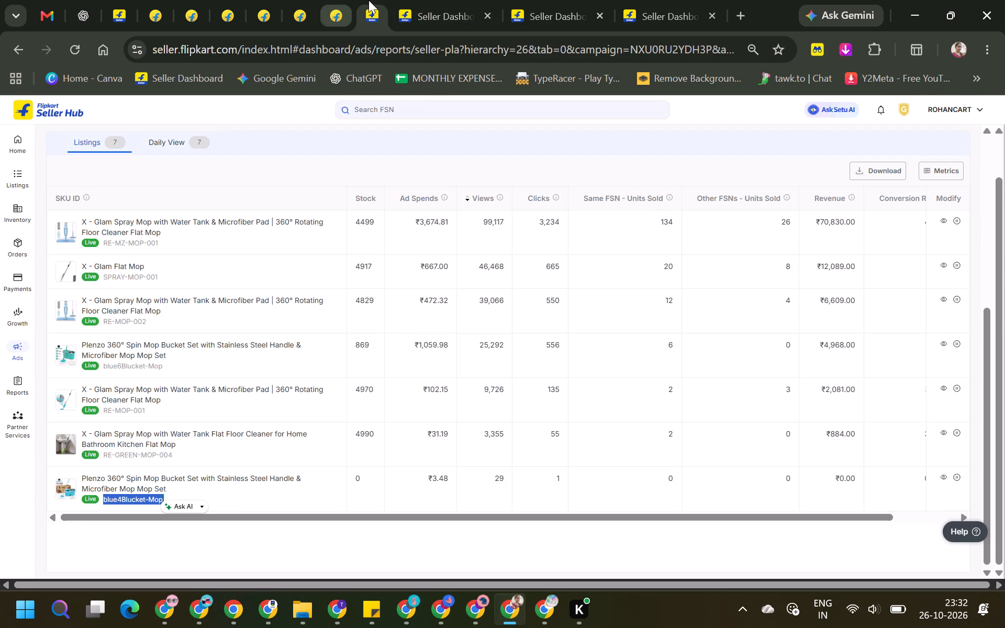
left_click(408, 0)
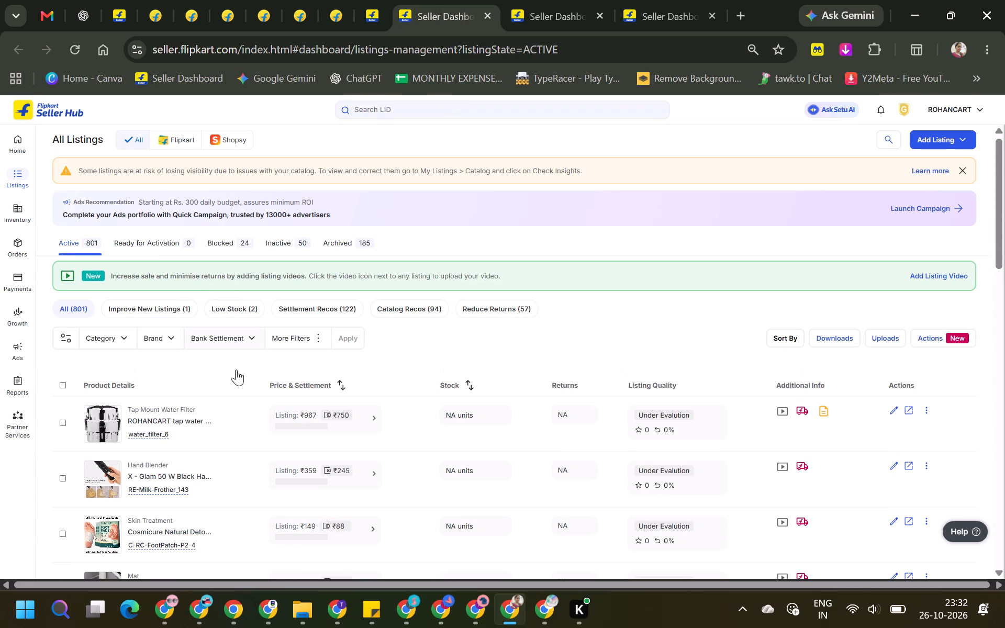
Try to copy the Manufacturer Details from ROHANCART's X - Glam 50 W Black Hand Blender listing into the art set draft.
scroll(688, 301, "down", 3)
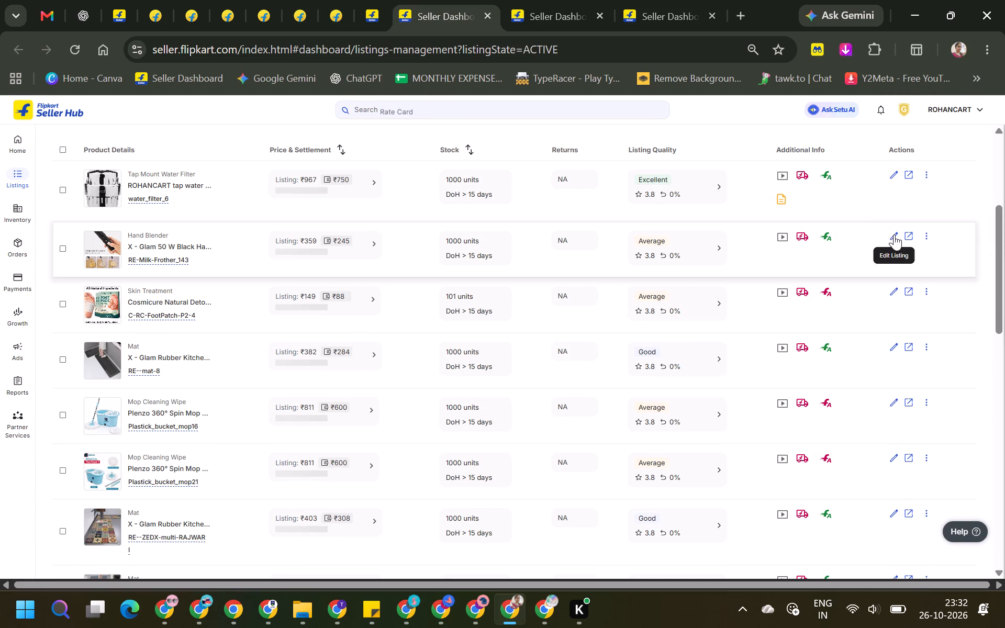
left_click(895, 238)
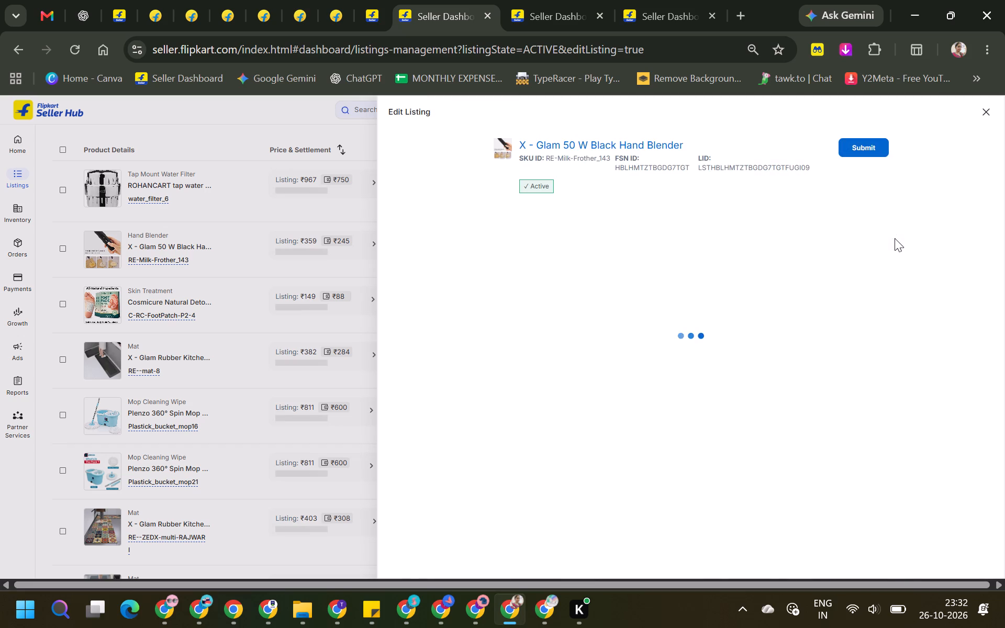
scroll(776, 311, "down", 10)
left_click(984, 109)
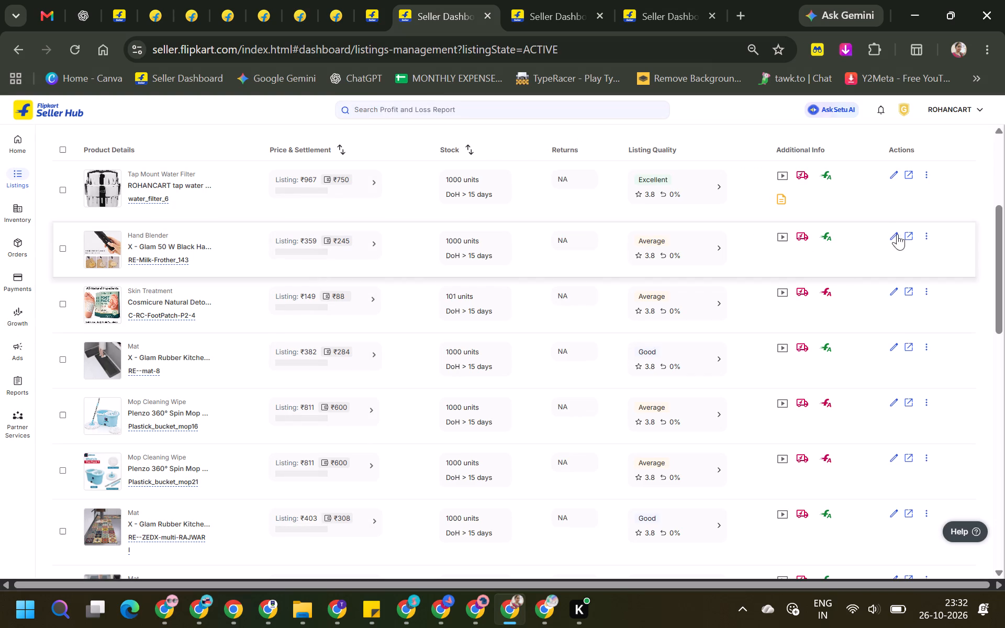
left_click(897, 234)
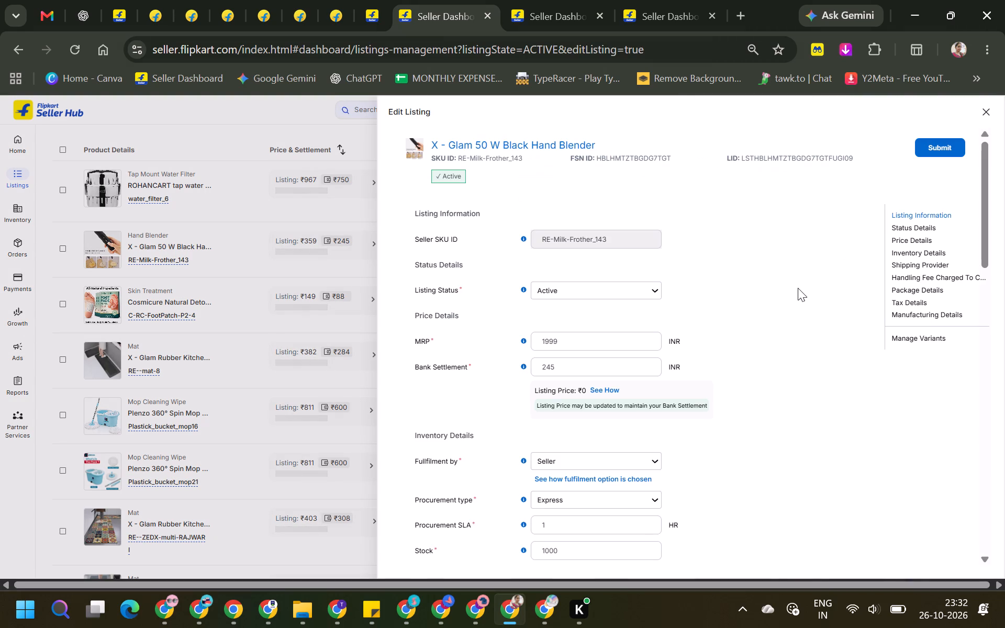
scroll(798, 288, "down", 10)
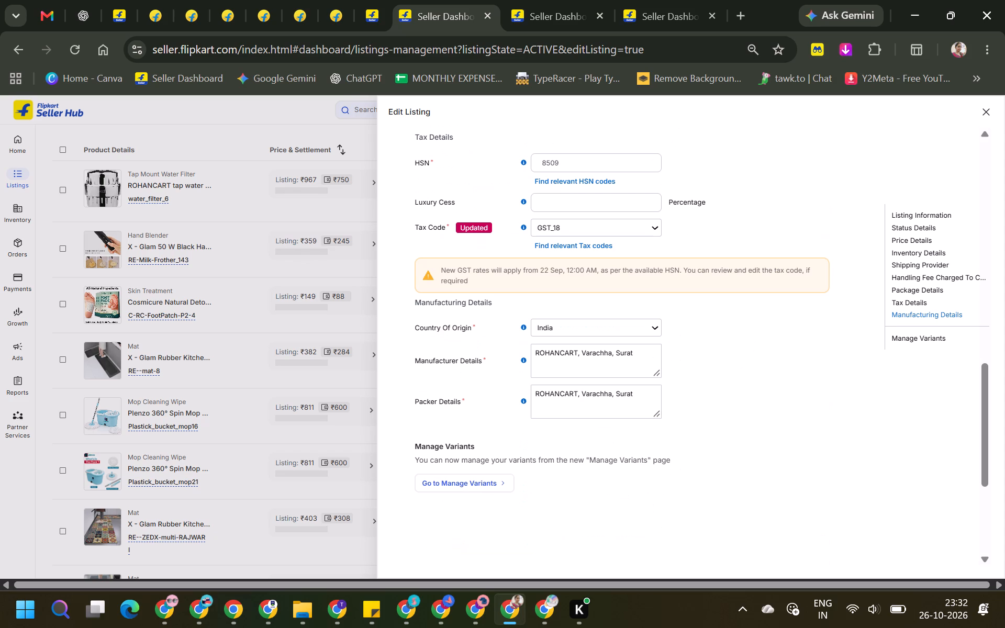
left_click_drag(578, 351, 533, 347)
key("ctrl+c")
left_click(678, 0)
key("ctrl+v")
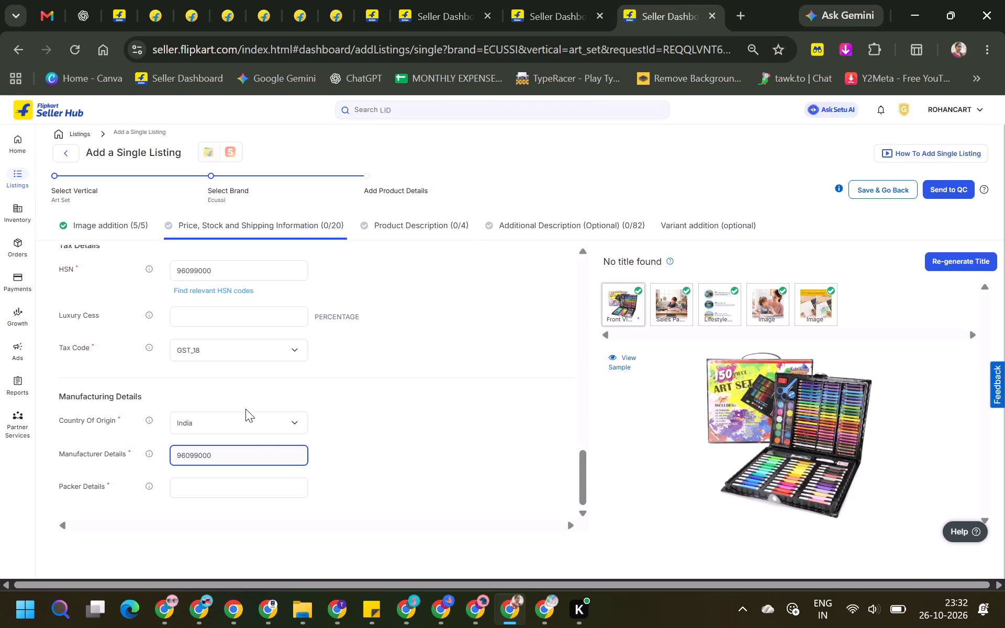
Copy the name ROHANCART from the RE--mat-8 listing's Manufacturer Details into the art set draft's Manufacturer Details.
left_click(431, 0)
left_click(558, 0)
key("ctrl+c")
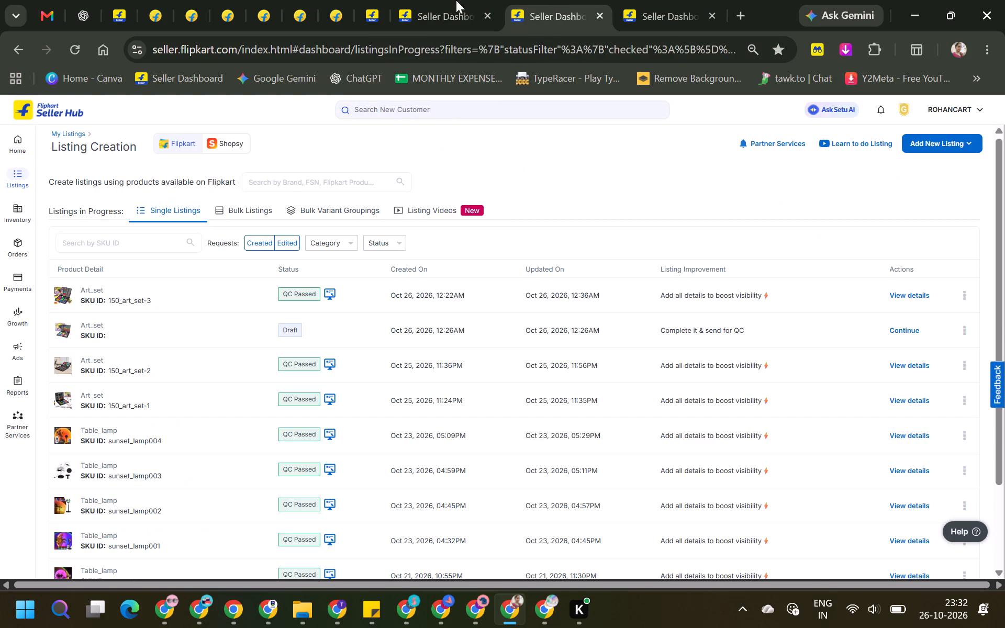
left_click(373, 0)
left_click(461, 0)
left_click(580, 0)
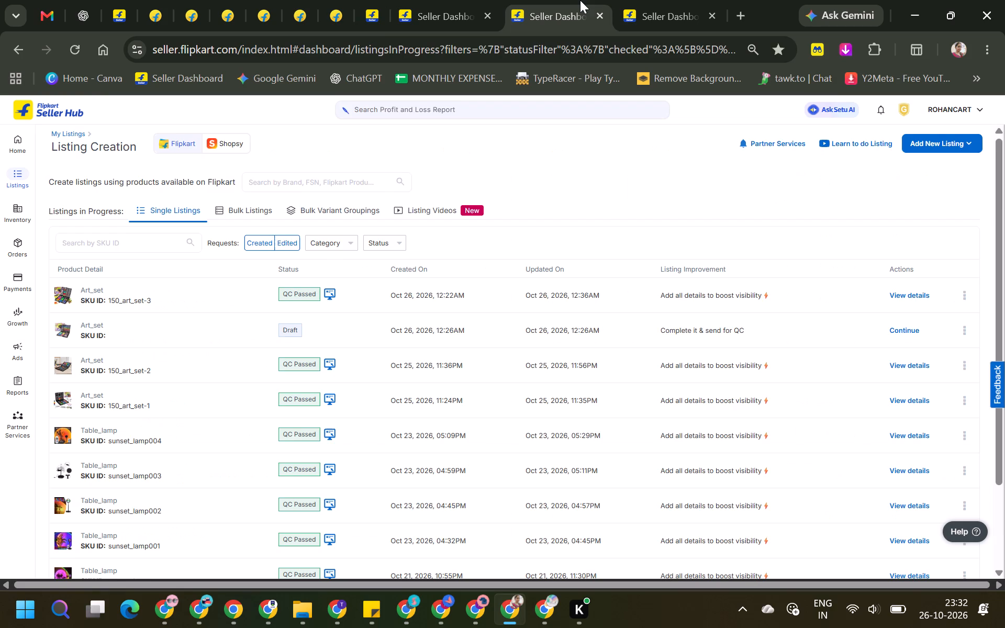
left_click(467, 0)
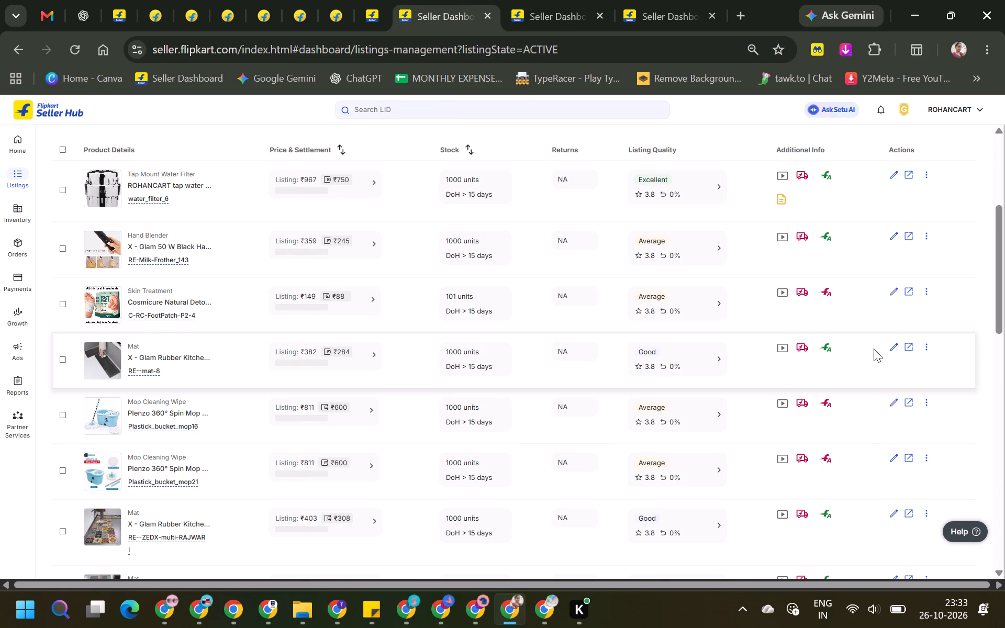
left_click(894, 349)
scroll(728, 375, "down", 10)
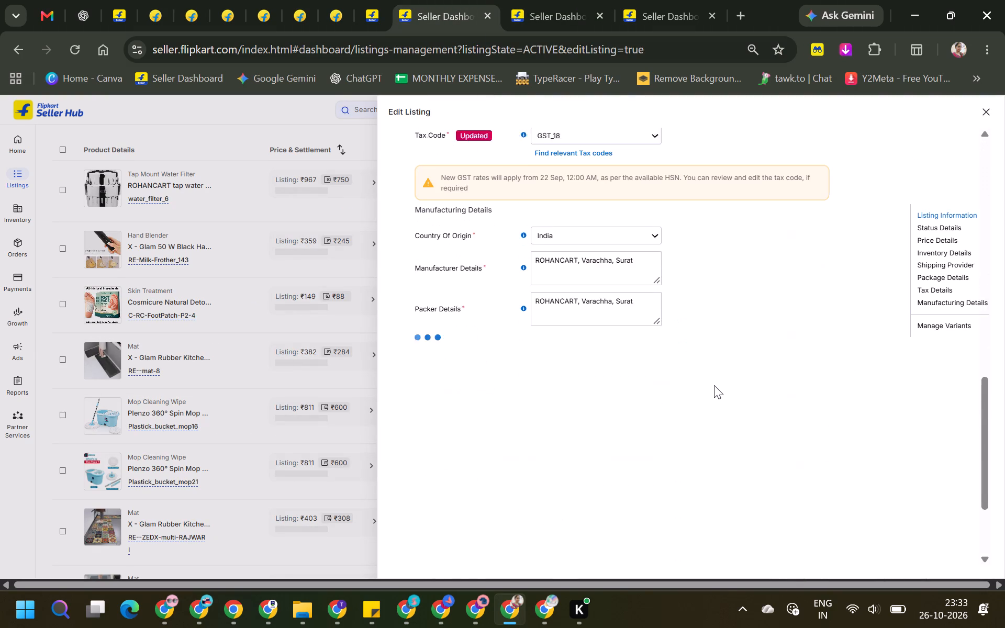
double_click(567, 251)
key("ctrl+c")
left_click(622, 39)
left_click(644, 5)
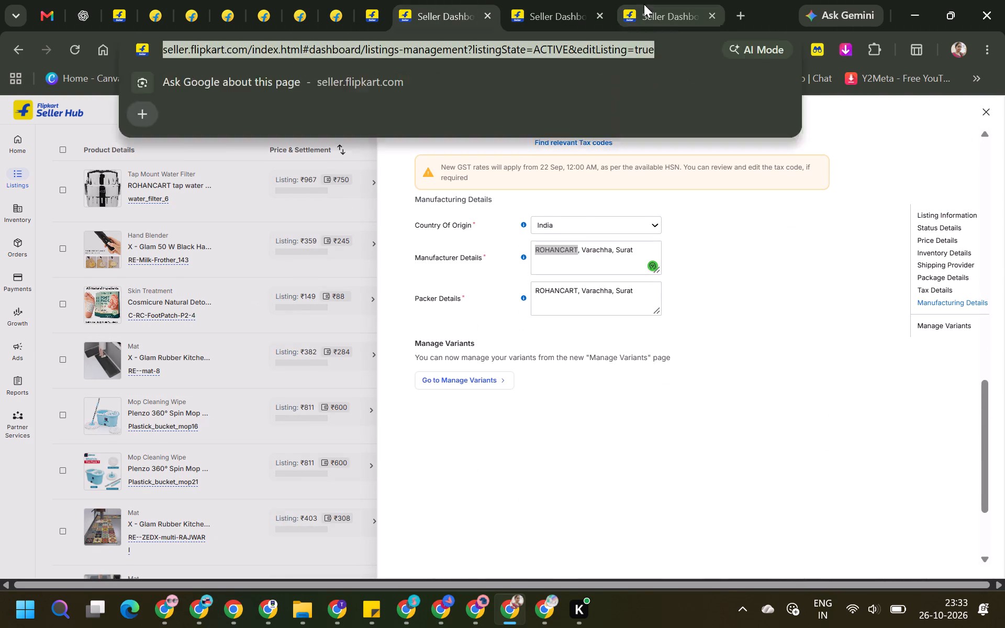
left_click(464, 0)
left_click(595, 249)
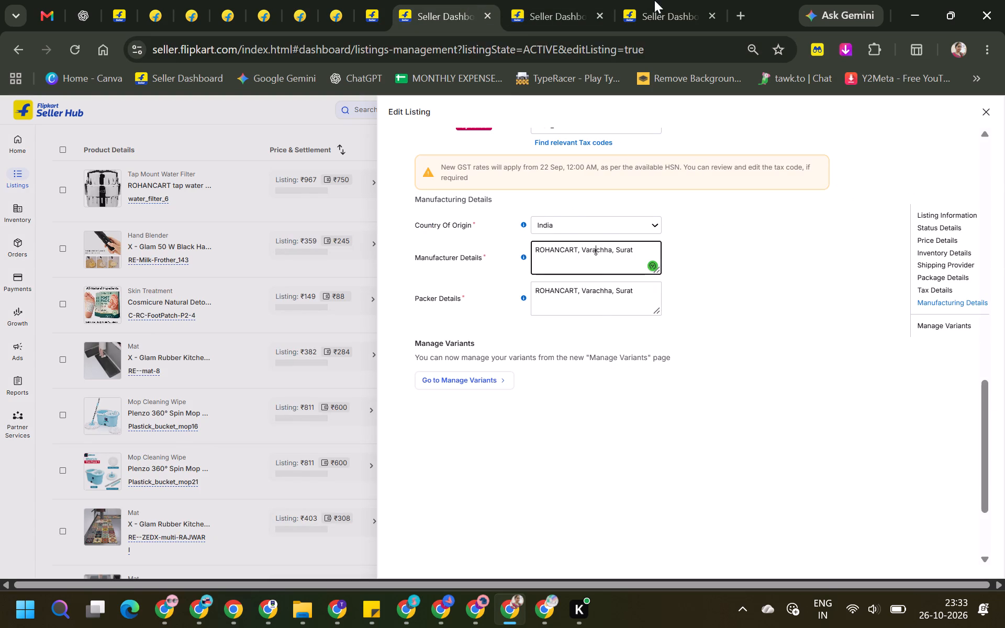
left_click(661, 0)
key("ctrl+a")
key("ctrl+v")
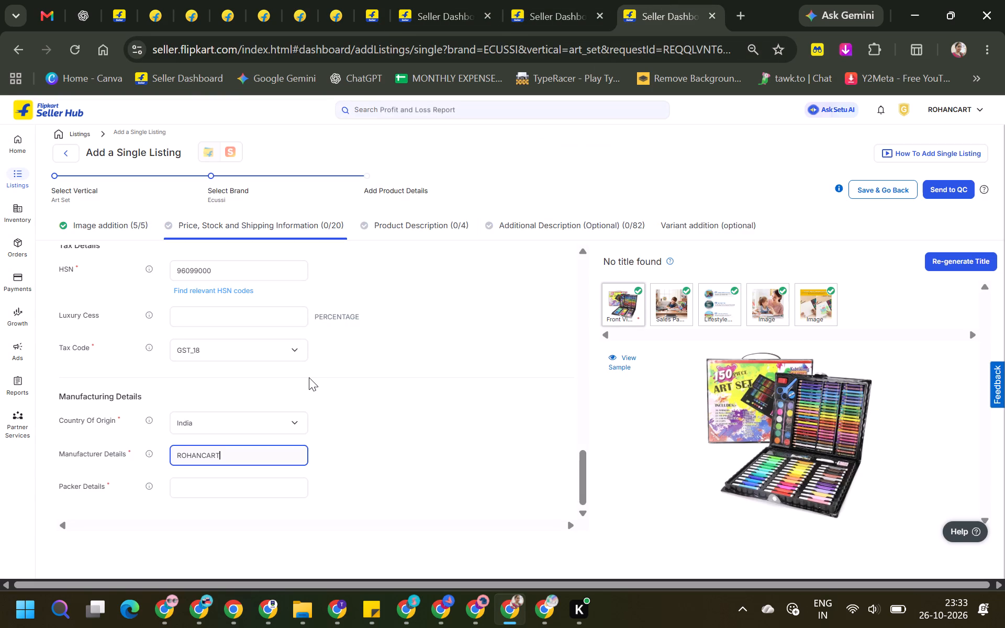
Change the art set draft's Manufacturer Details to ROHAN ENTERPRISES.
key("BackSpace")
key("BackSpace")
key("BackSpace")
key("BackSpace")
type("NTEROR")
key("Delete")
key("Delete")
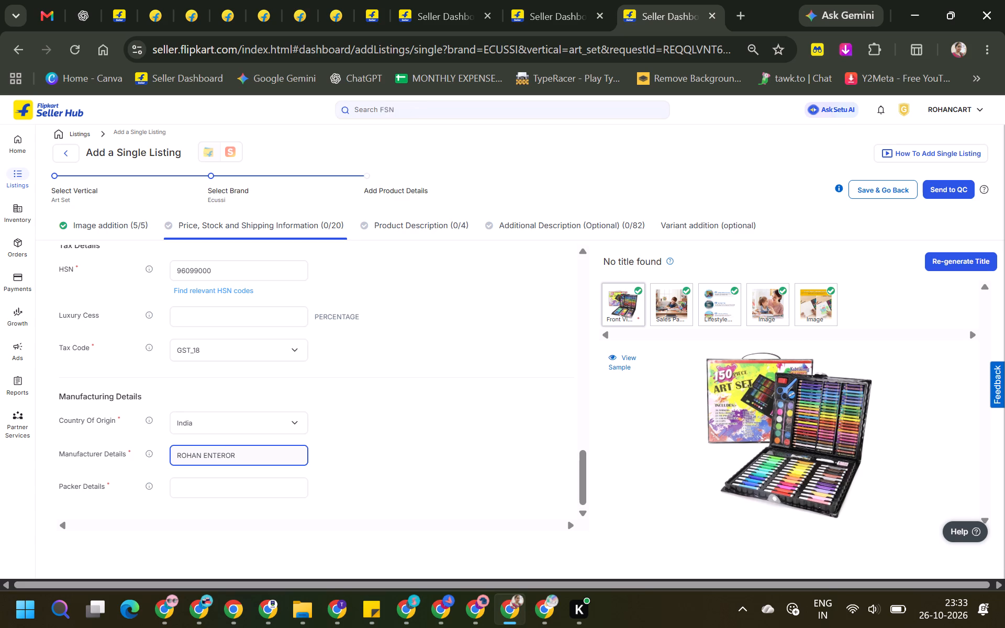
key("Delete")
key("BackSpace")
key("BackSpace")
key("p")
type("RISES")
Copy ROHAN ENTERPRISES from Manufacturer Details into the draft's Packer Details.
key("ctrl+a")
key("ctrl+c")
key("Tab")
key("ctrl+v")
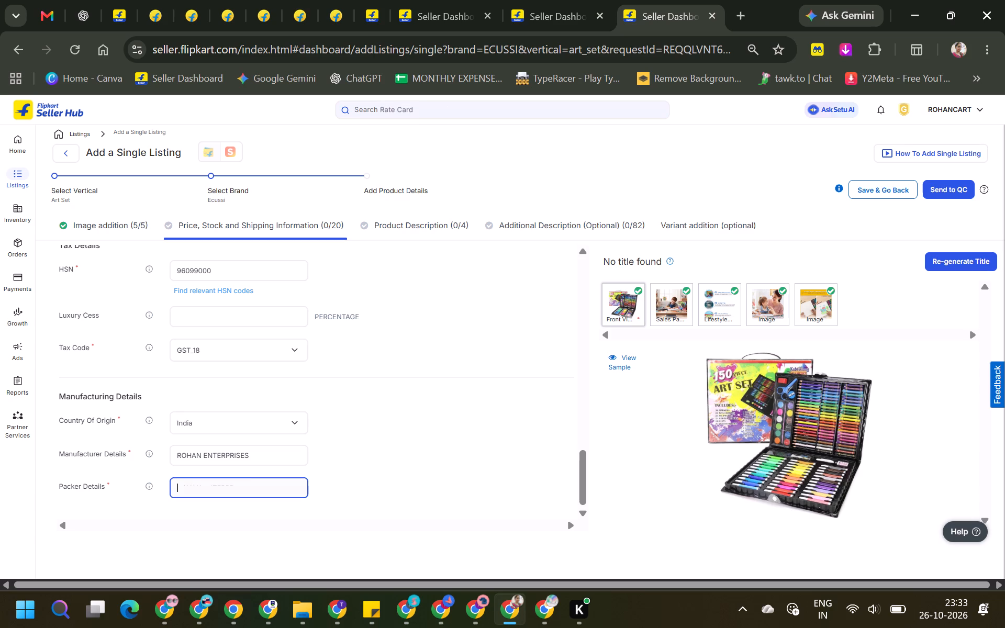
key("Tab")
Open the draft's Product Description section and copy the Model Name from PragatiEZone's reference art set listing.
left_click(431, 237)
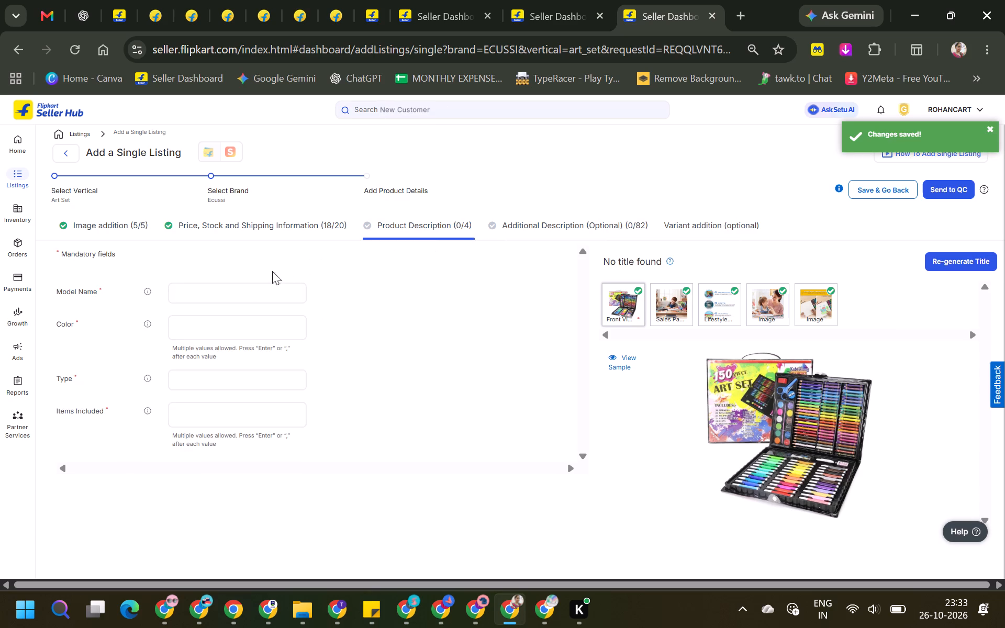
left_click(243, 289)
key("alt+Tab")
left_click(435, 212)
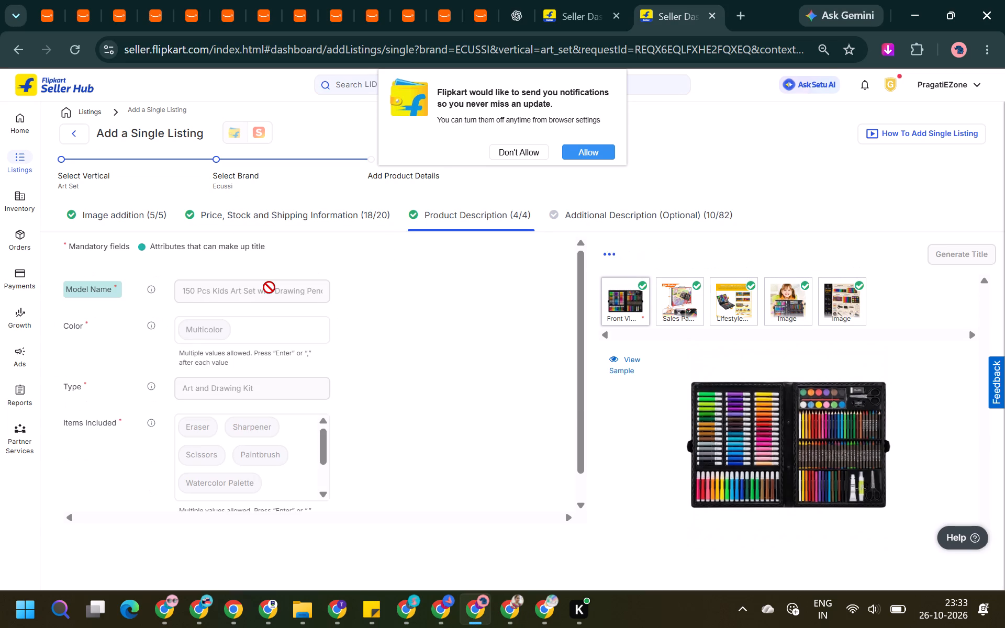
triple_click(269, 287)
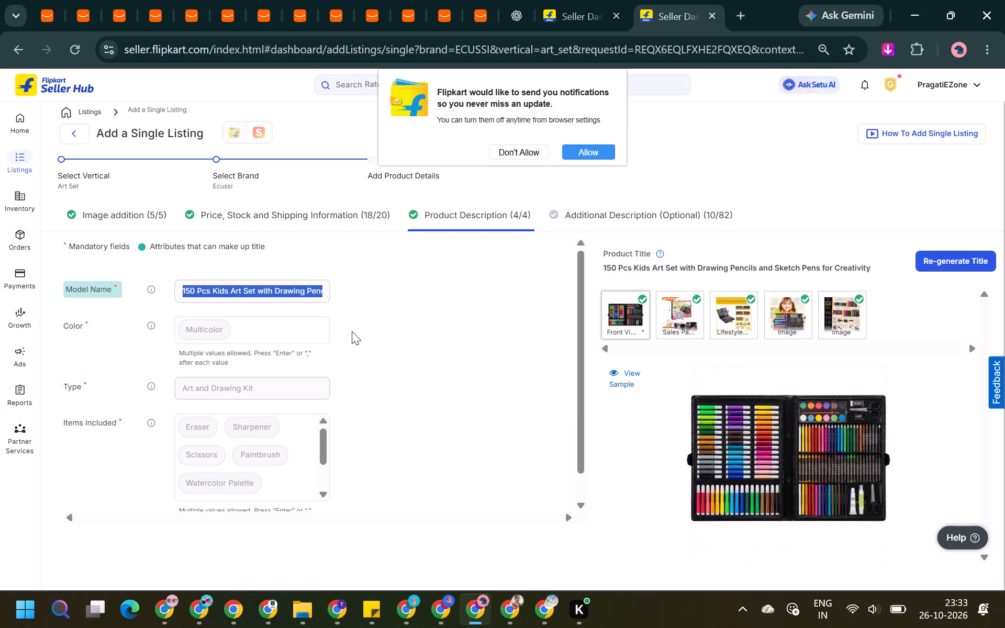
key("ctrl+c")
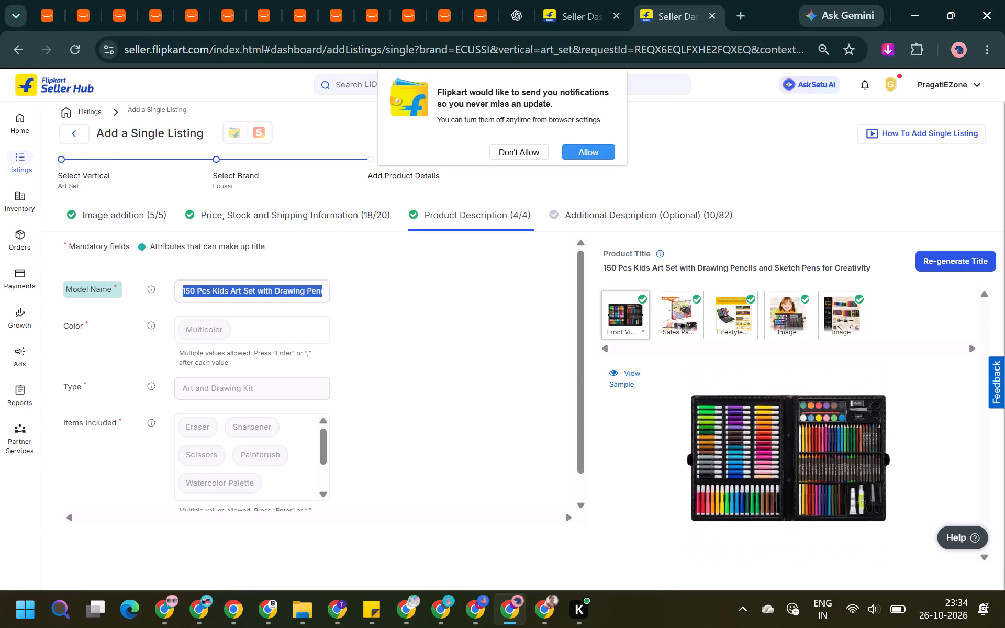
triple_click(237, 330)
key("ctrl+c")
key("alt+Tab")
key("ctrl+v")
key("Tab")
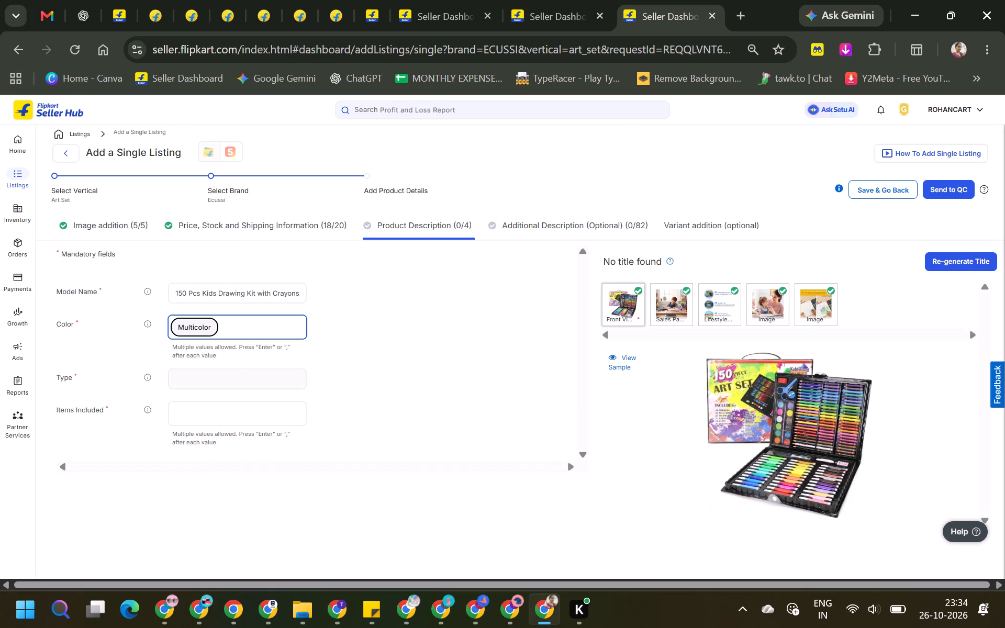
Copy the Type value Art and Drawing Kit from the reference listing into the draft.
left_click(231, 366)
left_click(233, 376)
key("alt+Tab")
triple_click(244, 392)
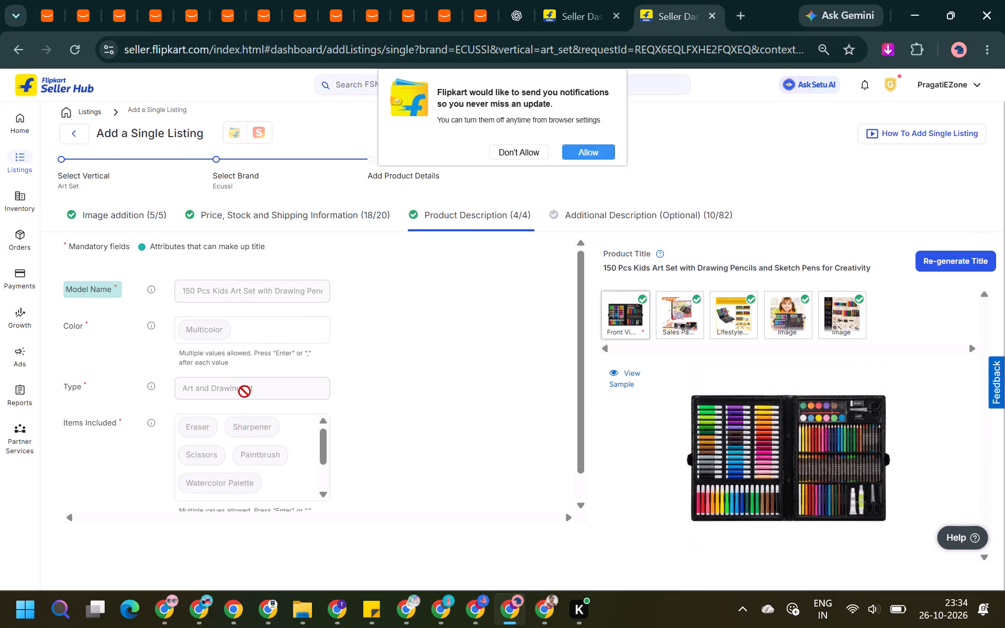
key("ctrl+c")
key("alt+Tab")
key("ctrl+v")
key("Tab")
Copy the whole Items Included list, from Eraser and Sharpener through Color Pencils, from the reference into the draft.
key("alt+Tab")
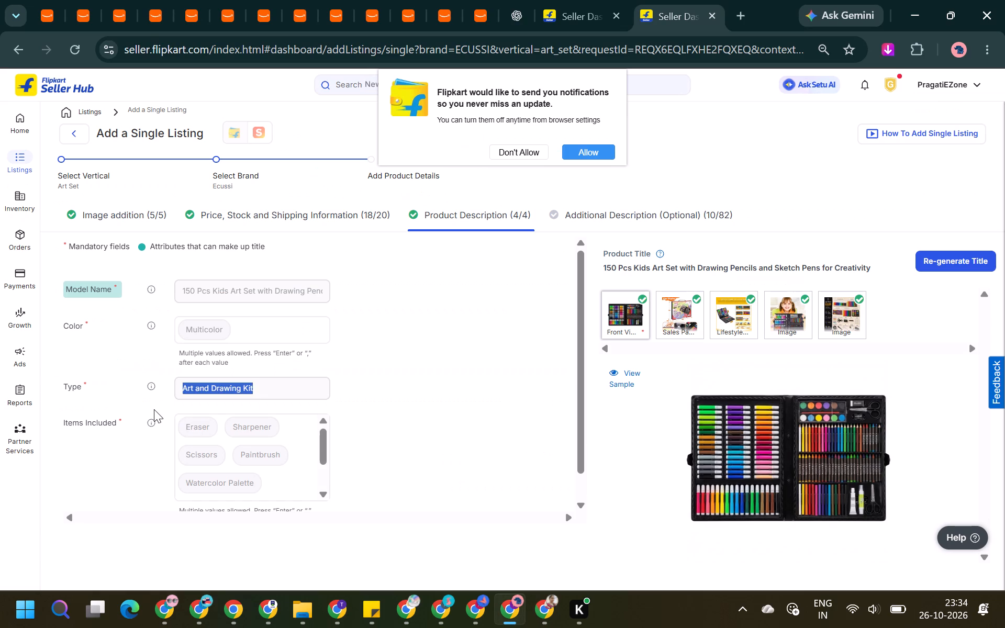
left_click_drag(154, 409, 299, 506)
key("ctrl+c")
key("alt+Tab")
key("ctrl+v")
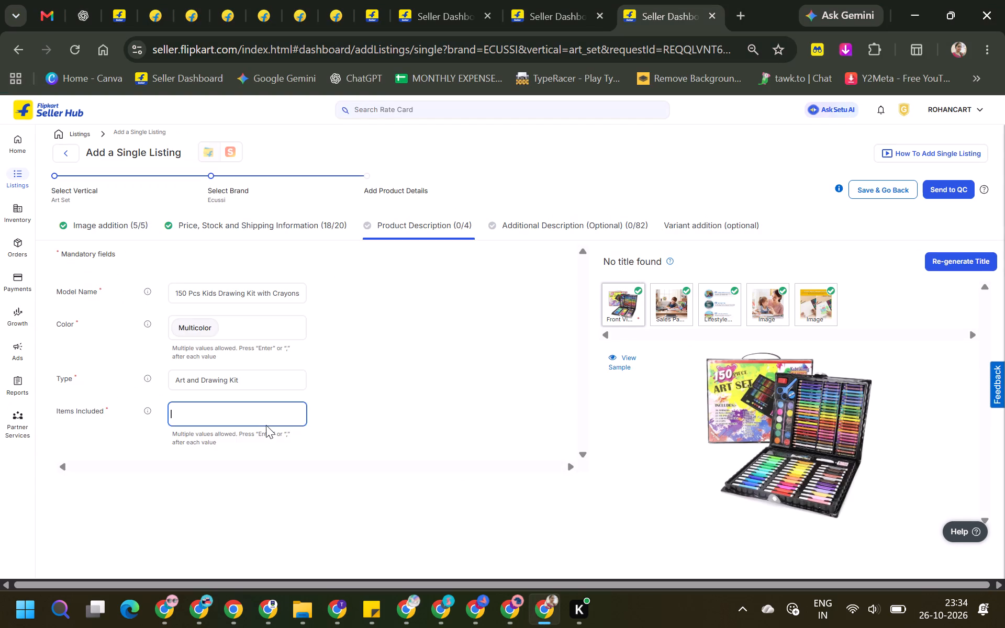
Open the Additional Description section in both listings and copy the Series value Complete Art Set into the draft.
left_click(531, 222)
key("Tab")
key("alt+Tab")
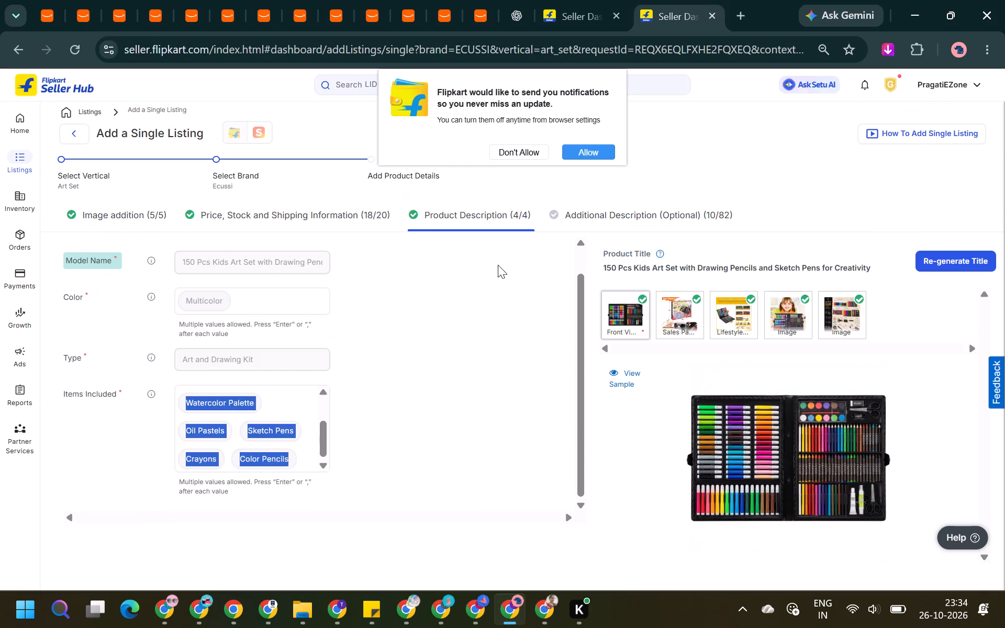
left_click(564, 224)
left_click(259, 304)
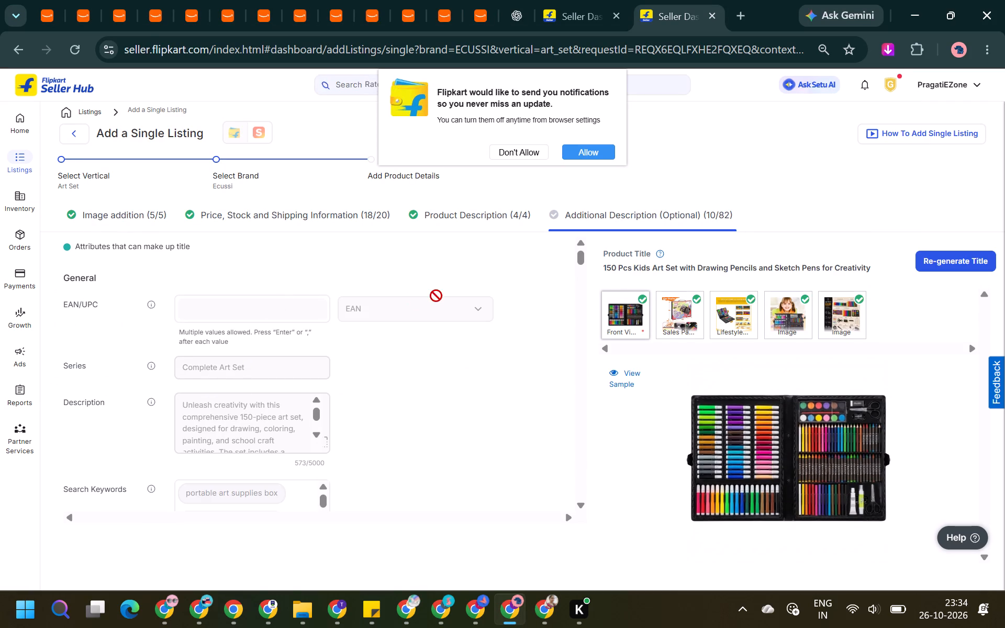
key("alt+Tab")
left_click(241, 368)
key("alt+Tab")
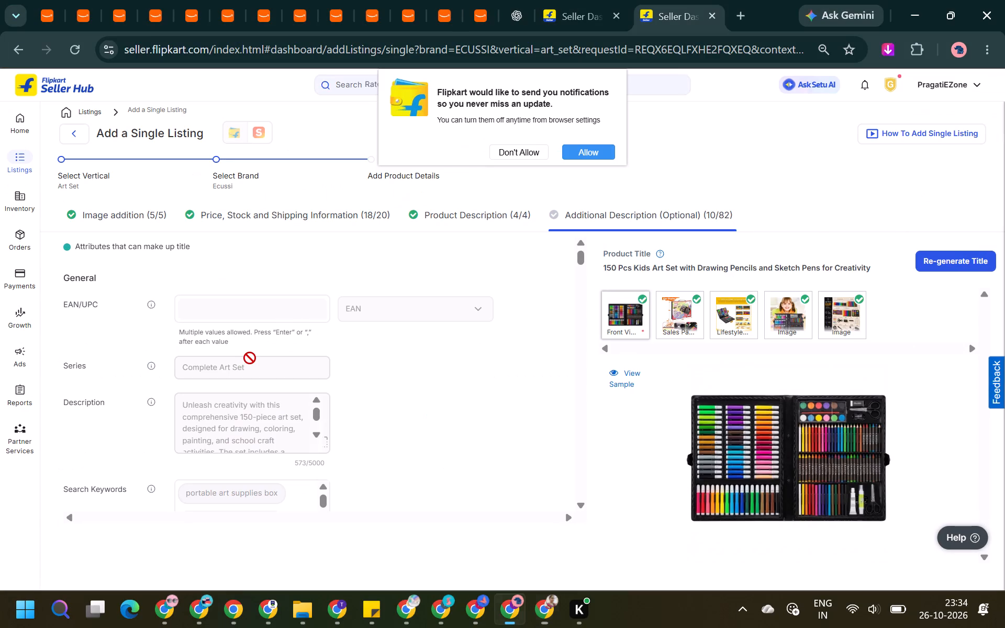
triple_click(250, 357)
left_click(250, 357)
key("ctrl+c")
key("alt+Tab")
key("ctrl+v")
key("Tab")
Copy the reference's full Description, starting "Unleash creativity with this comprehensive 150-piece art set", into the draft's Description.
key("alt+Tab")
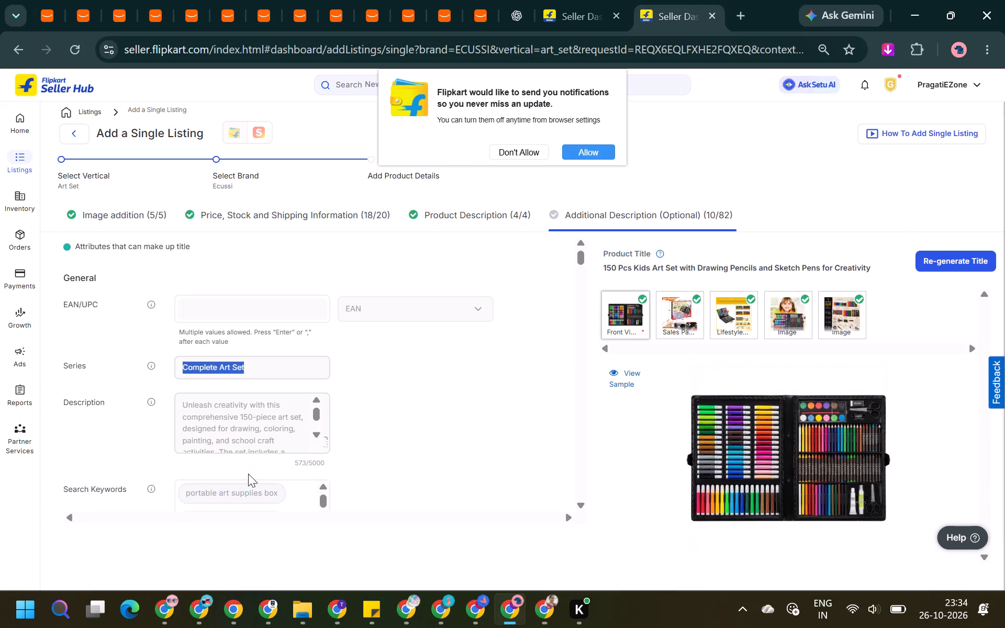
left_click(256, 457)
triple_click(256, 450)
left_click(256, 447)
key("ctrl+c")
key("alt+Tab")
key("ctrl+v")
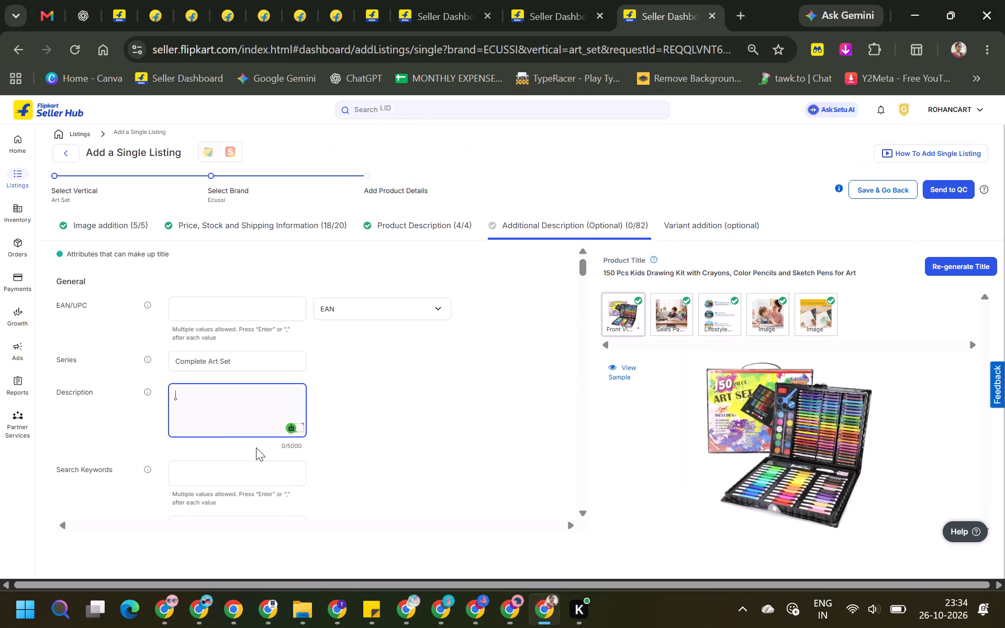
key("Tab")
Copy all Search Keywords, from portable art supplies box through 150 piece art set, from the reference into the draft.
key("alt+Tab")
scroll(170, 419, "down", 2)
left_click(175, 354)
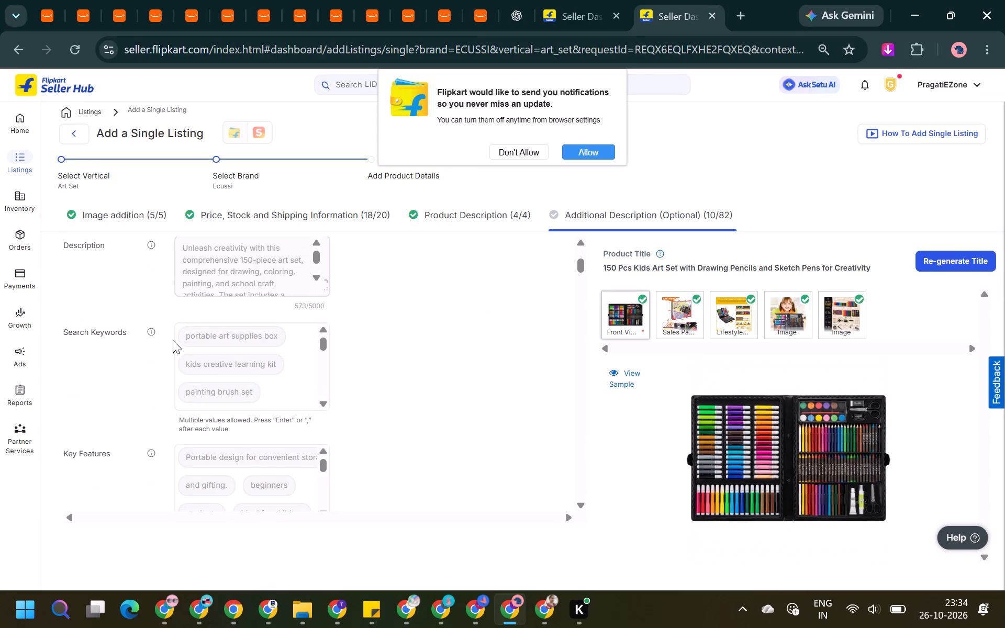
left_click_drag(170, 335, 292, 393)
key("ctrl+c")
key("ctrl+c")
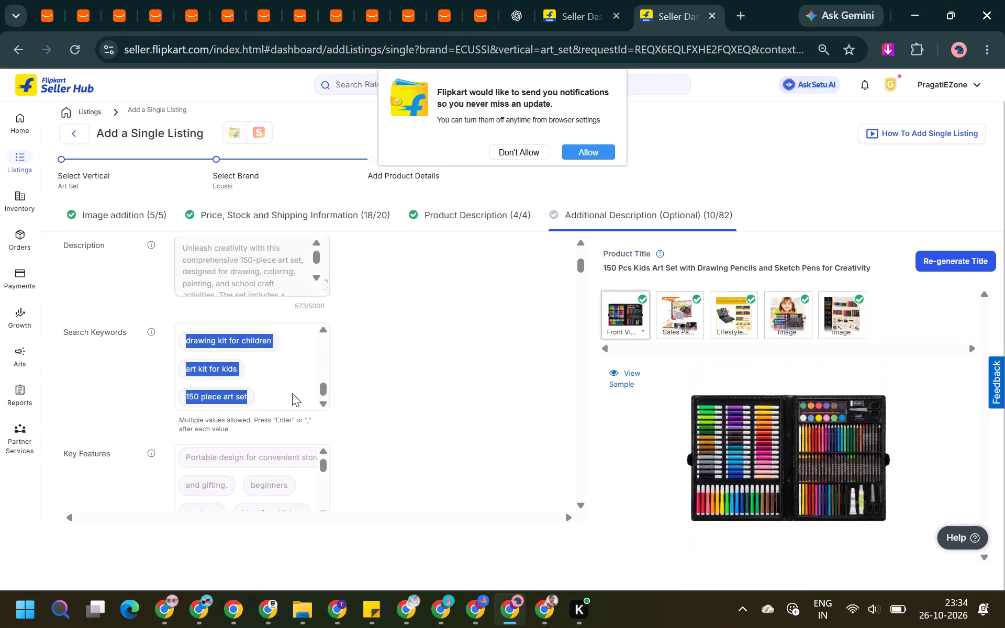
key("alt+Tab")
key("ctrl+v")
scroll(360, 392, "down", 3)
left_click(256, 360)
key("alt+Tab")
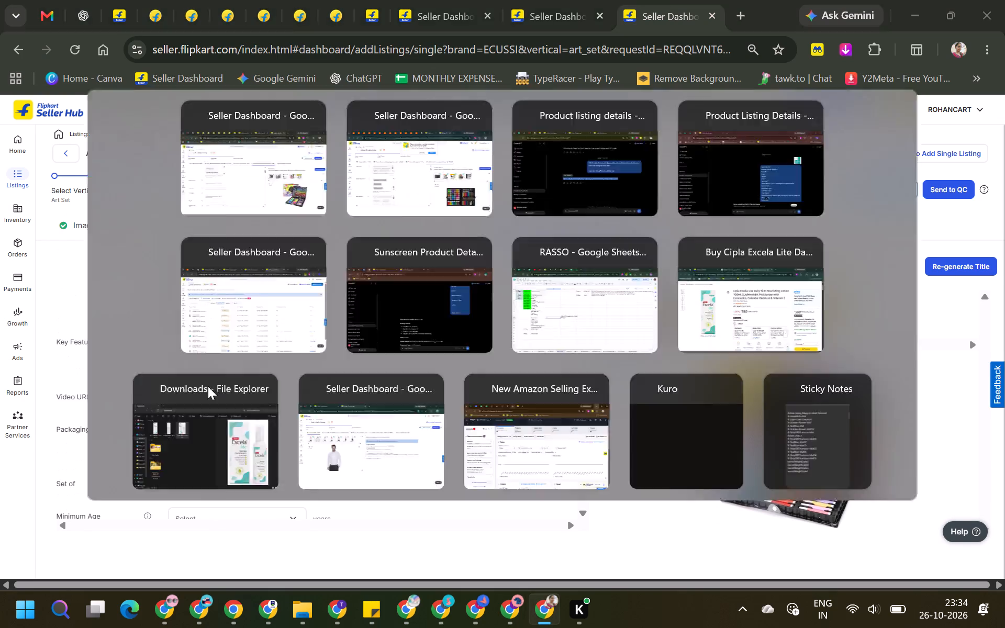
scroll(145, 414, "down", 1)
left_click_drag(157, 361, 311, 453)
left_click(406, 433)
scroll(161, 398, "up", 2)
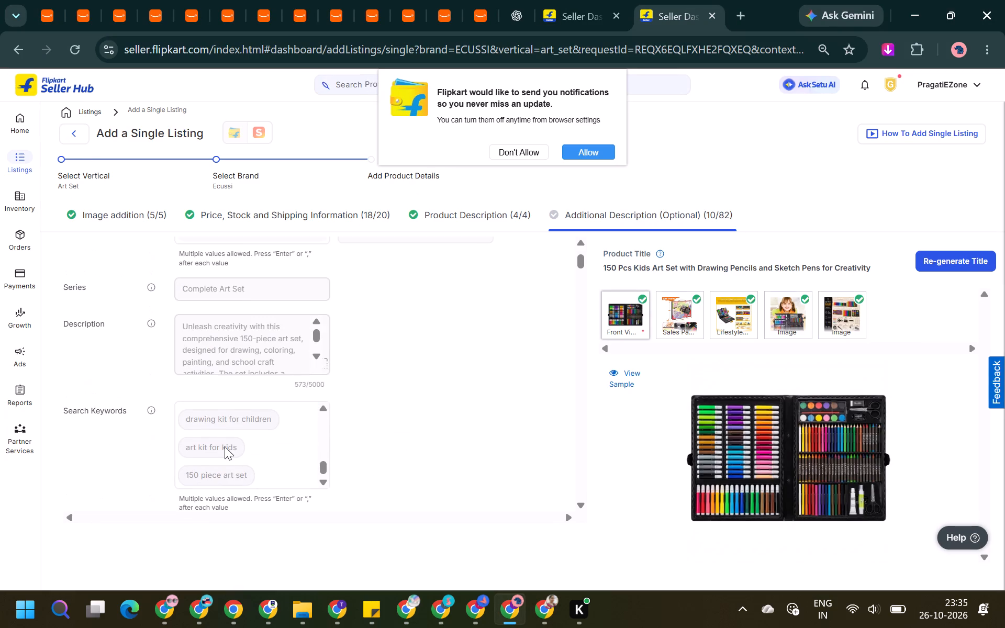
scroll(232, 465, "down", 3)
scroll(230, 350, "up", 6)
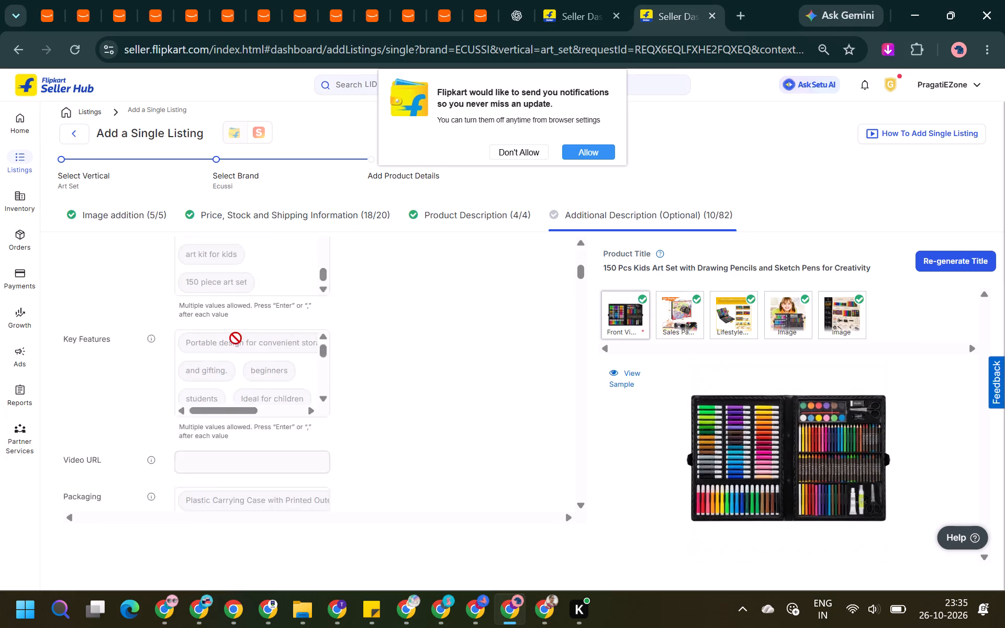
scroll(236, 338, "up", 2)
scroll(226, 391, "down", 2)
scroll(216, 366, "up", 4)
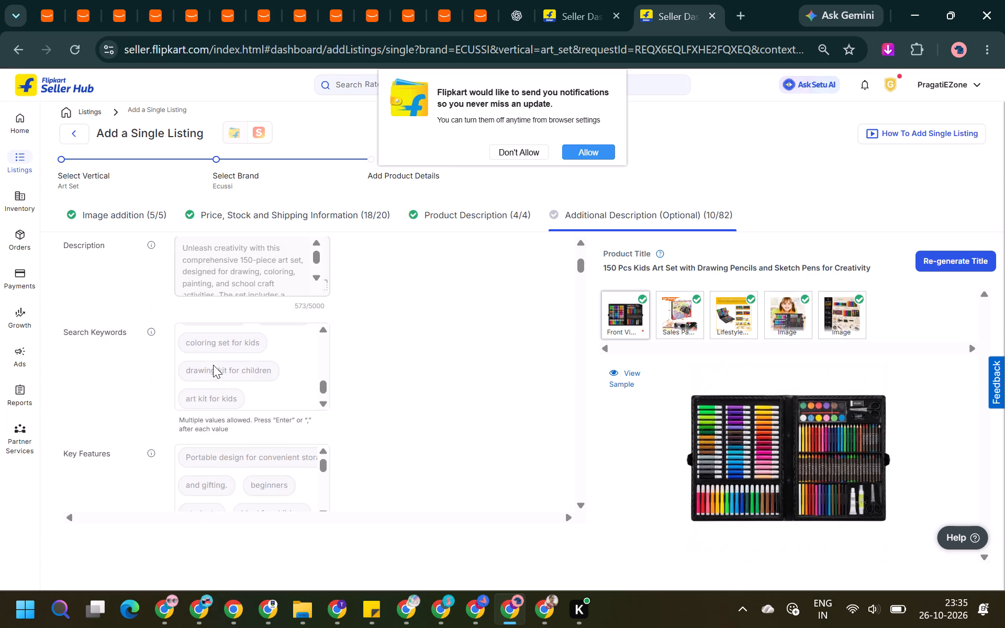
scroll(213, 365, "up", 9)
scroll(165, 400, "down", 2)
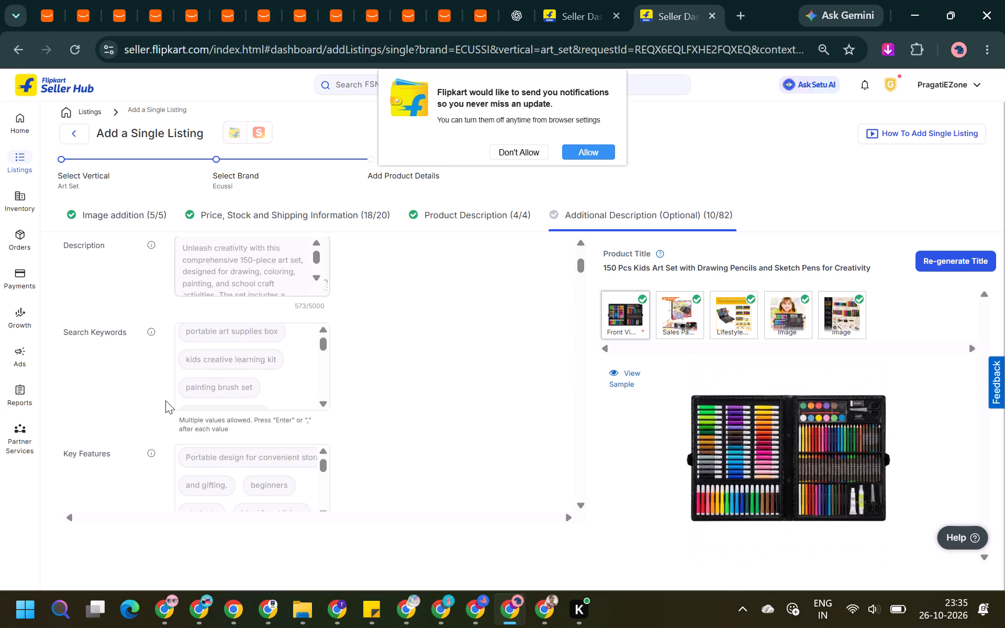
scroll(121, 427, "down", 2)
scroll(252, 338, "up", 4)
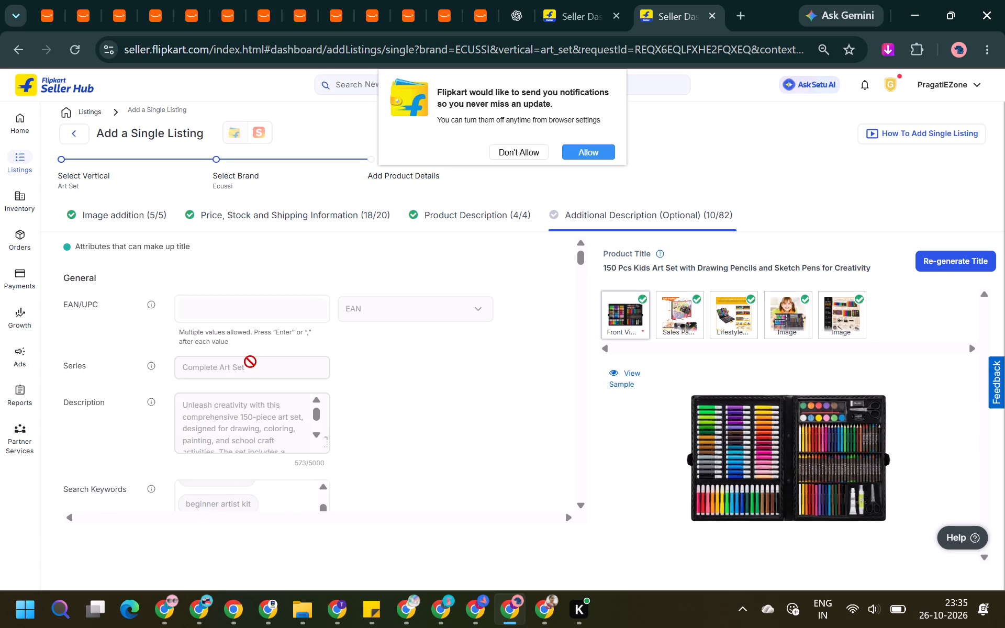
Copy all the reference's Key Features, starting with "Portable design for convenient", into the draft's Key Features.
scroll(398, 329, "down", 3)
left_click_drag(172, 366, 244, 418)
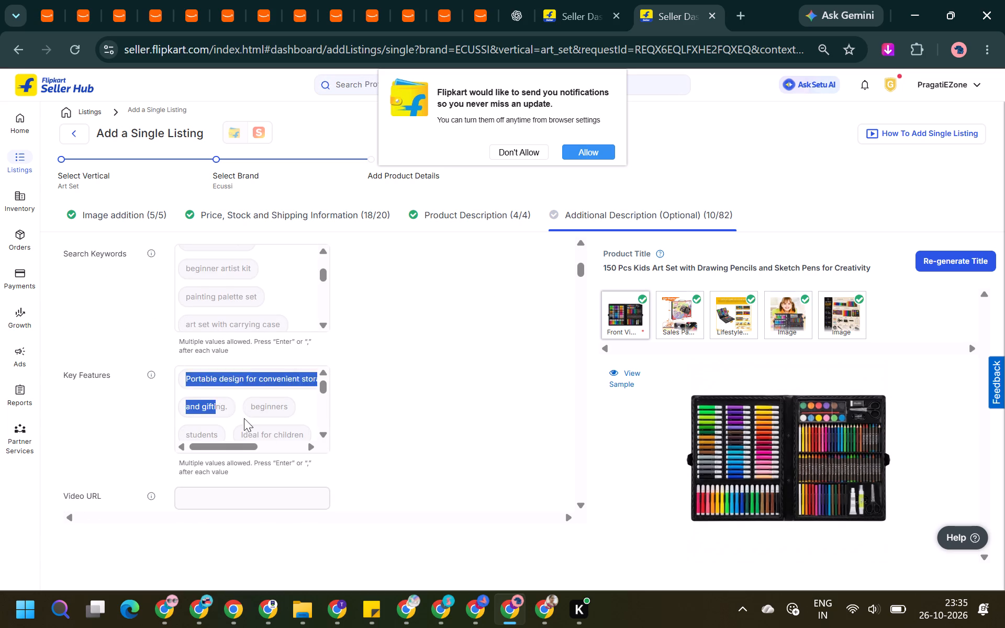
left_click_drag(244, 418, 257, 428)
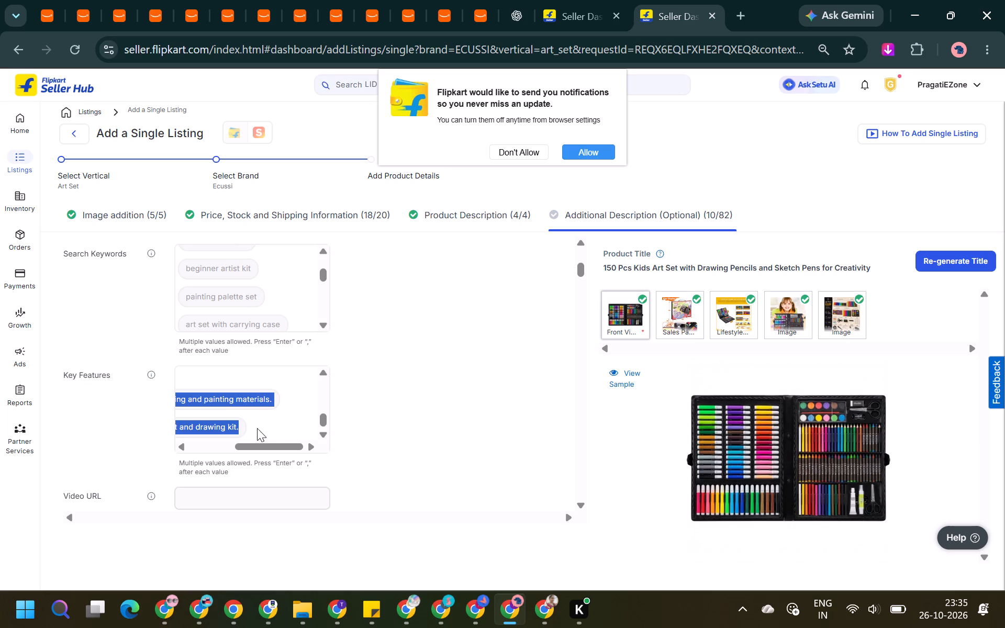
left_click_drag(257, 428, 255, 428)
key("ctrl+c")
key("ctrl+c")
key("alt+Tab")
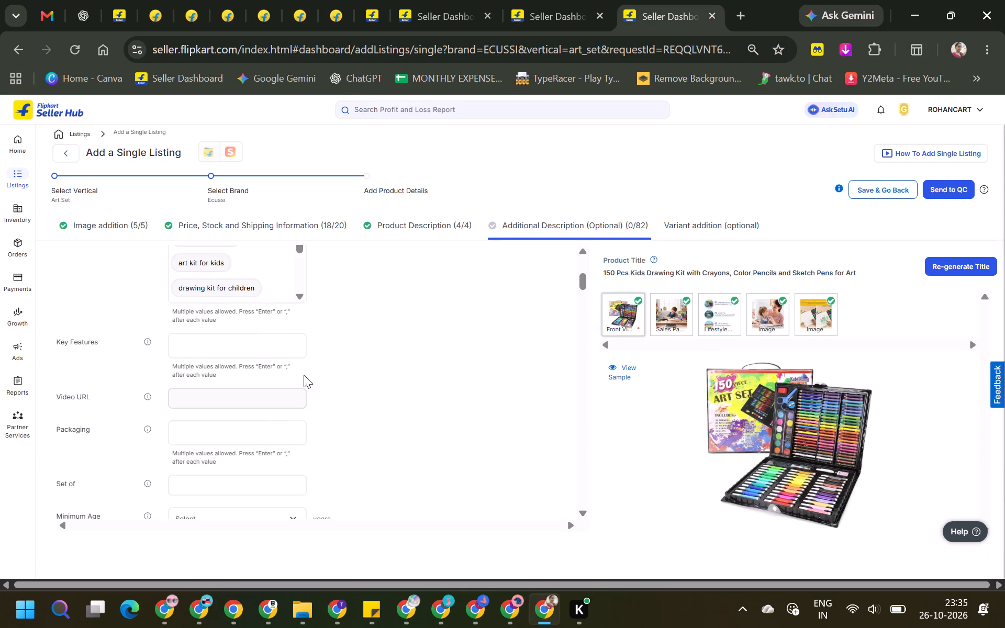
left_click(256, 342)
key("ctrl+v")
left_click(374, 358)
Copy the Packaging value Plastic Carrying Case with Printed Outer Box from the reference into the draft.
scroll(230, 455, "down", 2)
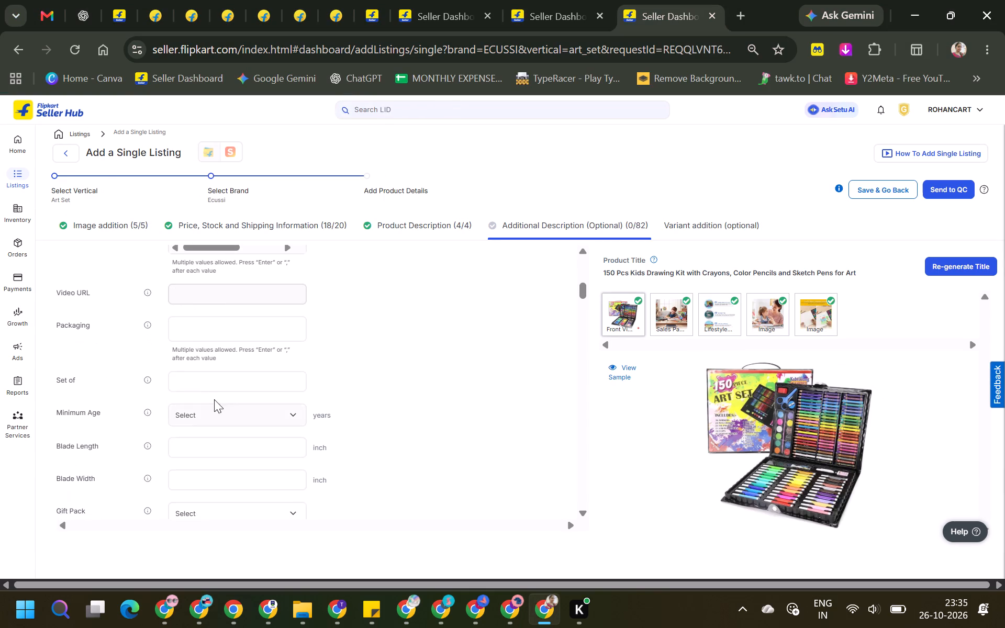
left_click(224, 340)
key("alt+Tab")
scroll(167, 414, "down", 2)
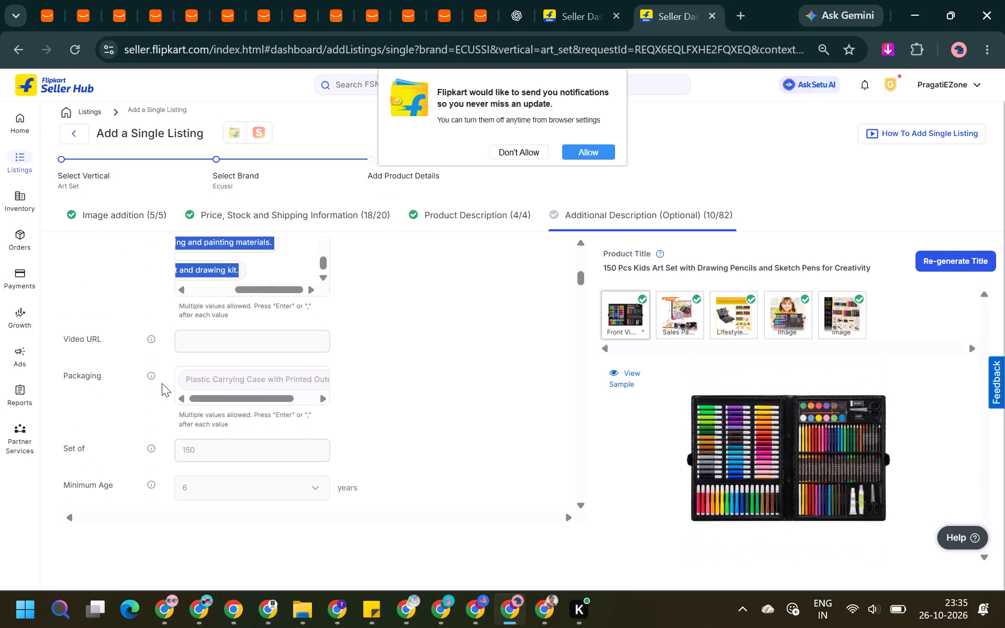
left_click_drag(162, 381, 378, 385)
key("ctrl+c")
key("alt+Tab")
key("ctrl+v")
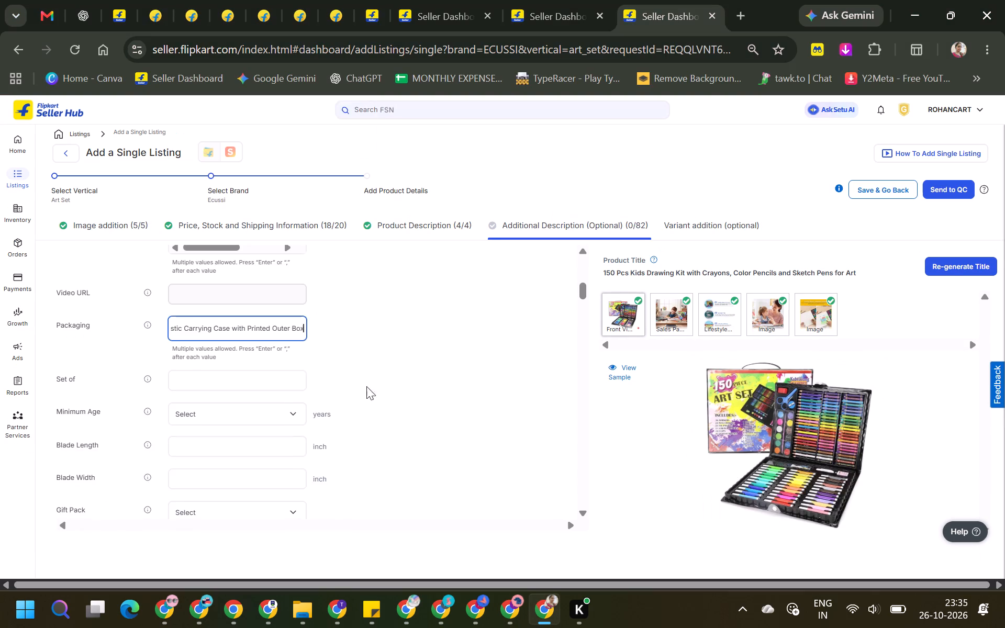
key("Tab")
Check the reference's Set of value and set the draft's Set of to 150.
key("alt+Tab")
key("alt+Tab")
type("150")
Recheck the draft's Product Description section and send the ROHANCART art set listing to QC.
left_click(398, 232)
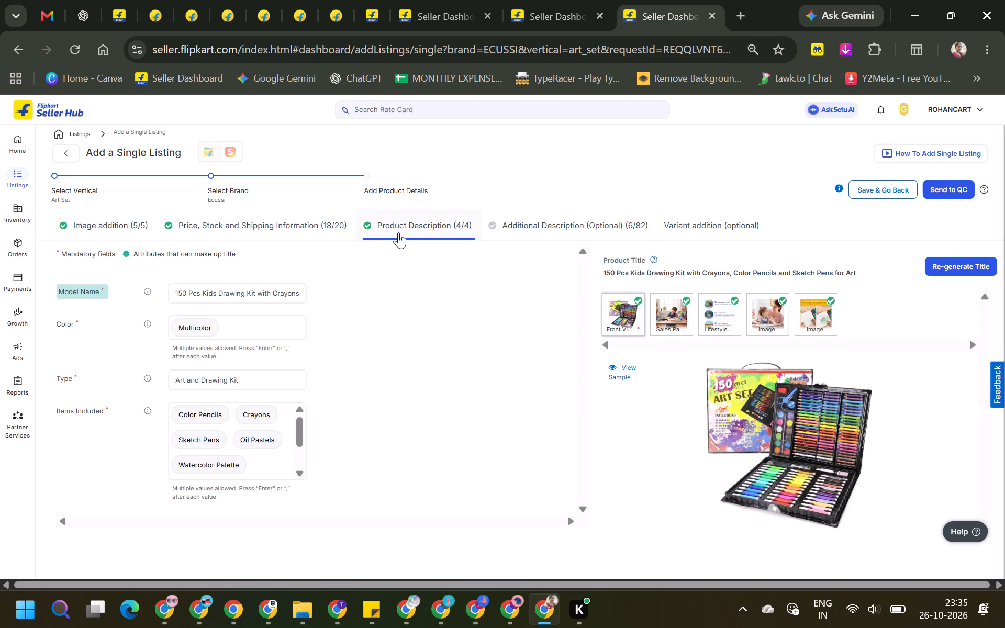
left_click(937, 192)
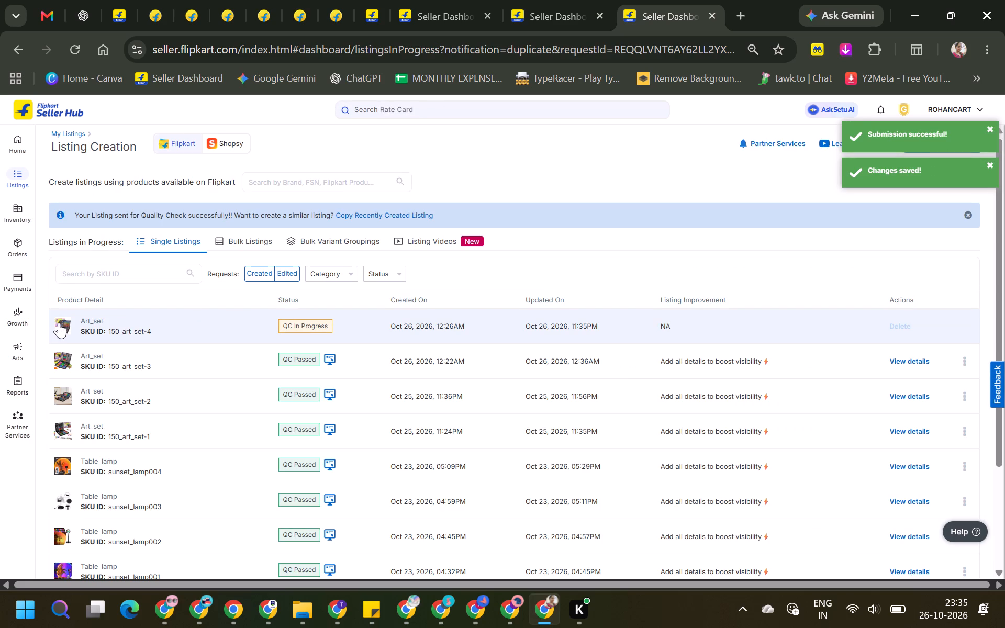
Start a new single listing in ROHANCART and copy the brand name ECUSSI from the web address of PragatiEZone's reference.
scroll(830, 213, "up", 2)
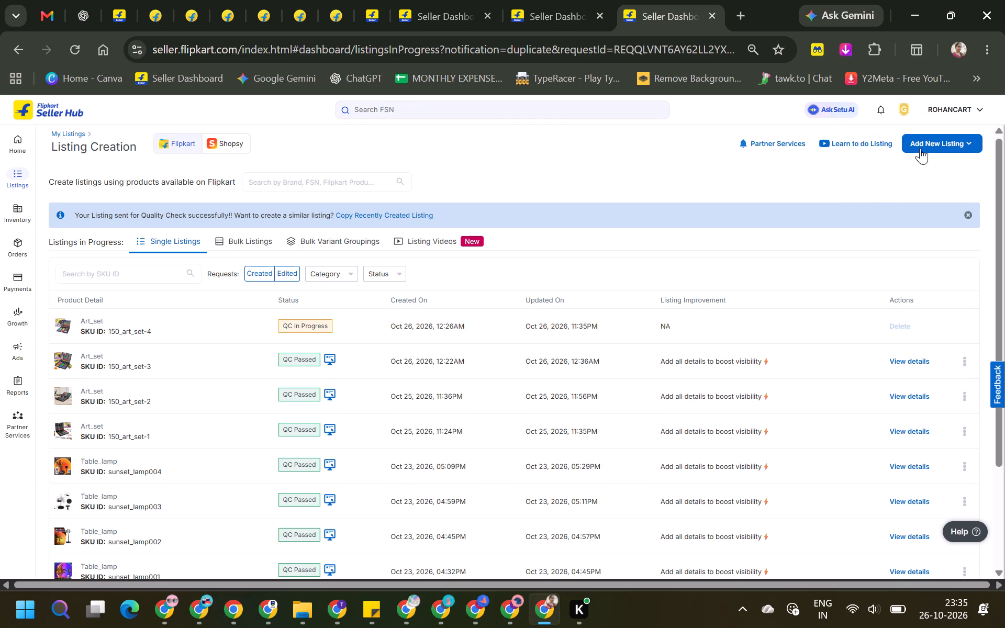
left_click(920, 148)
left_click(920, 165)
key("alt+Tab")
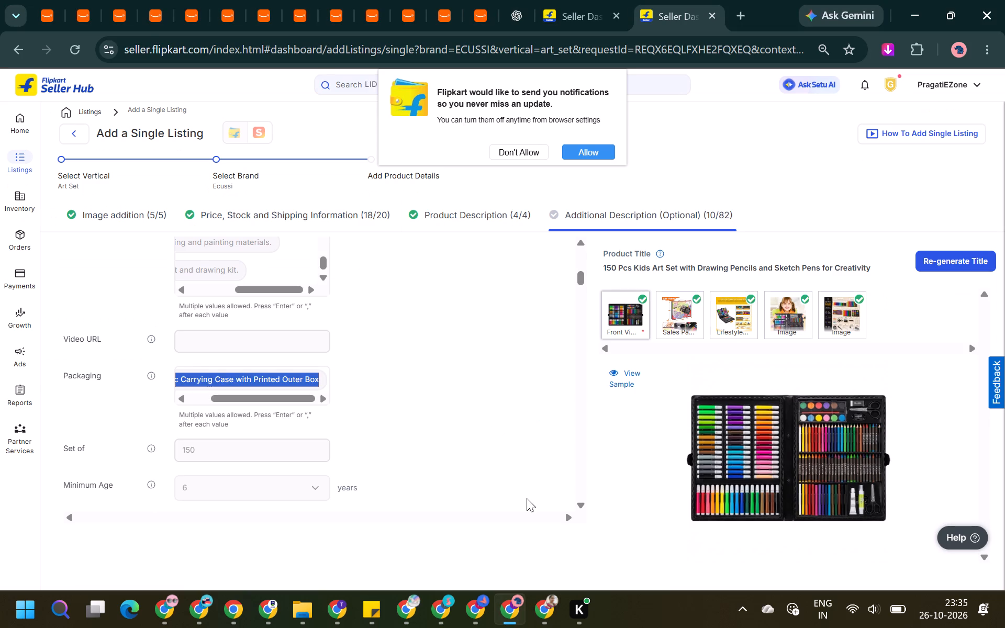
double_click(476, 40)
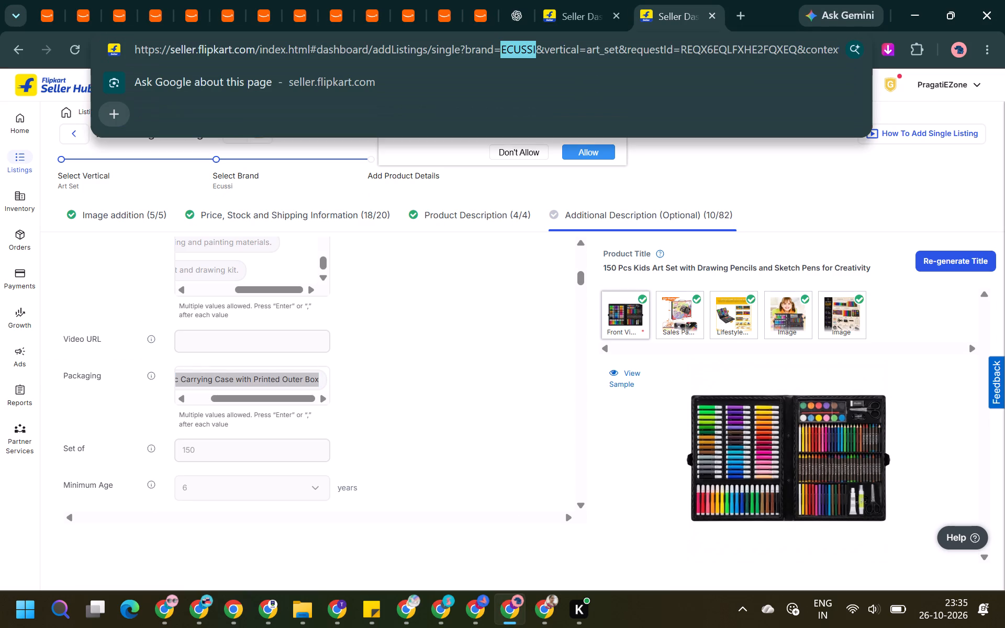
key("ctrl+c")
key("alt+Tab")
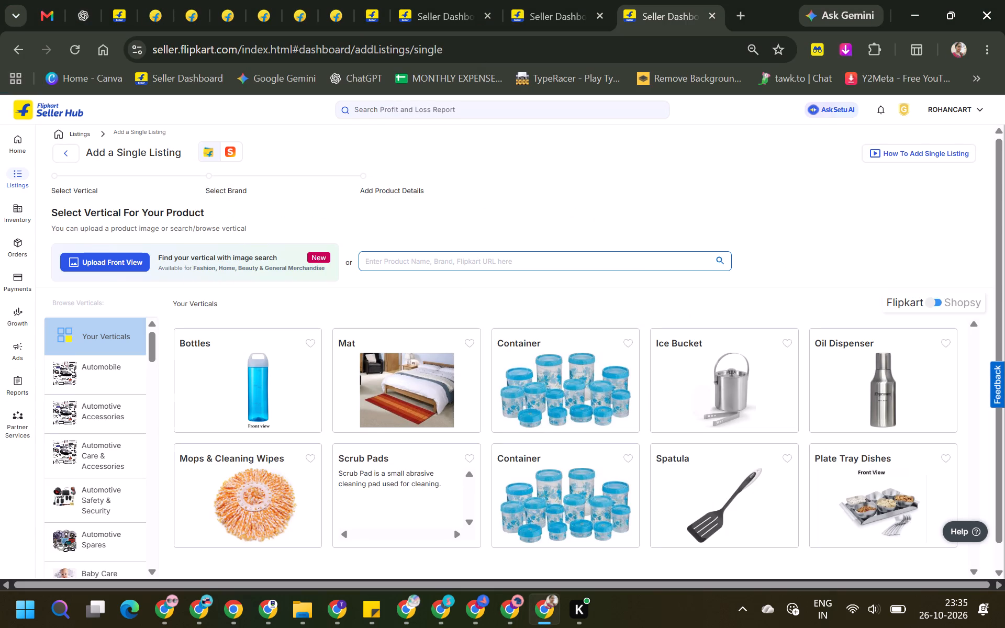
Search the verticals for ART SET and choose Pens, Stationery & Hobby Materials / Art Supplies / Art Sets for the new listing.
left_click(487, 263)
type("ART SET")
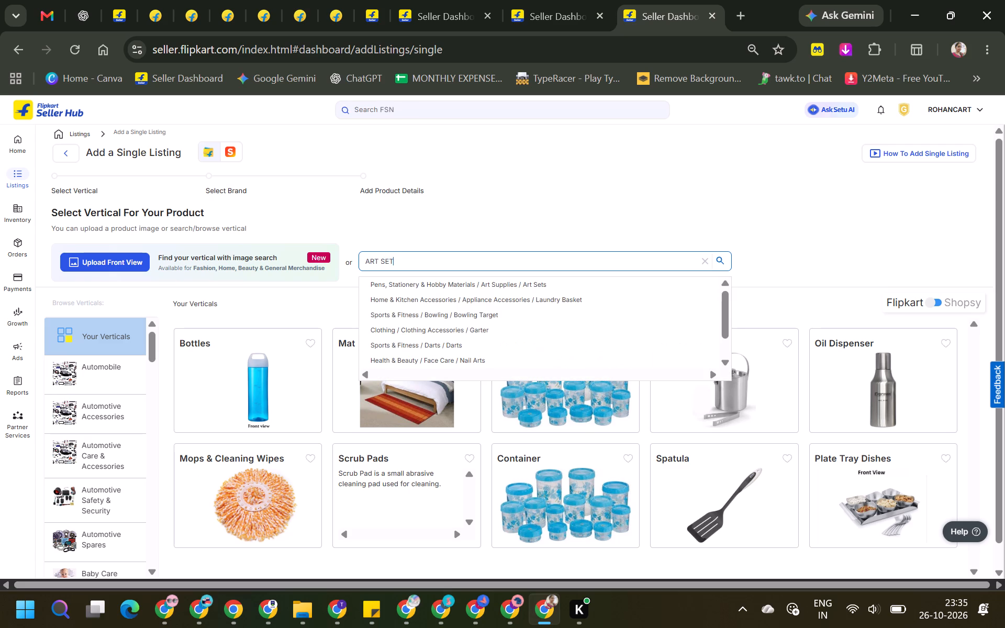
left_click(596, 285)
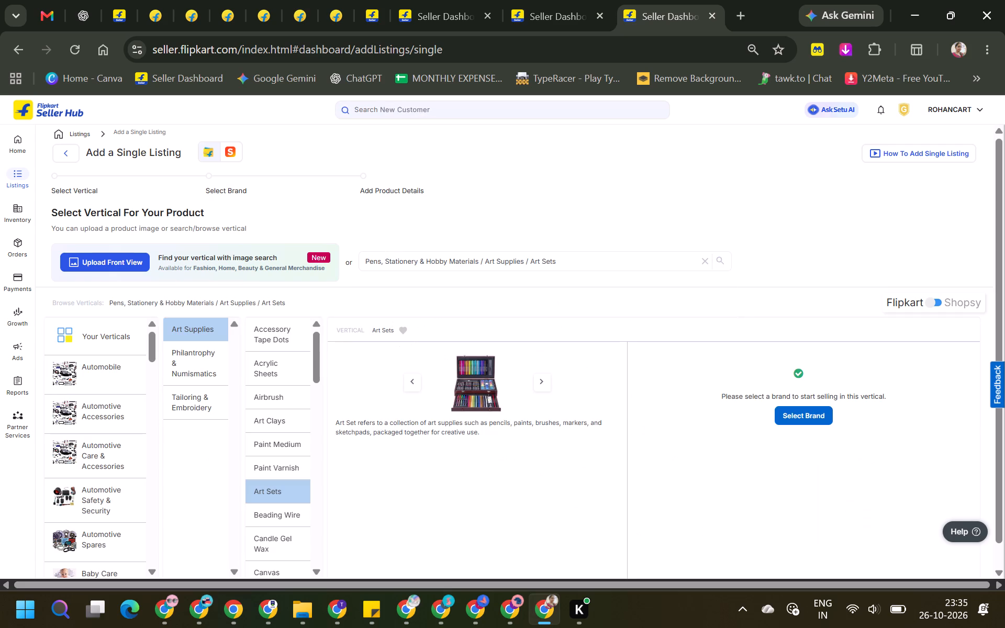
Check the brand ECUSSI for the Art Set vertical and create a new listing under it.
left_click(813, 408)
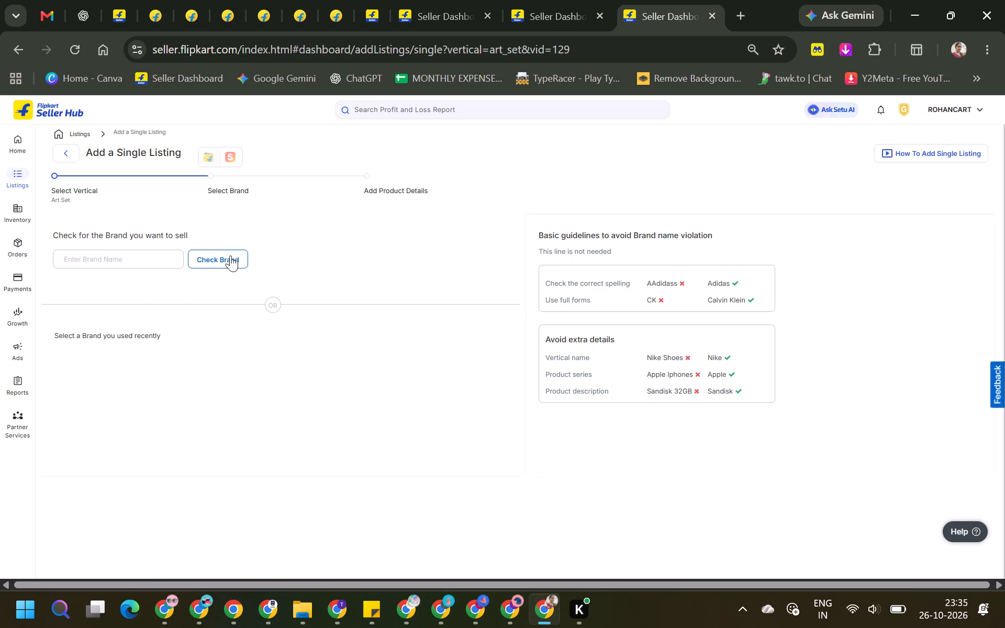
left_click(161, 262)
key("ctrl+v")
key("backslash")
key("Return")
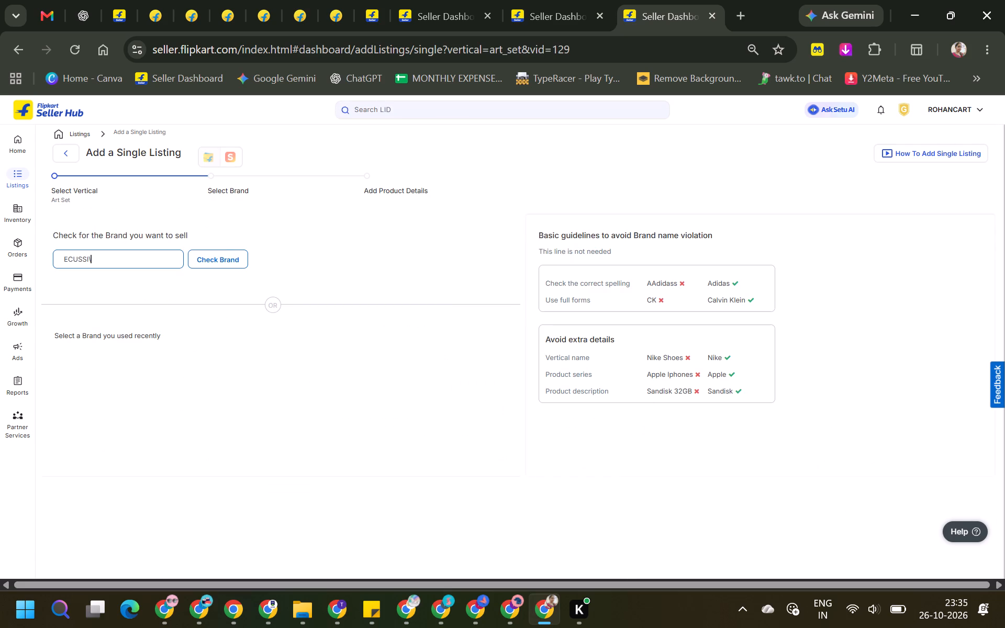
key("BackSpace")
key("Return")
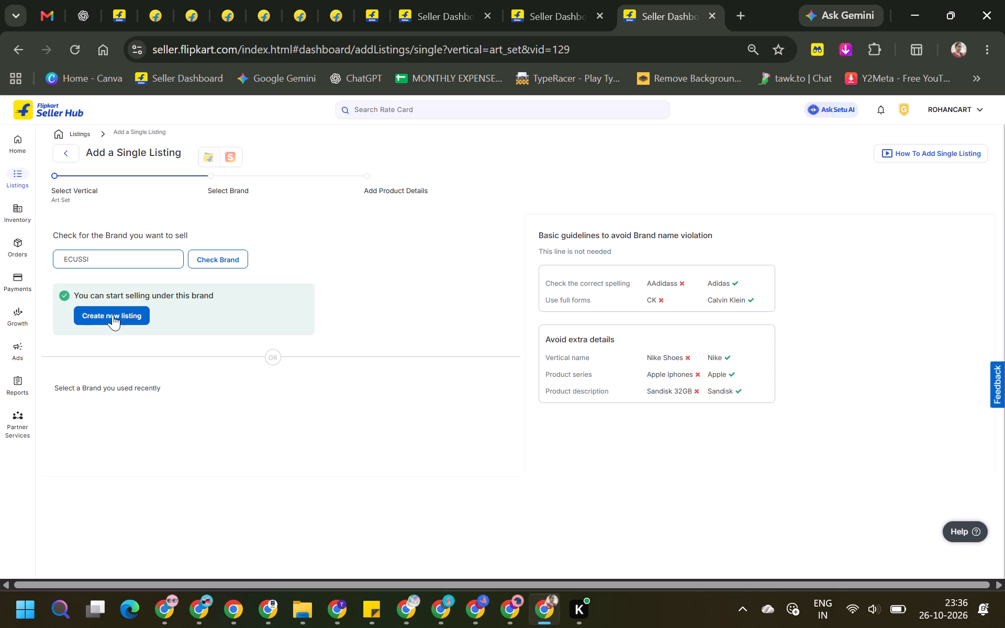
left_click(113, 315)
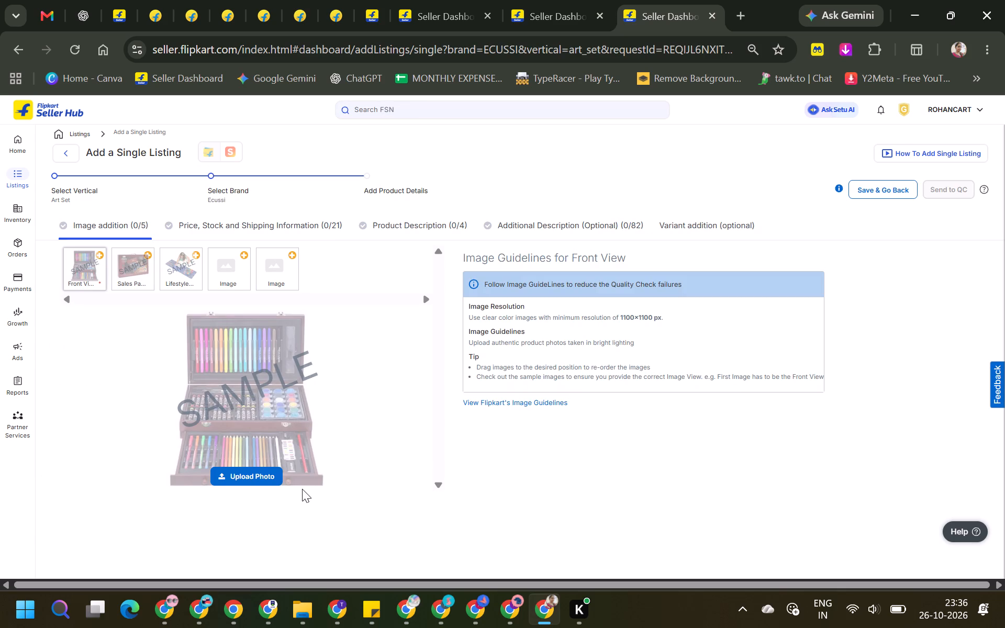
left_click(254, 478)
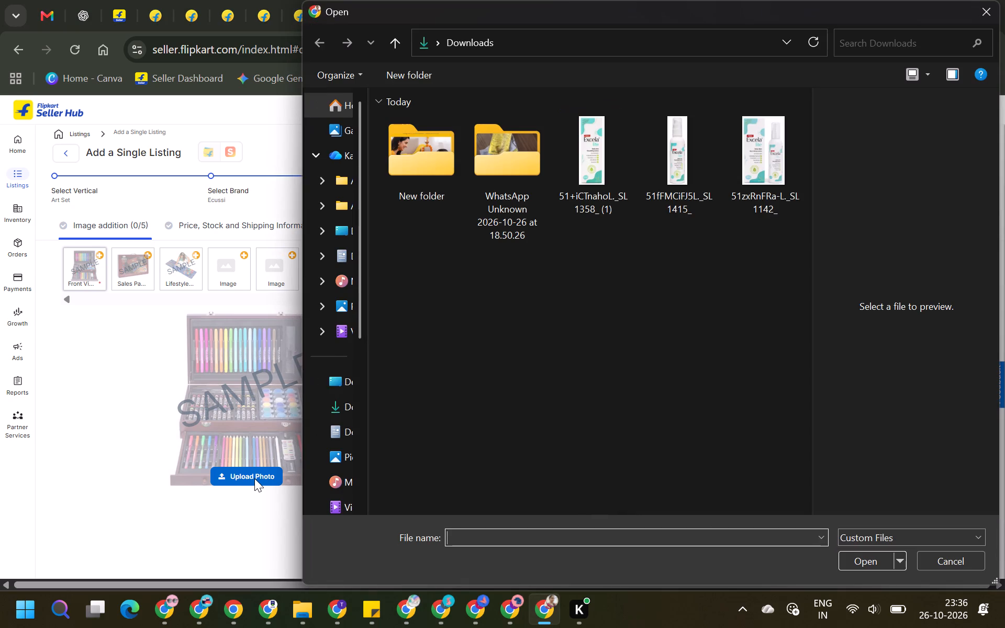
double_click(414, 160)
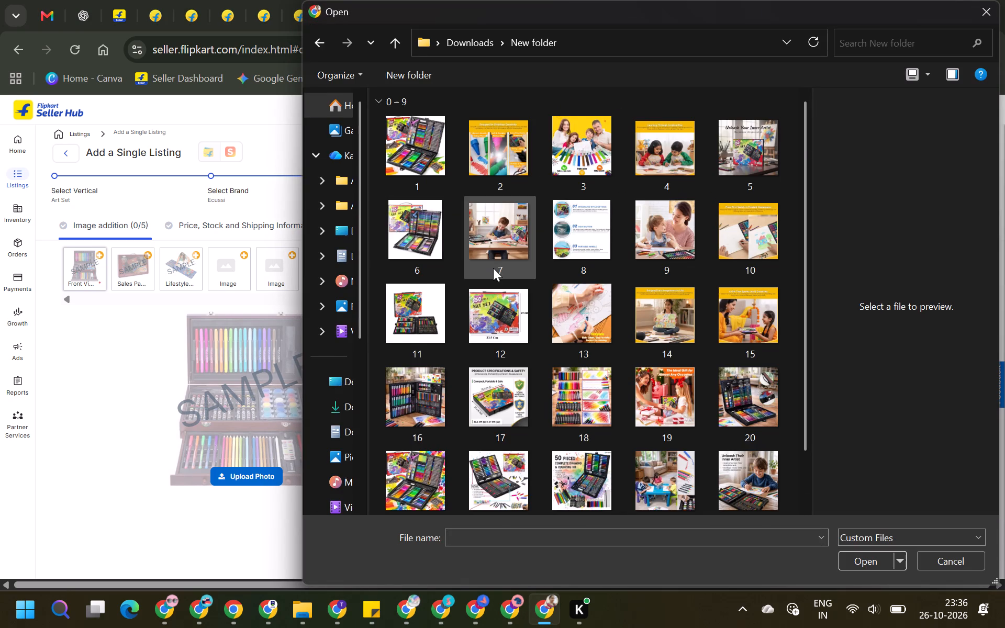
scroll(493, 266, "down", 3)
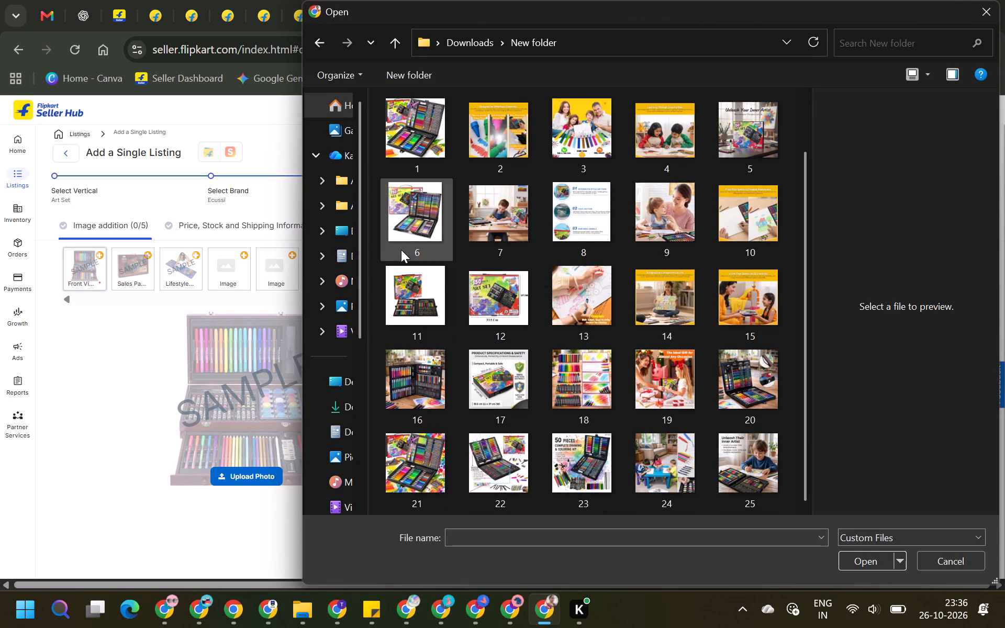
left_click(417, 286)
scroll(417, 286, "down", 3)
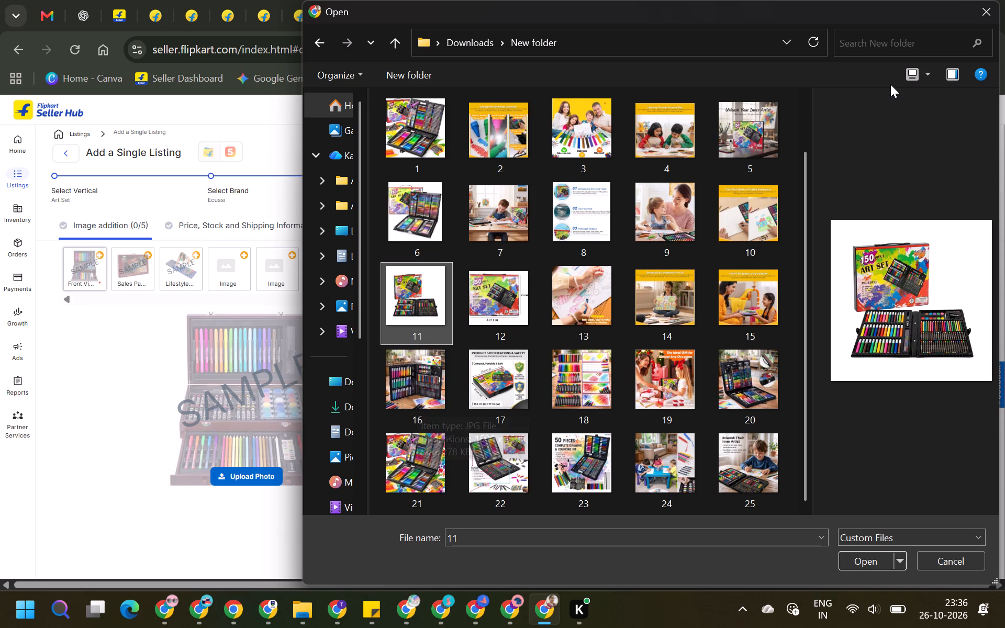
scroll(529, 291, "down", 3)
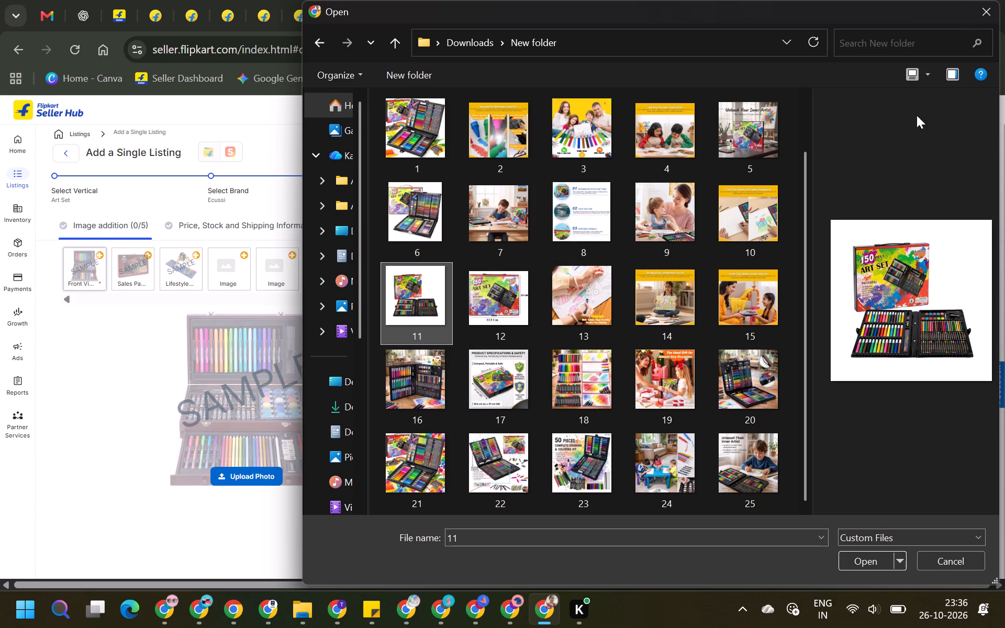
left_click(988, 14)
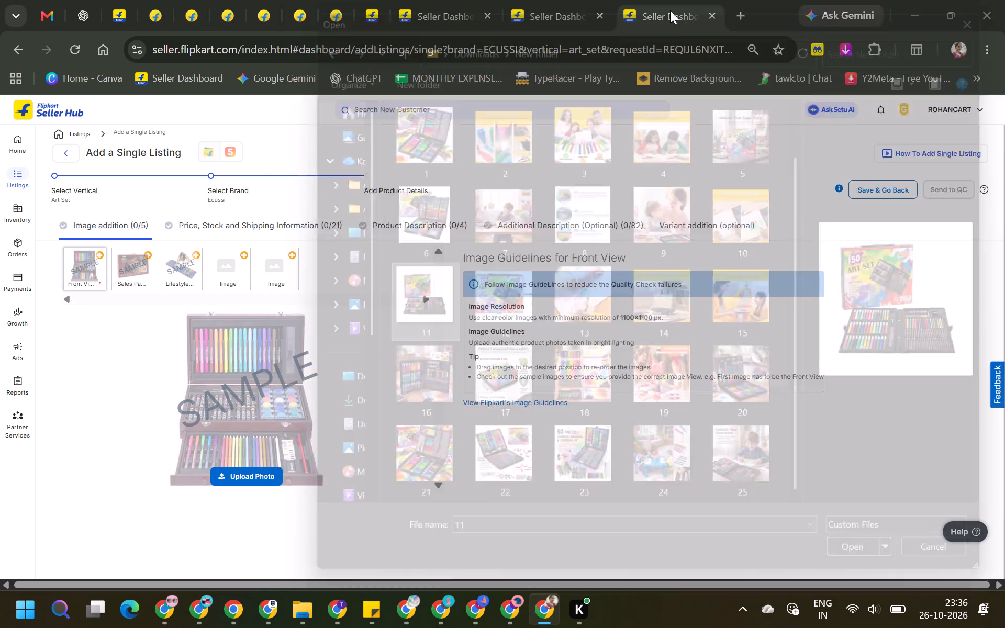
Switch to ROHANCART's listings in progress and reload the list.
left_click(532, 0)
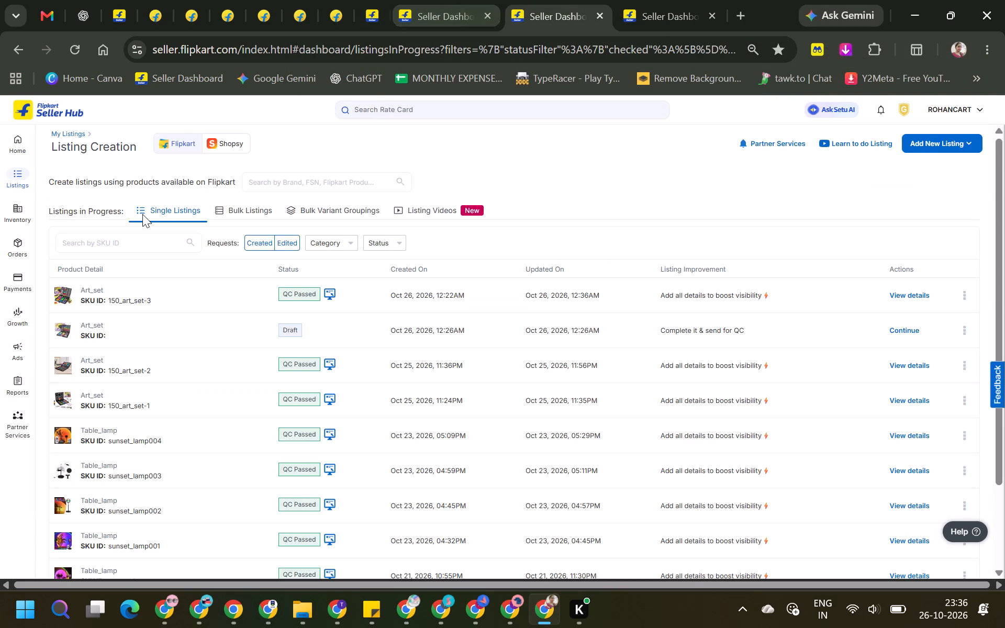
left_click(70, 48)
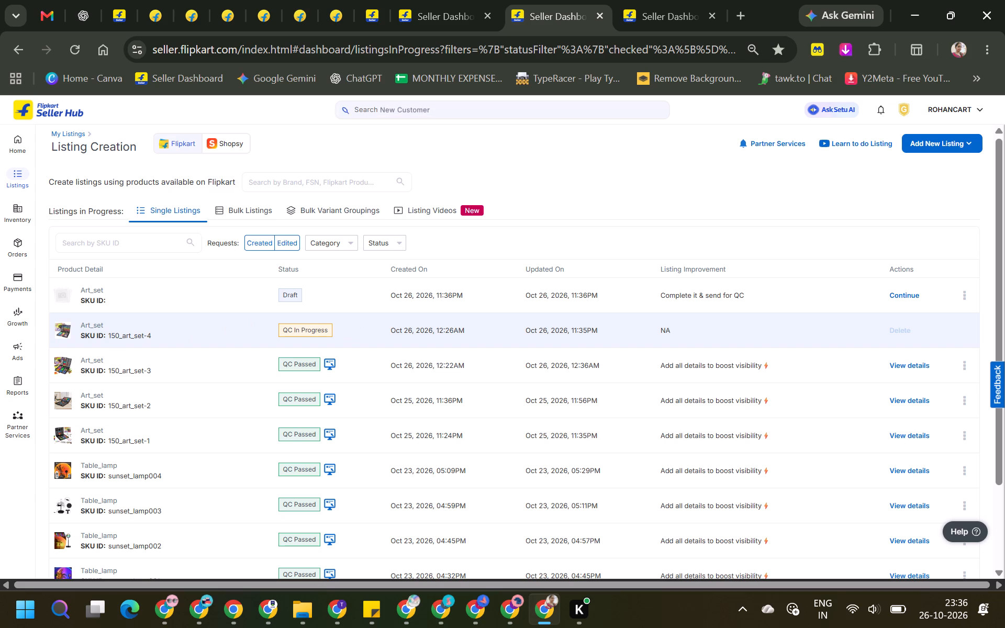
In File Explorer, open New folder in Downloads, group its images by name and preview image 1.
left_click(304, 613)
double_click(168, 342)
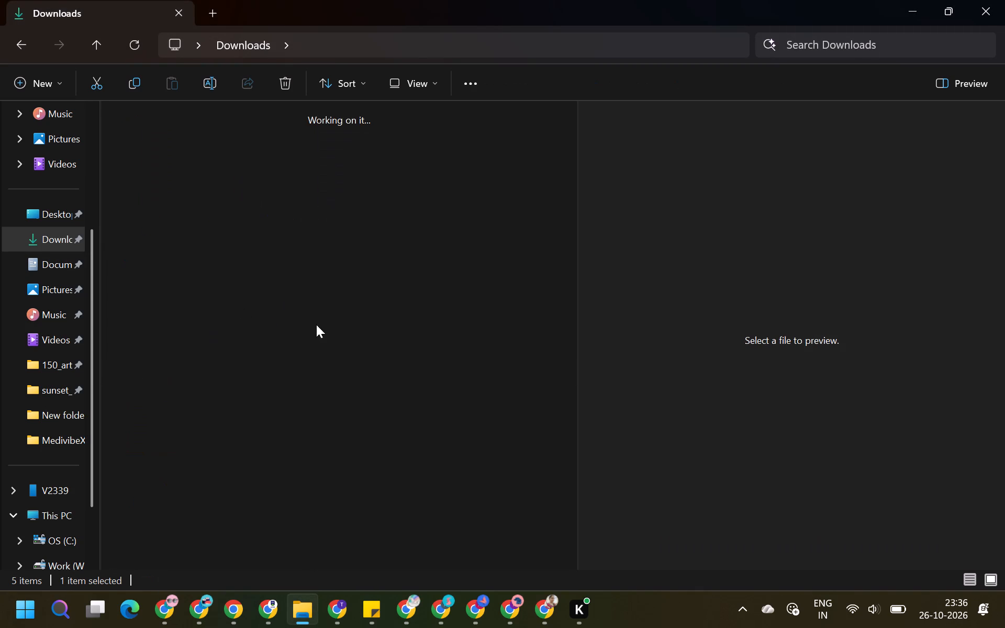
scroll(314, 374, "down", 3)
scroll(314, 374, "up", 5)
scroll(314, 374, "down", 5)
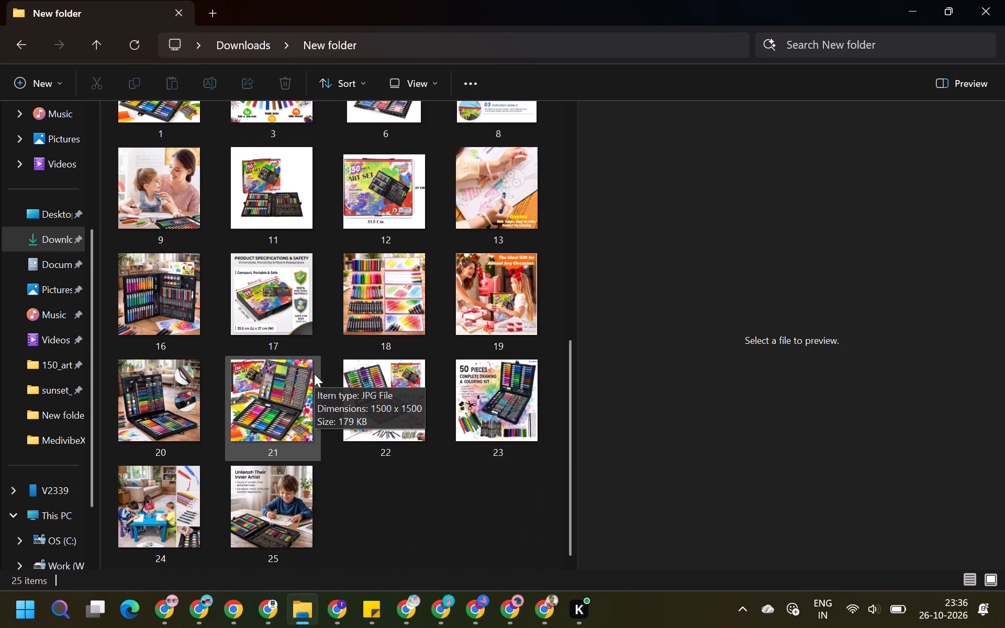
scroll(315, 374, "up", 6)
left_click(353, 81)
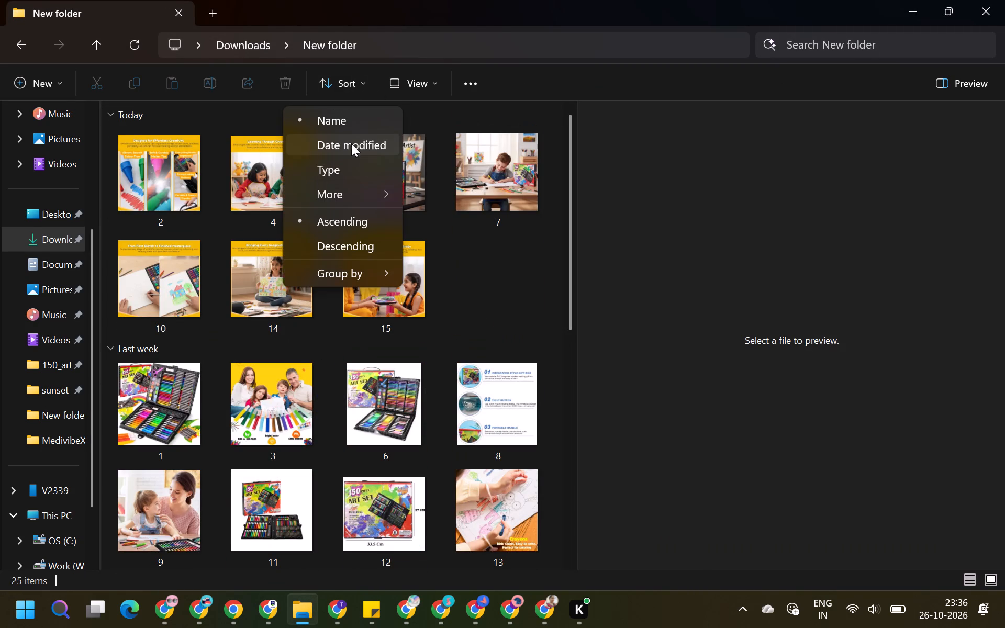
left_click(337, 197)
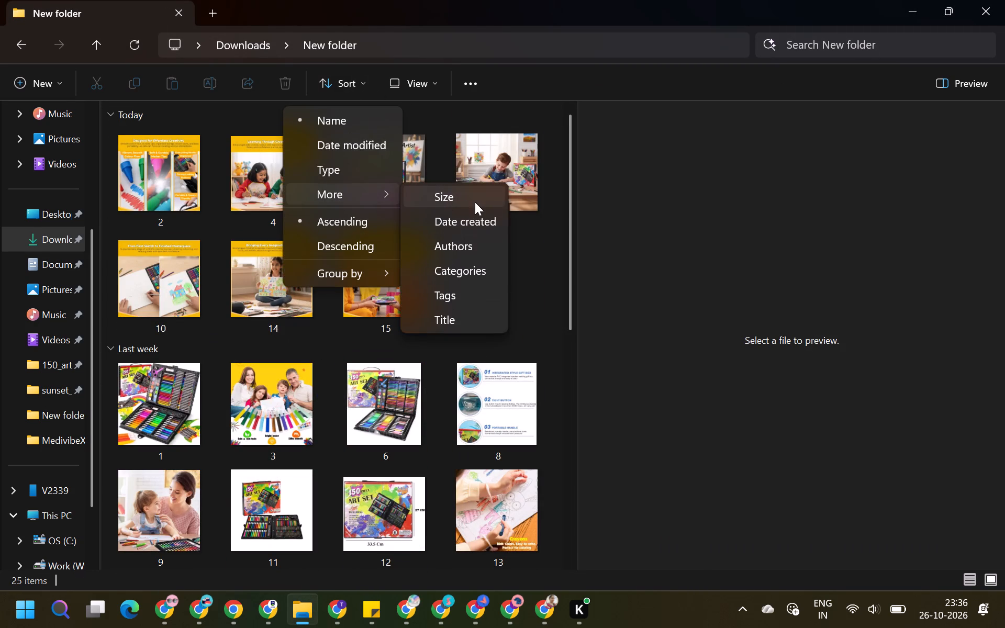
left_click(461, 313)
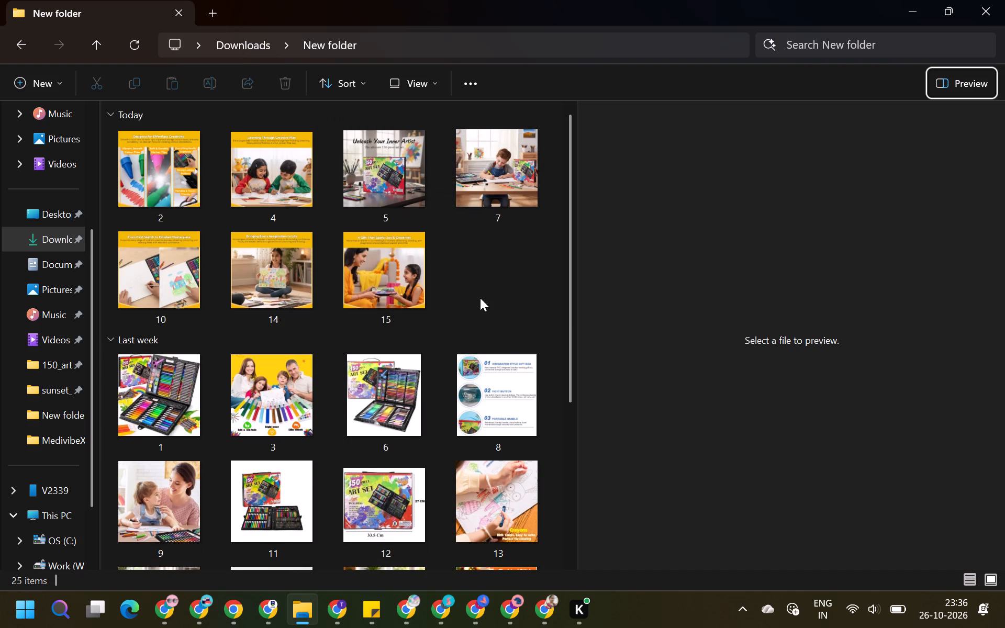
left_click(498, 279)
scroll(498, 279, "up", 4)
right_click(498, 279)
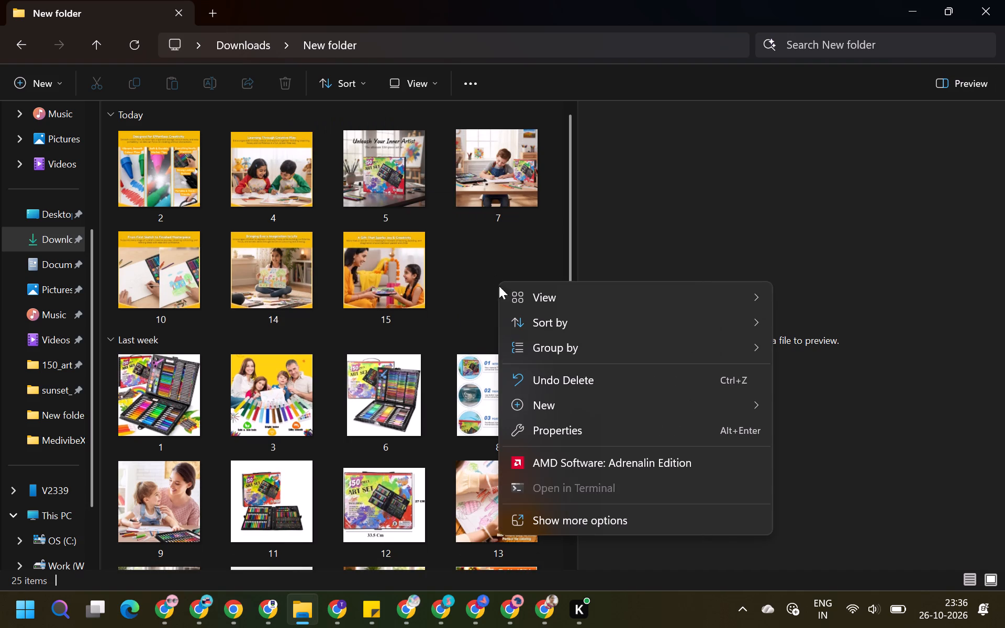
left_click(549, 322)
left_click(866, 328)
right_click(536, 271)
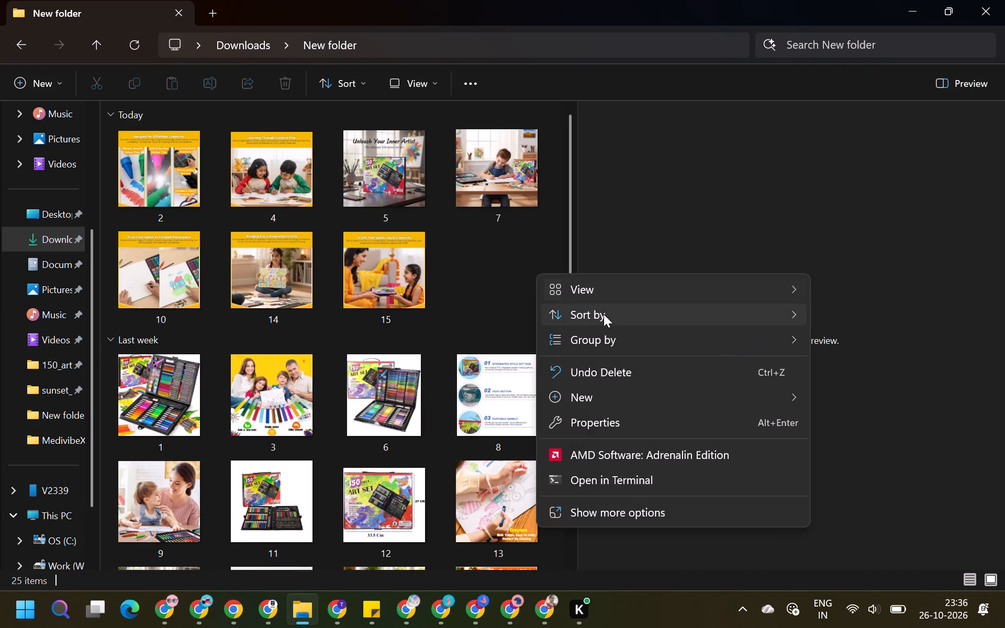
left_click(604, 314)
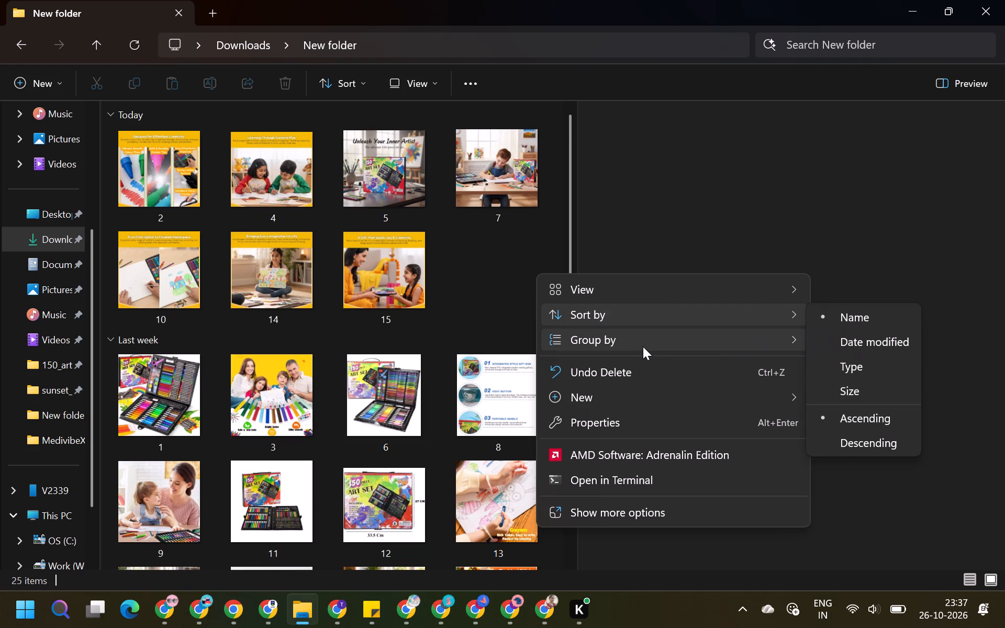
left_click(920, 348)
left_click(892, 346)
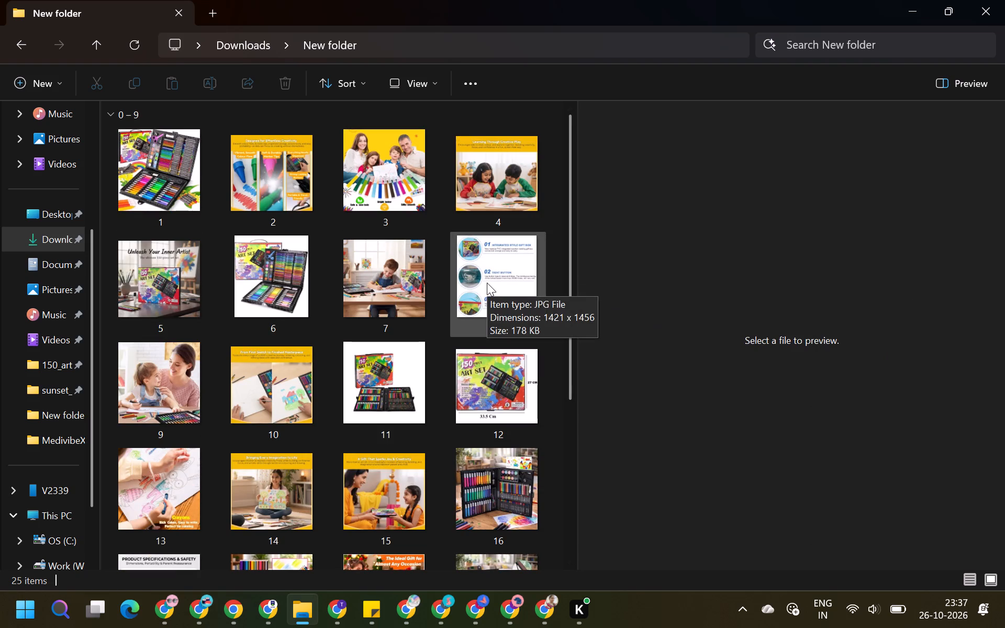
key("space")
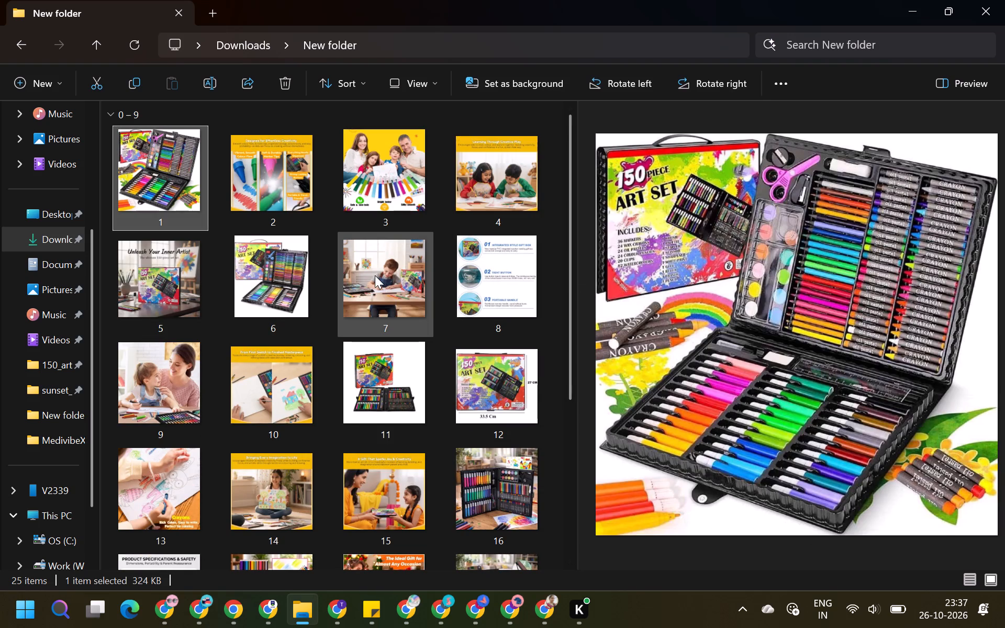
Back in ROHANCART's listings in Chrome, examine the Flipkart product pages of 150_art_set-3, 150_art_set-1 and 150_art_set, closing each one.
key("alt+Tab")
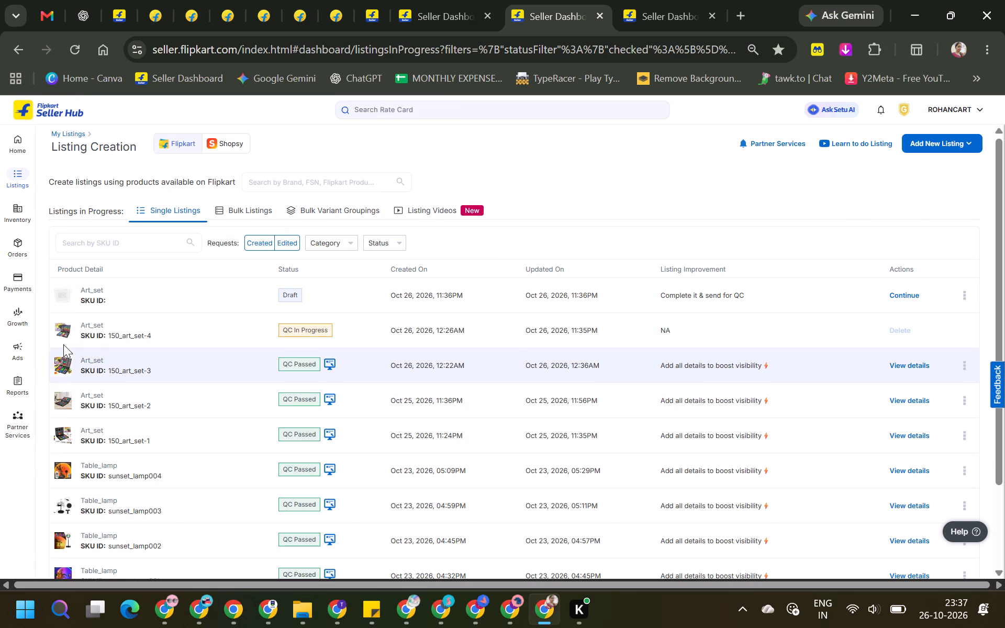
left_click(325, 366)
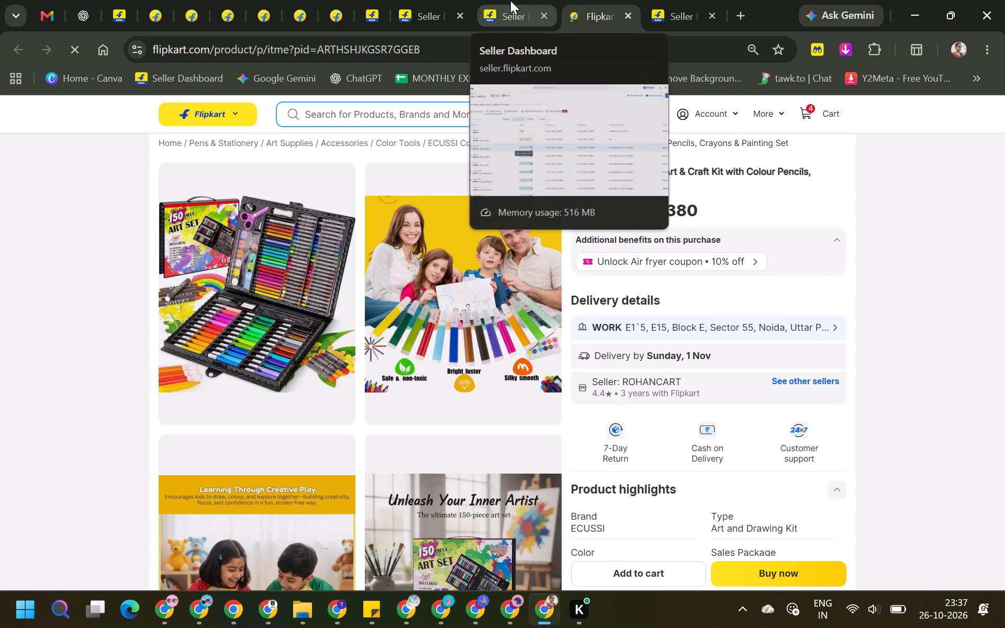
left_click(629, 10)
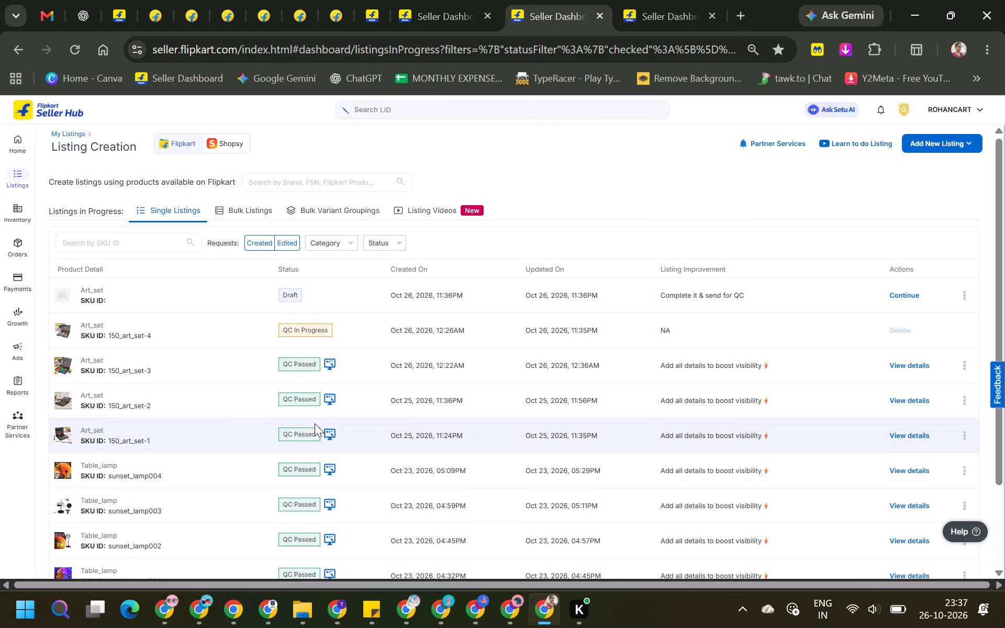
left_click(330, 430)
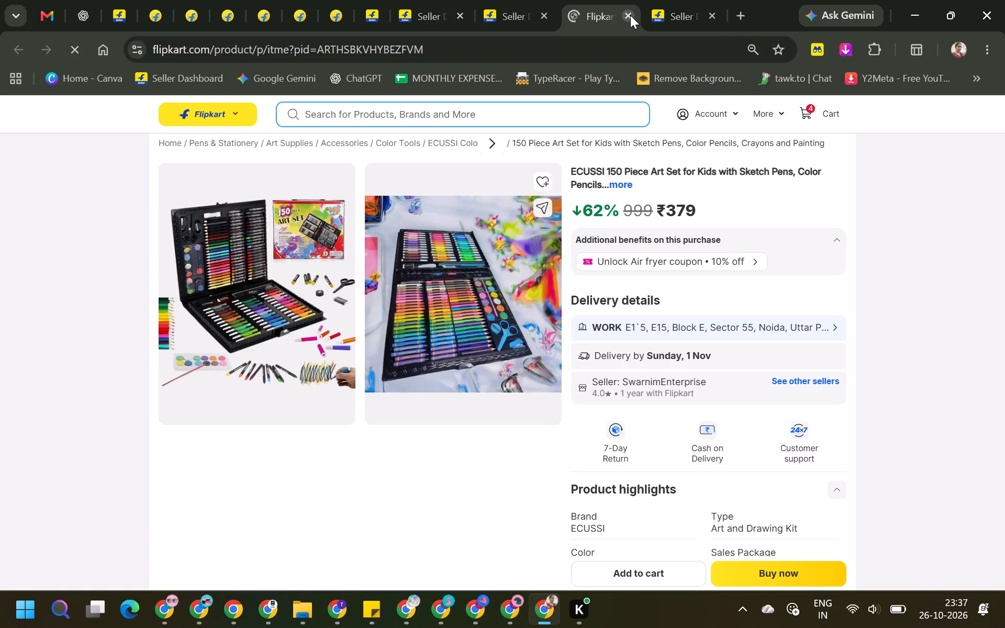
left_click(630, 15)
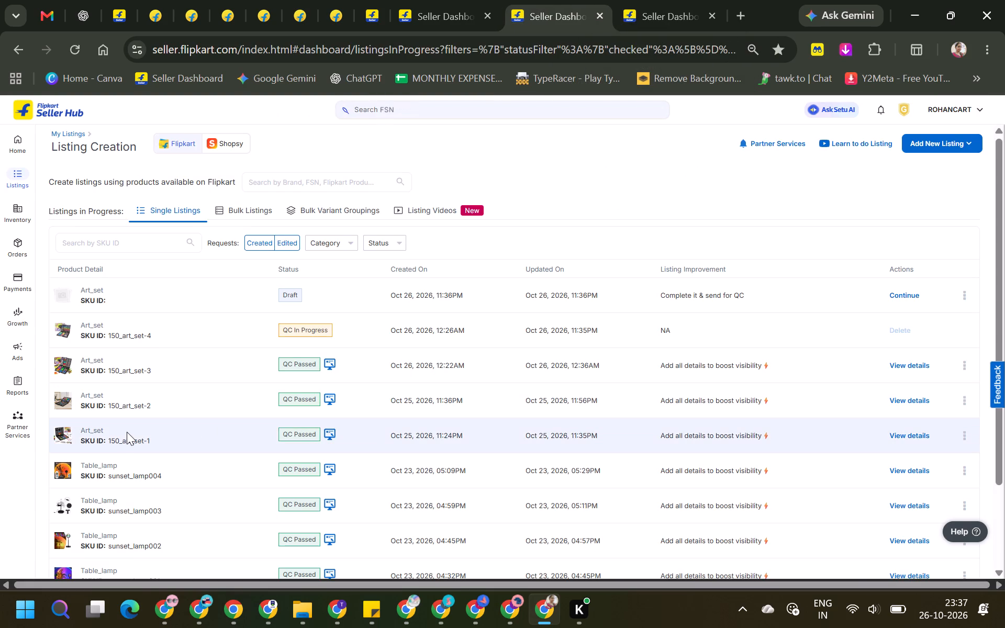
scroll(128, 432, "down", 1)
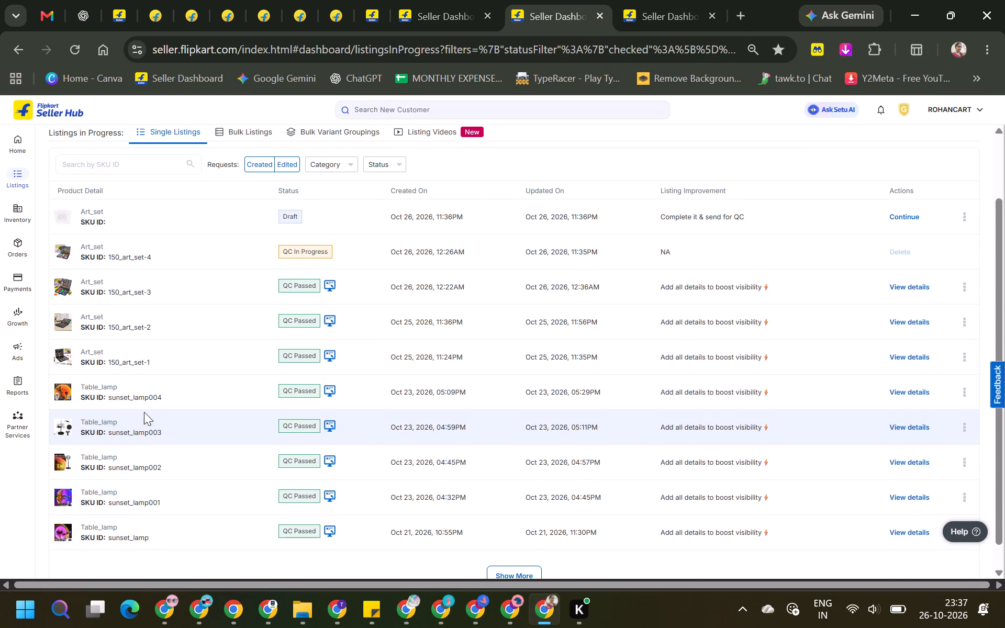
left_click(528, 572)
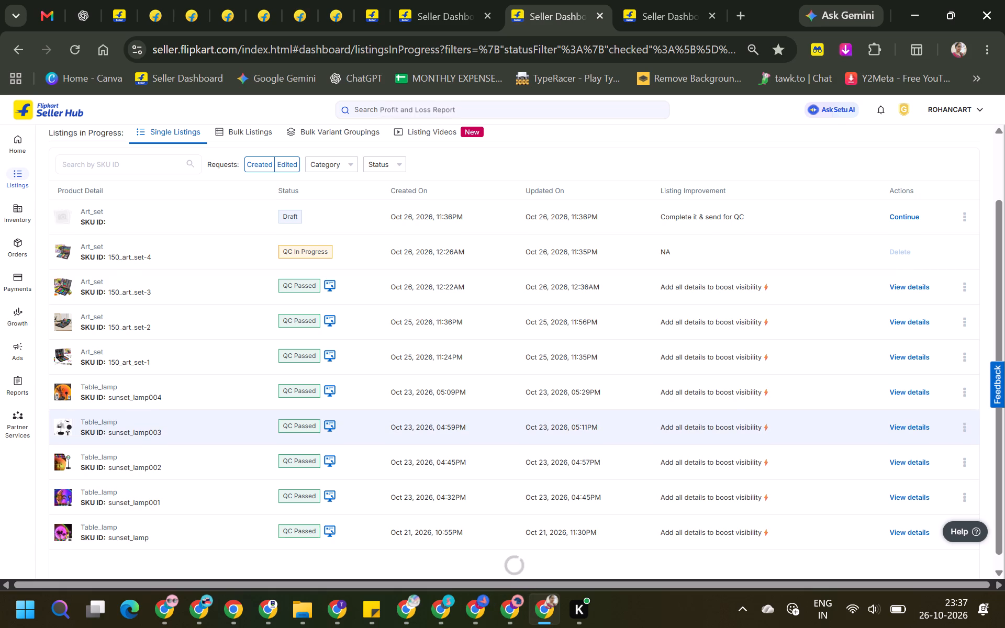
scroll(462, 423, "down", 5)
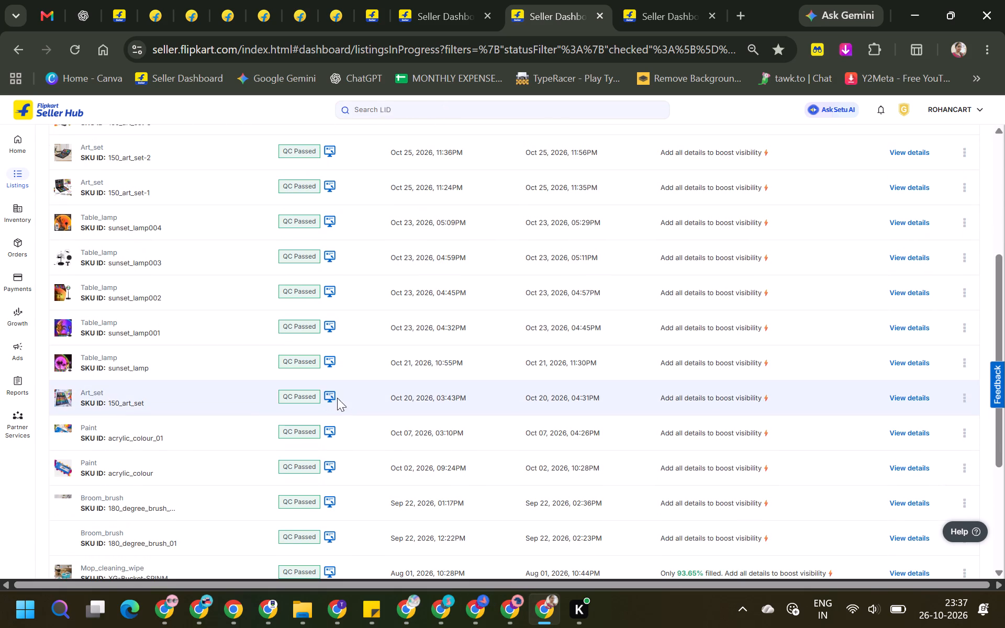
left_click(335, 397)
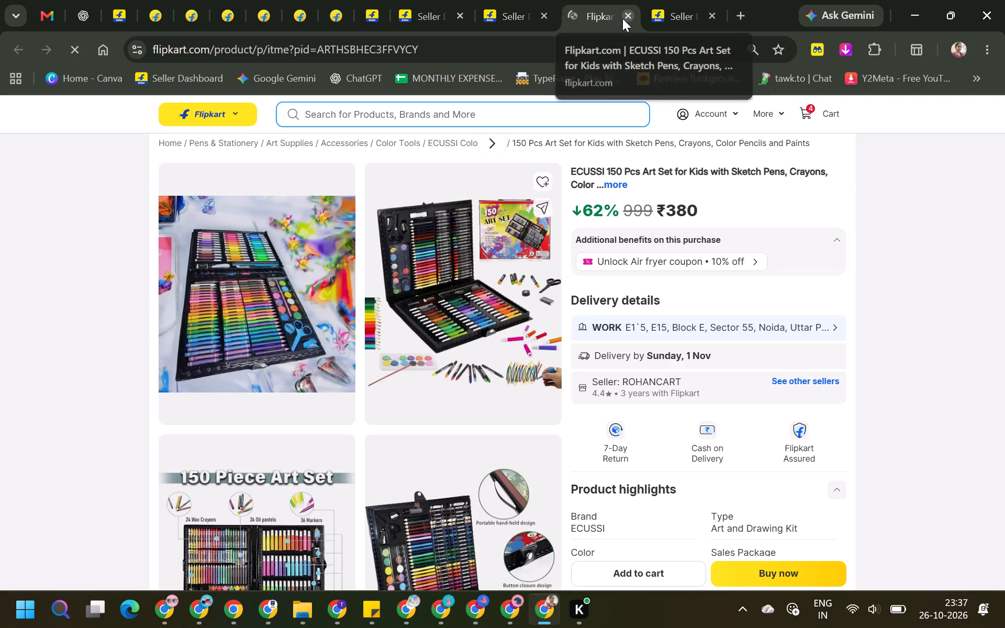
left_click(631, 18)
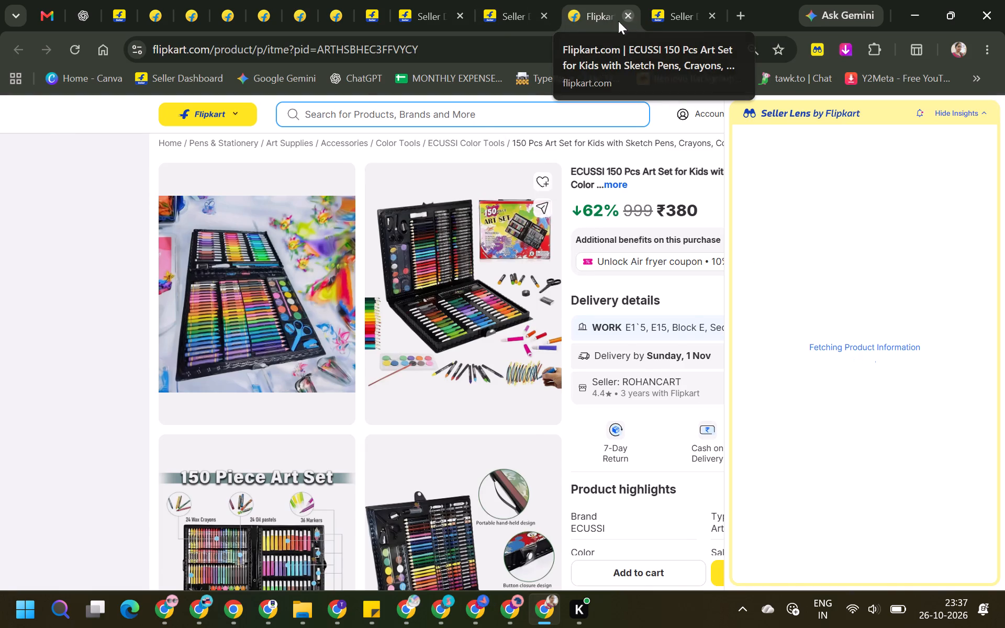
scroll(159, 315, "up", 2)
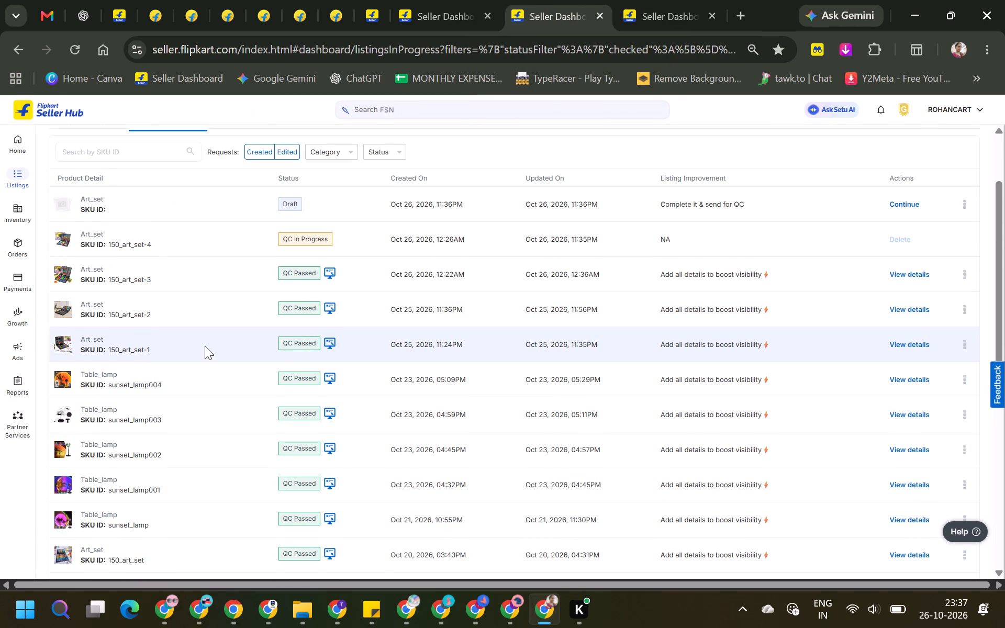
scroll(329, 279, "up", 1)
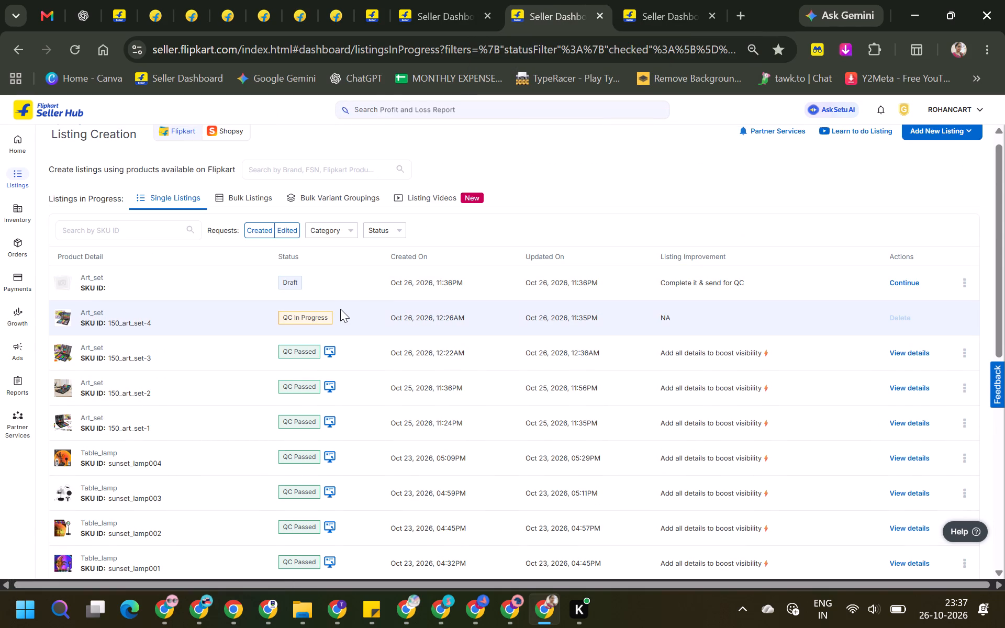
Compare the art set images in File Explorer's New folder with the 150_art_set-4 listing's images in Chrome.
left_click(297, 612)
left_click(297, 612)
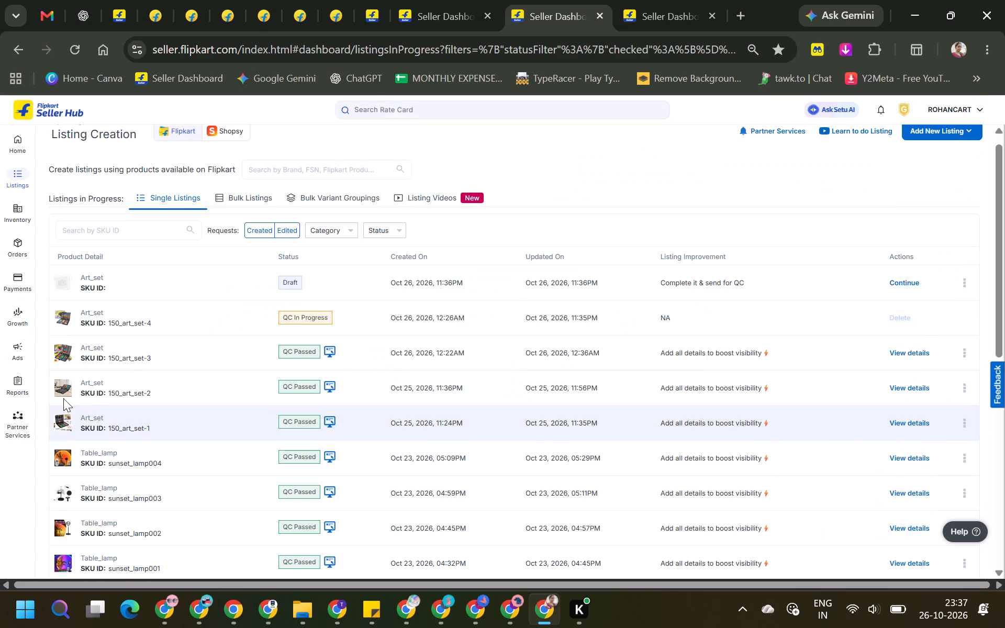
key("alt+Tab")
left_click(182, 223)
left_click(167, 299)
scroll(167, 299, "up", 5)
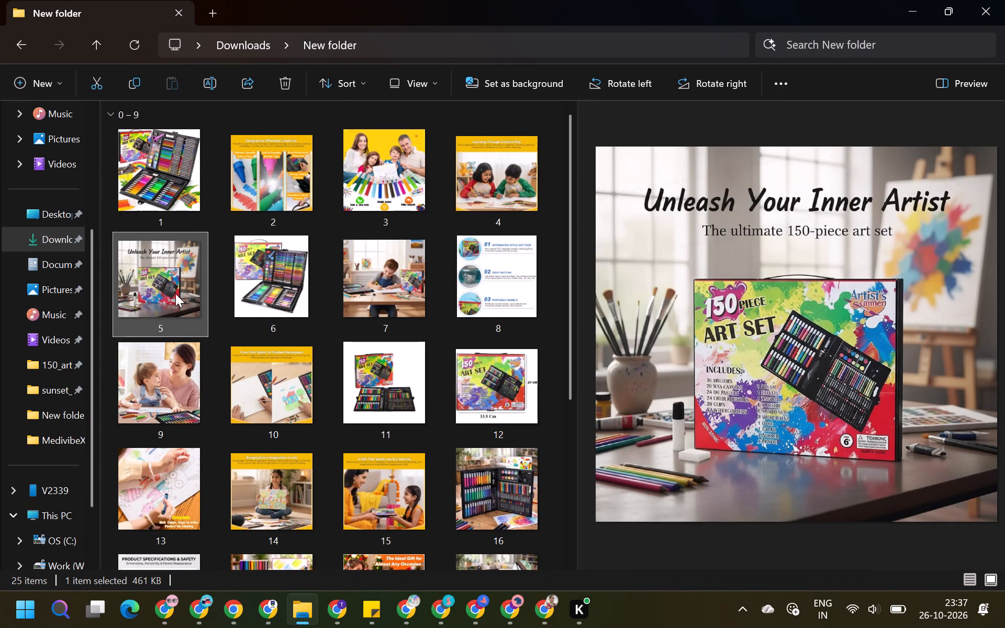
left_click_drag(577, 213, 677, 214)
left_click(179, 259)
key("alt+Tab")
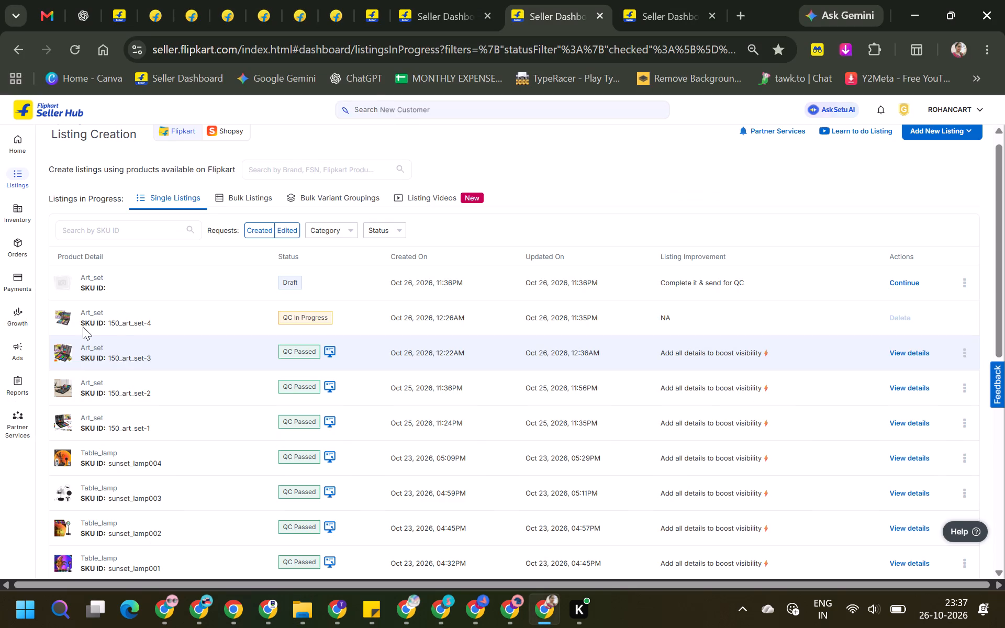
left_click(60, 317)
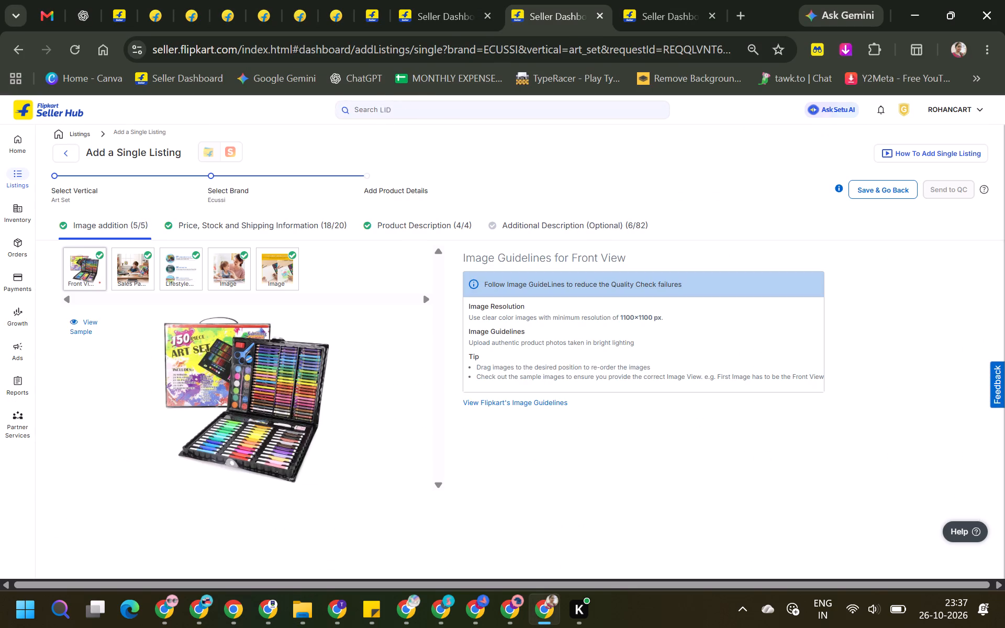
key("alt+Tab")
left_click(178, 328)
Rename image 11 in New folder as 11.P.
left_click(176, 393)
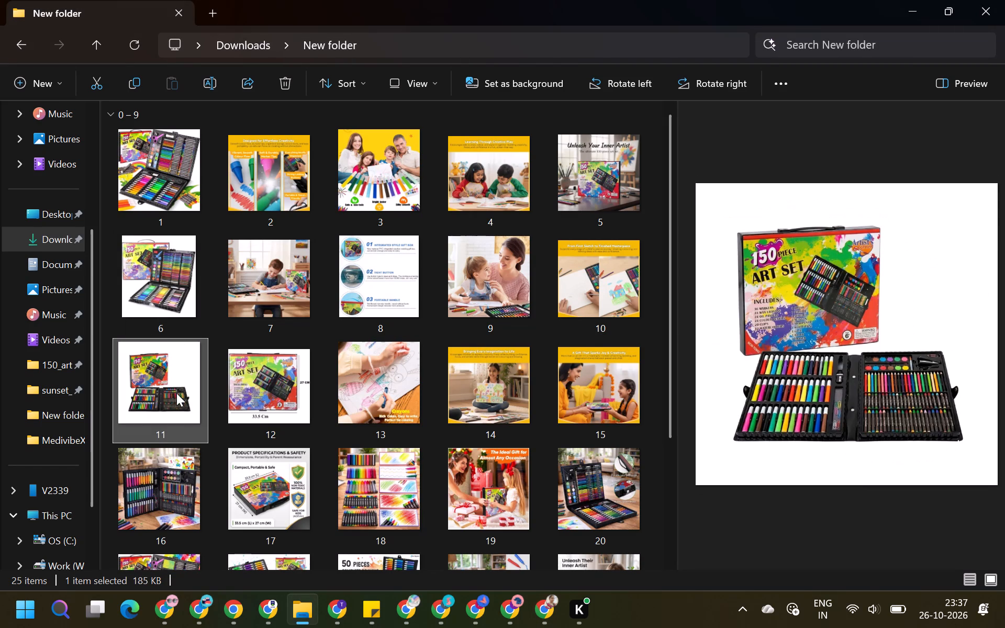
key("F2")
key("Right")
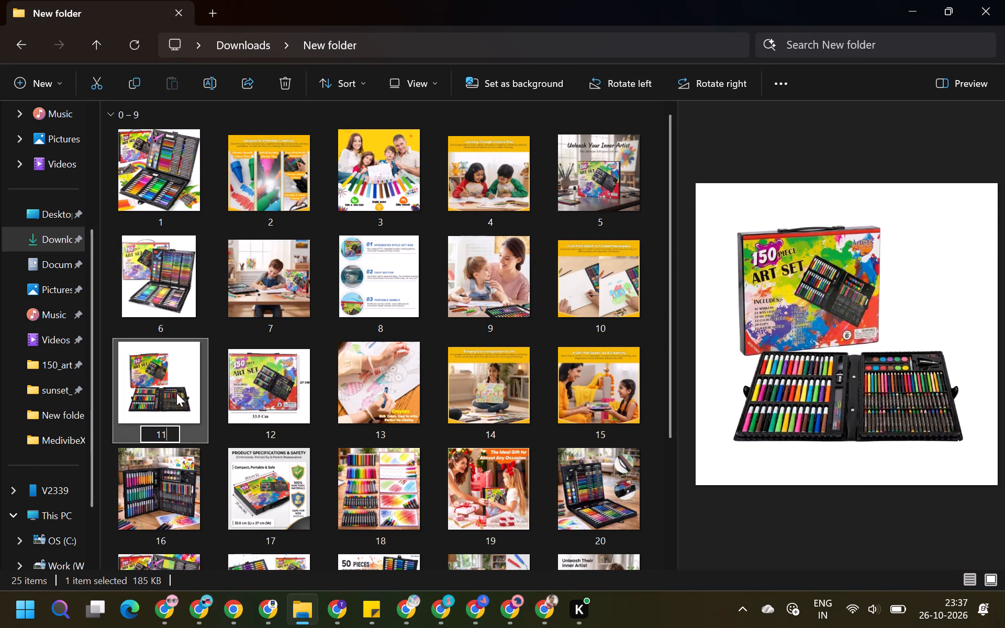
key("1")
key("BackSpace")
key("period")
key("p")
left_click(280, 408)
Back in Chrome, leave the 150_art_set-4 listing and return to ROHANCART's listings in progress.
key("alt+Tab")
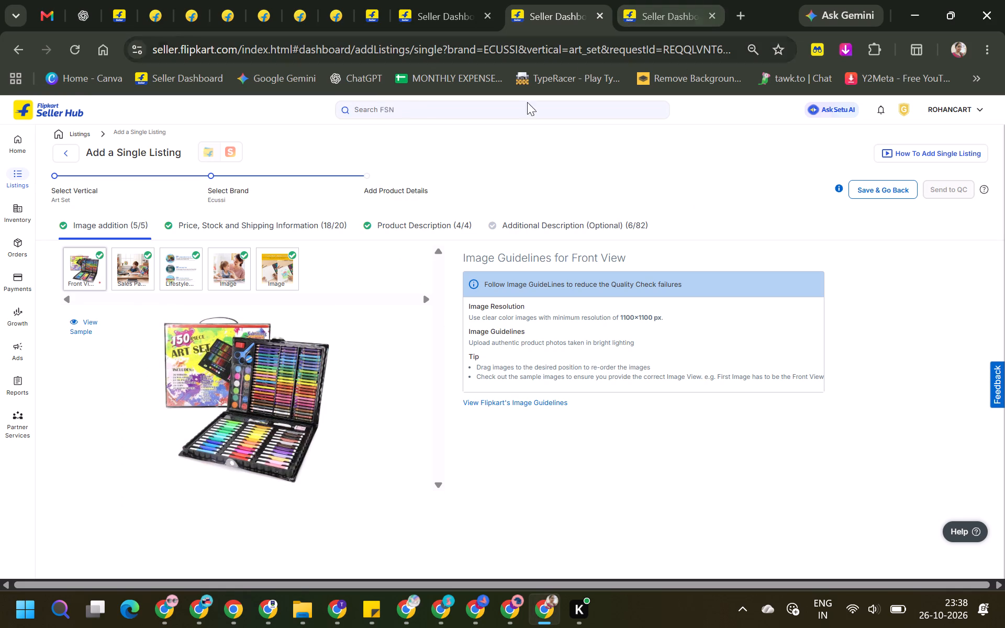
left_click(94, 213)
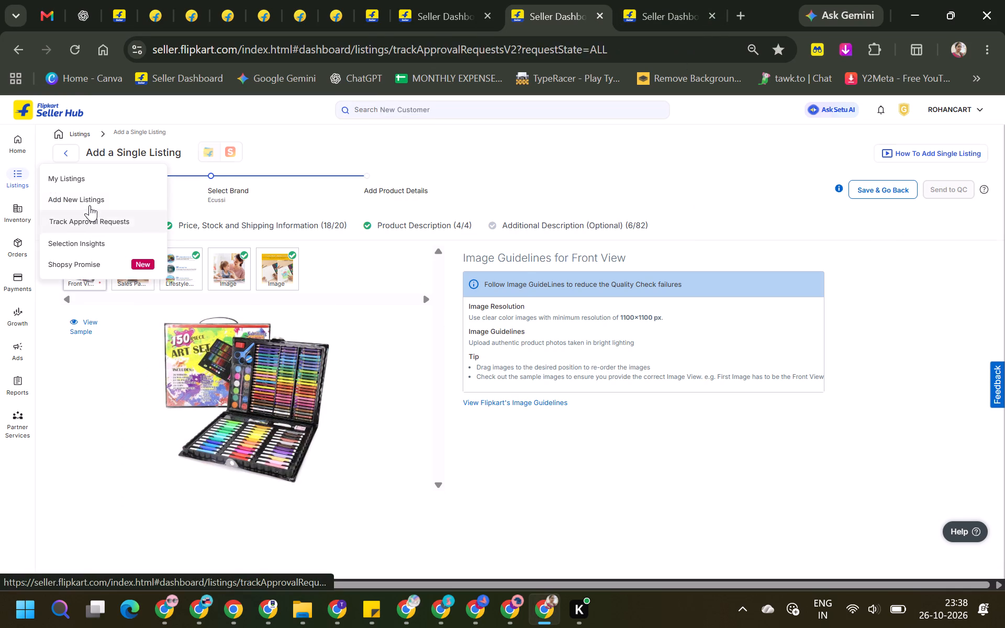
left_click(90, 202)
In the new Ecussi art set draft, upload 11.P from New folder in Downloads as the Front View image.
left_click(696, 0)
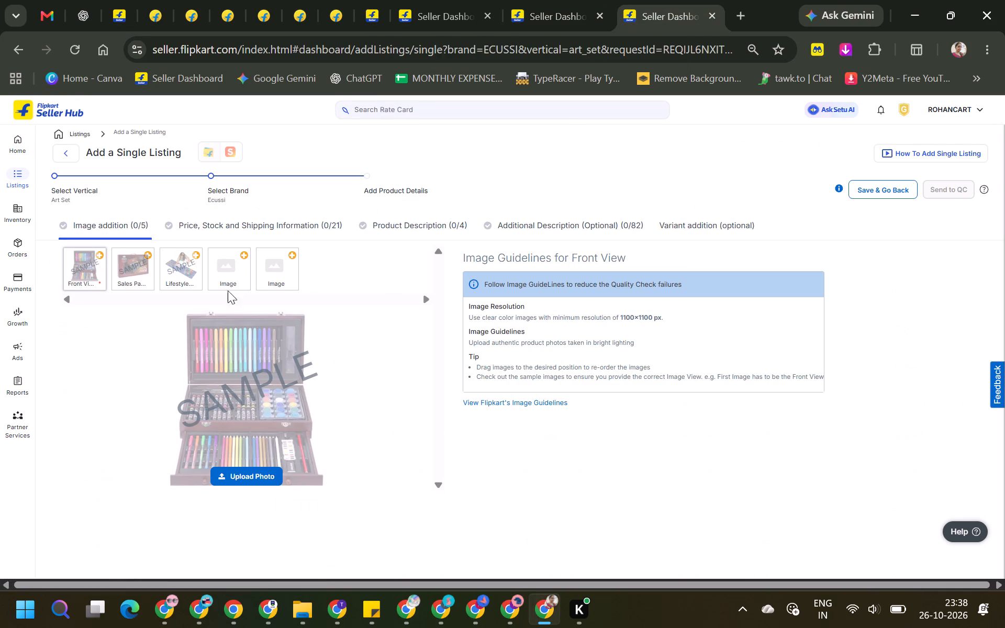
left_click(260, 482)
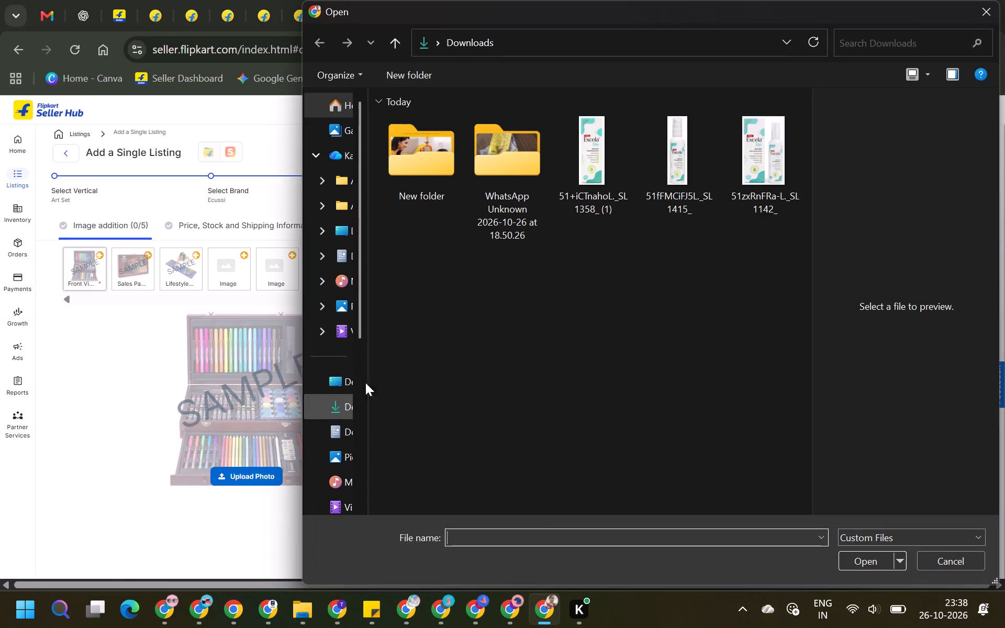
double_click(435, 158)
left_click(409, 333)
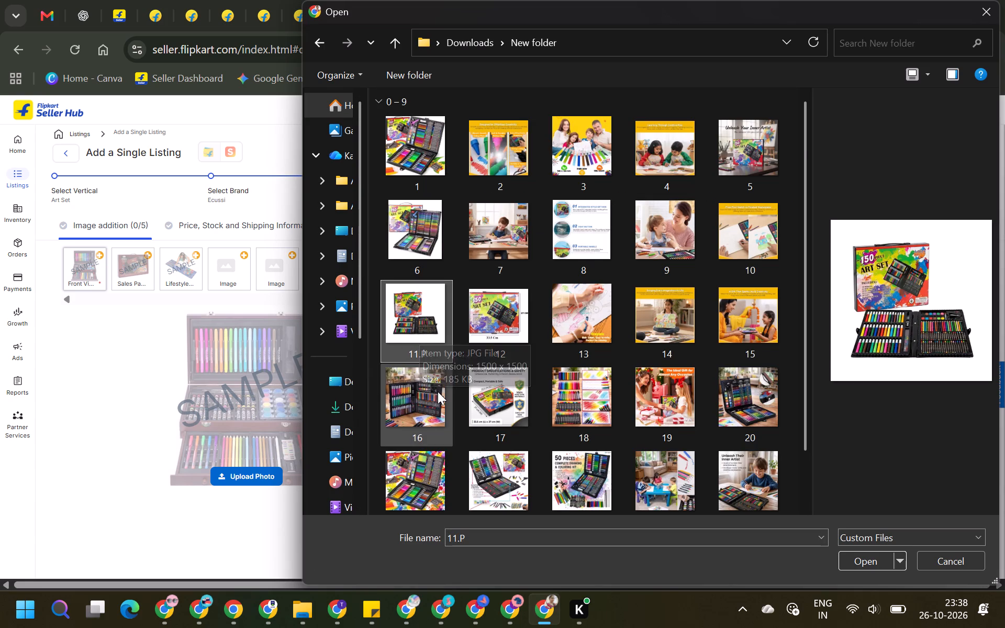
scroll(438, 391, "down", 2)
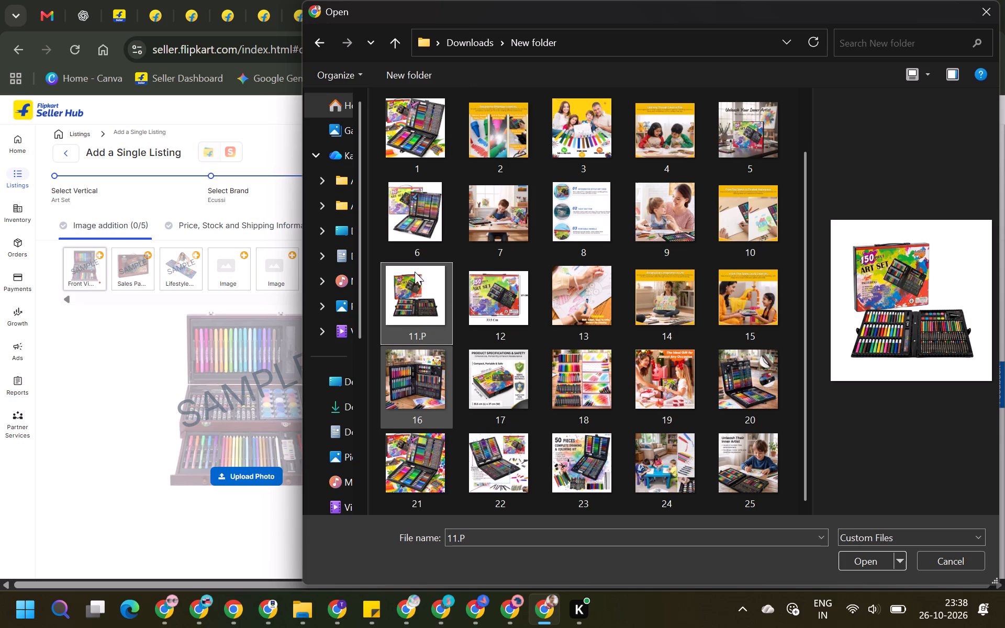
double_click(419, 298)
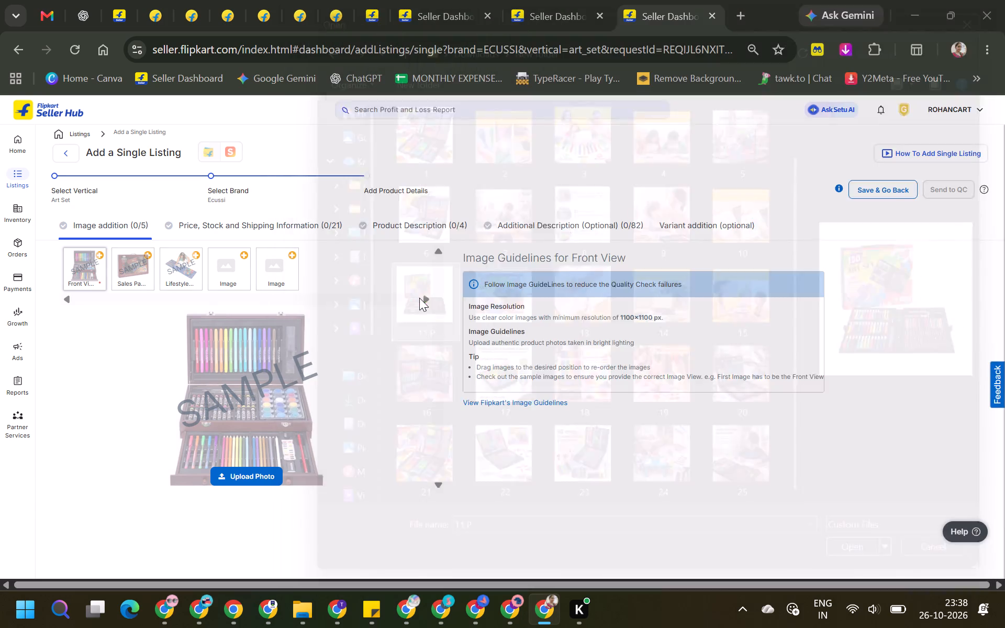
Upload image 12 as the Sales Package image and image 18 as the Lifestyle Image.
left_click(116, 270)
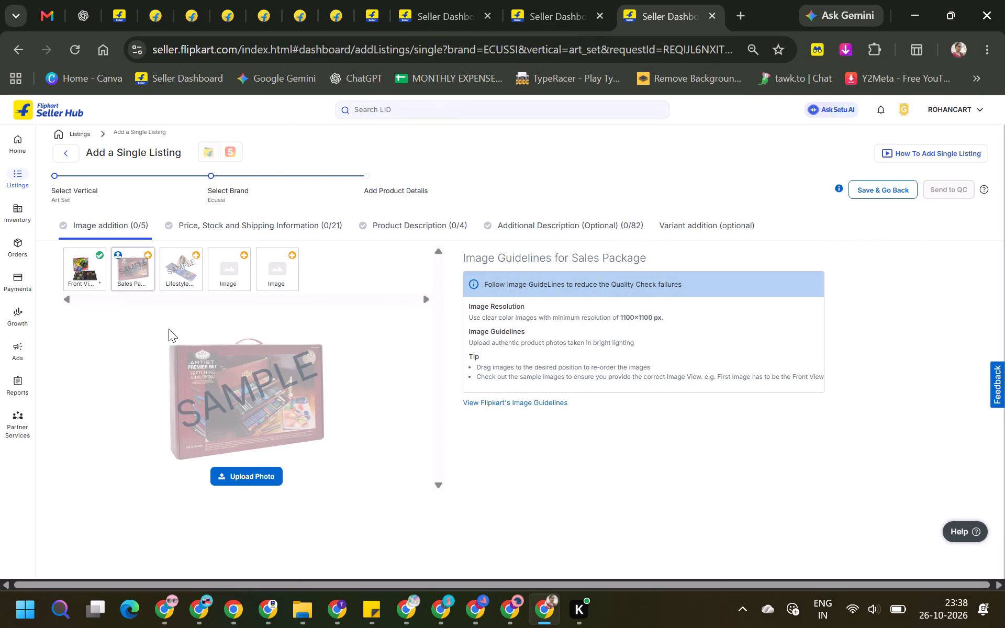
left_click(244, 476)
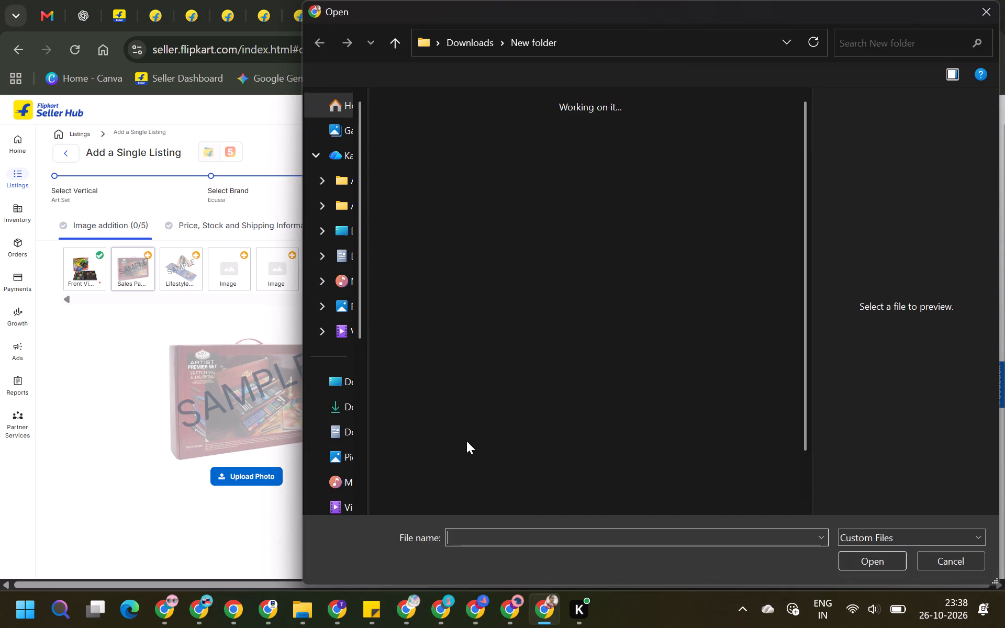
scroll(550, 418, "down", 3)
double_click(510, 282)
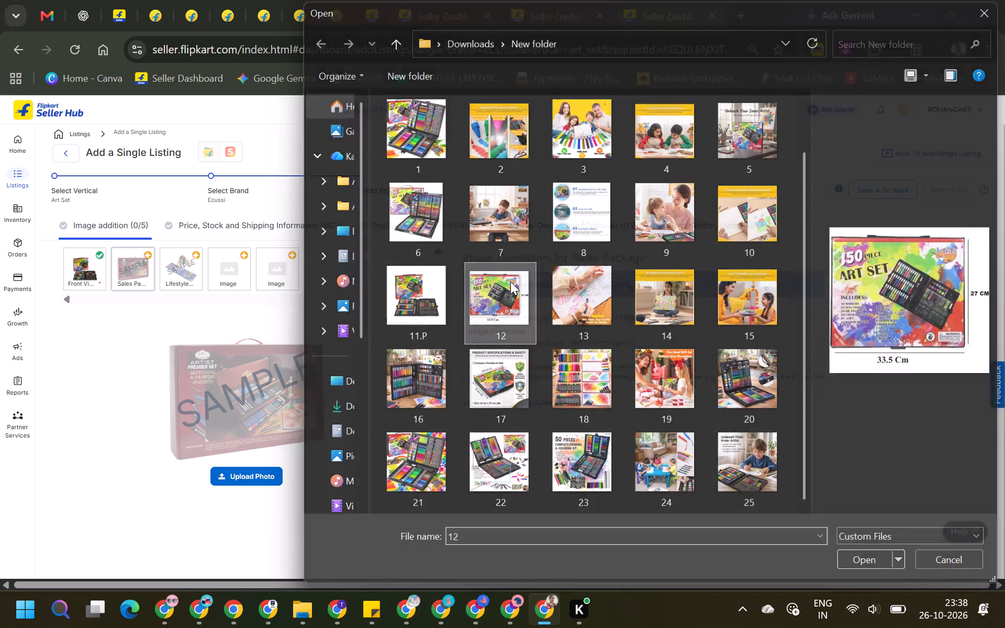
left_click(229, 274)
left_click(182, 281)
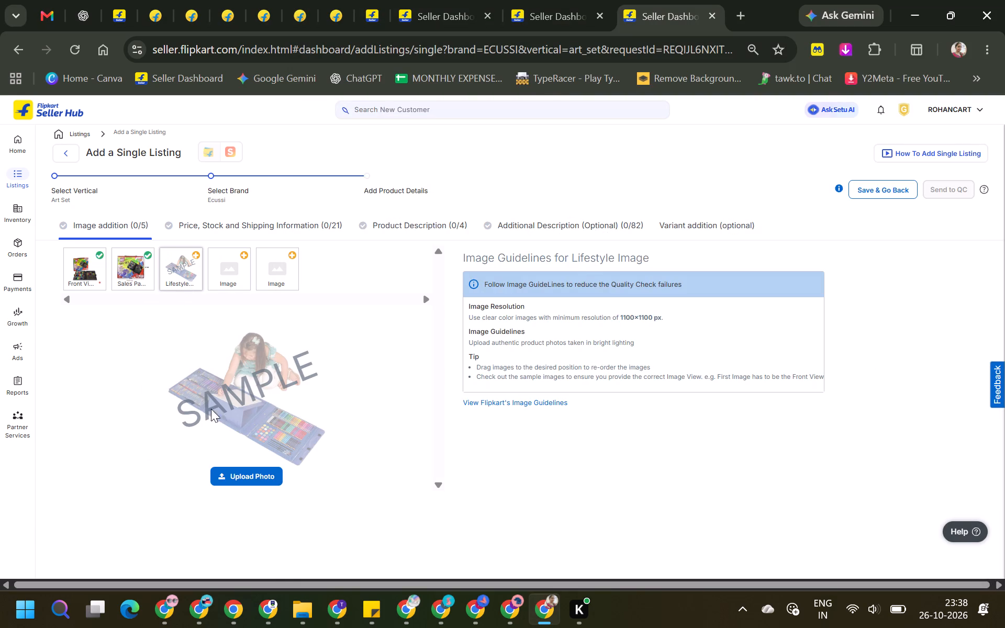
left_click(245, 481)
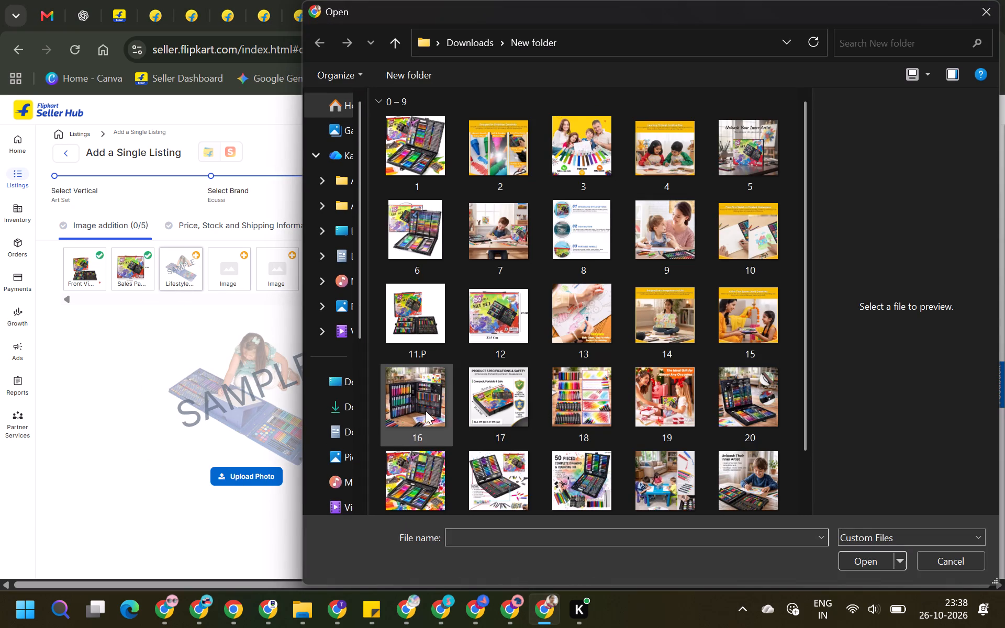
left_click(553, 408)
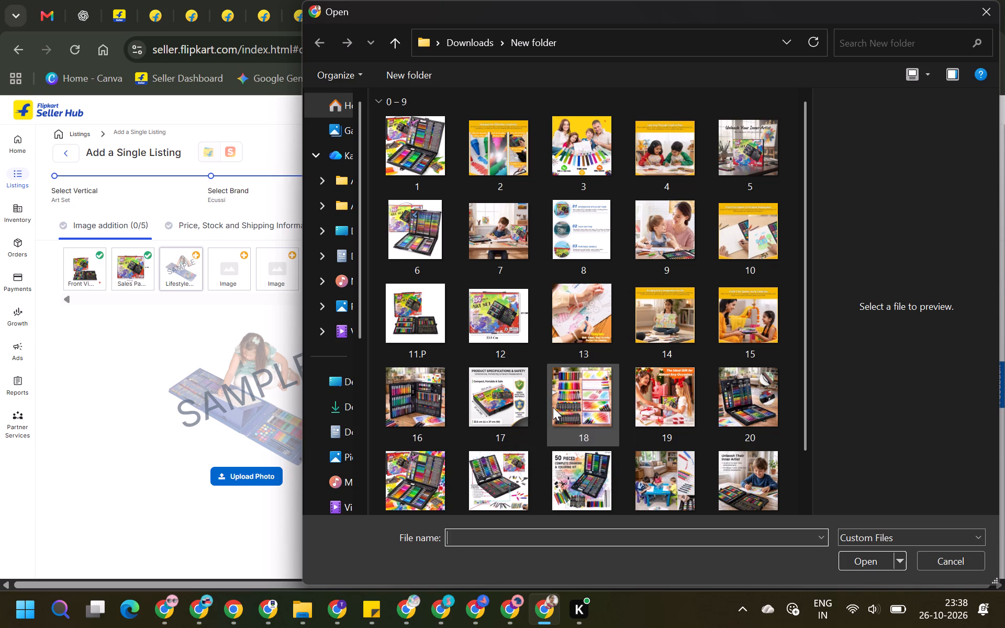
double_click(560, 405)
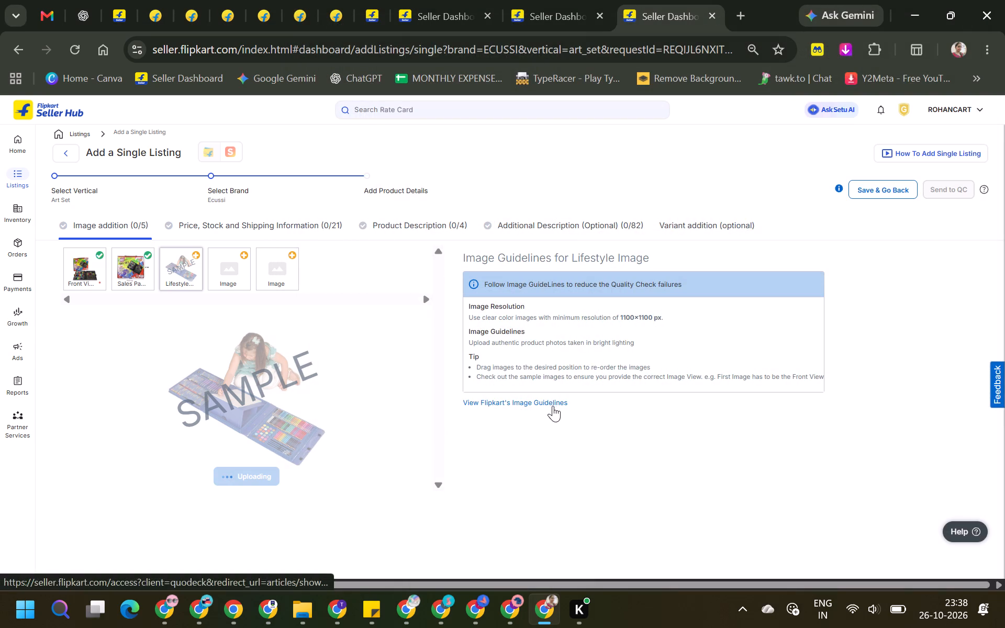
Upload images 19 and 20 into the two remaining image slots of the draft.
left_click(236, 264)
left_click(255, 476)
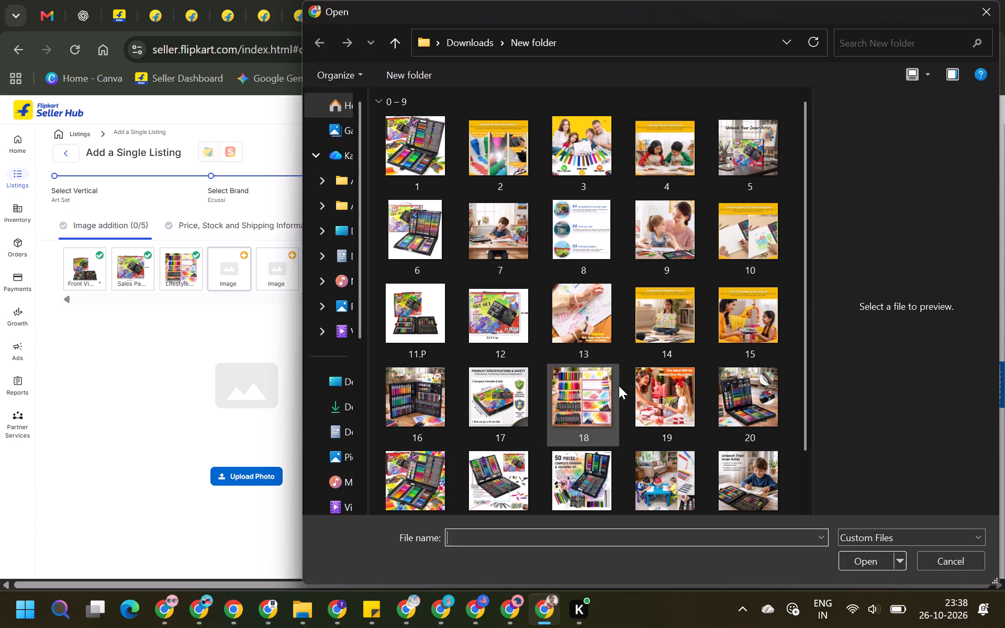
double_click(667, 416)
left_click(278, 269)
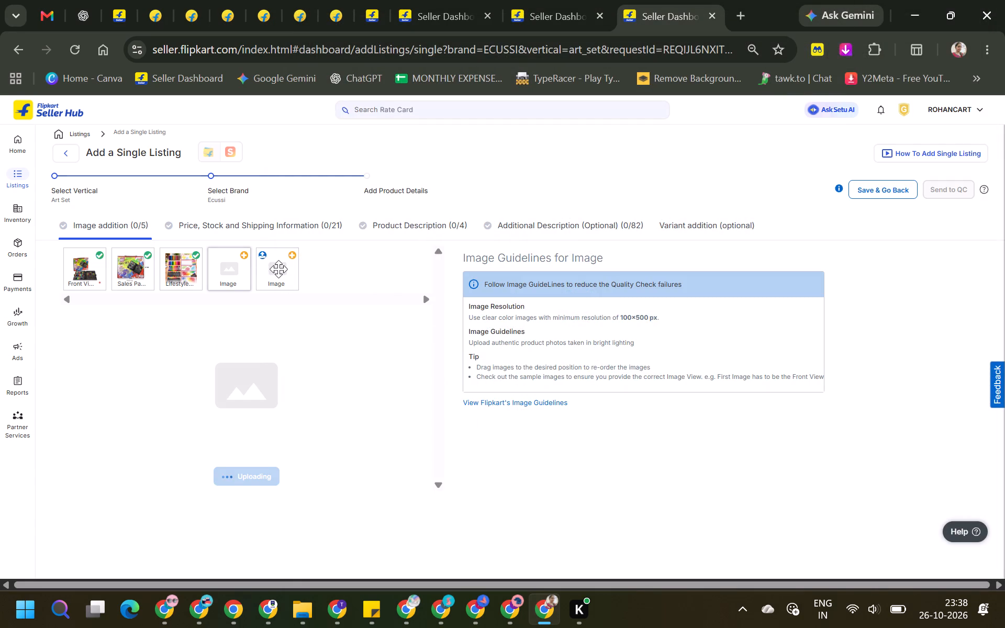
left_click(242, 479)
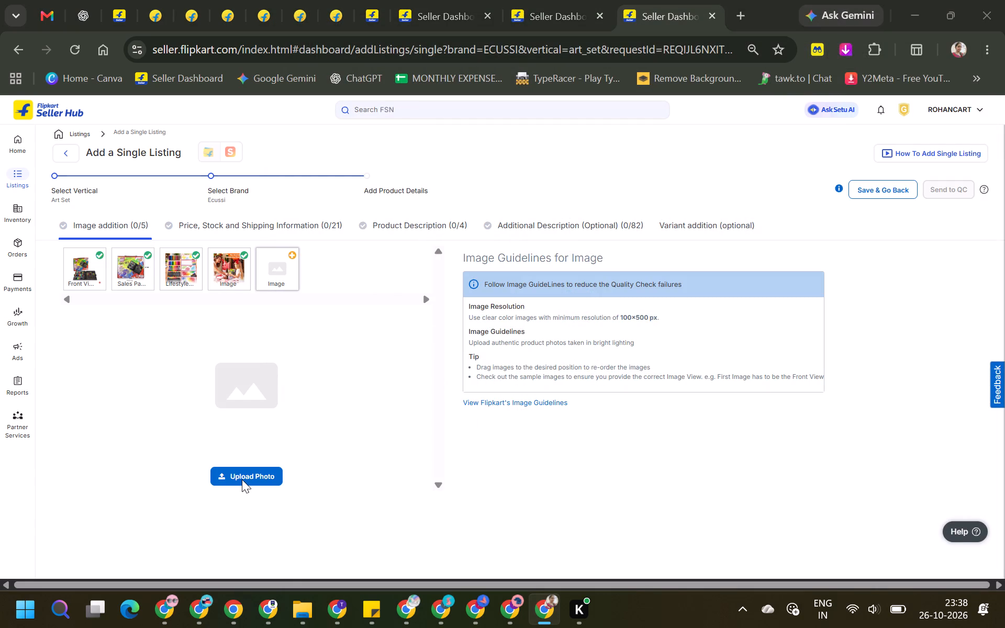
left_click(735, 399)
left_click(735, 398)
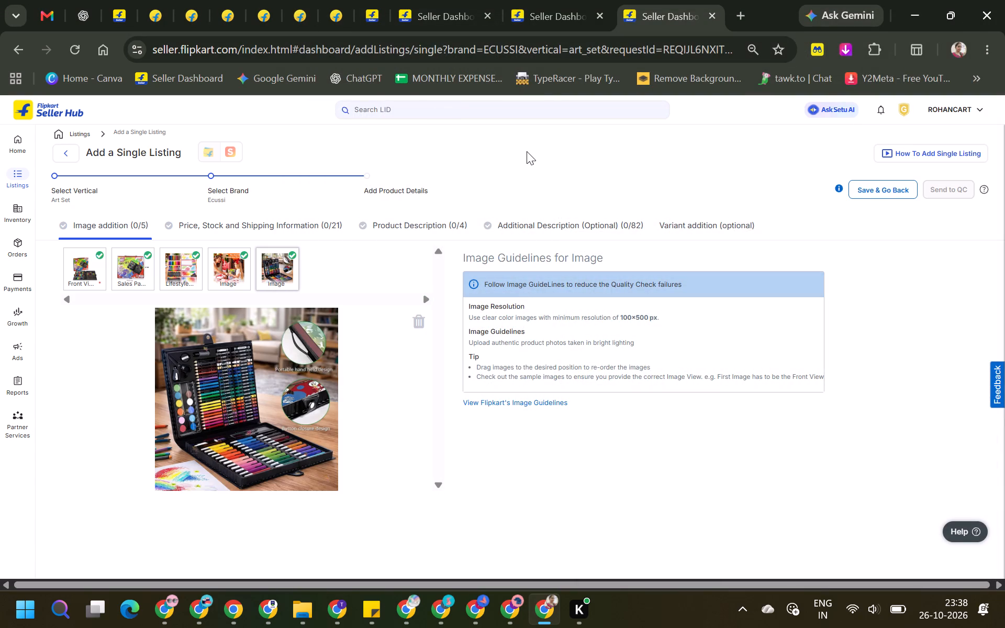
In the price, stock and shipping section, fill the Seller SKU ID with 150_art_set-4, copied from the listings in progress.
left_click(226, 221)
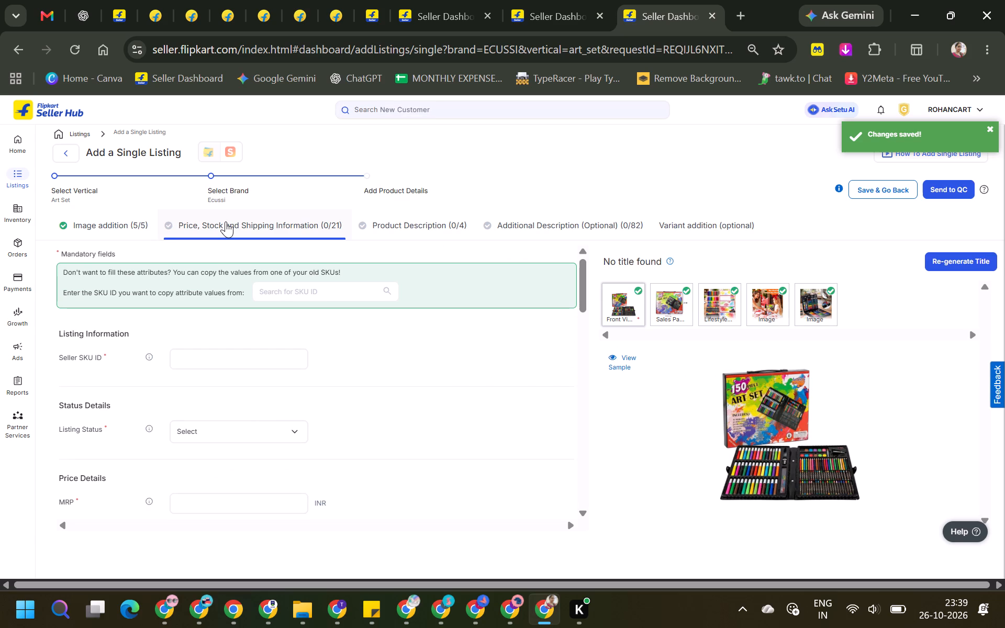
left_click(244, 358)
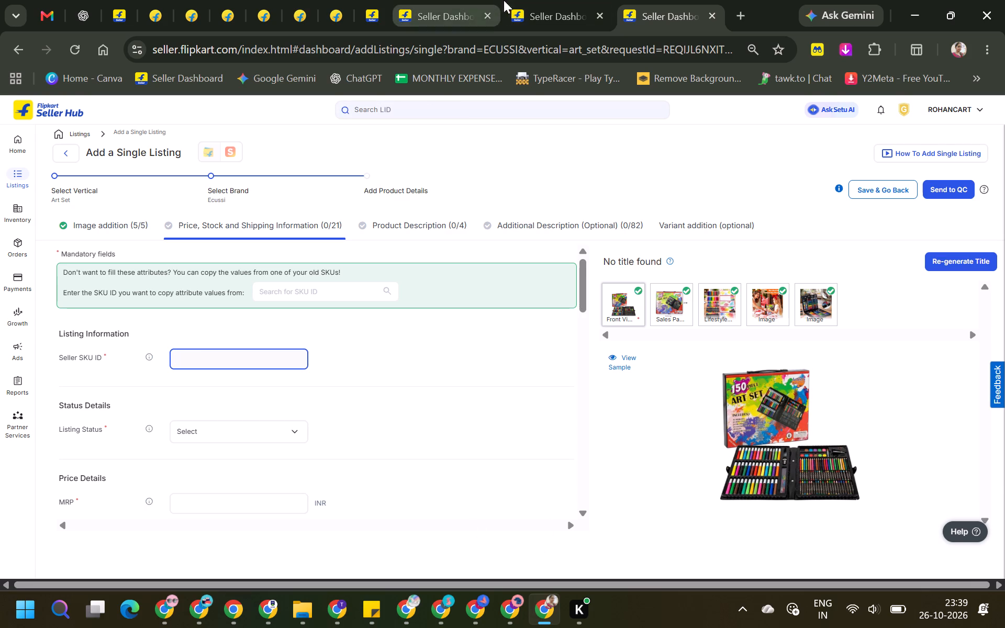
left_click(541, 2)
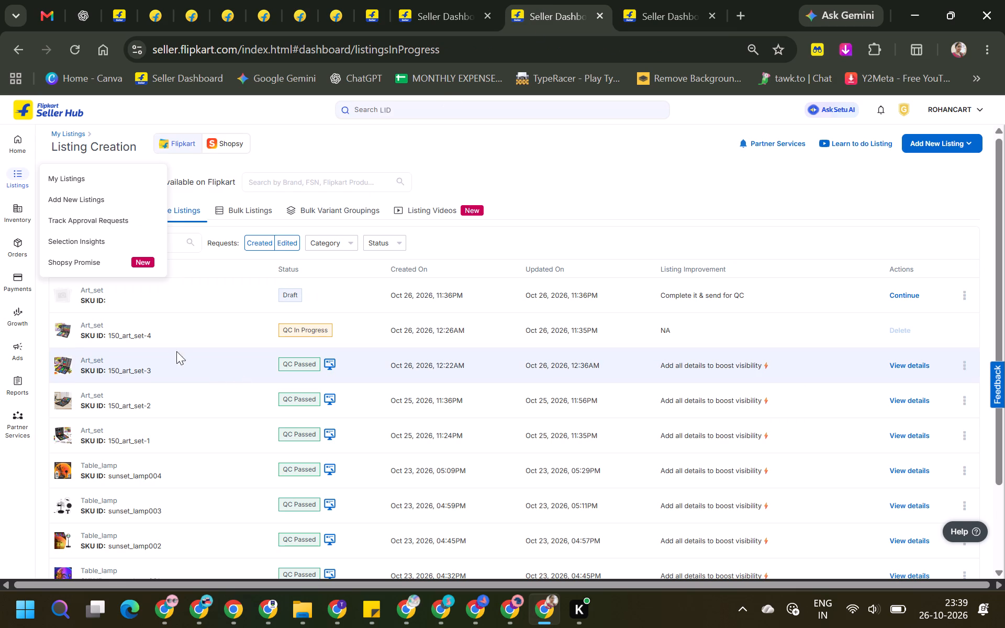
triple_click(148, 338)
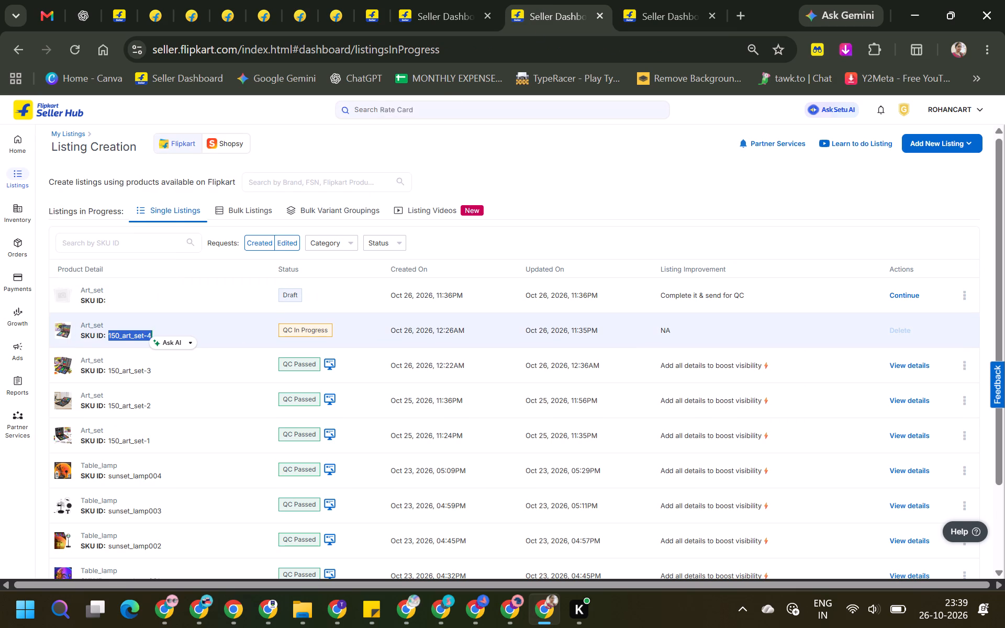
key("ctrl+c")
left_click(687, 0)
key("ctrl+v")
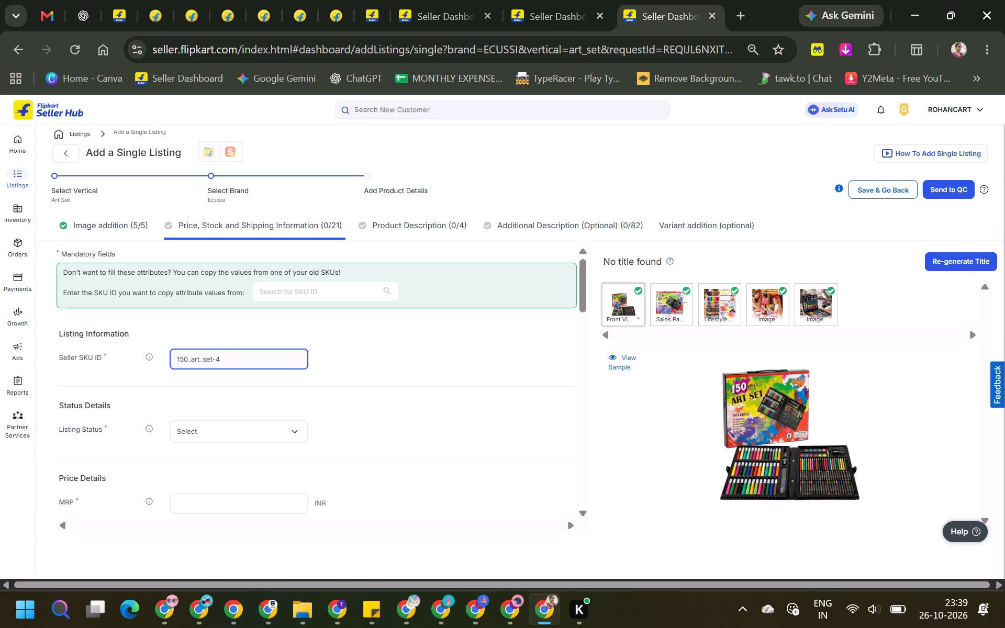
Set the Listing Status to Active and the MRP to 999 INR.
key("Tab")
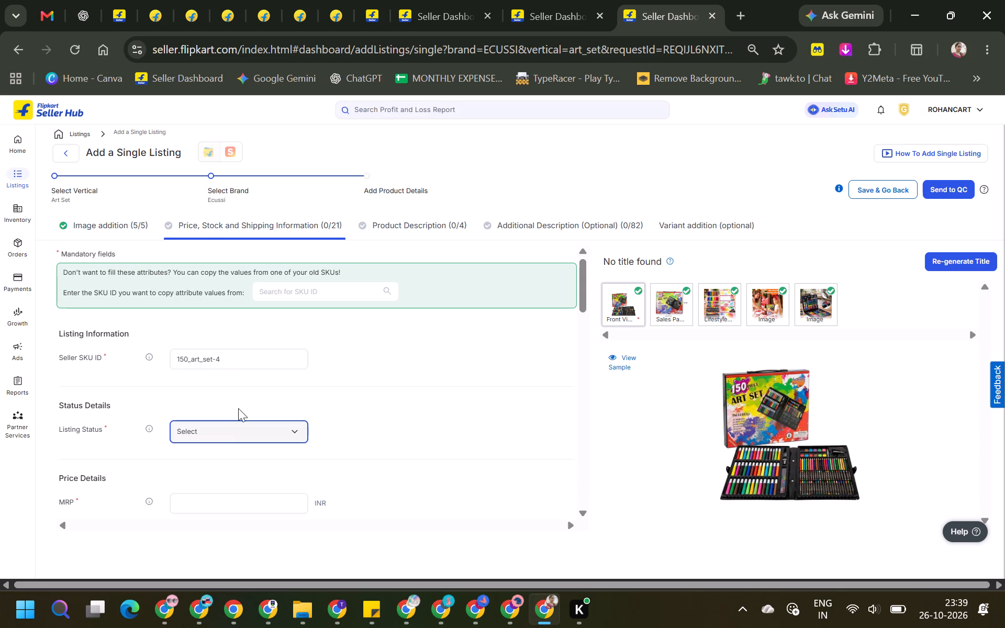
left_click(240, 431)
left_click(231, 503)
key("Tab")
scroll(235, 478, "down", 1)
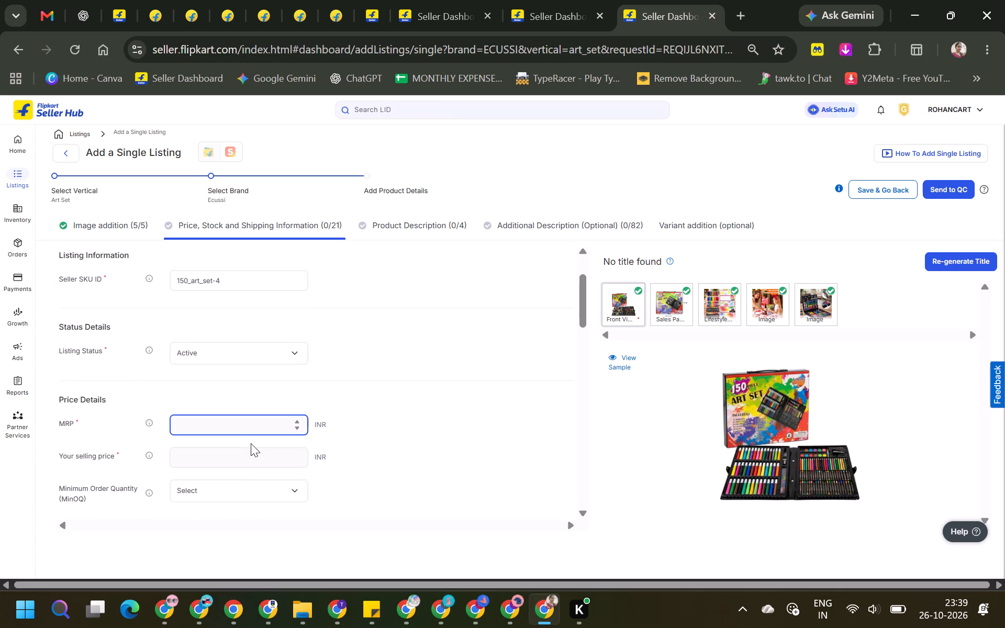
type("999")
Set the draft's selling price to 379 INR.
key("Tab")
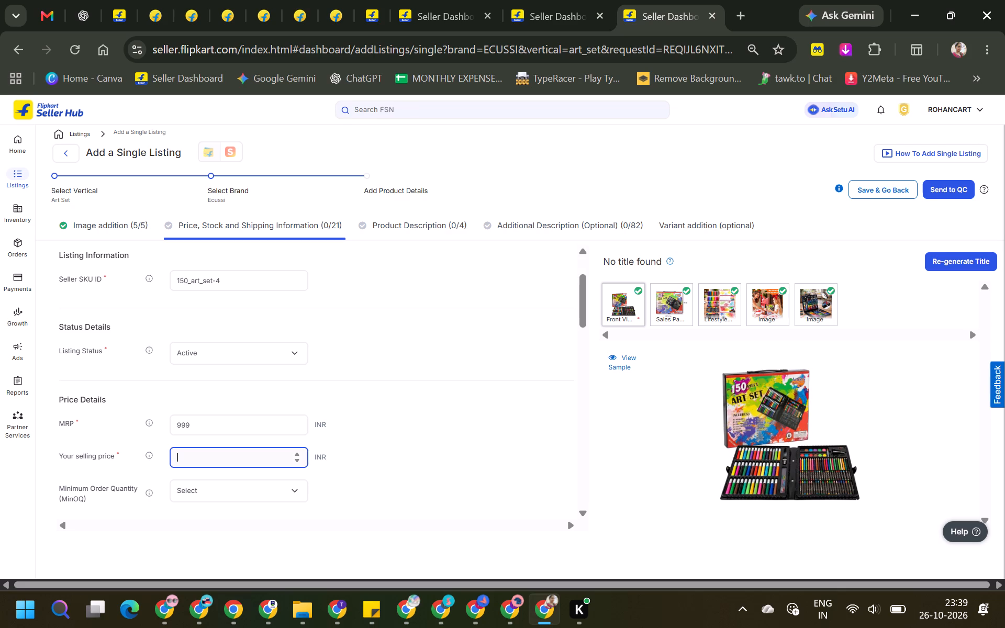
key("3")
type("79")
key("BackSpace")
key("9")
key("Tab")
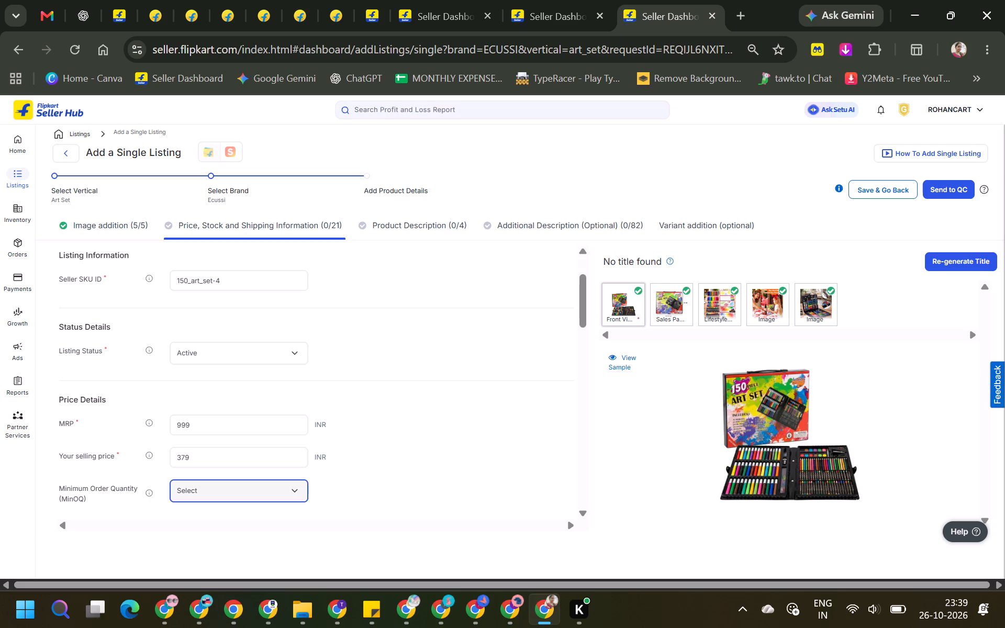
Fill the inventory details with fulfilment by Seller, procurement type instock, a procurement SLA of 1 day and a stock of 1.
scroll(290, 364, "down", 2)
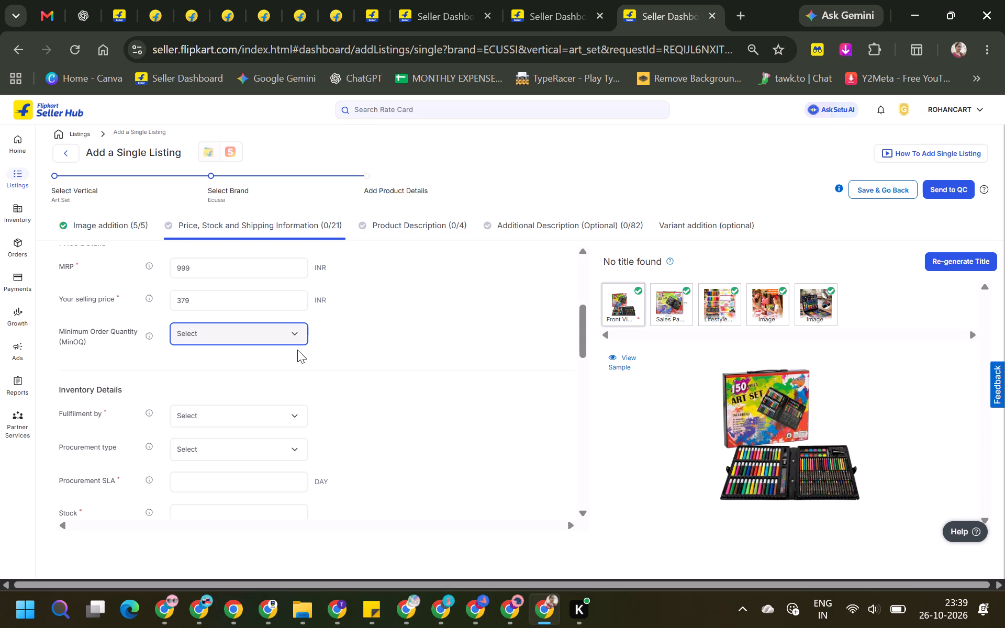
left_click(214, 407)
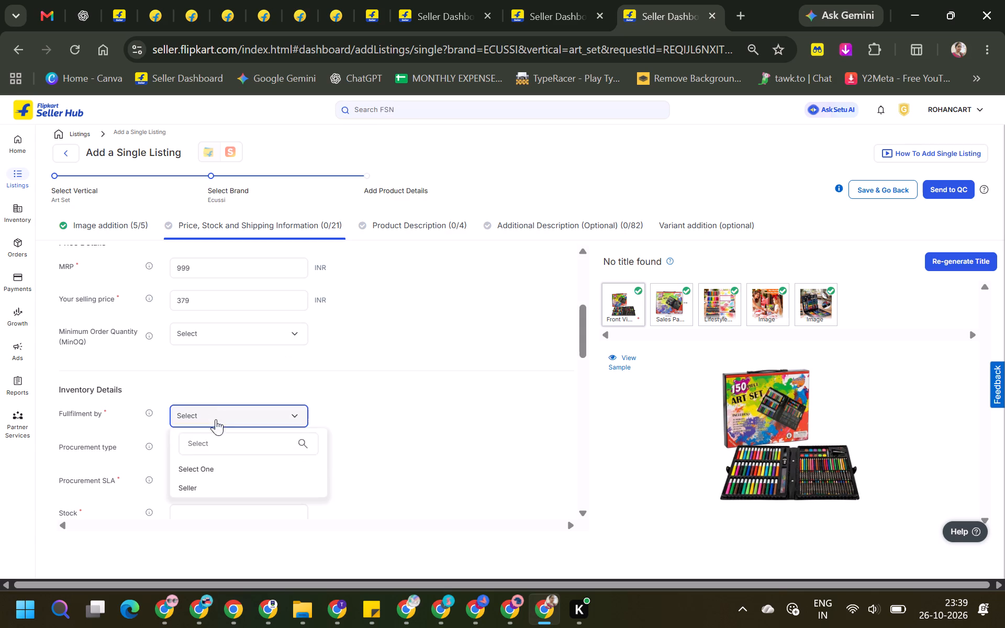
left_click(208, 483)
key("Tab")
left_click(218, 458)
left_click(195, 521)
key("Tab")
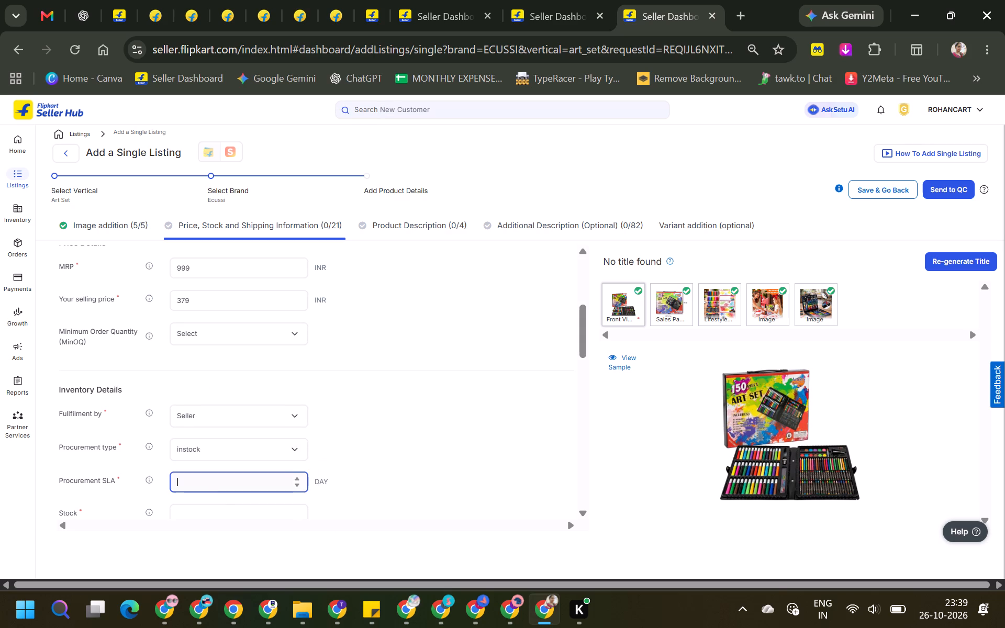
key("1")
key("Tab")
key("1")
key("Tab")
Set the shipping provider to Flipkart.
scroll(261, 350, "down", 1)
left_click(233, 302)
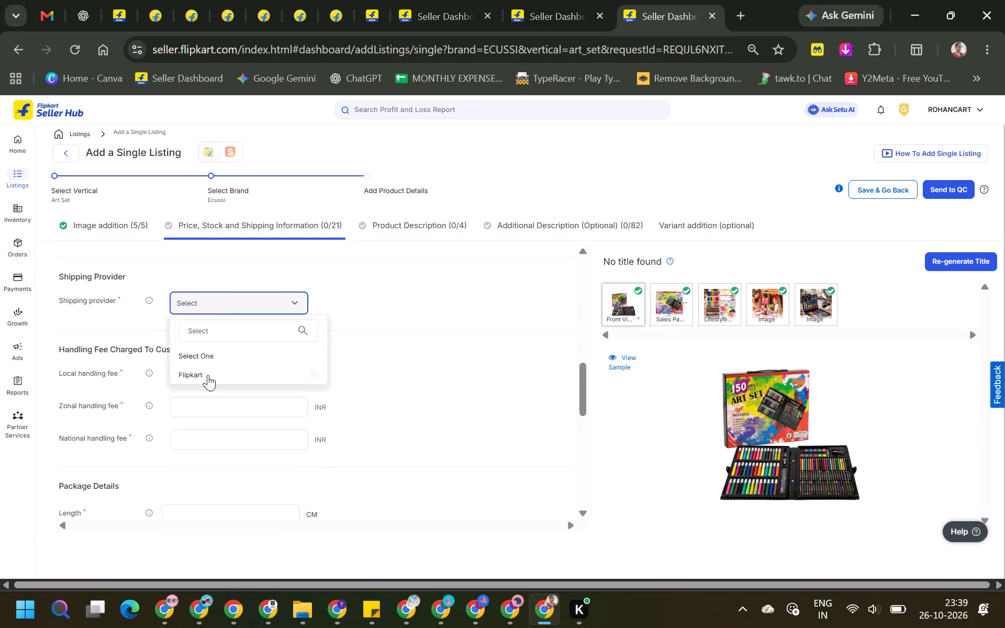
double_click(208, 375)
key("Tab")
Set the local, zonal and national handling fees to 0 INR.
left_click(215, 367)
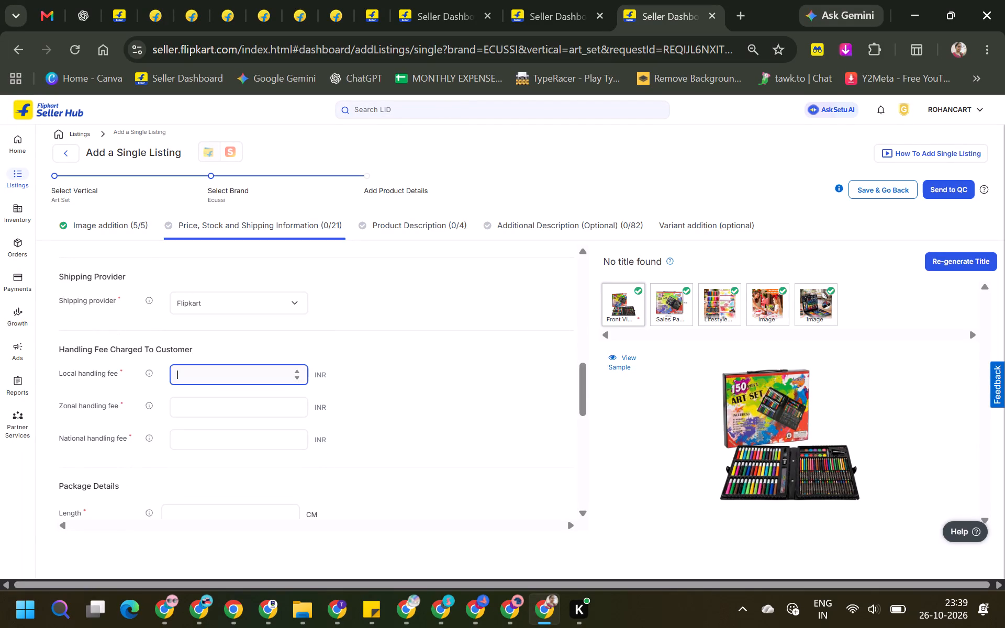
key("9")
key("Tab")
triple_click(215, 367)
key("0")
key("Tab")
key("0")
key("Tab")
key("0")
key("Tab")
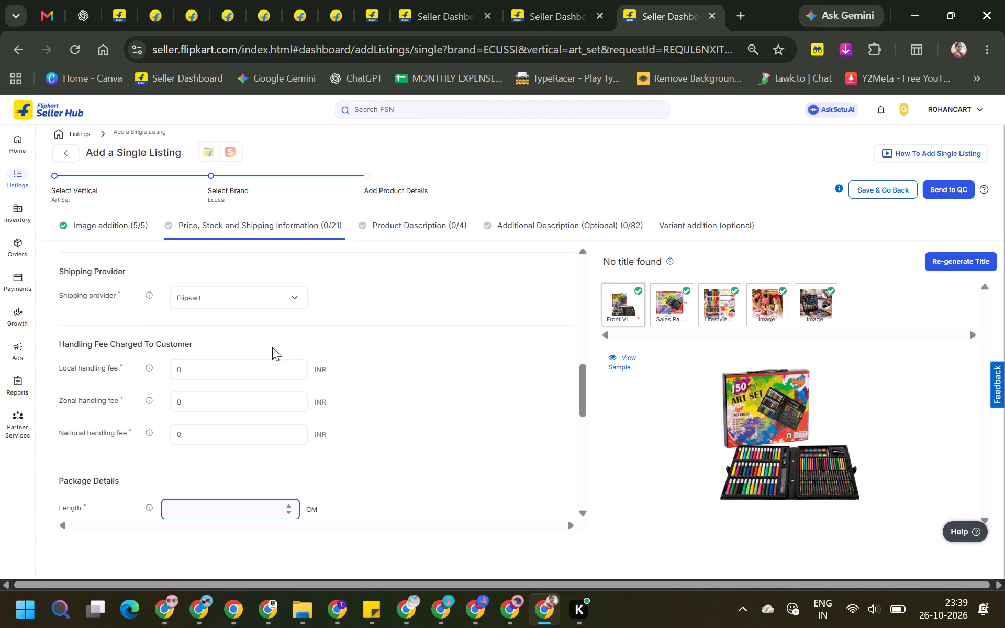
Look up the package details in the price, stock and shipping section of PragatiEZone's art set listing.
key("alt+Tab")
key("alt+Tab")
left_click(499, 606)
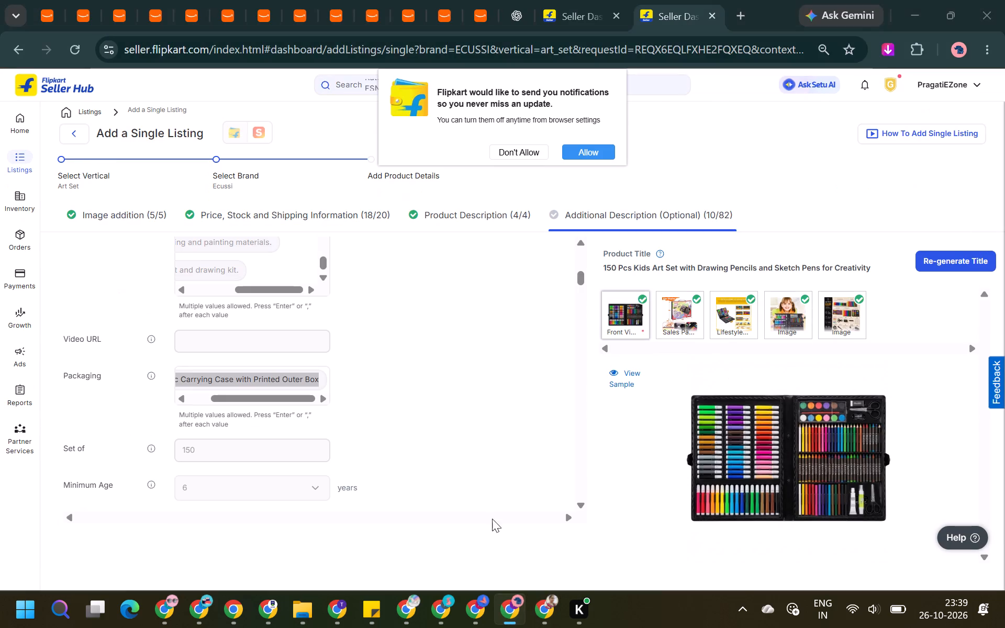
left_click(376, 206)
scroll(371, 309, "down", 4)
scroll(330, 339, "down", 2)
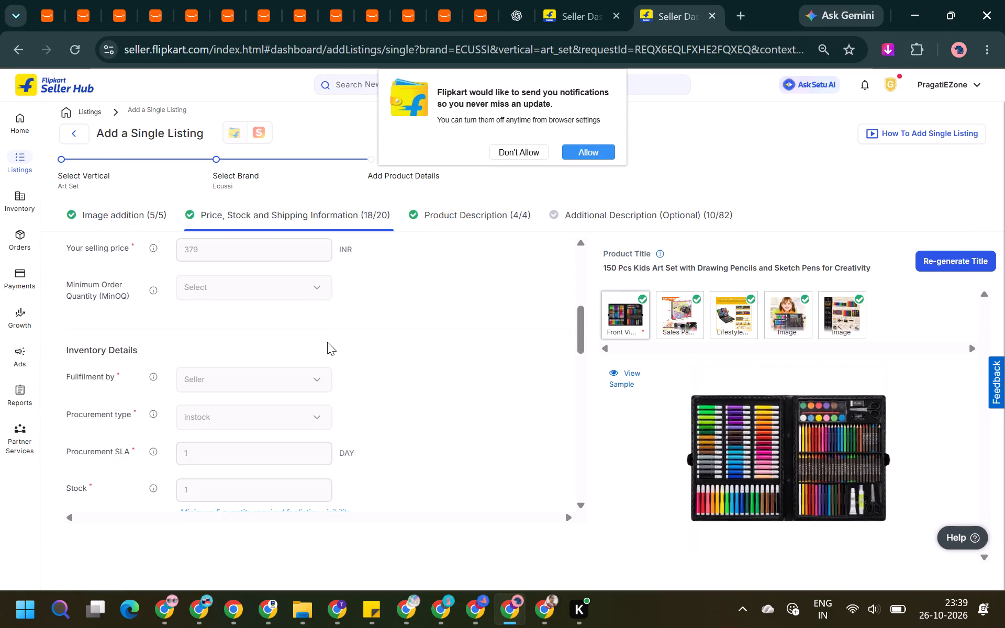
scroll(327, 342, "down", 2)
scroll(283, 351, "down", 2)
scroll(207, 355, "down", 2)
scroll(206, 287, "up", 1)
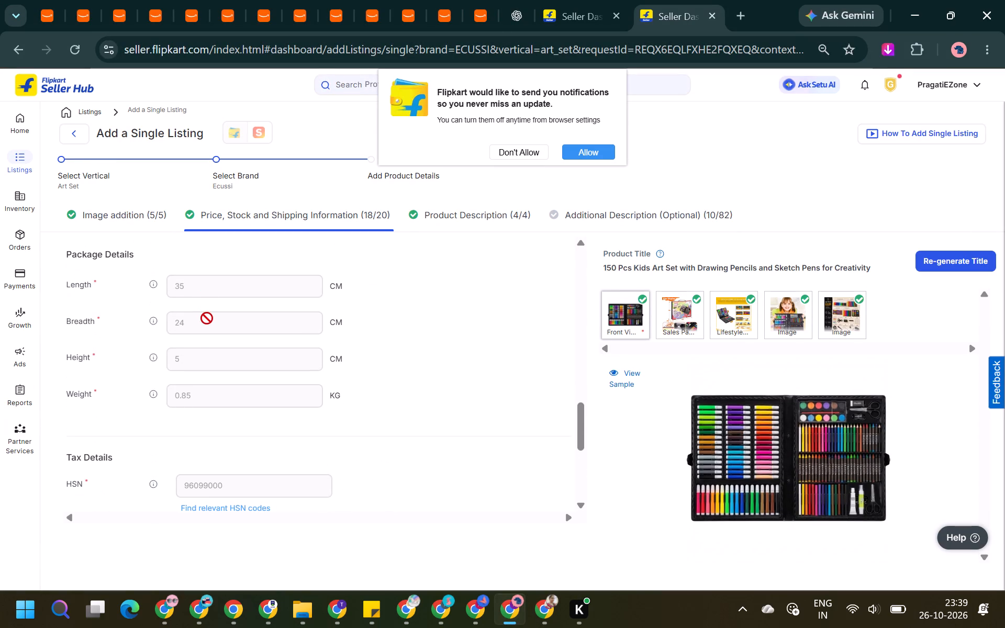
Enter package details in ROHANCART's draft: length 35 cm, breadth 24 cm, height 5 cm and weight 0.85 kg.
key("alt+Tab")
type("35")
key("Tab")
key("3")
key("5")
key("Tab")
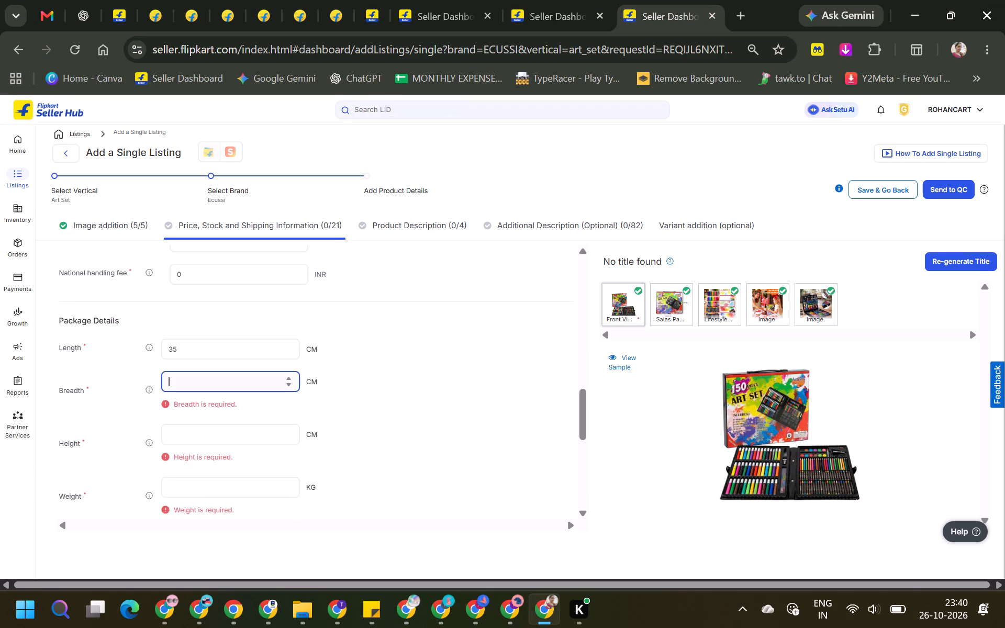
type("24")
key("Tab")
key("5")
key("Tab")
key("alt+Tab")
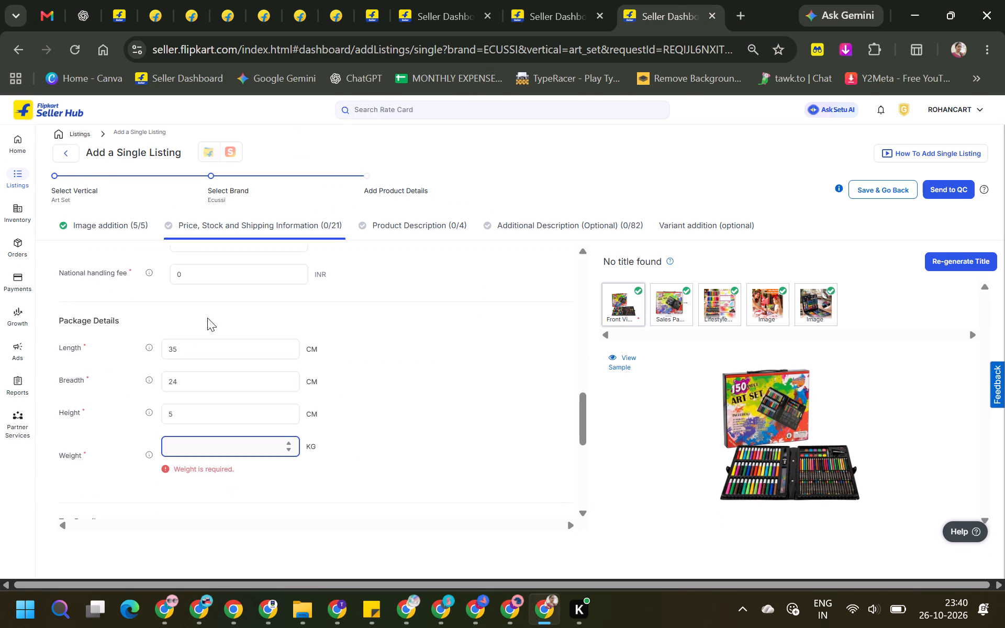
key("alt+Tab")
type("0.85")
key("Tab")
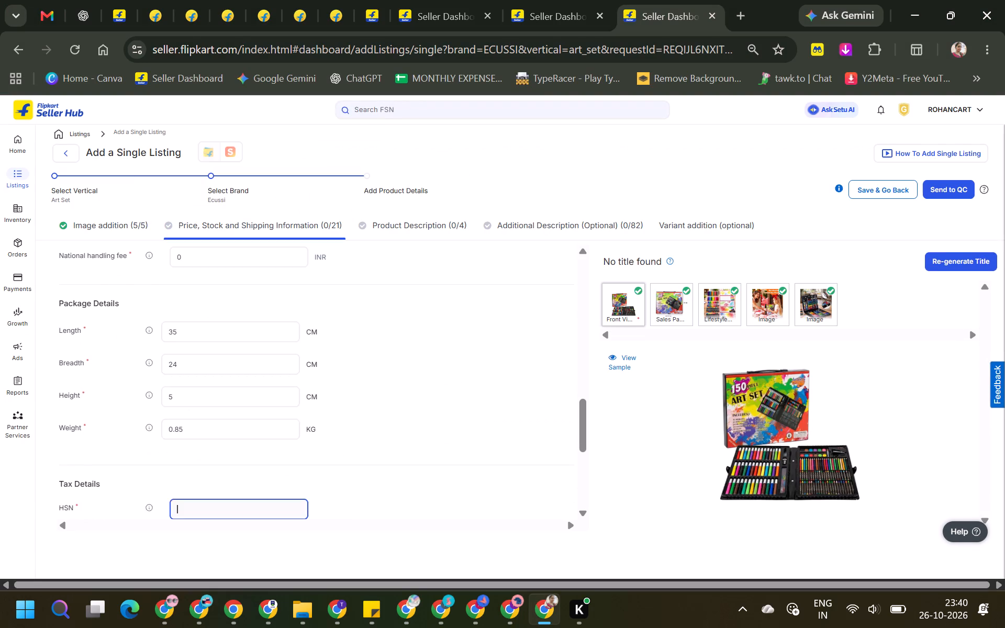
Copy the HSN 96099000 from PragatiEZone's listing into the draft's tax details and set the Tax Code to GST_18.
key("alt+Tab")
triple_click(210, 483)
key("ctrl+c")
key("alt+Tab")
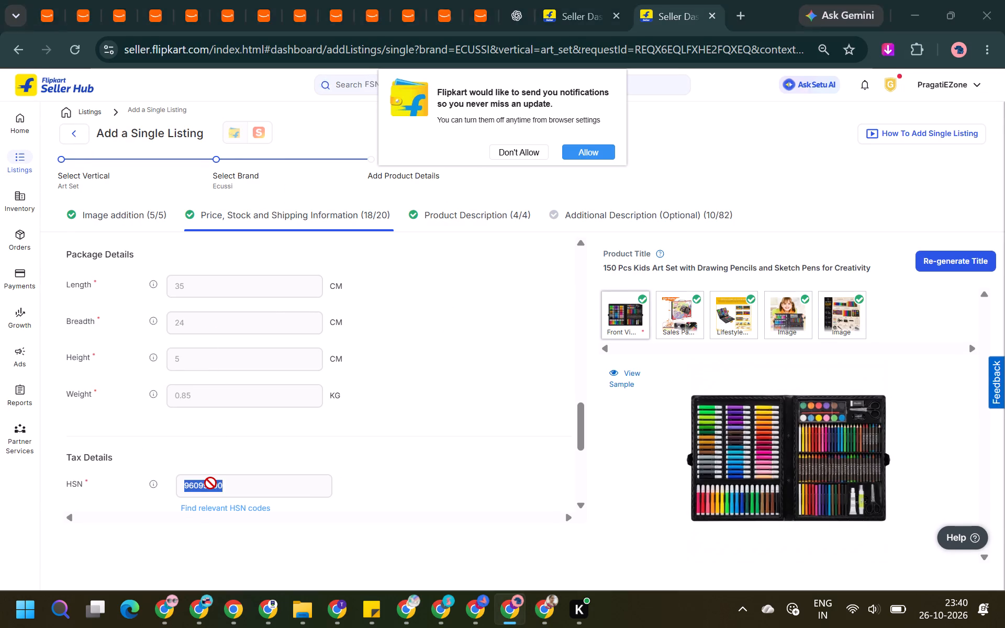
key("ctrl+v")
scroll(229, 449, "down", 2)
key("Tab")
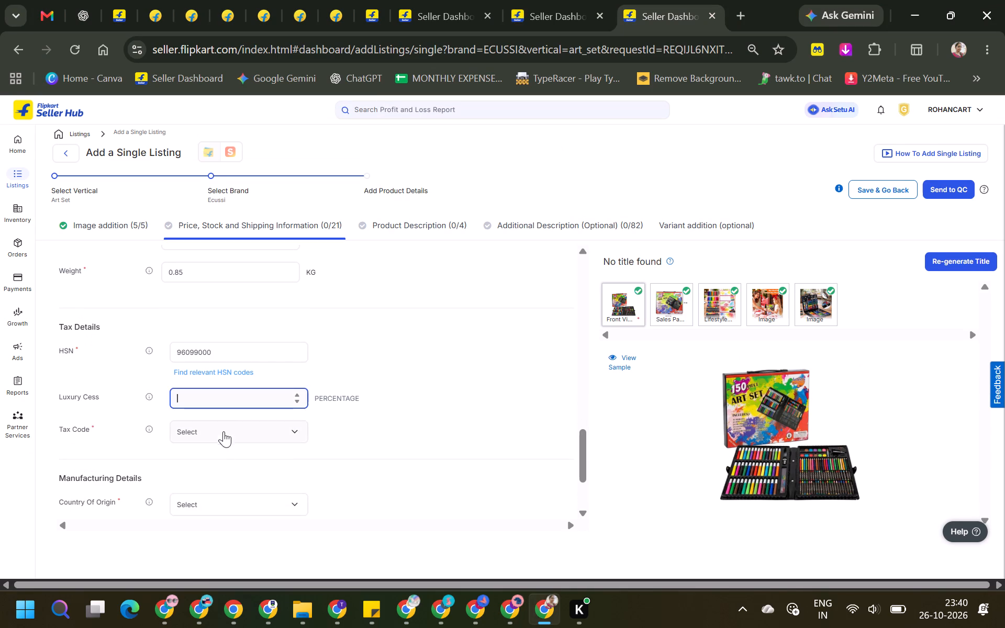
left_click(225, 437)
left_click(197, 541)
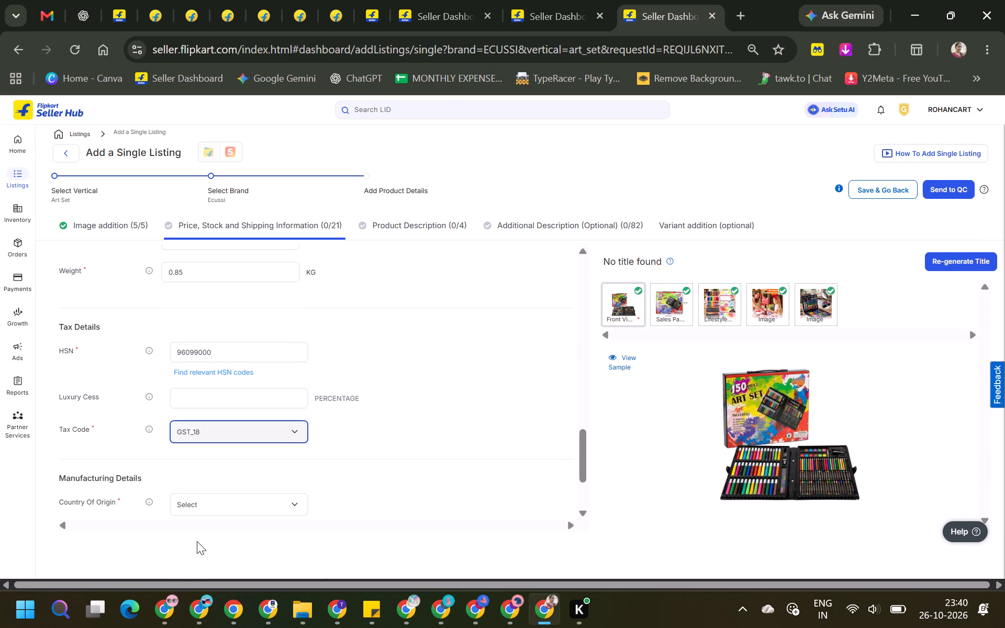
Set the Country Of Origin to India.
left_click(211, 514)
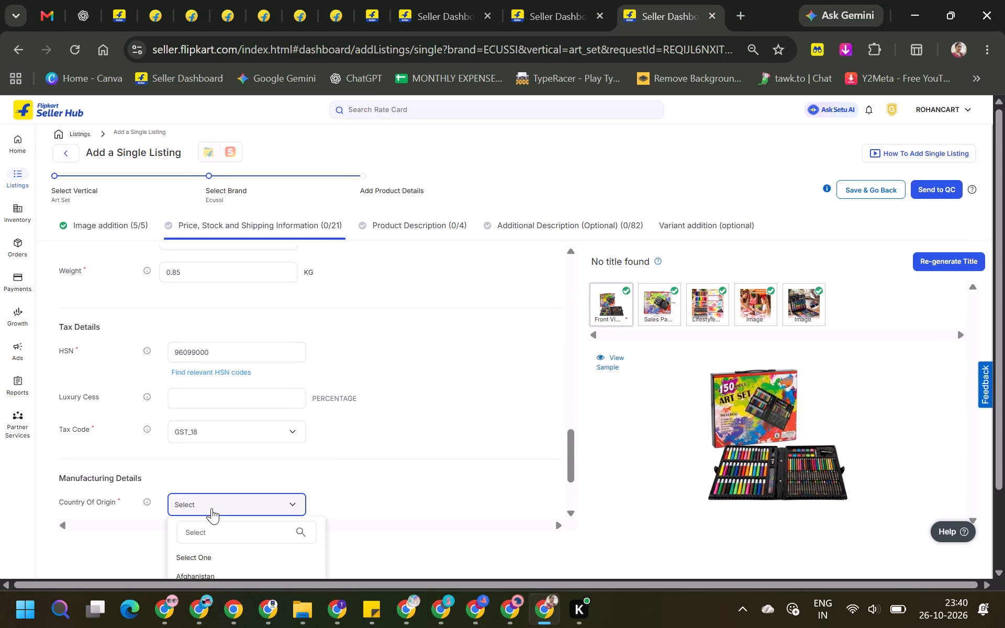
left_click(213, 520)
type("ind")
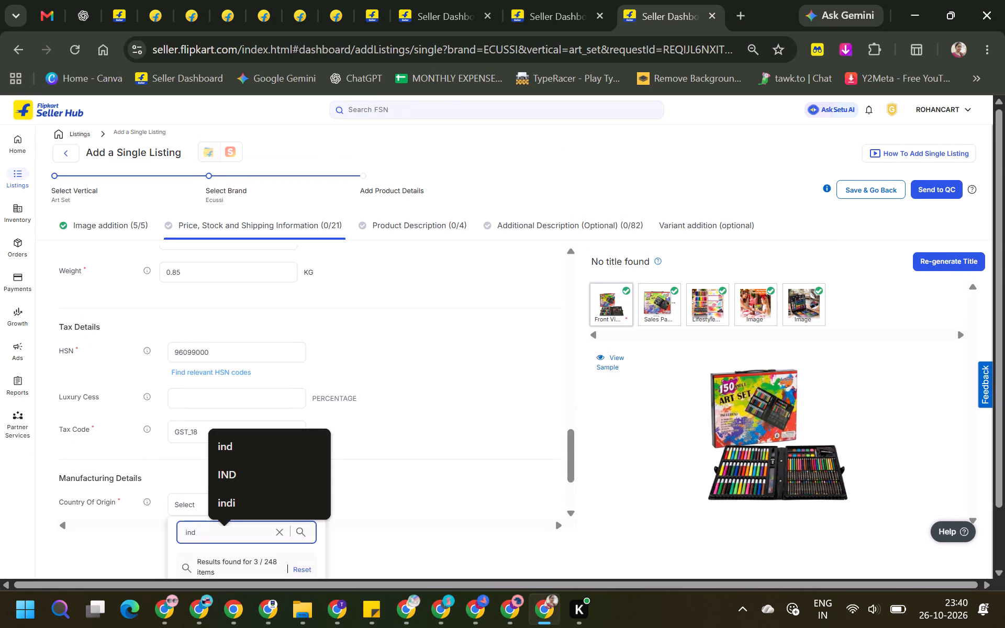
scroll(197, 560, "down", 1)
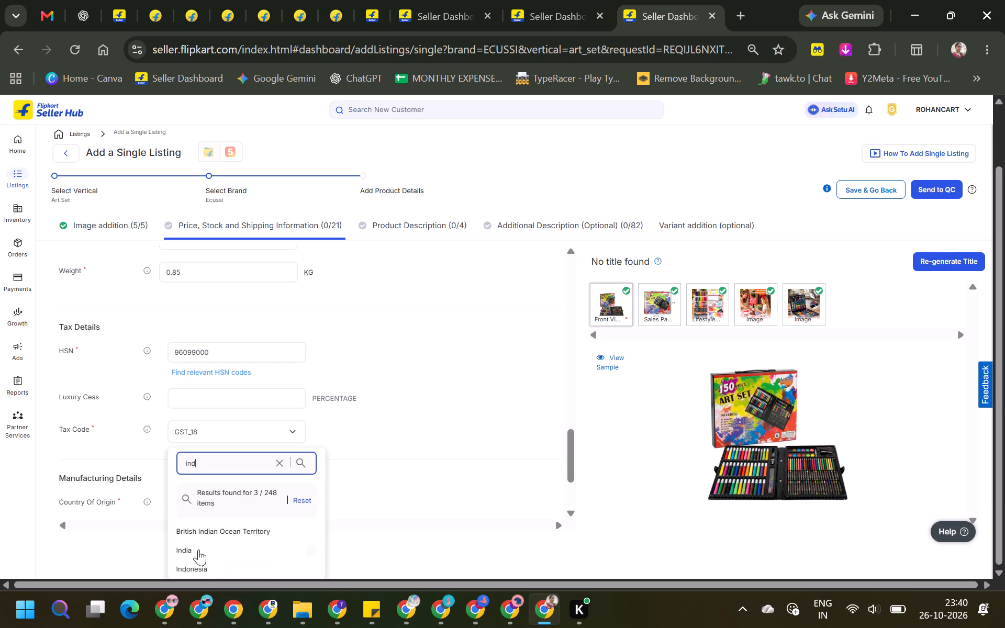
left_click(199, 547)
Copy SKU 150_art_set-2 from the listings in progress, search ROHANCART's active listings for it and open that listing for editing.
scroll(193, 406, "down", 2)
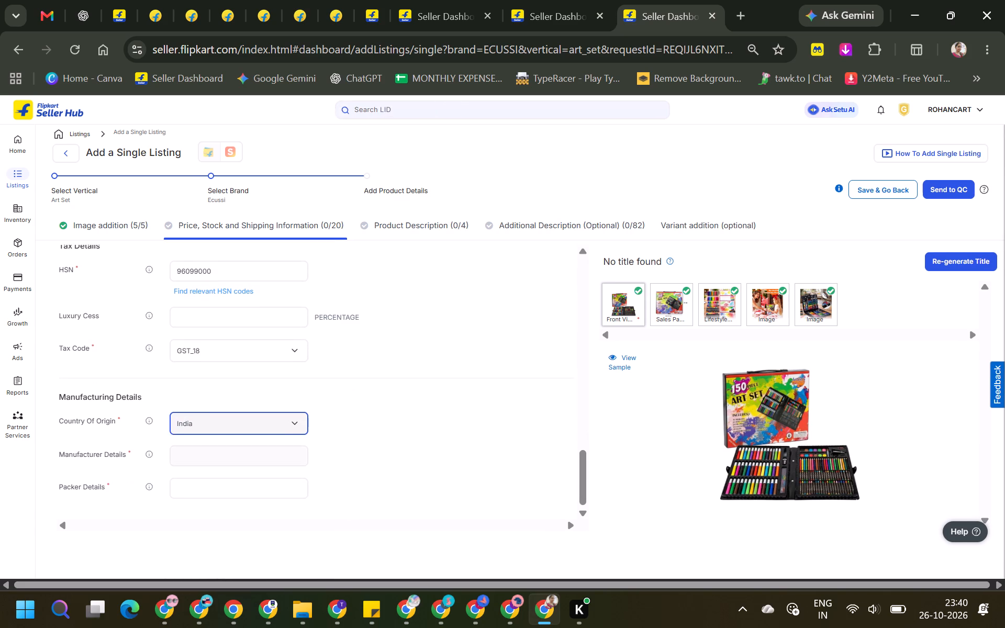
left_click(197, 451)
left_click(541, 0)
left_click(438, 0)
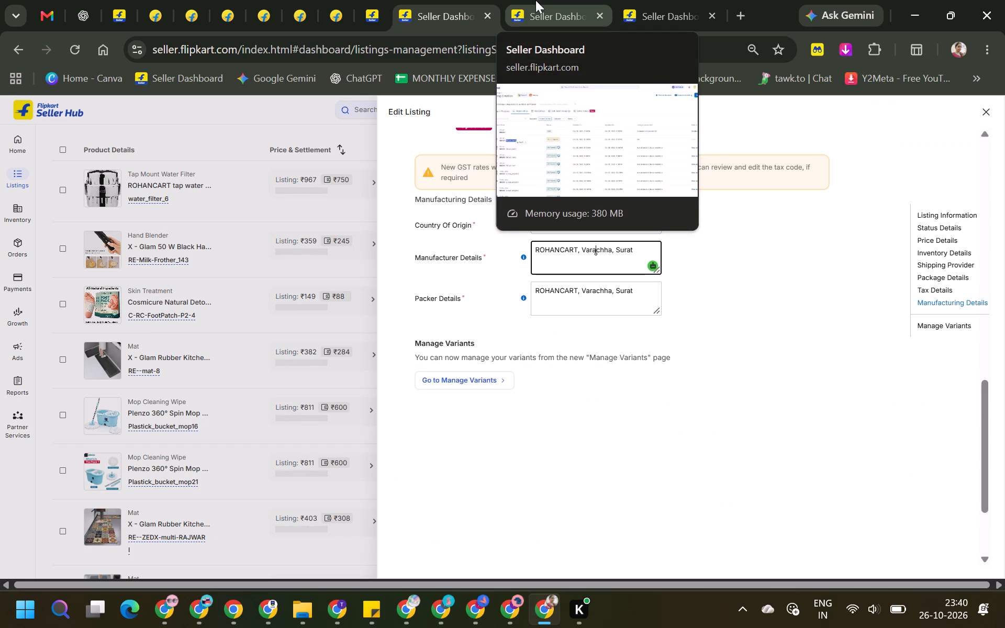
left_click(535, 0)
triple_click(139, 401)
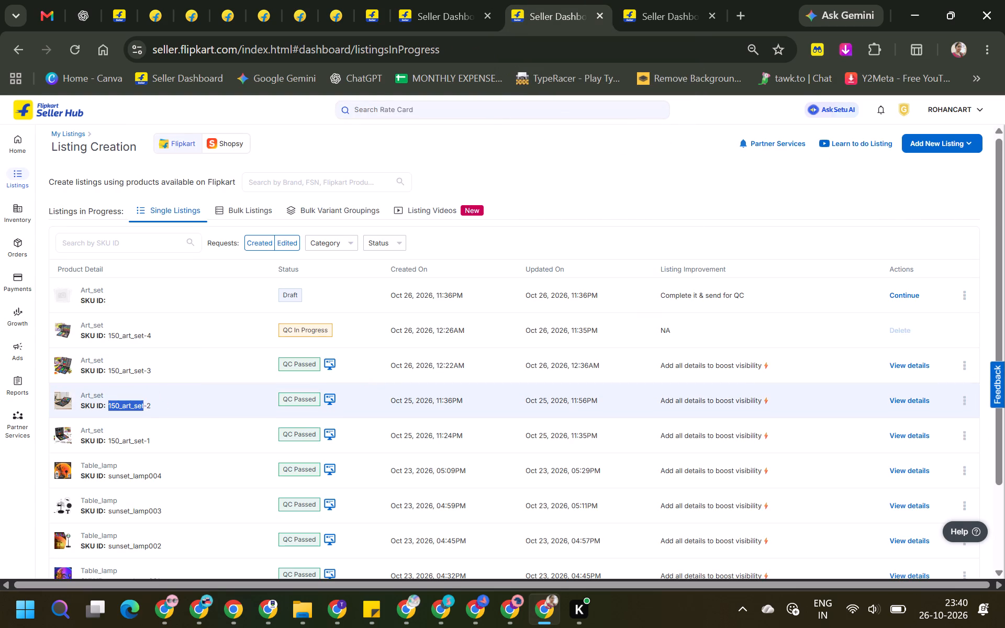
key("ctrl+c")
left_click(424, 0)
left_click(328, 159)
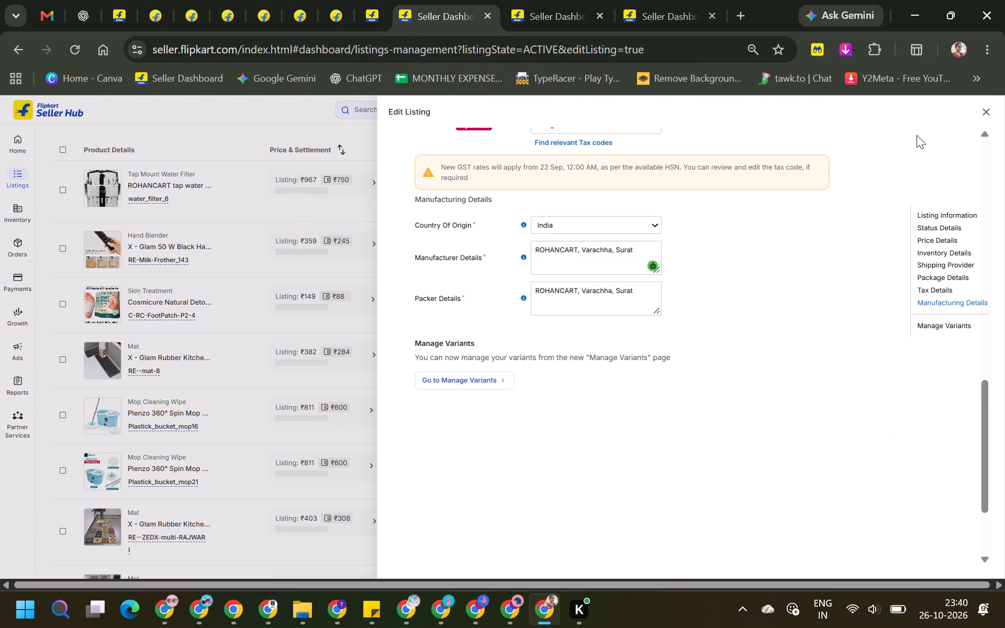
left_click(984, 106)
left_click(981, 114)
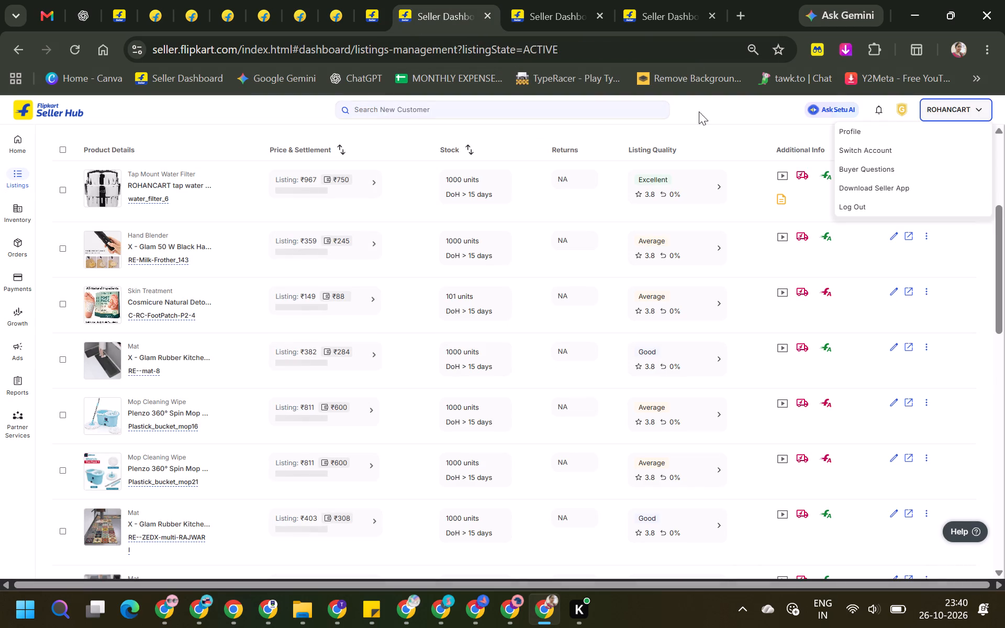
scroll(627, 140, "up", 4)
left_click(557, 110)
key("ctrl+v")
key("Return")
key("backslash")
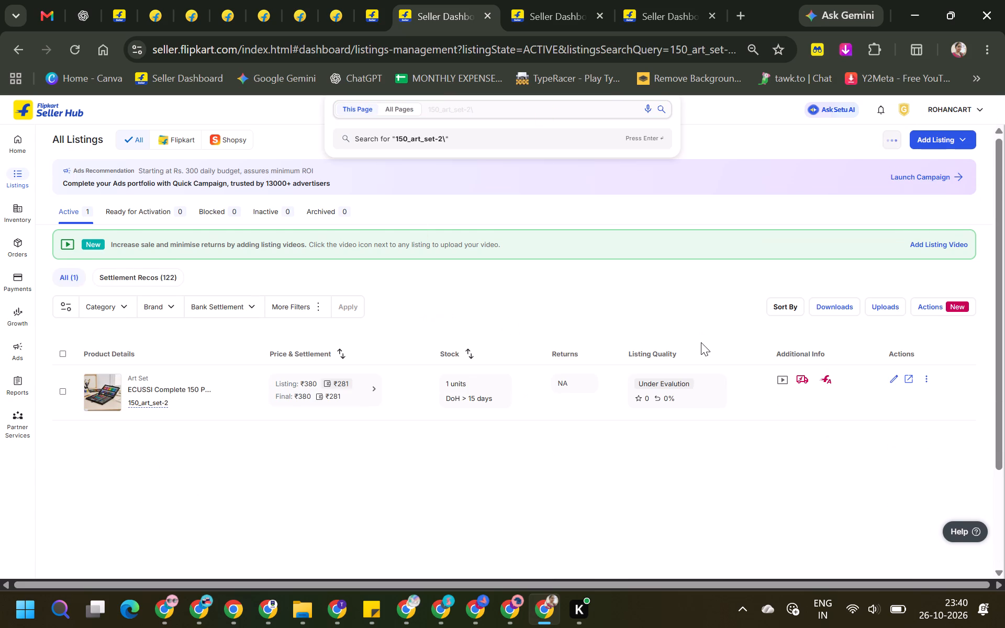
left_click(896, 379)
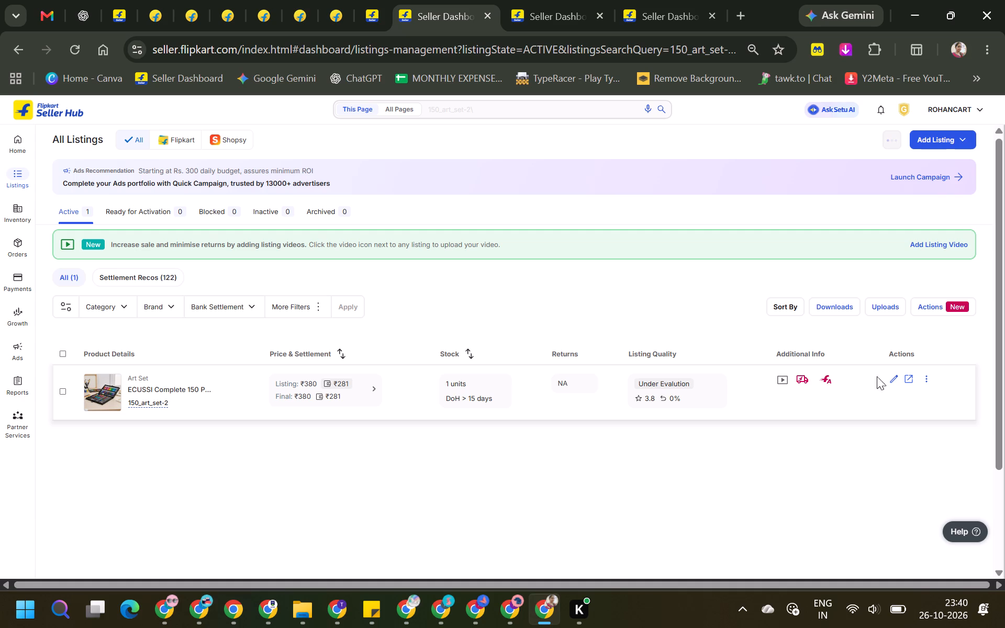
left_click(896, 377)
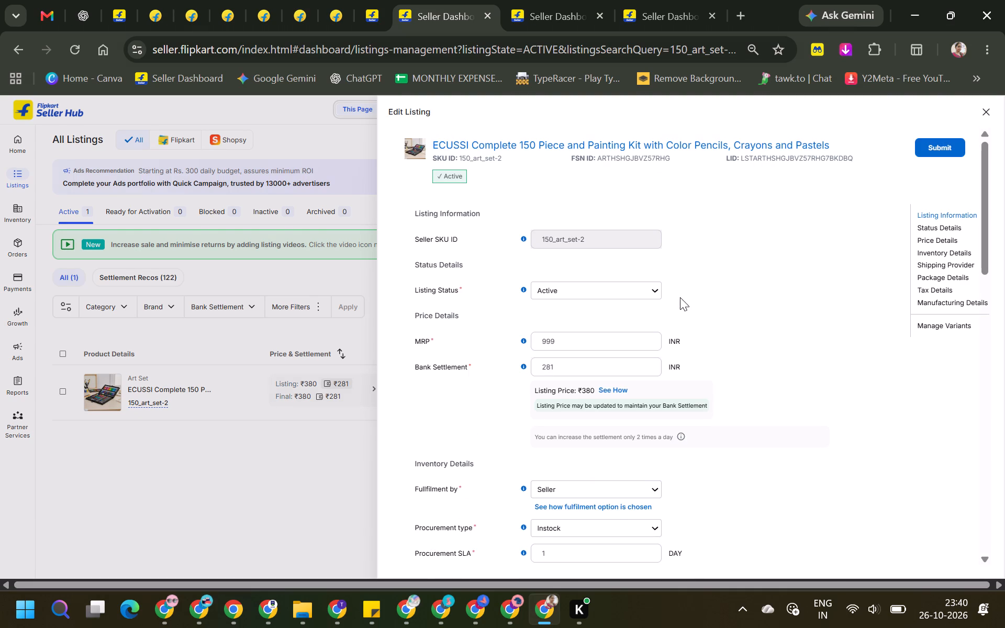
Copy the manufacturer details ROHAN ENTERPRISES from that listing into the draft's Manufacturer Details and Packer Details.
scroll(621, 378, "down", 8)
triple_click(597, 400)
key("ctrl+c")
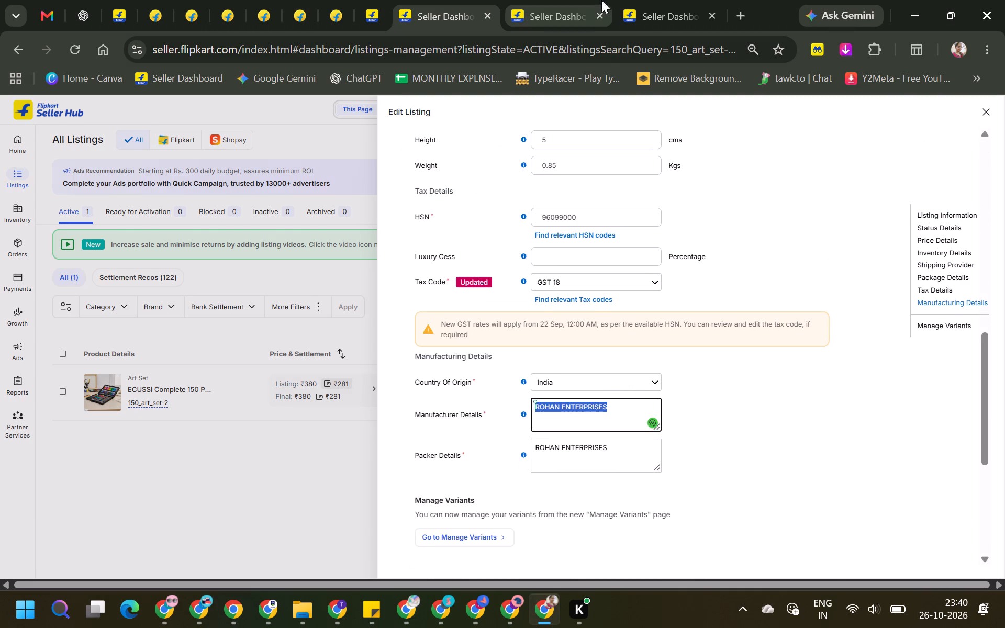
left_click(648, 0)
key("ctrl+v")
key("Tab")
key("ctrl+v")
key("Tab")
left_click(441, 220)
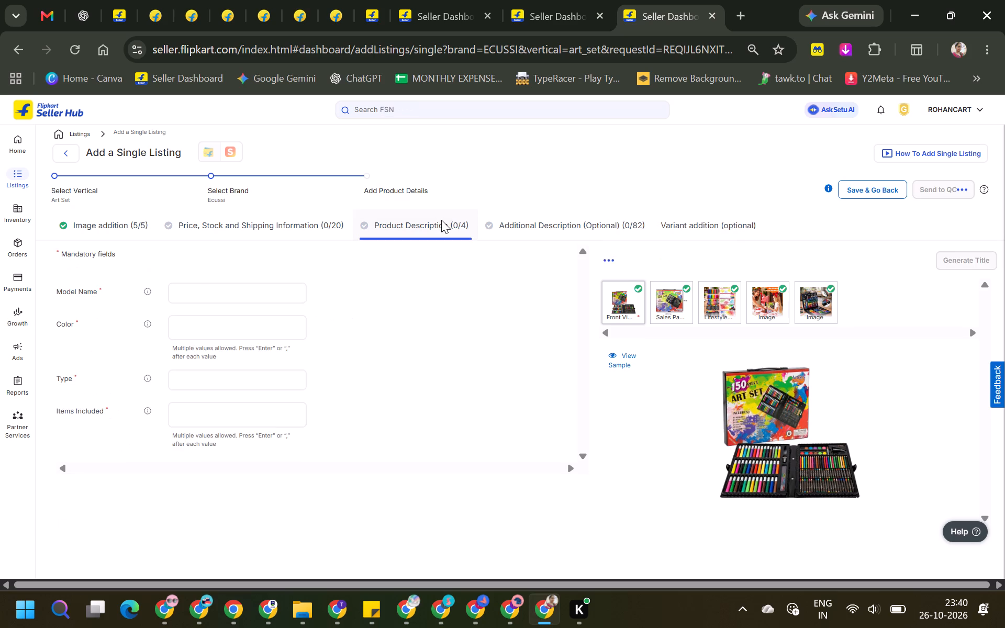
left_click(214, 294)
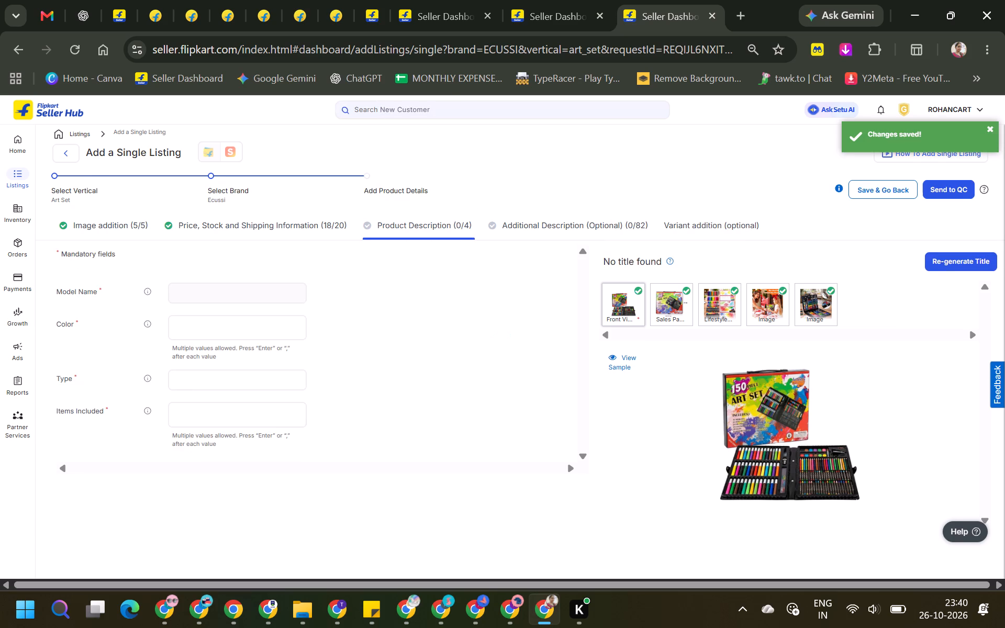
key("alt+Tab")
key("alt+Tab")
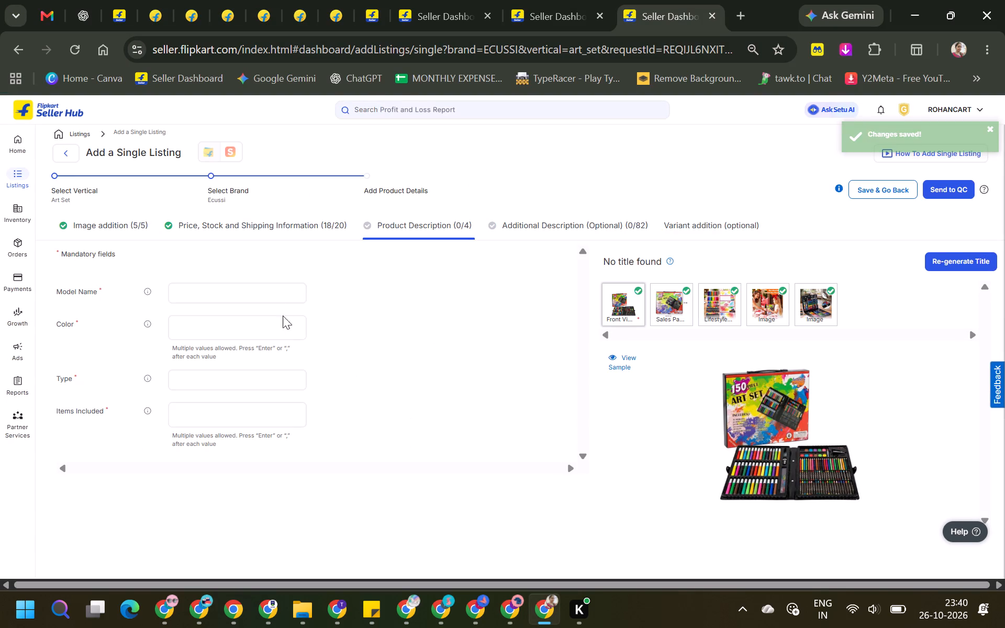
left_click(270, 291)
left_click(507, 609)
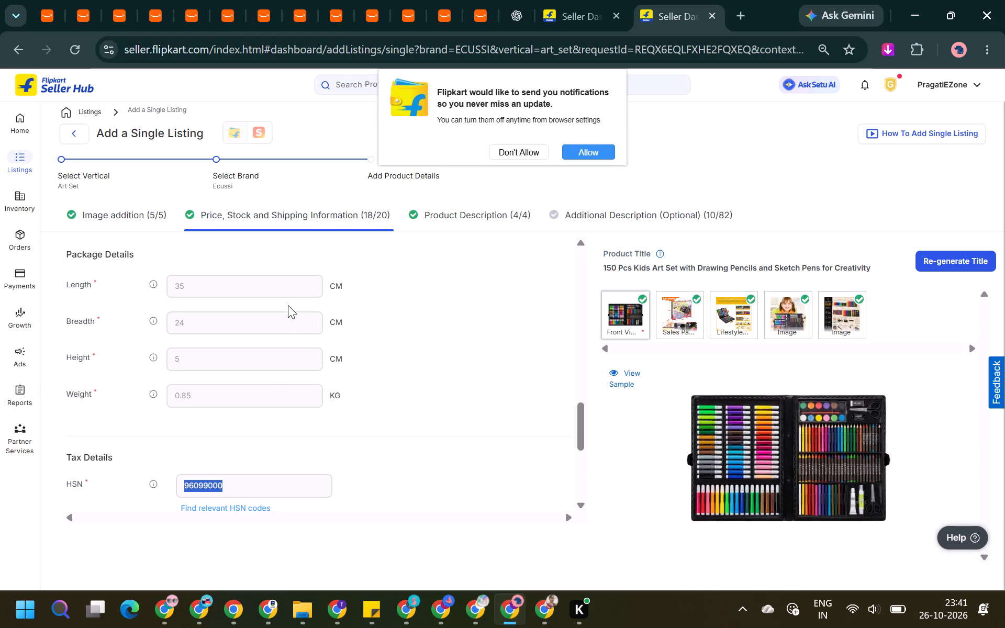
left_click(461, 217)
triple_click(248, 336)
left_click(248, 336)
key("ctrl+c")
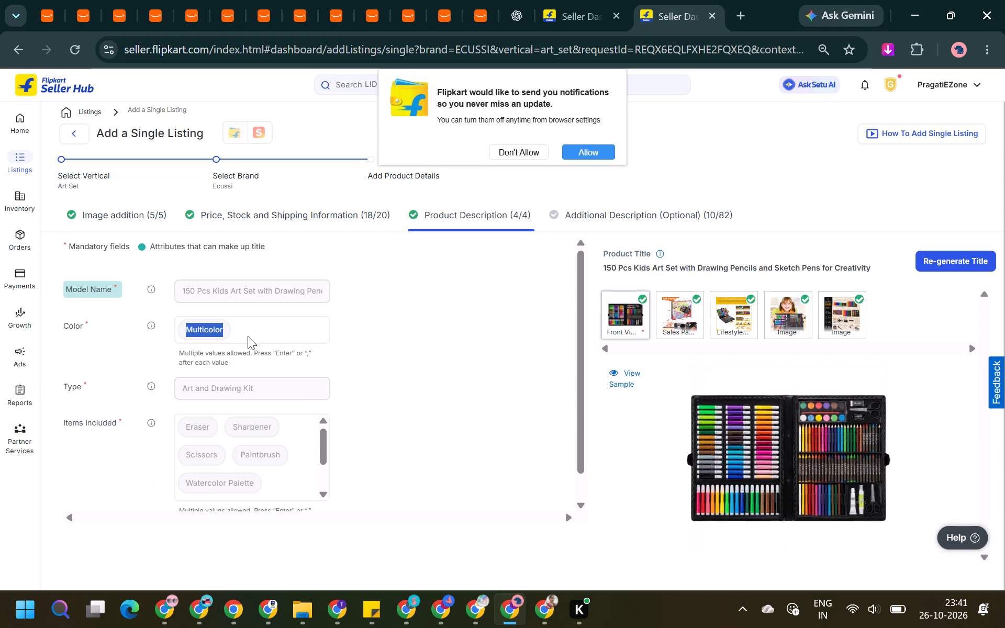
key("alt+Tab")
key("ctrl+v")
key("Tab")
key("Tab")
Copy the Type value Art and Drawing Kit from PragatiEZone's listing into the draft's Type.
key("alt+Tab")
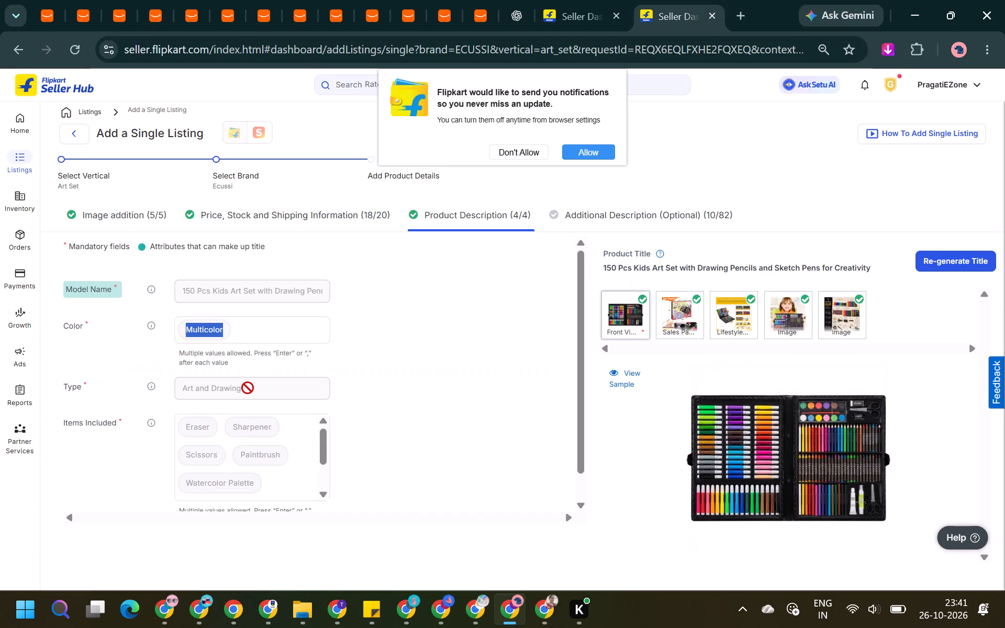
triple_click(248, 388)
left_click(248, 387)
key("ctrl+c")
key("alt+Tab")
key("ctrl+v")
Copy the whole Items Included list from PragatiEZone's listing into the draft's Items Included.
key("alt+Tab")
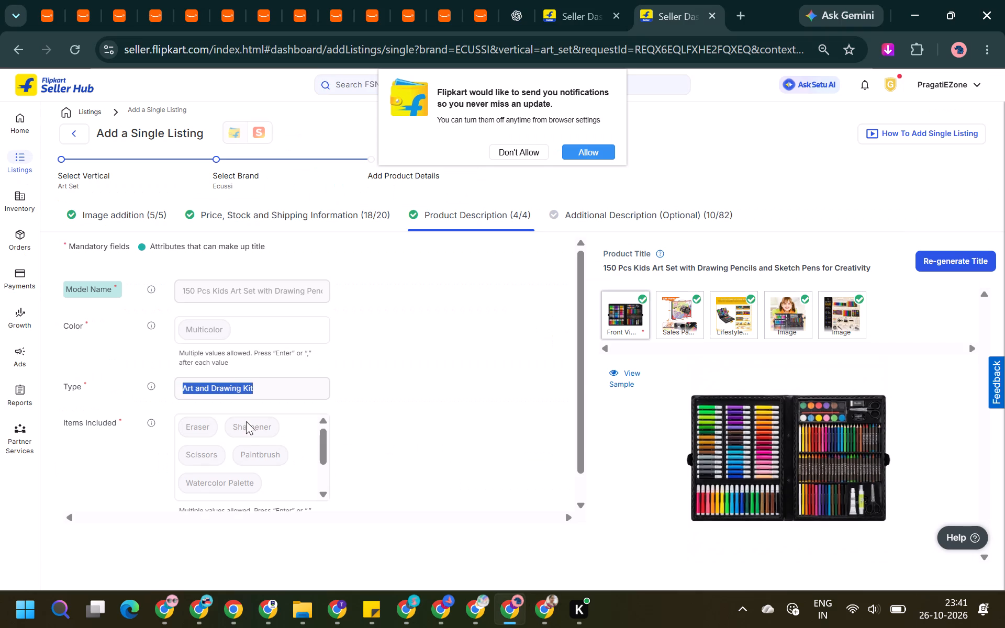
left_click_drag(158, 432, 314, 469)
key("ctrl+c")
key("ctrl+c")
key("alt+Tab")
key("Tab")
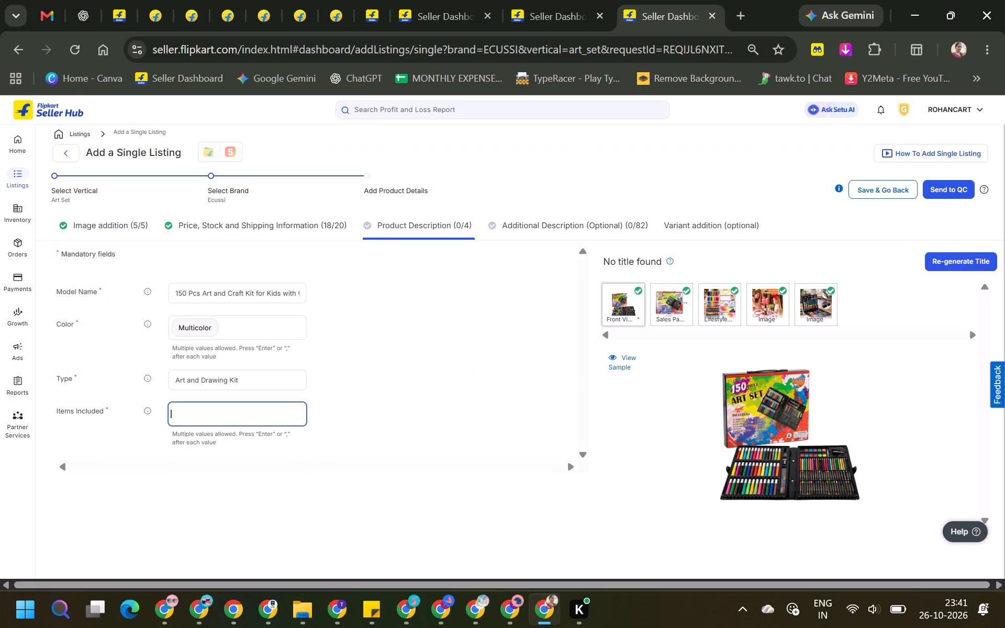
key("ctrl+v")
Copy the Series value Complete Art Set from PragatiEZone's additional description into the draft's Additional Description.
left_click(513, 219)
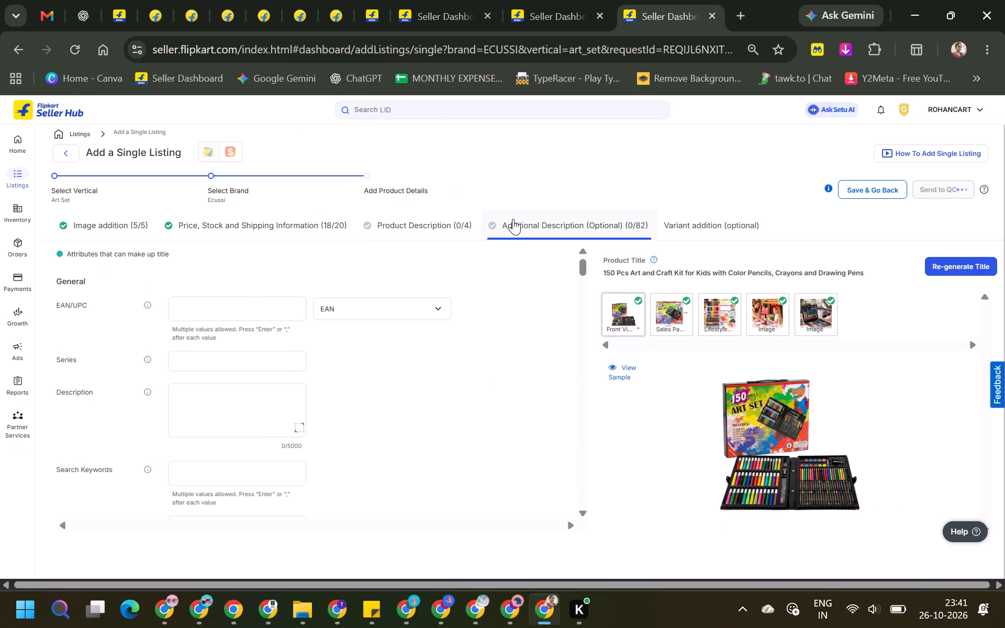
left_click(193, 364)
key("alt+Tab")
left_click(571, 216)
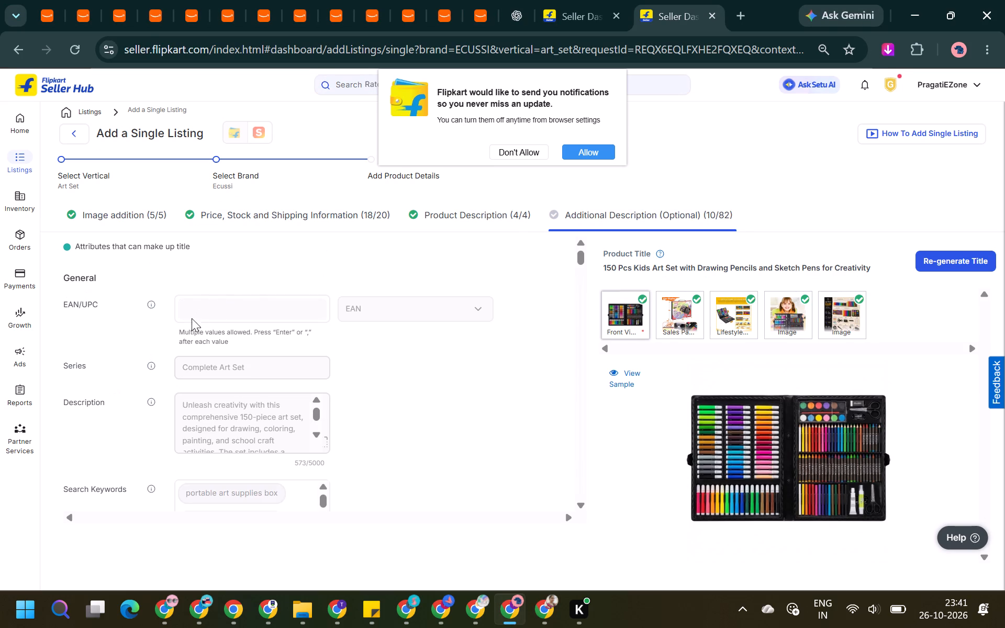
triple_click(194, 371)
key("ctrl+c")
key("alt+Tab")
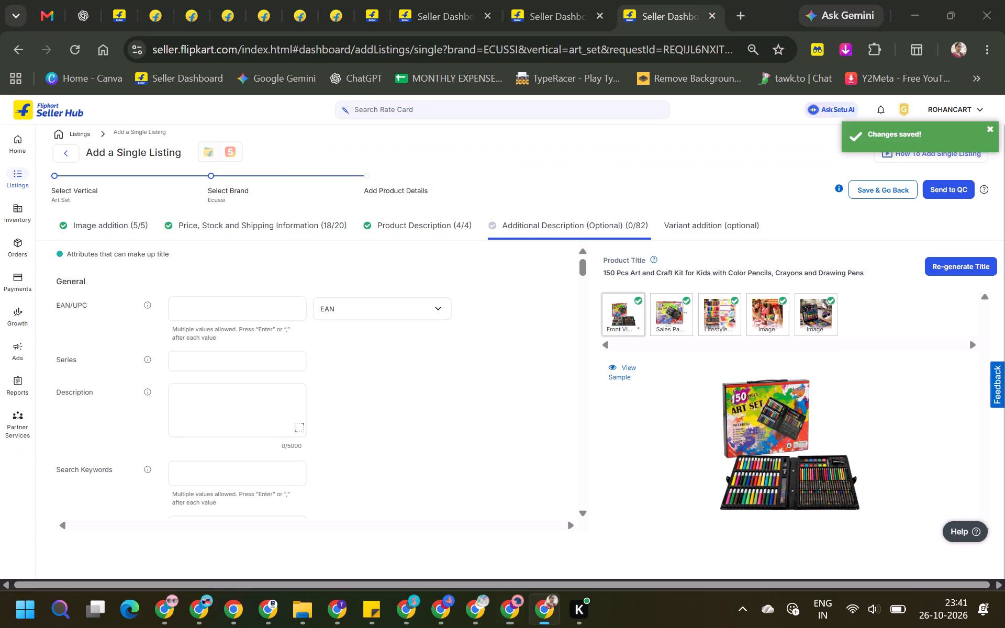
key("ctrl+v")
key("Tab")
Copy the full description text of the 150-piece art set from PragatiEZone's listing into the draft's Description.
key("alt+Tab")
triple_click(195, 428)
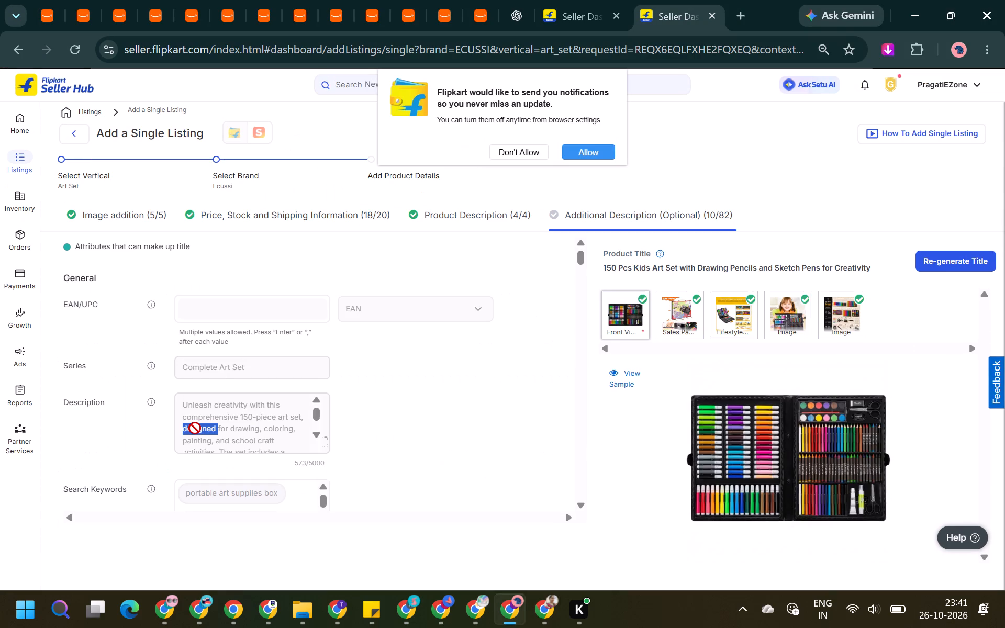
left_click(195, 428)
key("ctrl+c")
key("alt+Tab")
key("ctrl+v")
key("Tab")
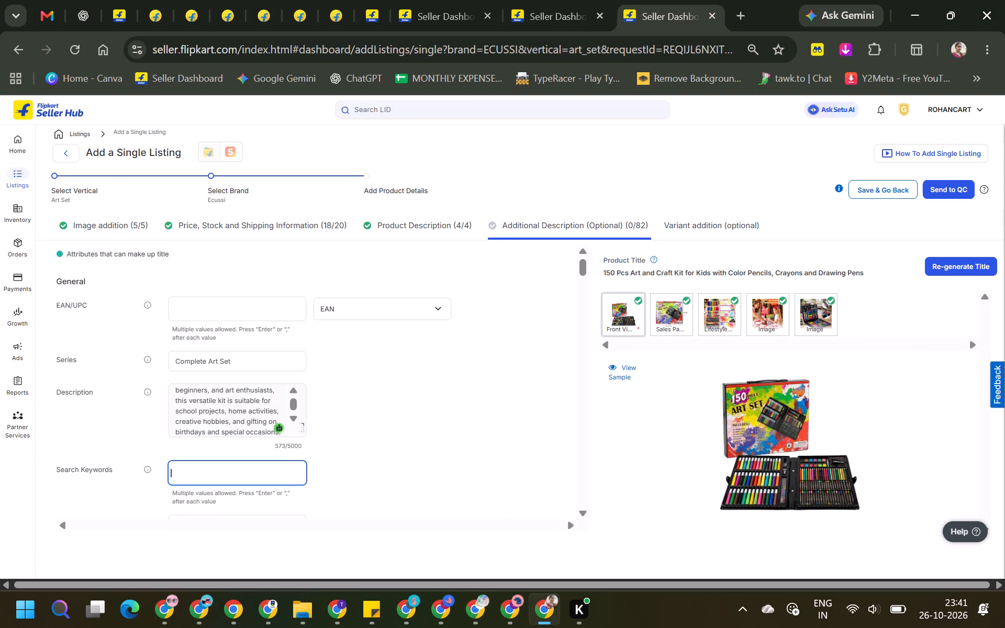
Copy all search keywords, from portable art supplies box to 150 piece art set, from PragatiEZone's listing into the draft's Search Keywords.
key("alt+Tab")
scroll(173, 419, "down", 2)
left_click_drag(173, 334, 220, 370)
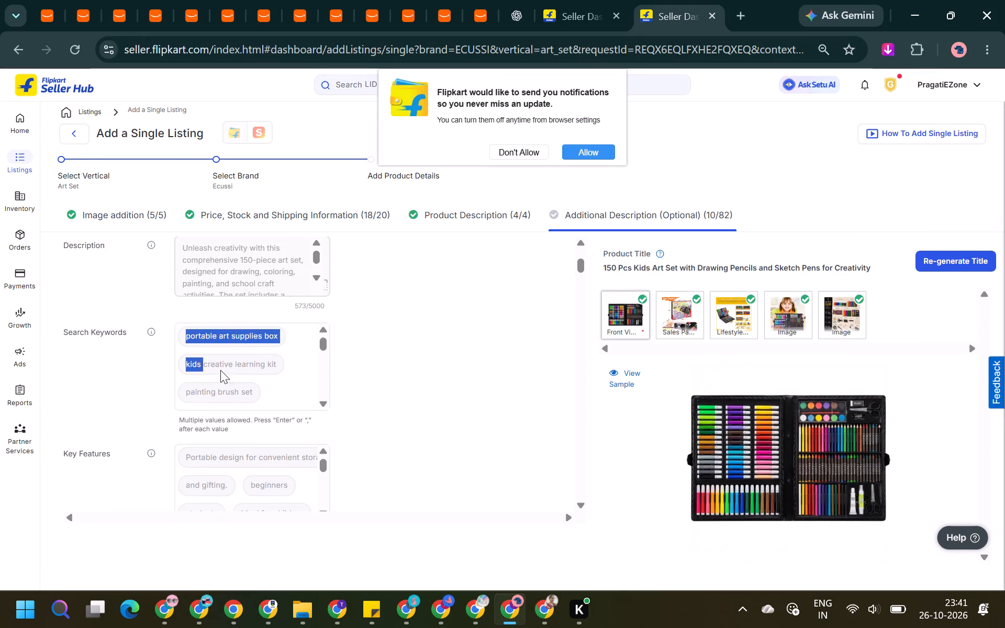
left_click_drag(220, 370, 271, 409)
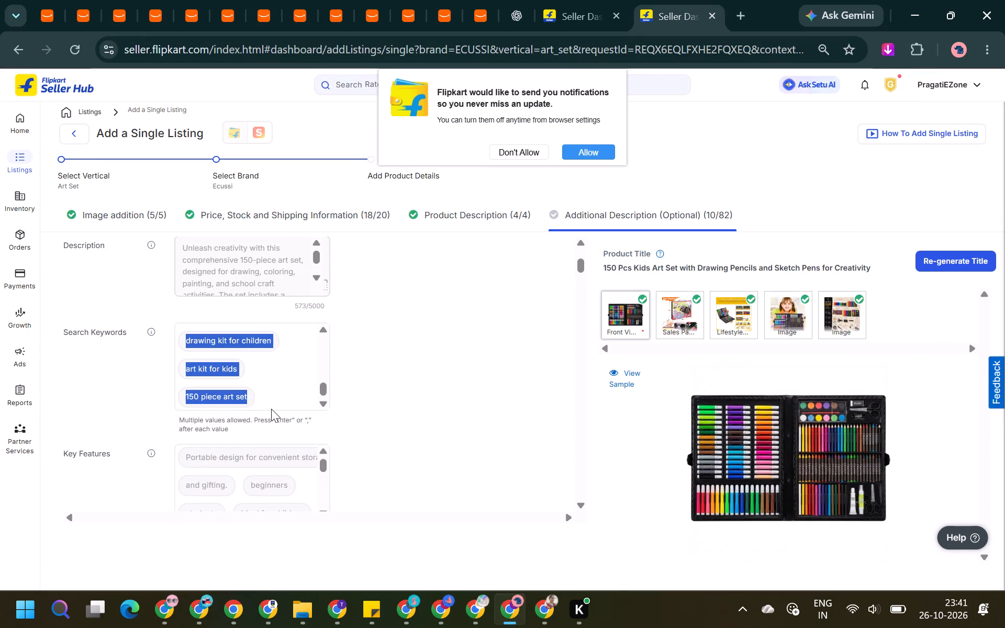
left_click_drag(271, 409, 275, 409)
key("ctrl+c")
key("ctrl+c")
key("alt+Tab")
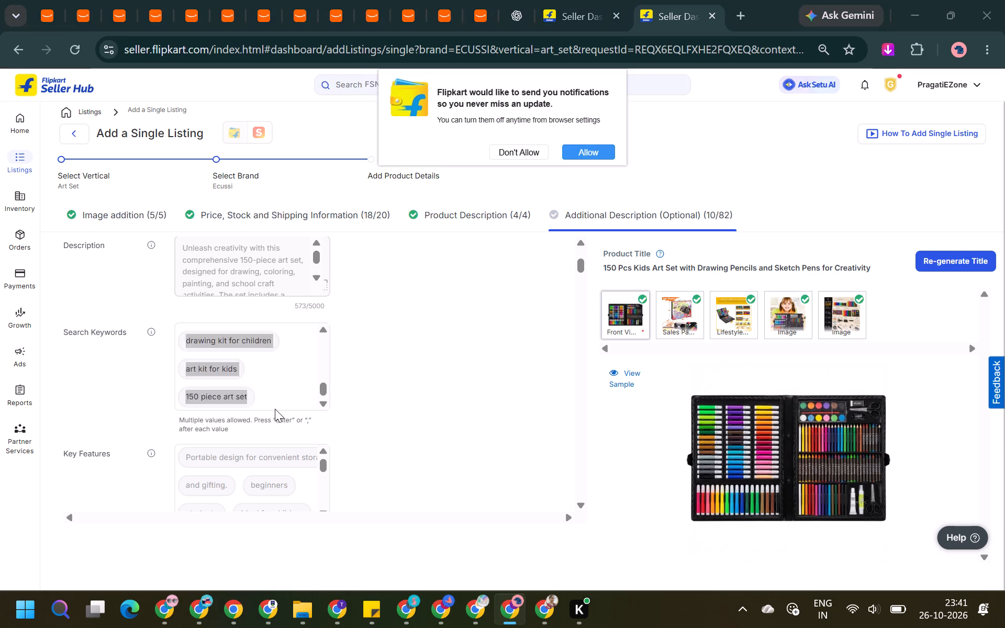
key("ctrl+v")
Copy all key features, through "Complete 150-piece art and drawing kit.", from PragatiEZone's listing into the draft's Key Features.
scroll(376, 394, "down", 2)
left_click(245, 436)
key("alt+Tab")
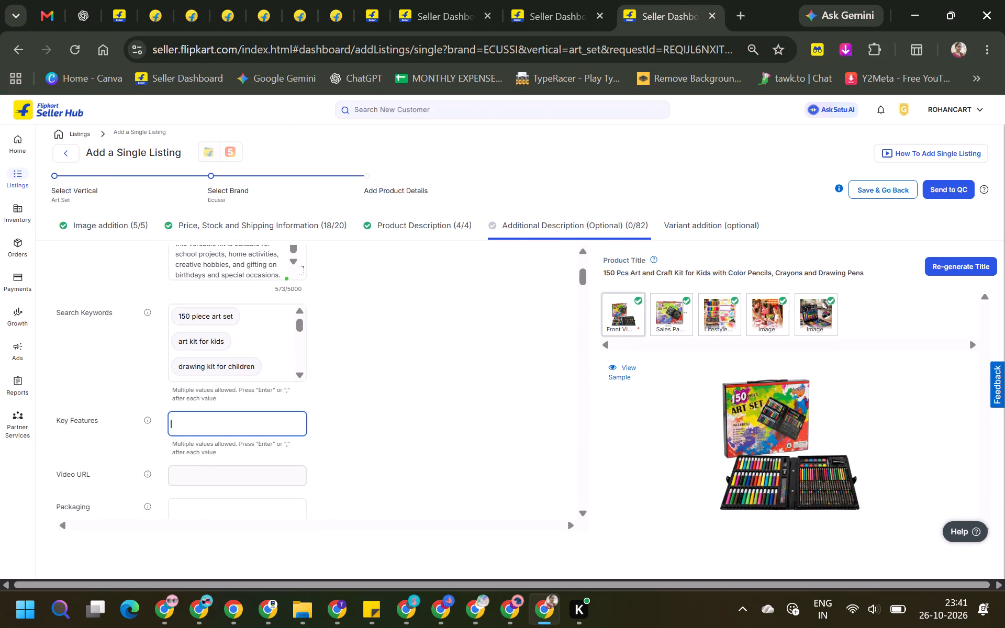
scroll(157, 417, "down", 1)
left_click_drag(167, 362, 314, 445)
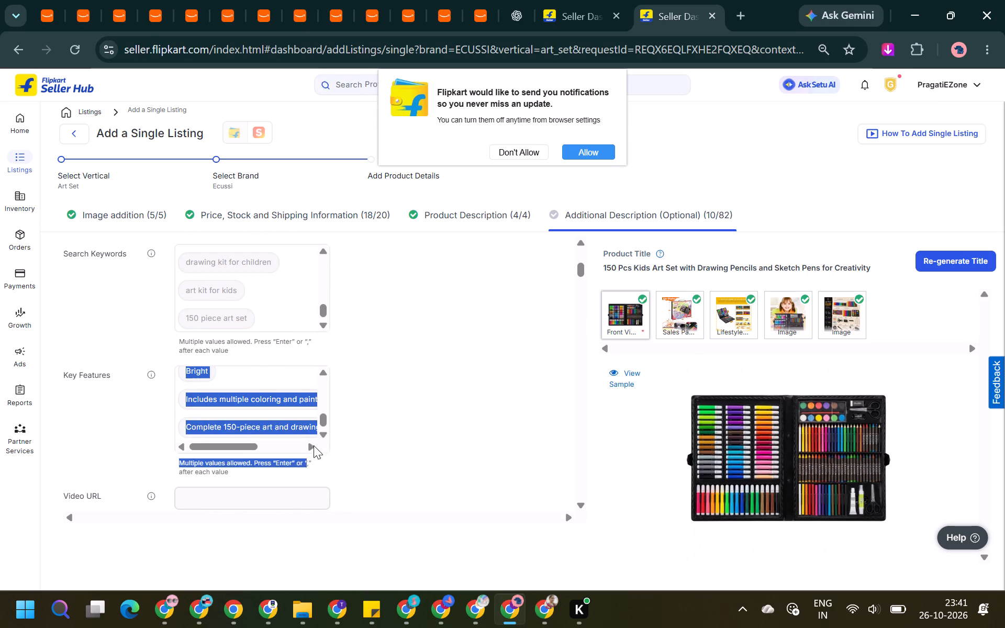
left_click_drag(314, 445, 254, 426)
key("ctrl+c")
key("ctrl+c")
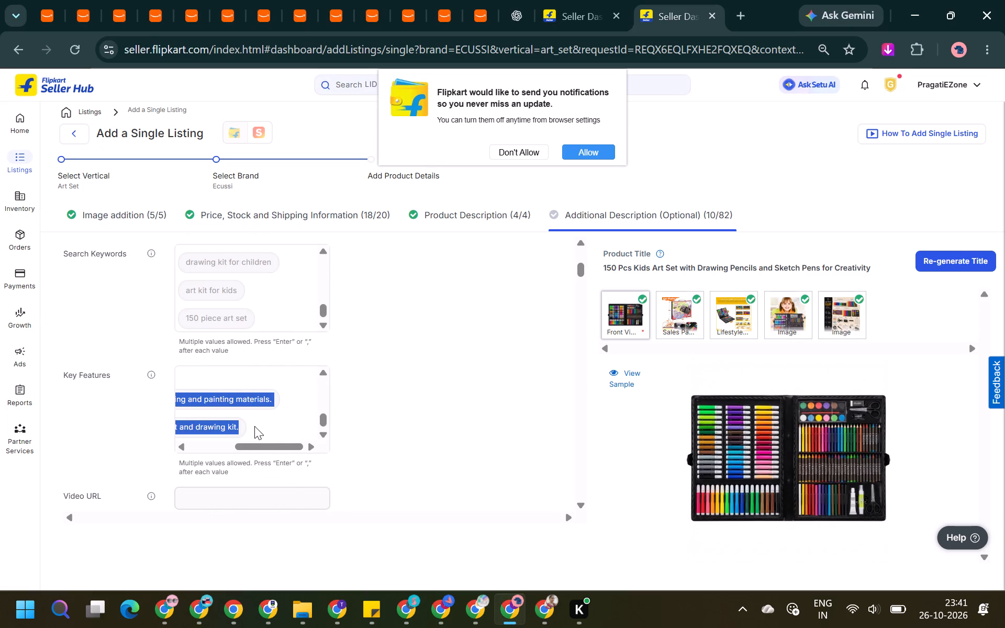
key("alt+Tab")
key("ctrl+v")
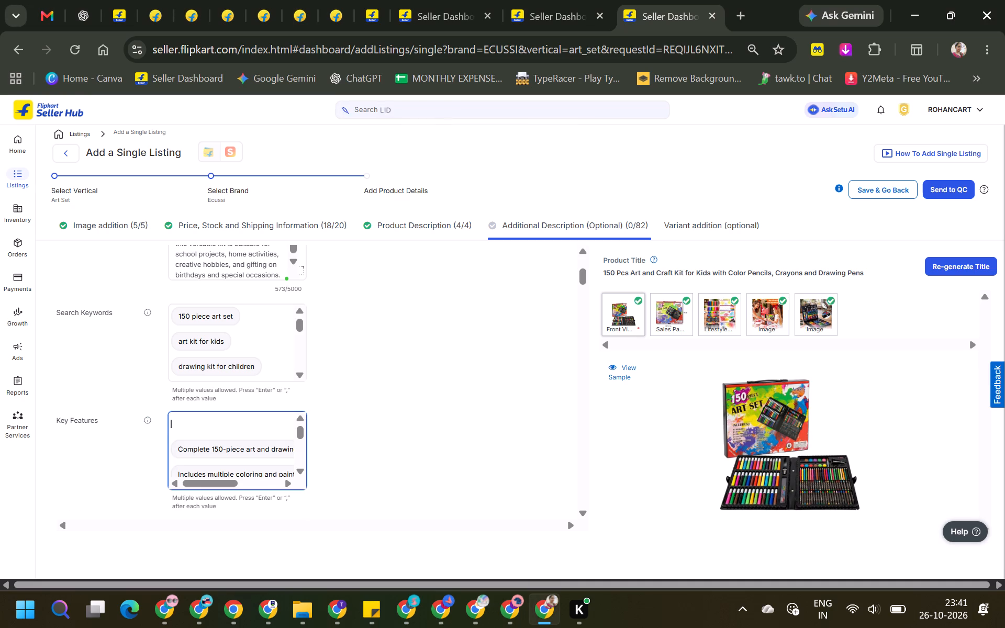
left_click(408, 423)
Save and recheck the draft's Product Description and Additional Description, and submit the listing to QC.
left_click(443, 222)
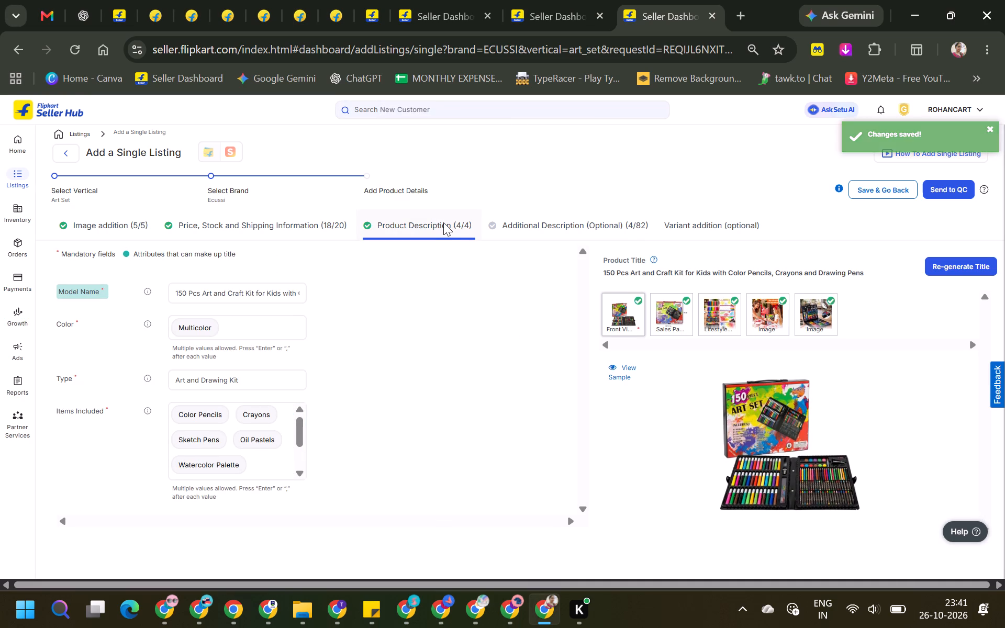
left_click(506, 224)
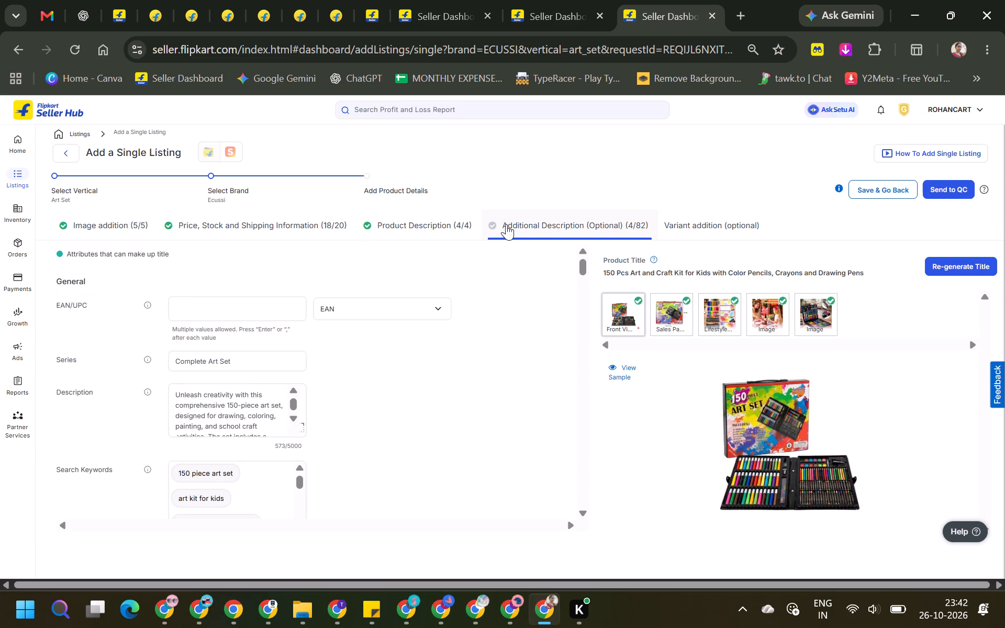
left_click(930, 187)
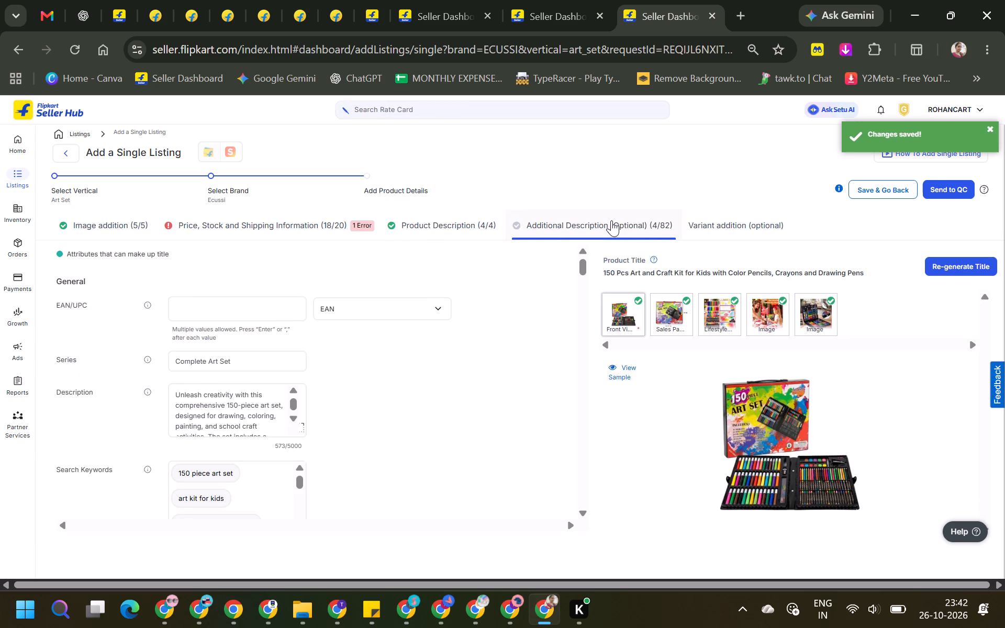
Change the draft's Seller SKU ID to 150_art_set-5, save it, and send the listing to QC.
left_click(359, 223)
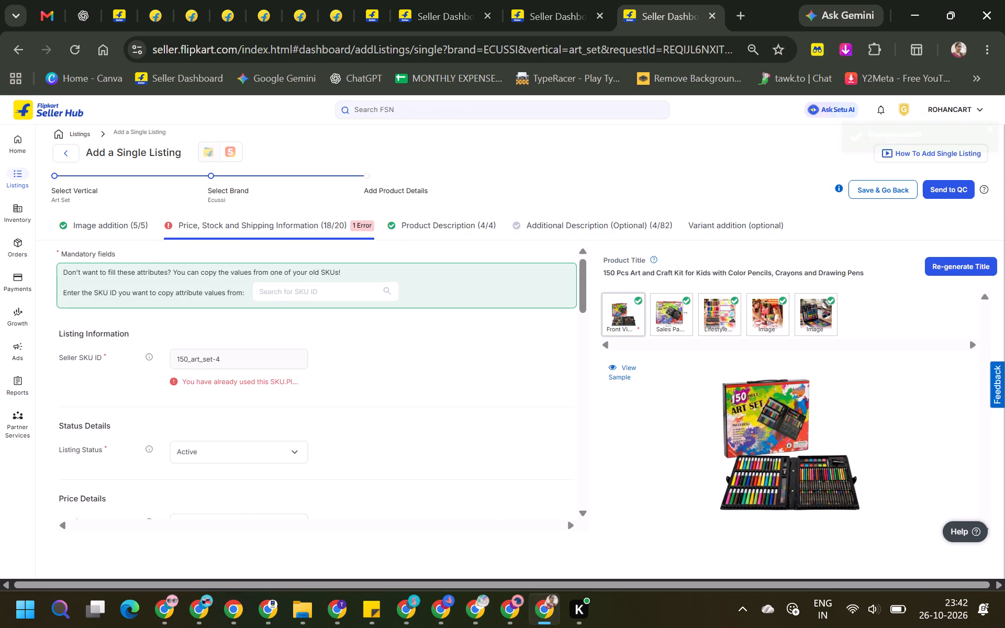
left_click(541, 0)
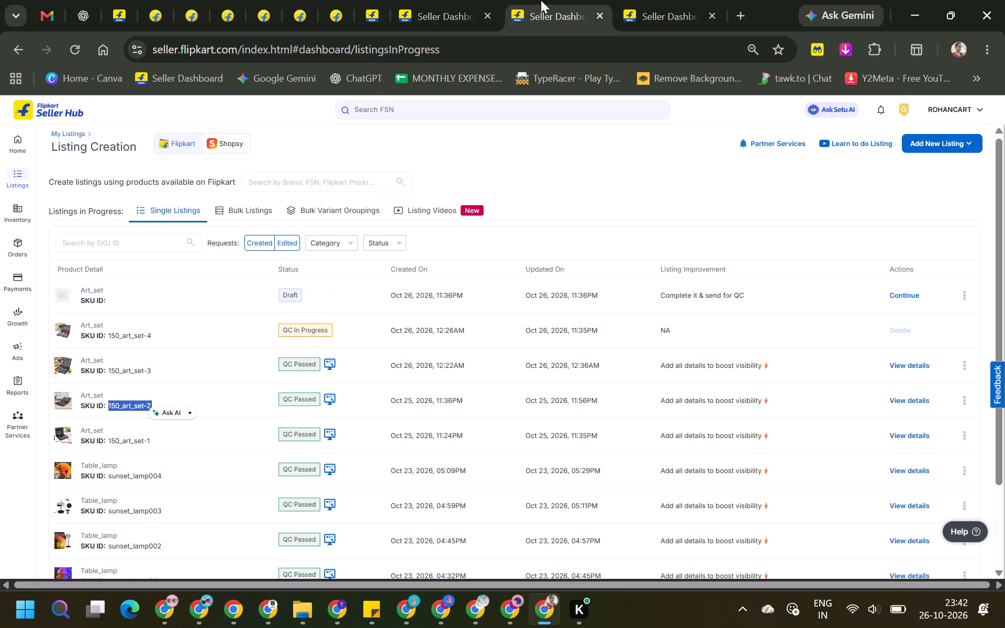
left_click(647, 0)
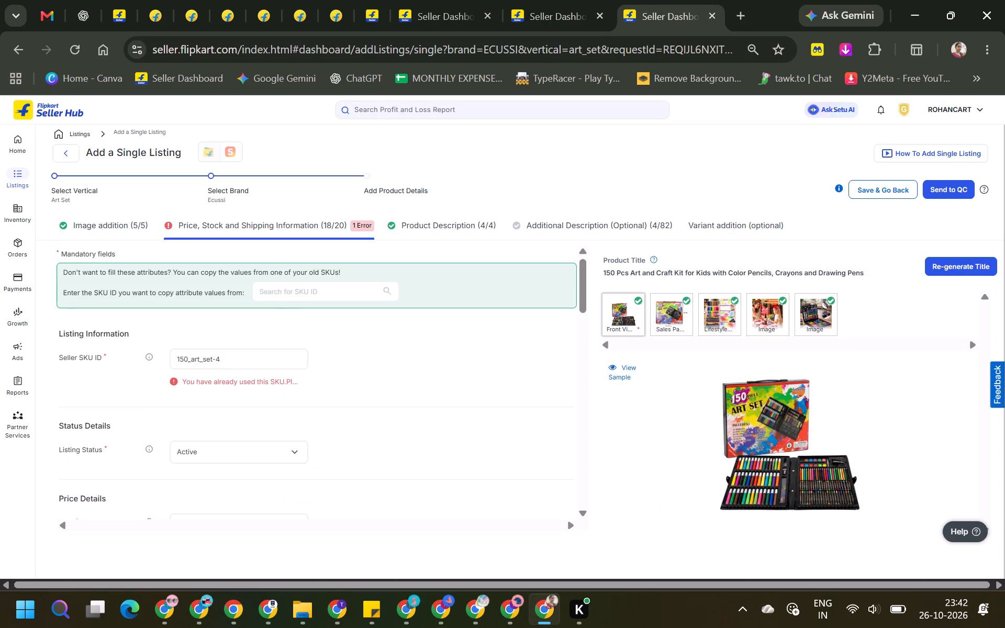
left_click(243, 360)
key("BackSpace")
key("5")
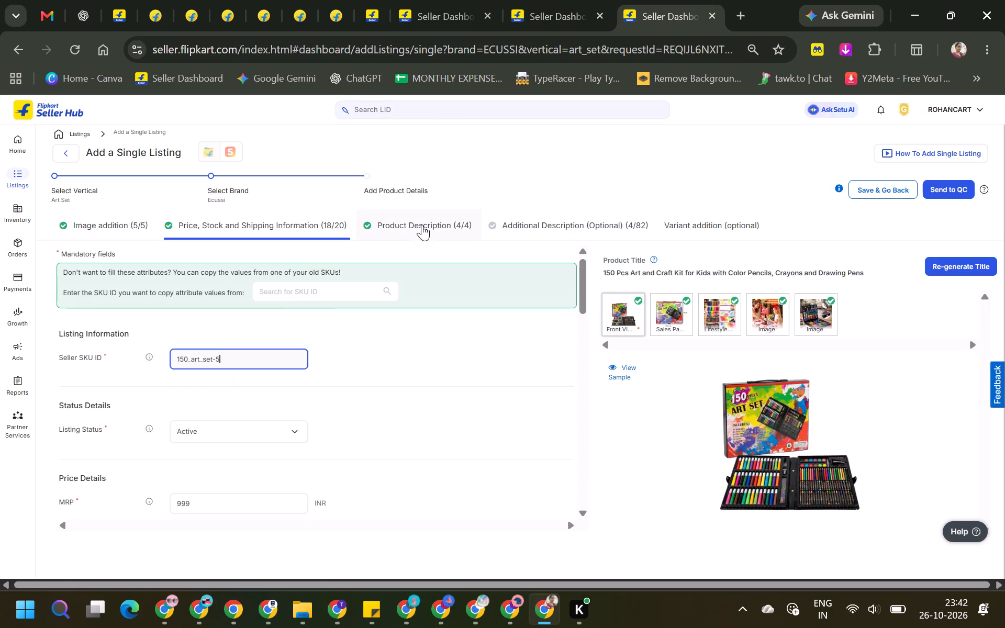
left_click(422, 224)
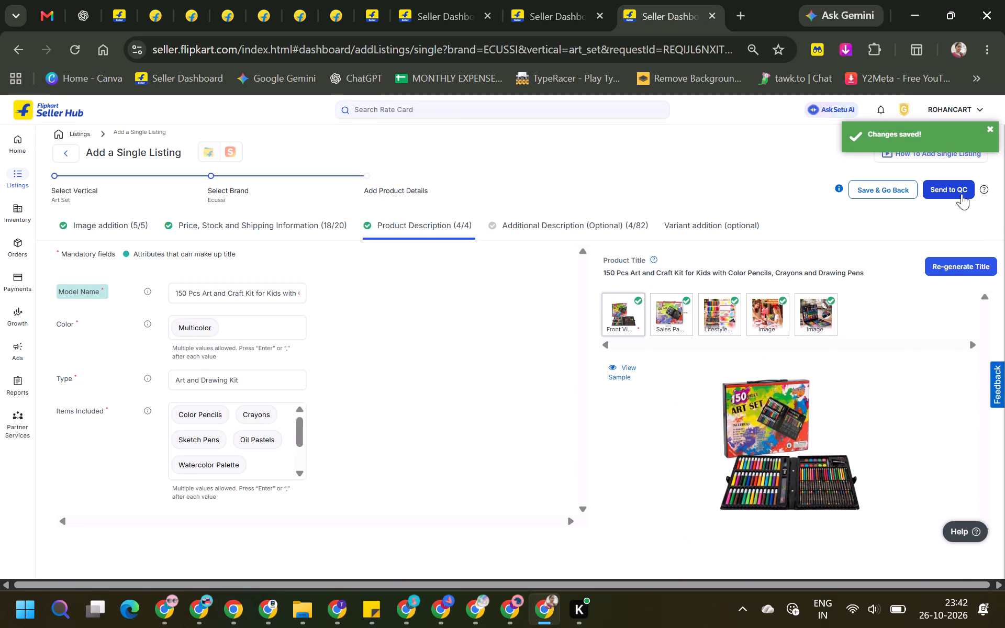
left_click(962, 194)
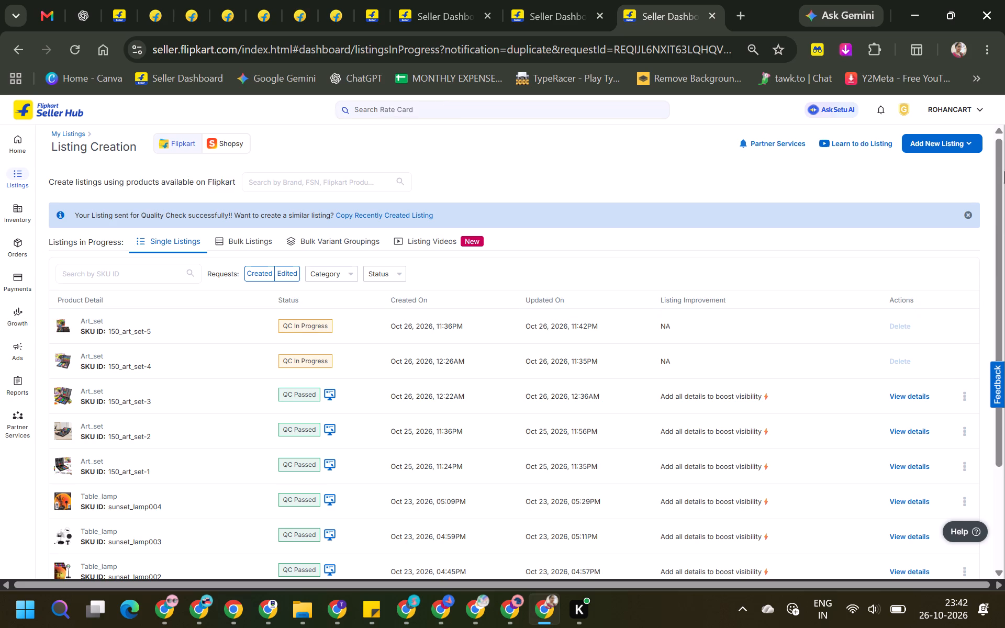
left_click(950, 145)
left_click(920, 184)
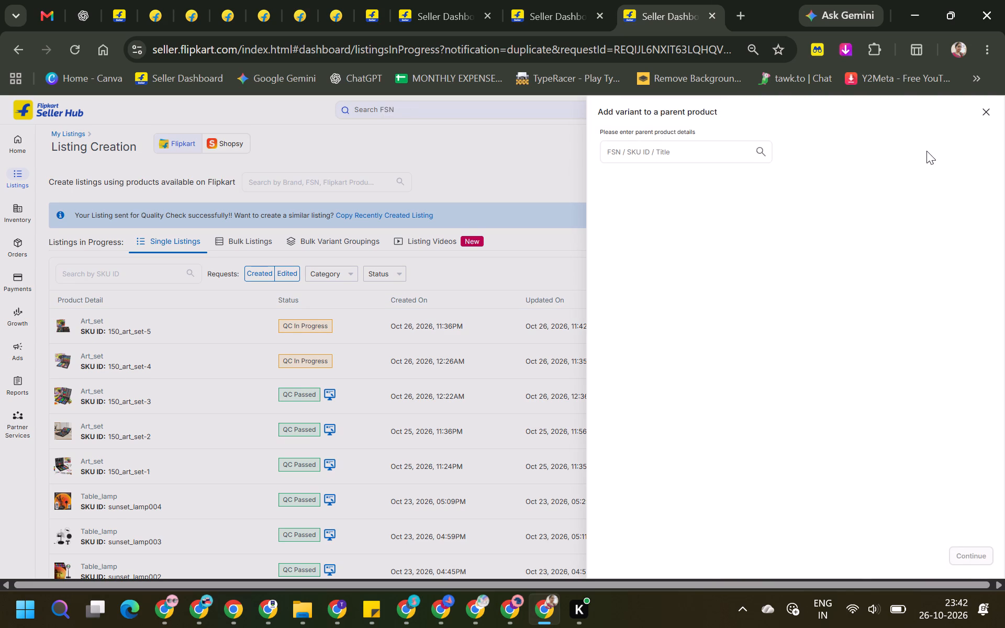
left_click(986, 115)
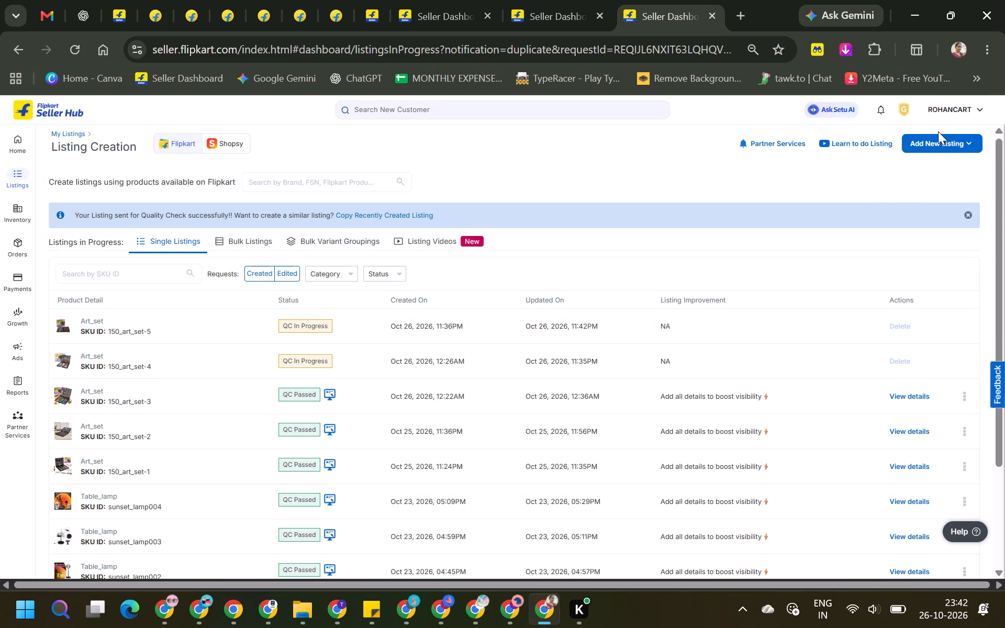
Start a new single listing in the Pens, Stationery & Hobby Materials / Art Supplies / Art Sets vertical and proceed to brand selection.
left_click(937, 134)
left_click(909, 173)
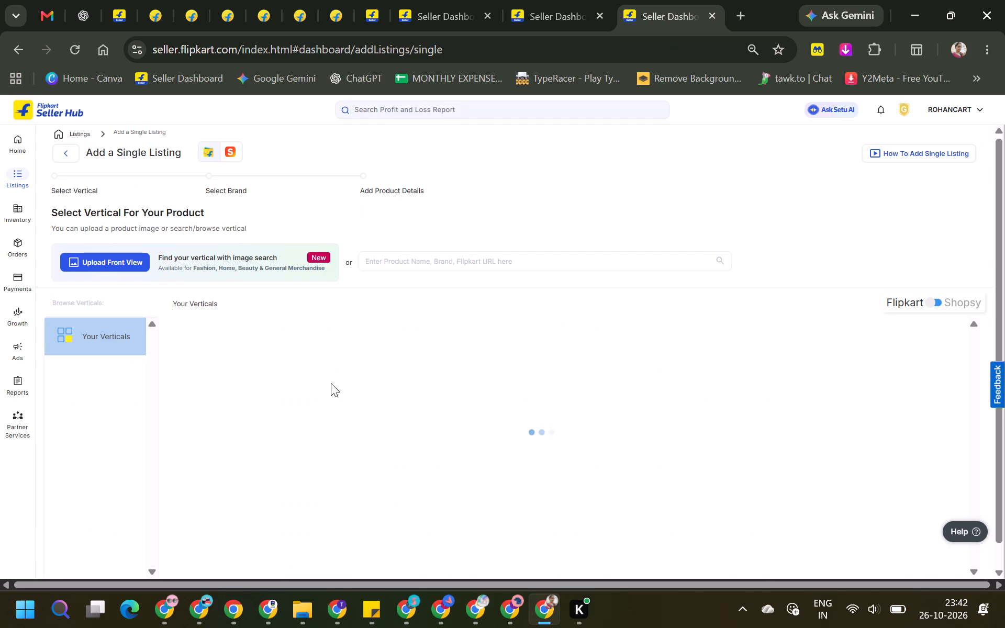
left_click(444, 258)
type("art set")
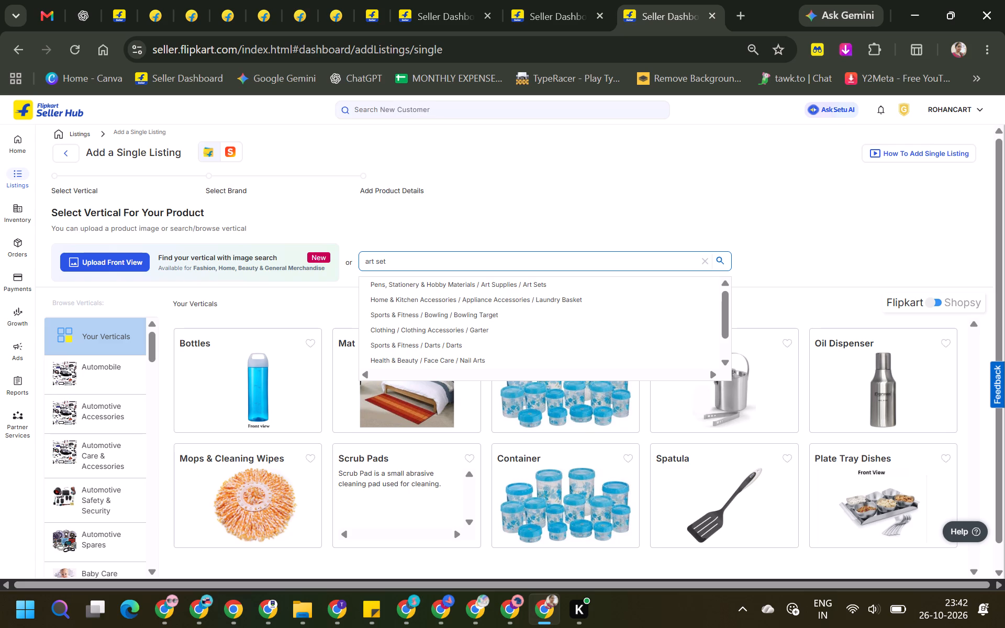
left_click(462, 279)
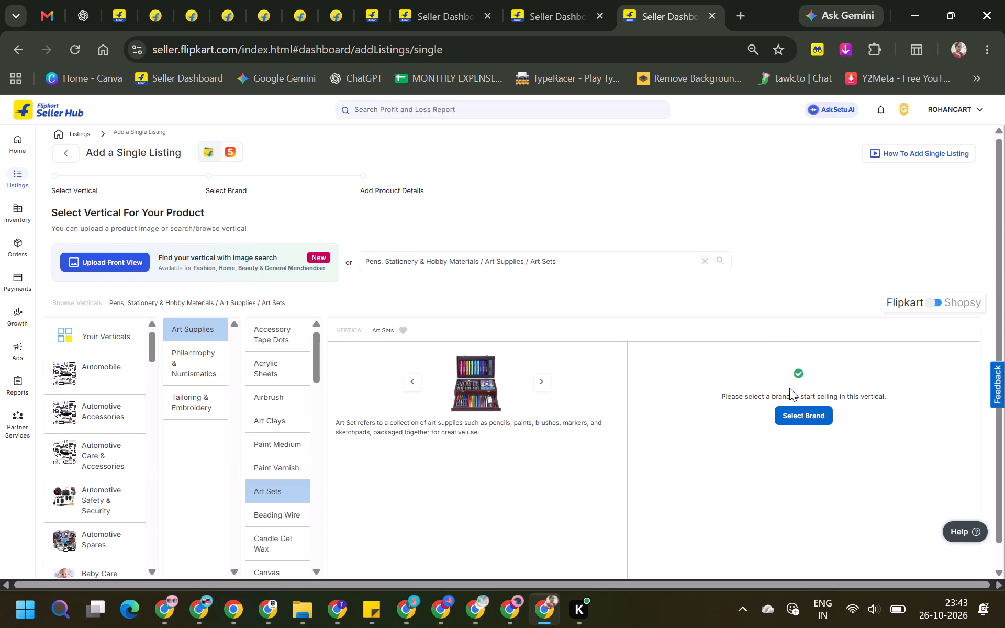
left_click(812, 413)
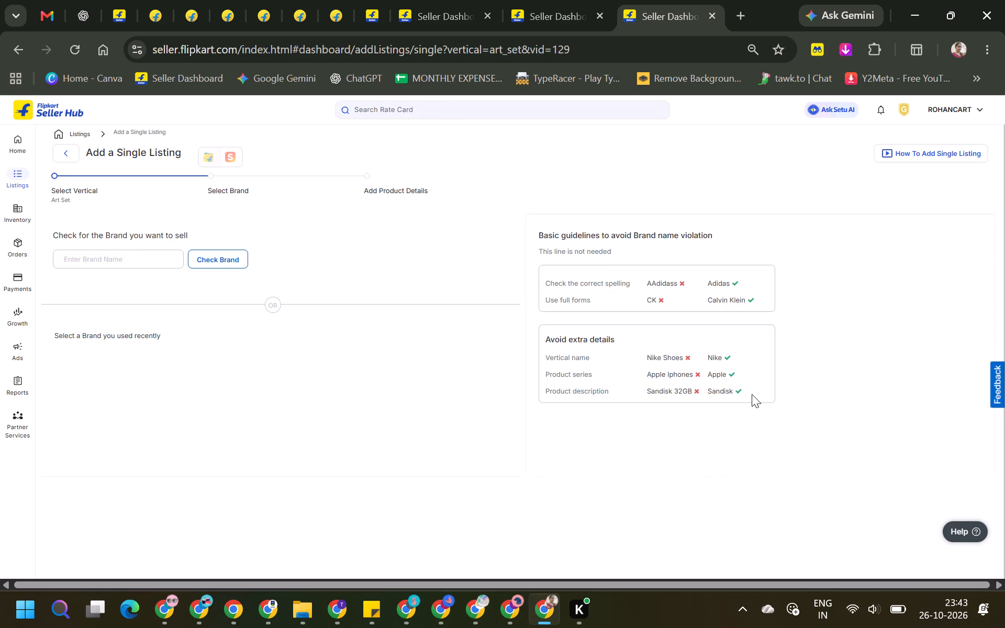
Copy the brand name ECUSSI from PragatiEZone's listing, check it for ROHANCART, and create the new listing under it.
key("alt+Tab")
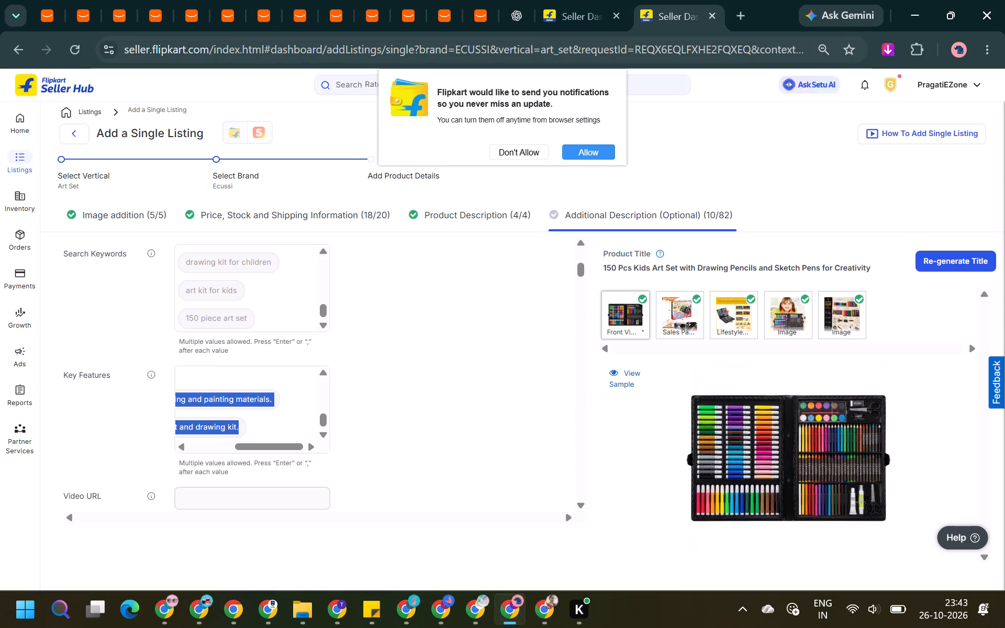
double_click(479, 49)
key("ctrl+c")
key("alt+Tab")
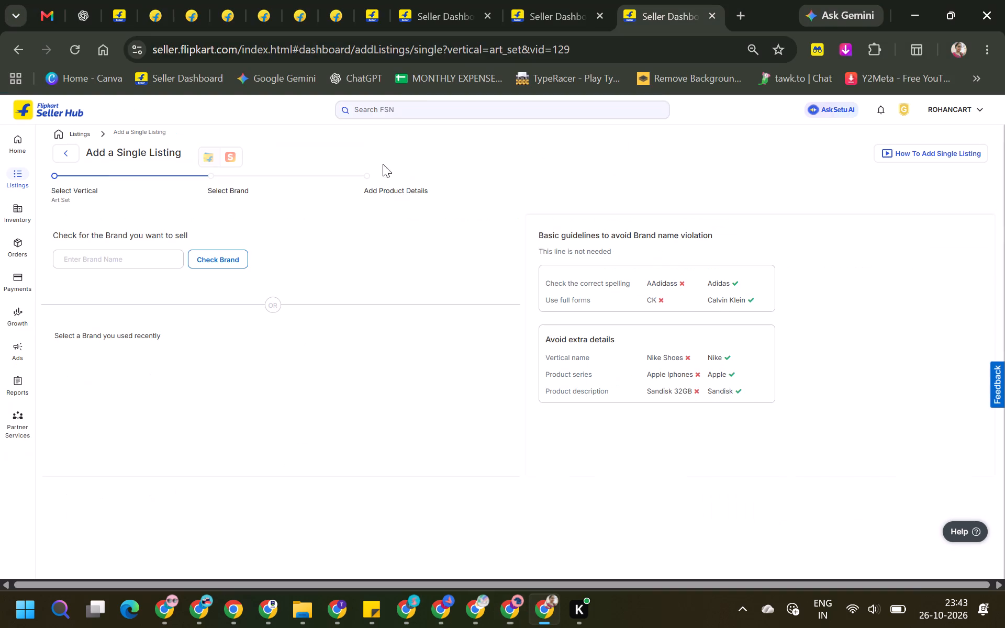
left_click(162, 254)
key("ctrl+v")
left_click(215, 255)
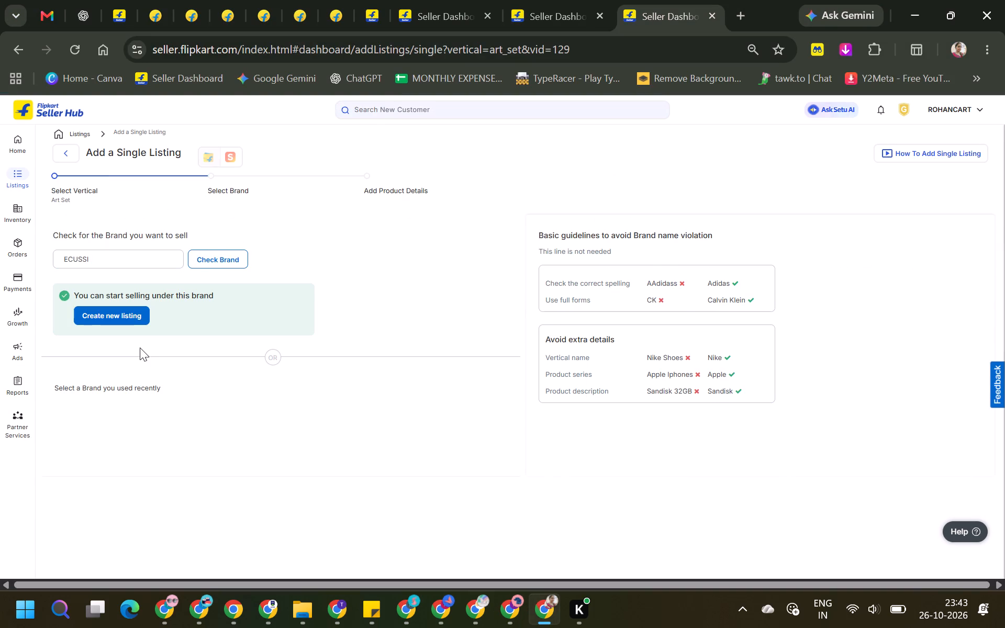
left_click(128, 319)
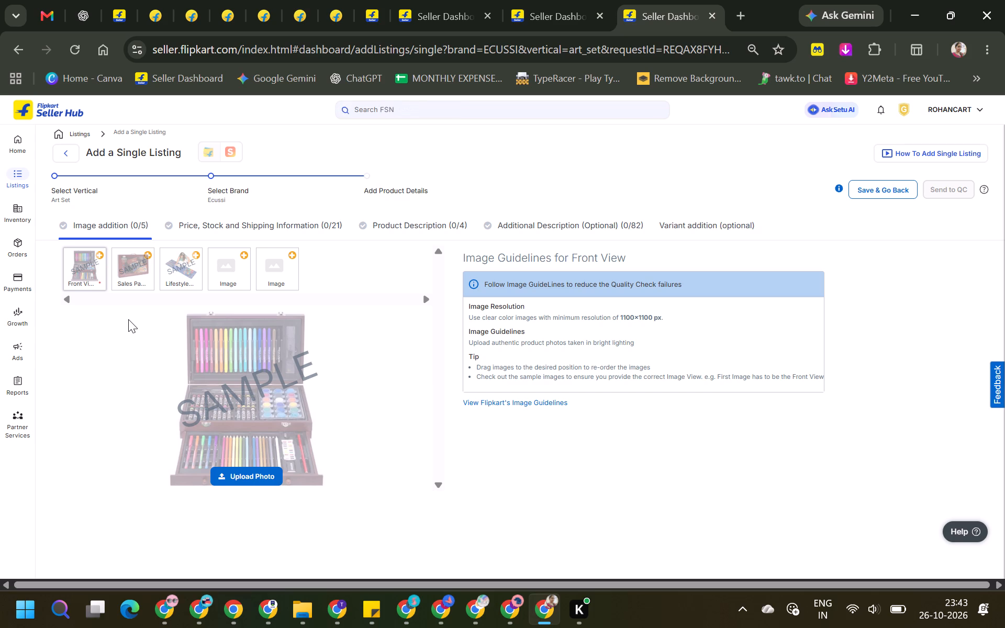
Upload image 16 as the Front View and image 17 as the Sales Package photo from the New folder in Downloads.
left_click(231, 477)
scroll(463, 306, "down", 10)
left_click(403, 397)
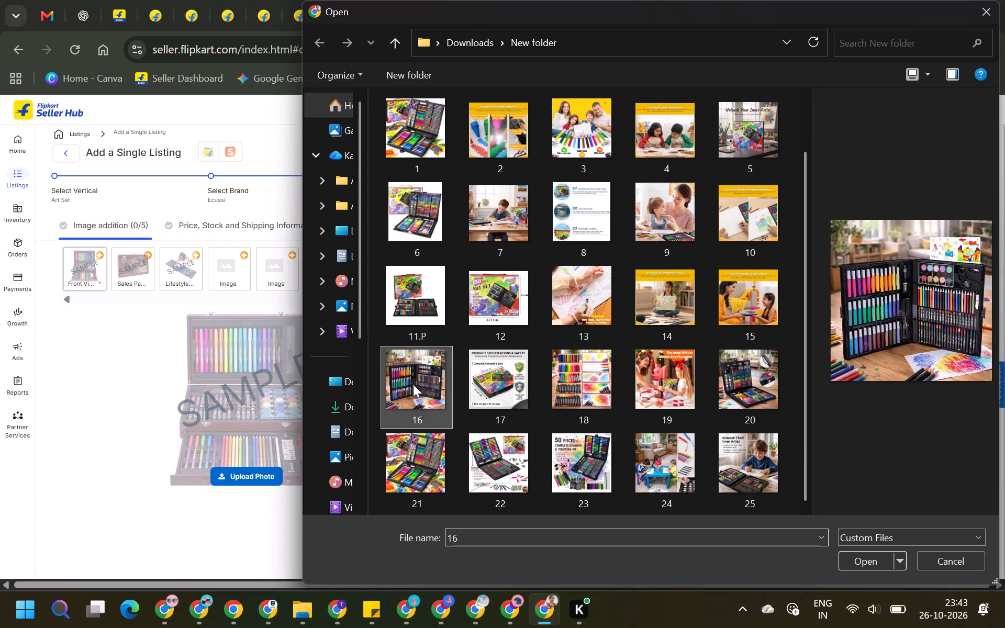
double_click(415, 382)
left_click(147, 253)
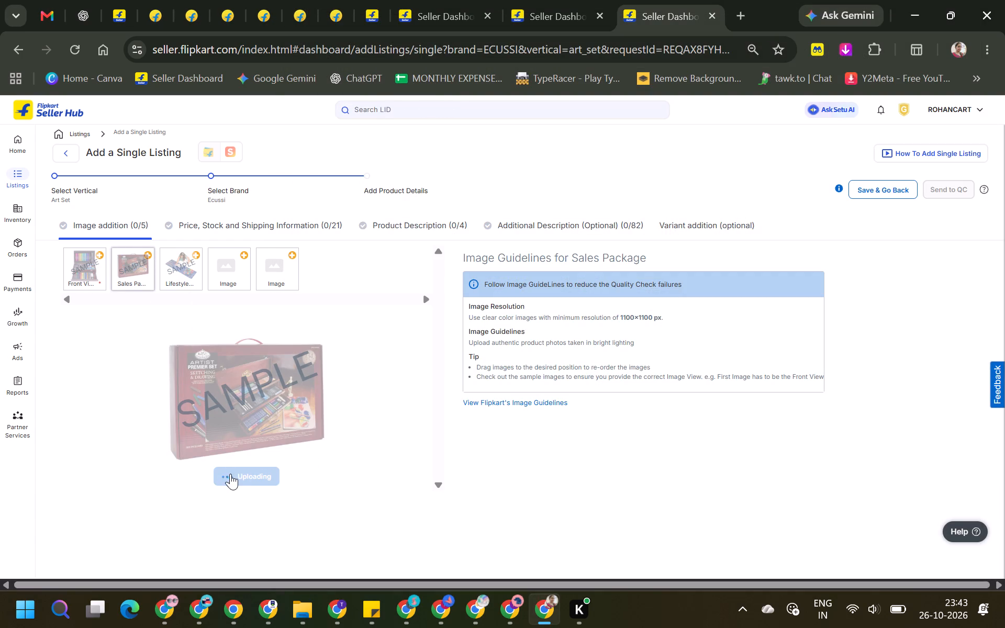
left_click(230, 474)
scroll(519, 326, "down", 5)
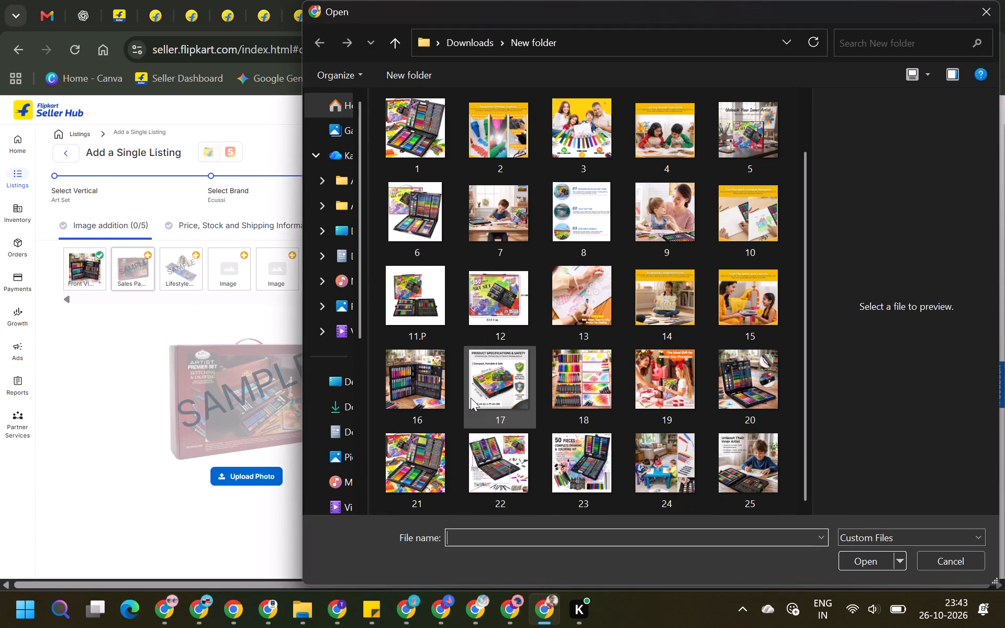
left_click(471, 398)
double_click(509, 379)
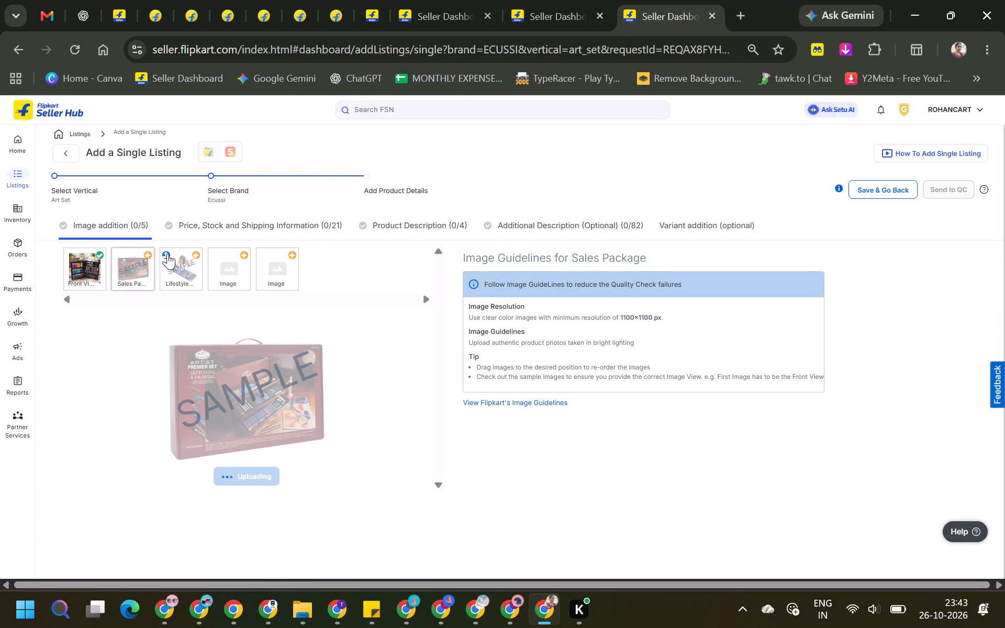
Upload image 18 as the Lifestyle photo and images 19 and 20 into the two remaining image slots.
left_click(167, 253)
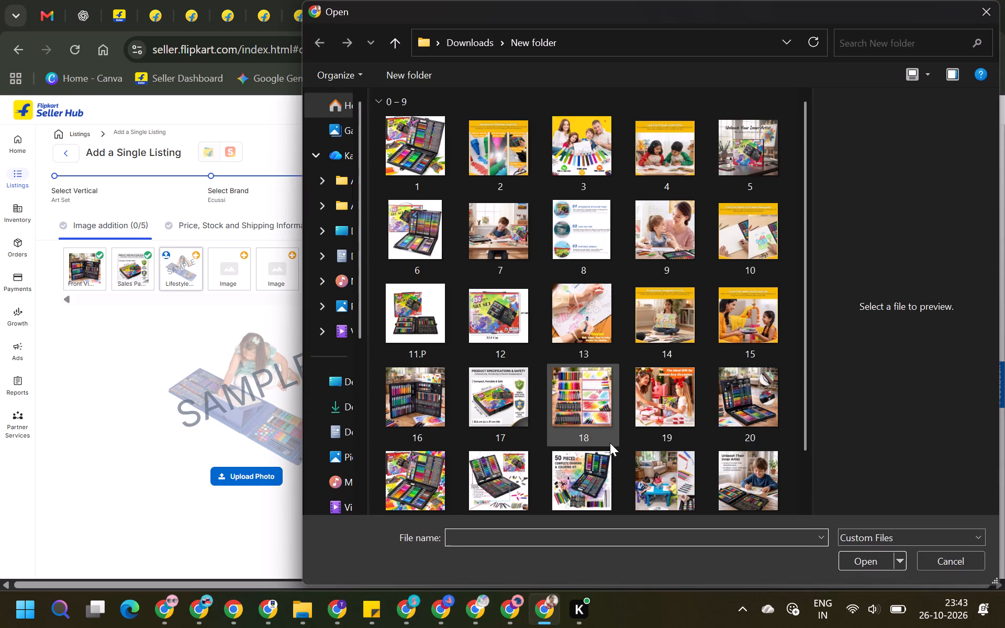
left_click(595, 405)
double_click(595, 405)
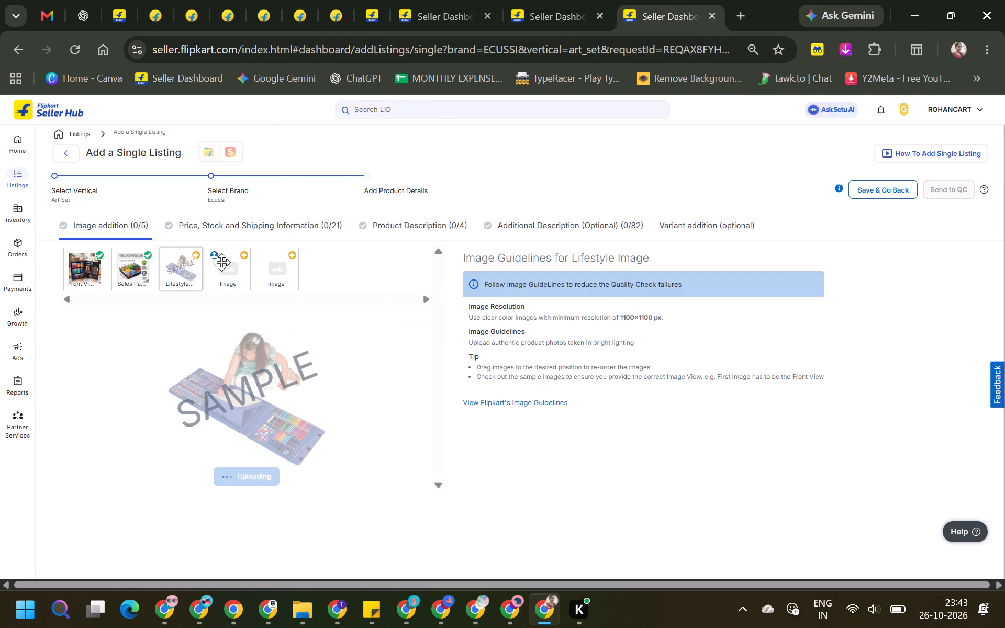
left_click(215, 255)
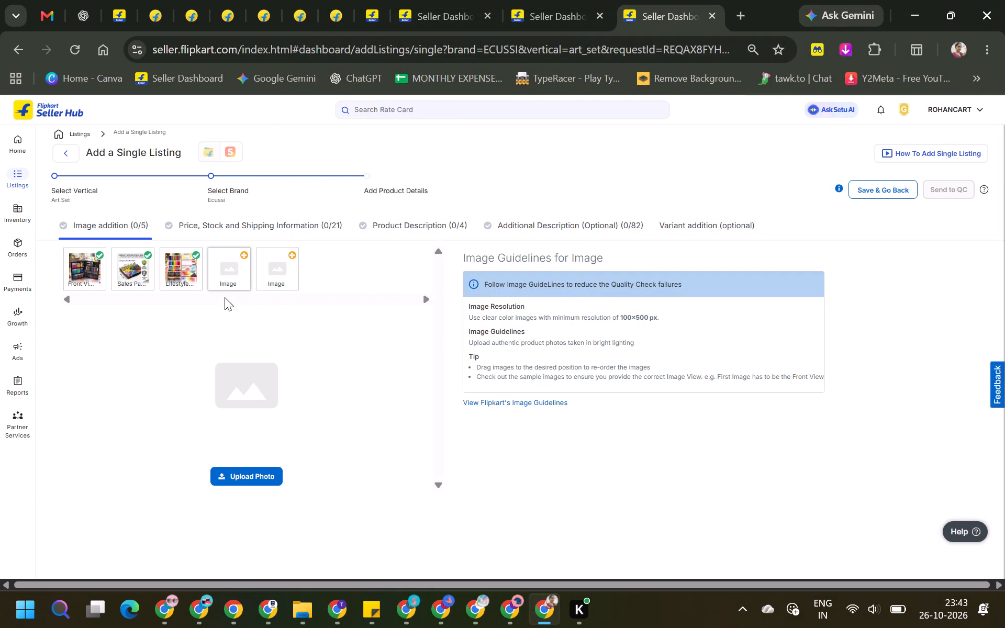
left_click(214, 255)
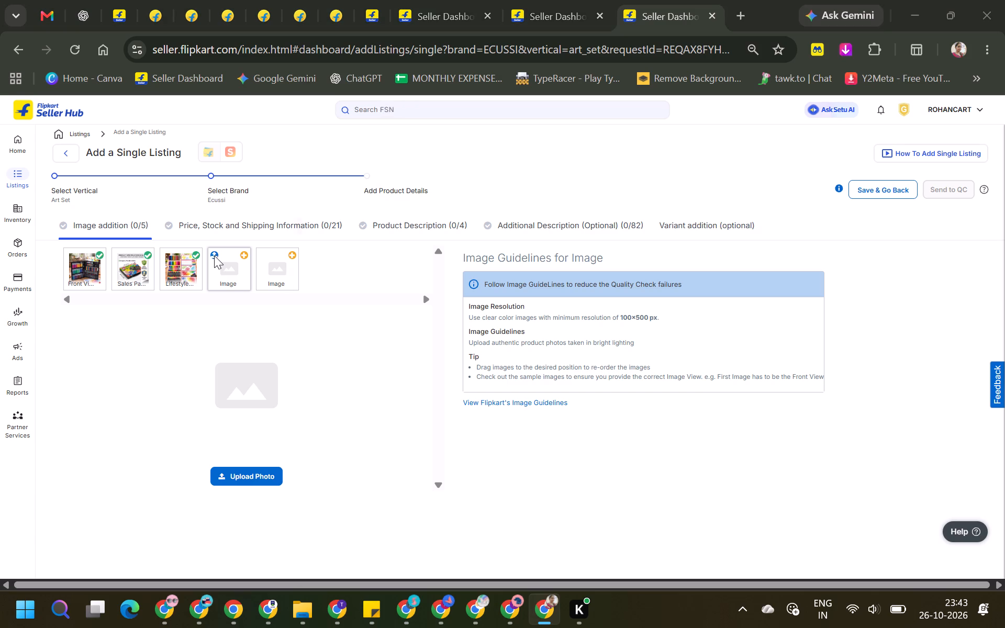
left_click(214, 255)
left_click(703, 384)
double_click(673, 398)
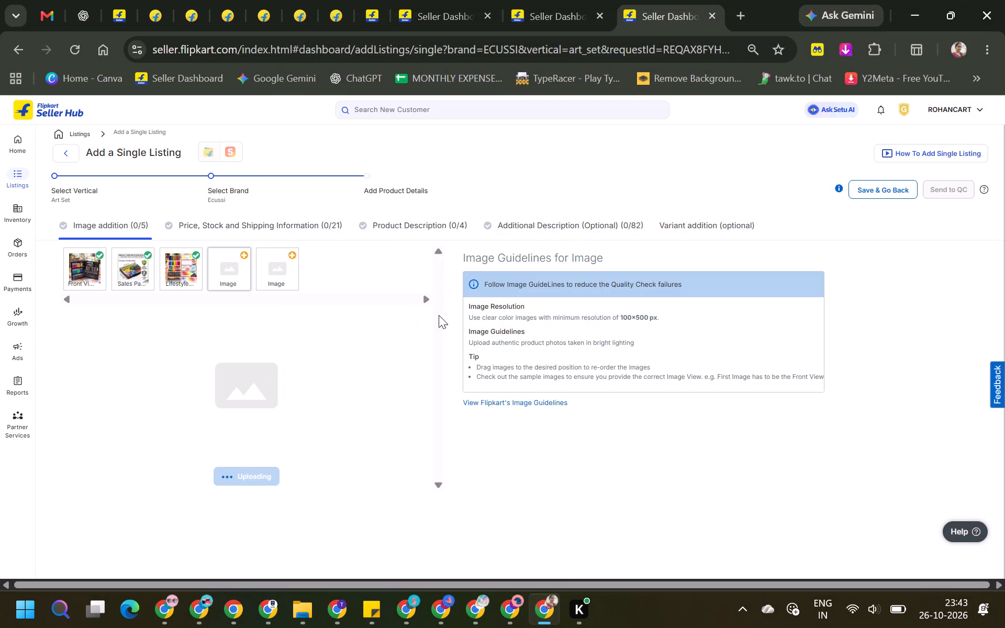
left_click(265, 253)
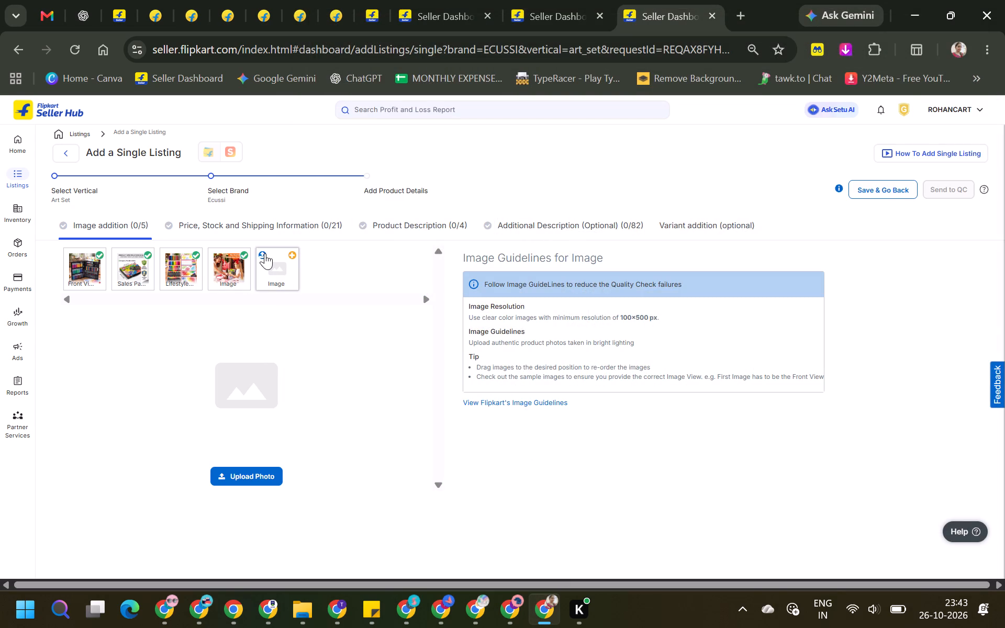
left_click(265, 253)
left_click(754, 395)
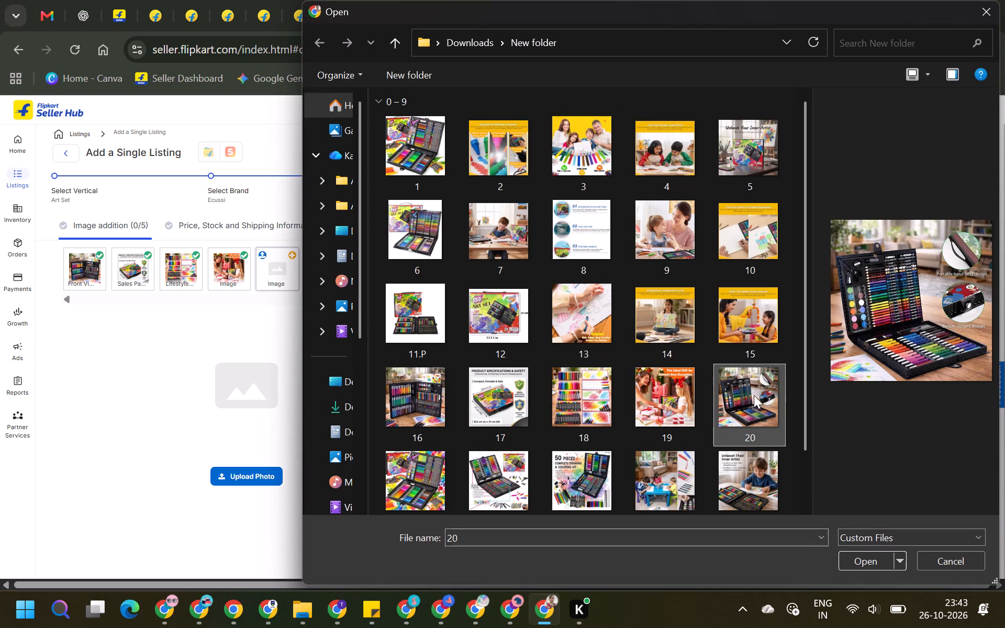
left_click(754, 395)
left_click(754, 395)
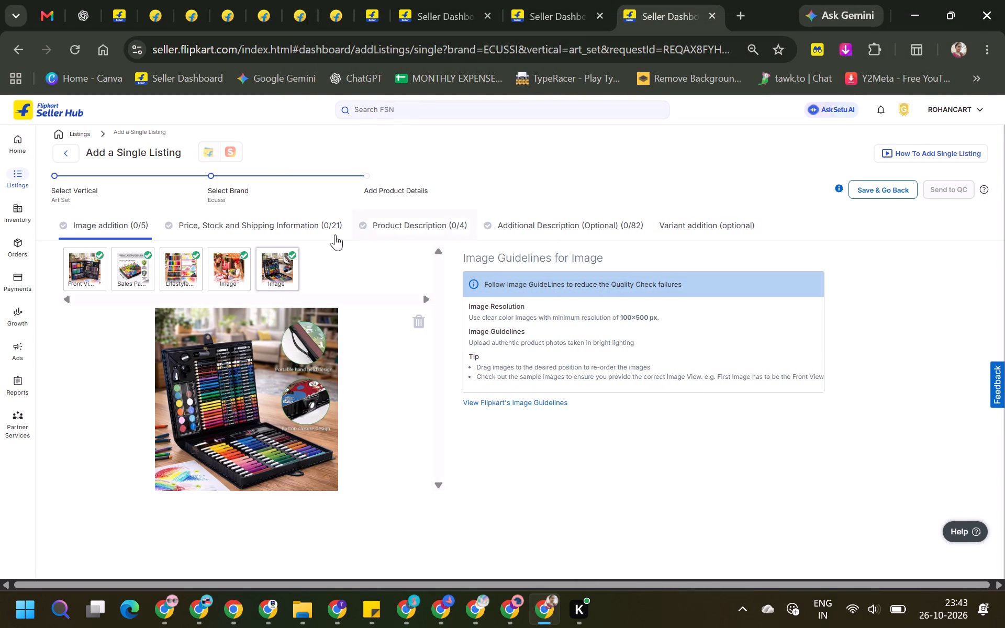
Copy the newest art set SKU from the refreshed listings in progress and enter the draft's Seller SKU ID as 150_art_set-6.
left_click(314, 233)
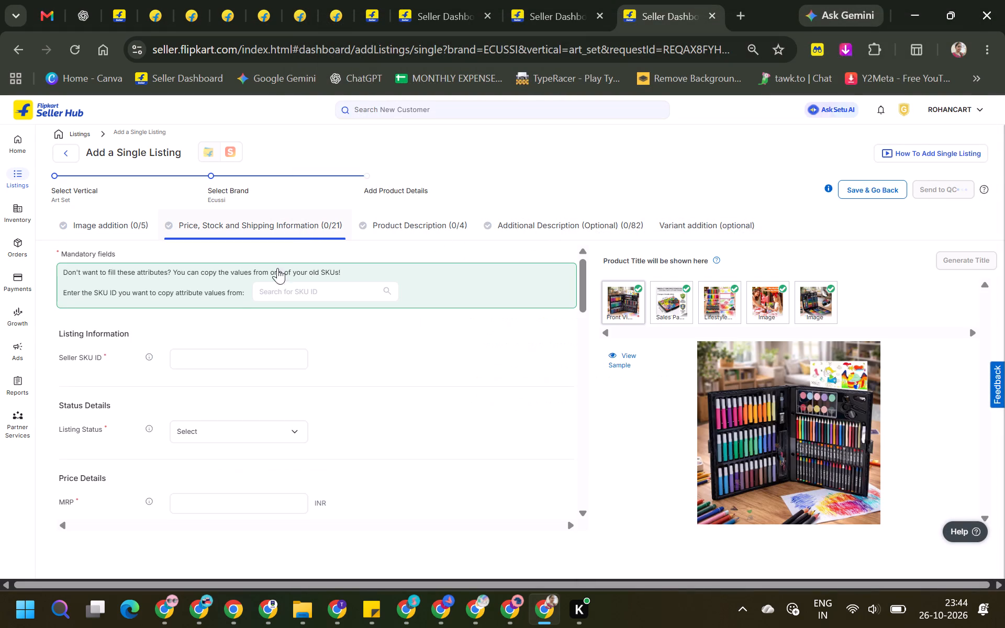
left_click(217, 357)
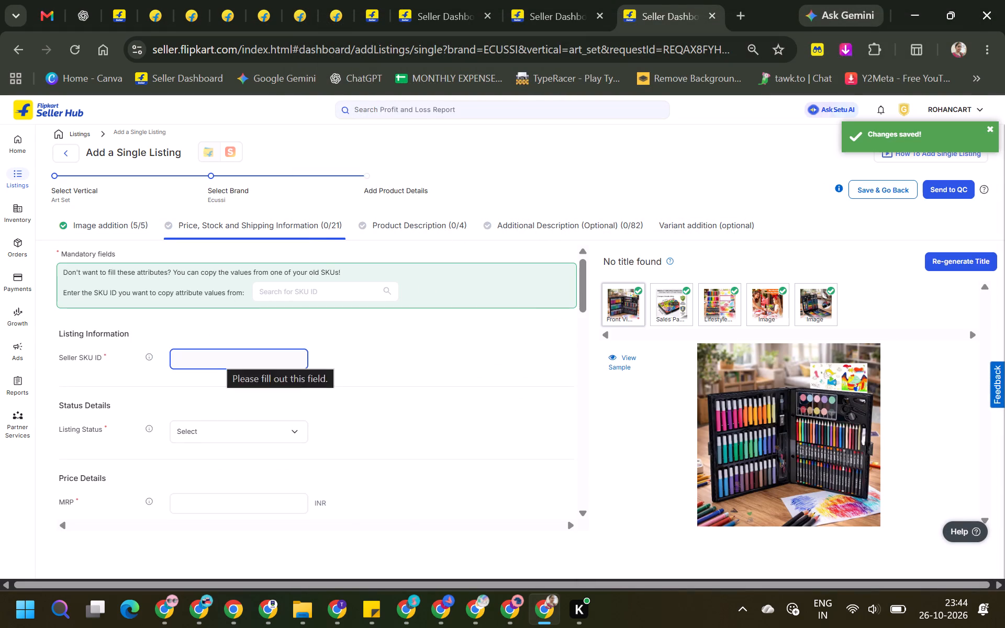
left_click(572, 0)
key("ctrl+r")
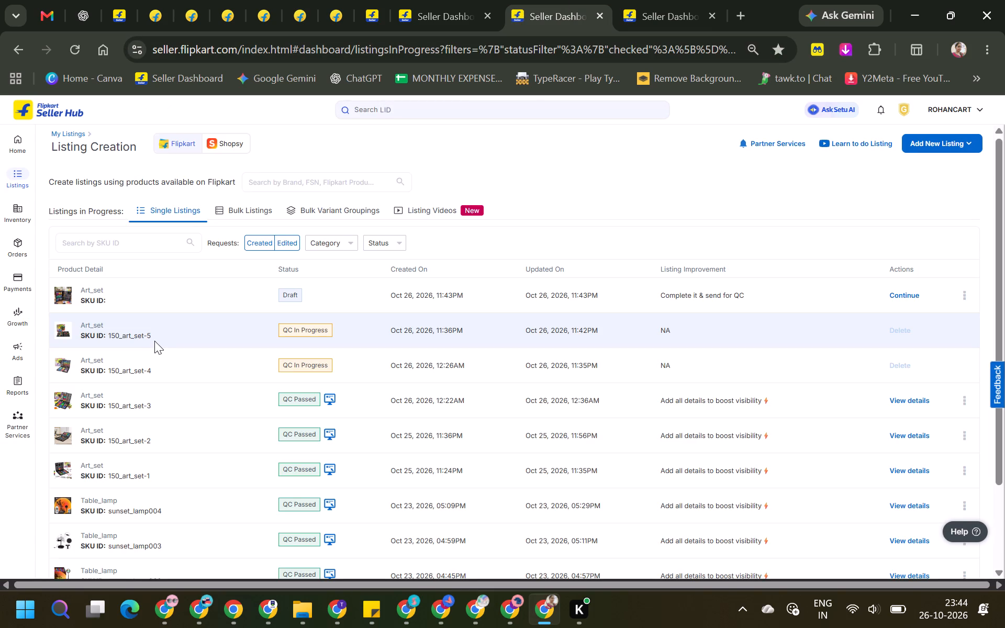
triple_click(154, 341)
key("ctrl+c")
left_click(655, 0)
key("ctrl+v")
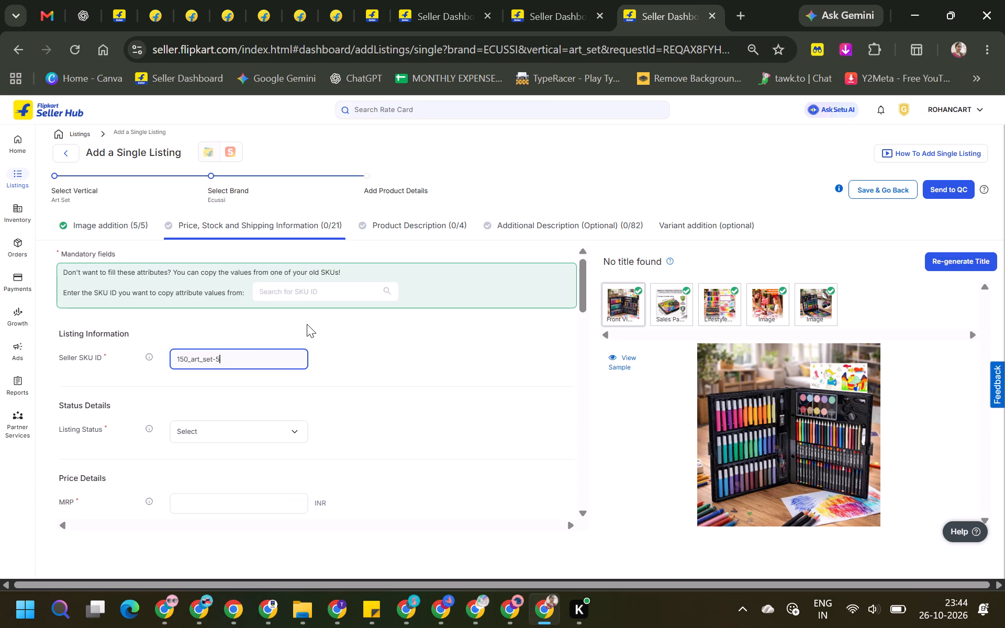
key("BackSpace")
key("6")
key("Tab")
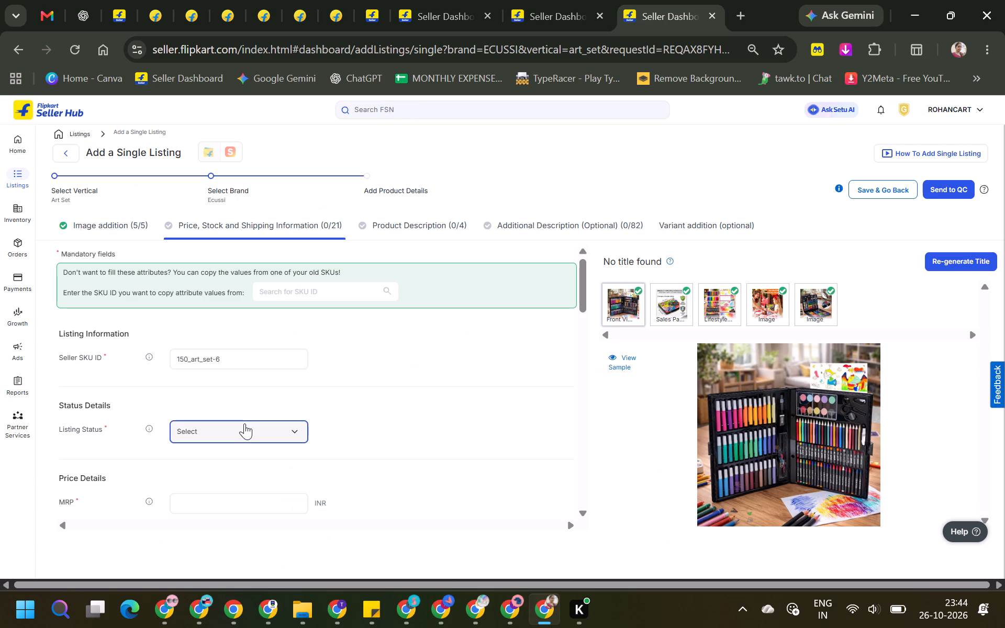
Set the draft's Listing Status to Active.
left_click(243, 424)
left_click(191, 507)
Set the draft's MRP to 999 INR and the selling price to 379 INR.
key("Tab")
type("999")
key("Tab")
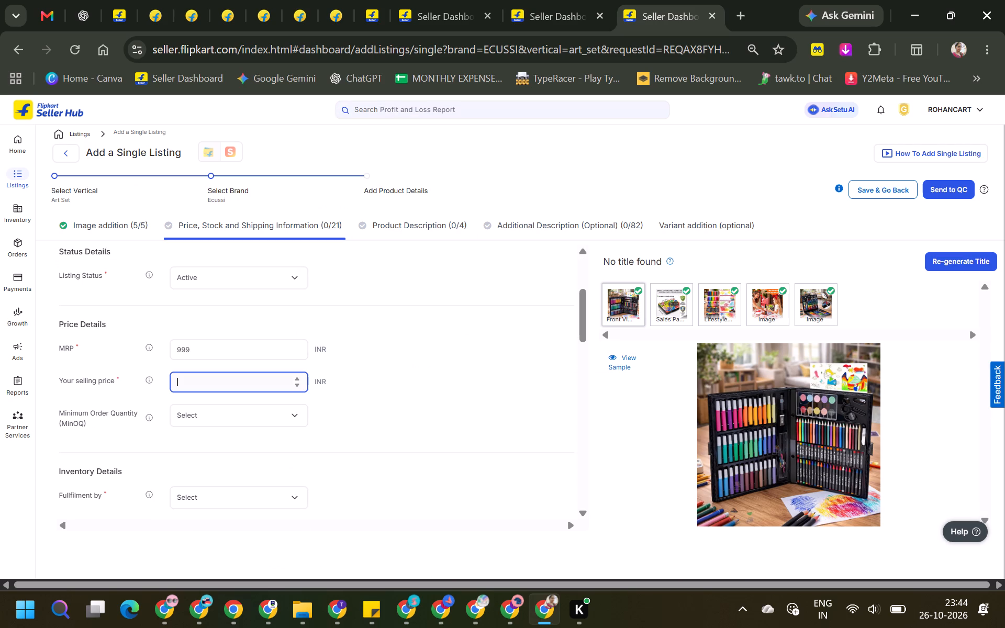
type("379")
key("Tab")
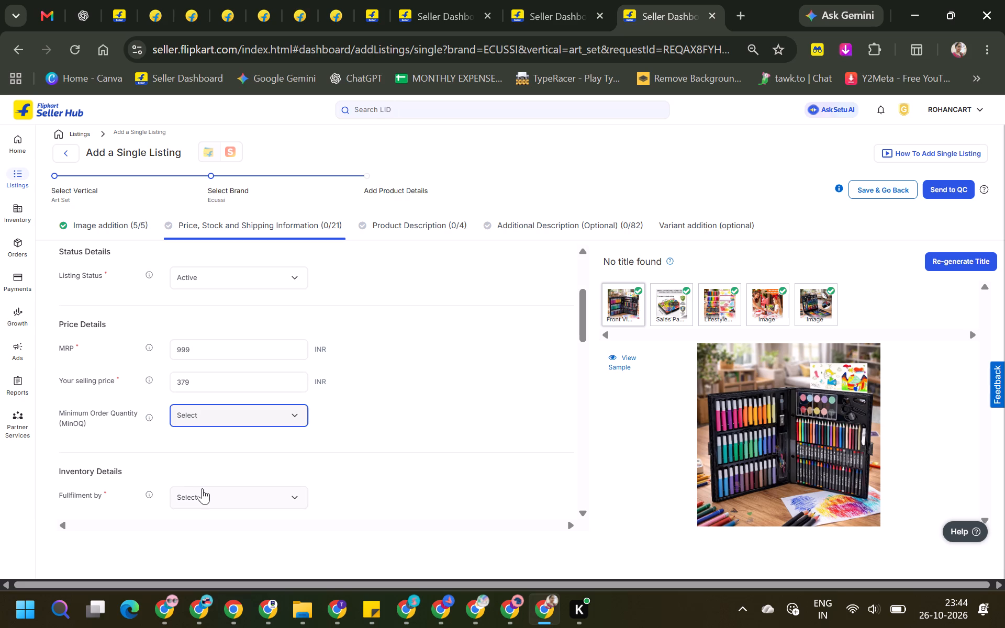
Fill in the inventory details with fulfilment by Seller, procurement type instock, procurement SLA 1 day and stock 1.
left_click(202, 488)
left_click(202, 573)
key("Tab")
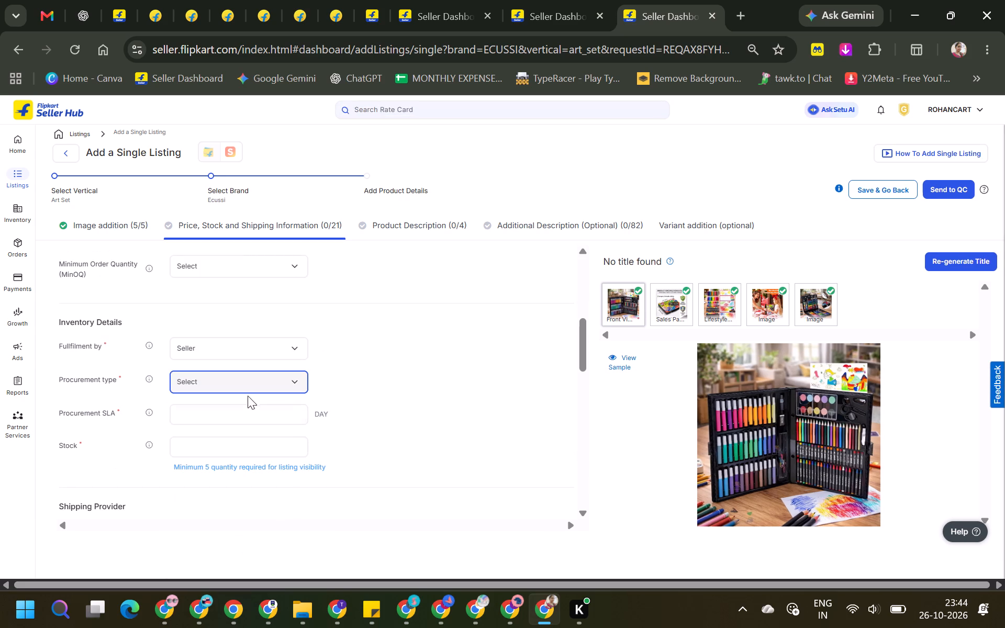
left_click(246, 392)
left_click(204, 453)
key("Tab")
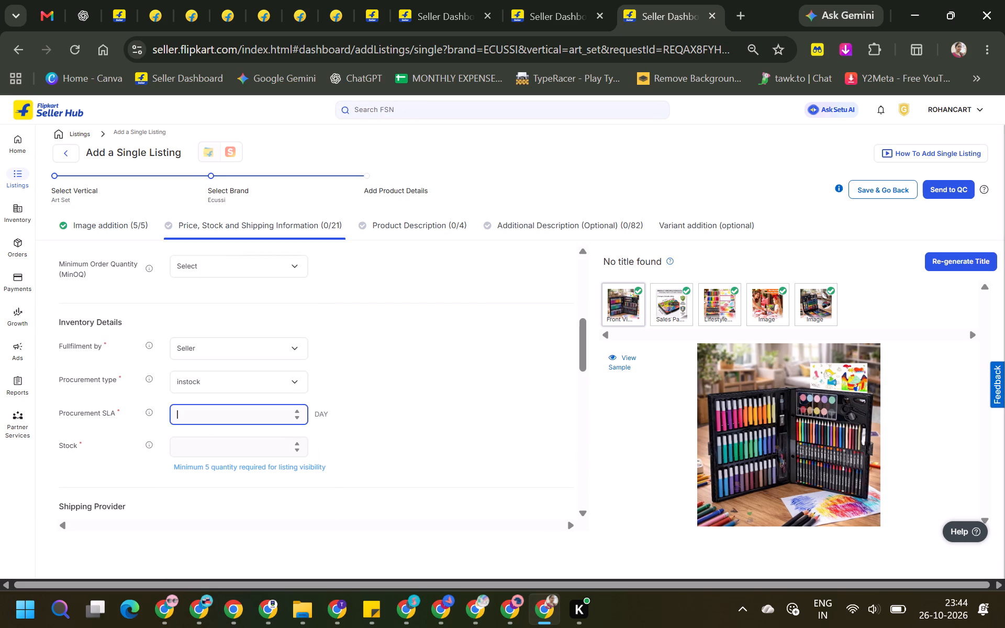
key("1")
key("Tab")
key("1")
key("Tab")
Choose Flipkart as the shipping provider and set the local, zonal and national handling fees to 0 INR.
scroll(214, 439, "down", 1)
left_click(247, 291)
scroll(224, 362, "down", 1)
left_click(224, 362)
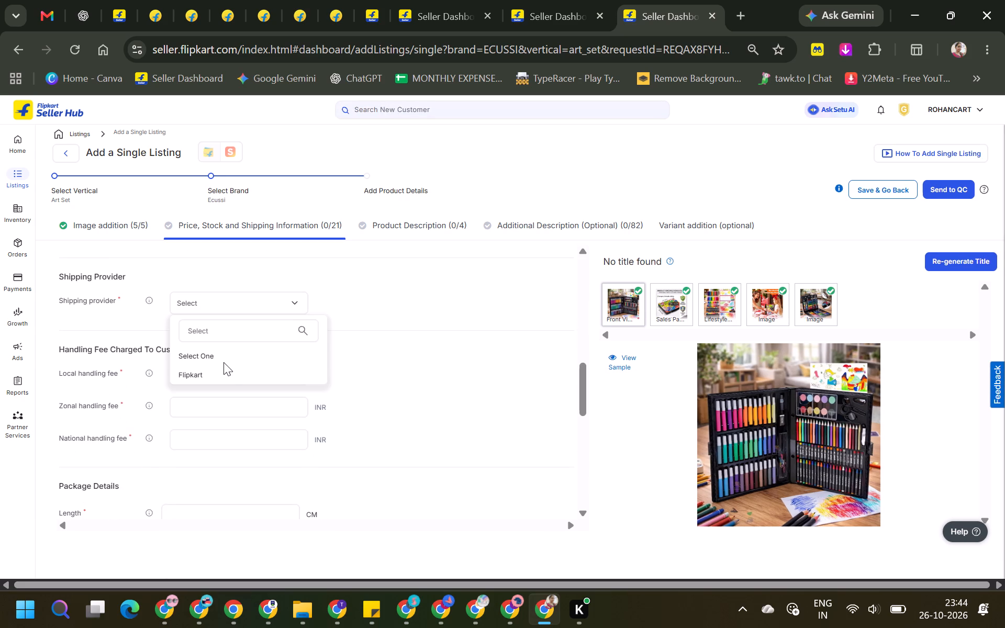
left_click(224, 377)
left_click(224, 377)
key("0")
key("Tab")
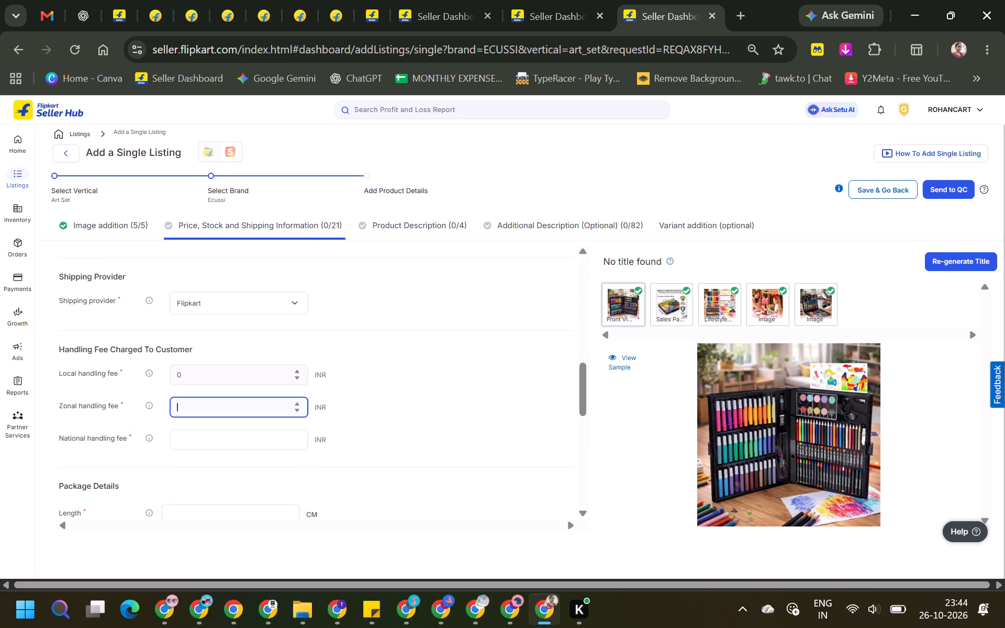
key("0")
key("Tab")
key("0")
key("Tab")
Look up the package details in PragatiEZone's art set listing and enter length 35 cm and breadth 24 cm in ROHANCART's draft.
key("alt+Tab")
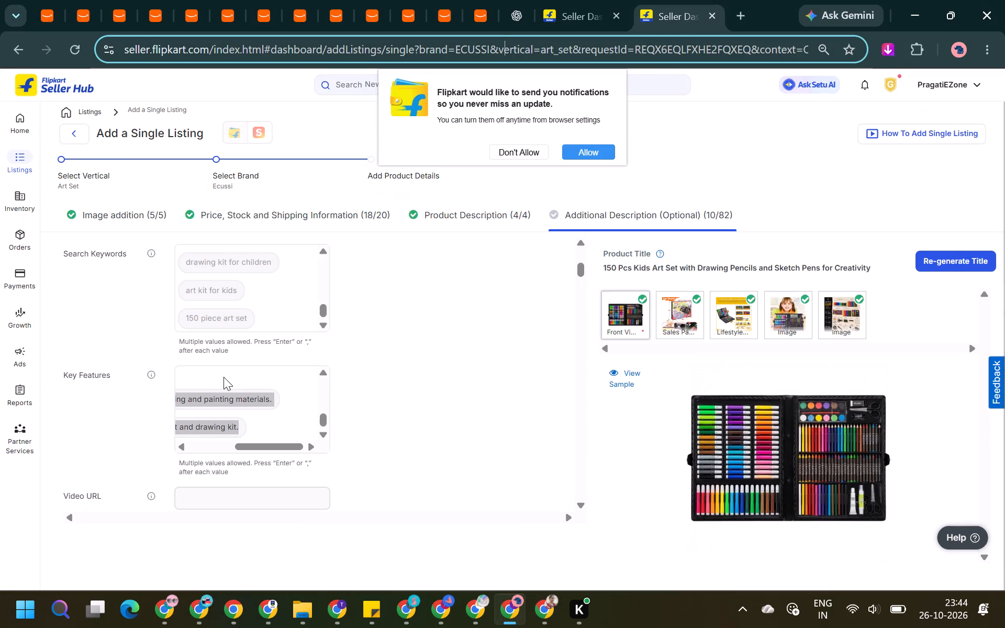
left_click(360, 230)
scroll(372, 328, "down", 2)
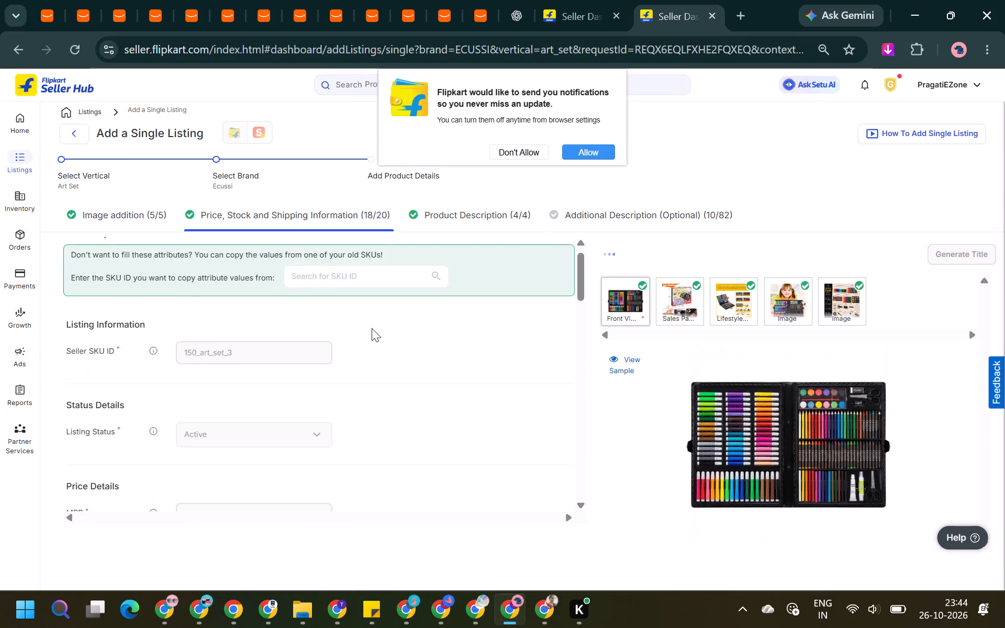
scroll(372, 328, "down", 2)
scroll(263, 378, "down", 6)
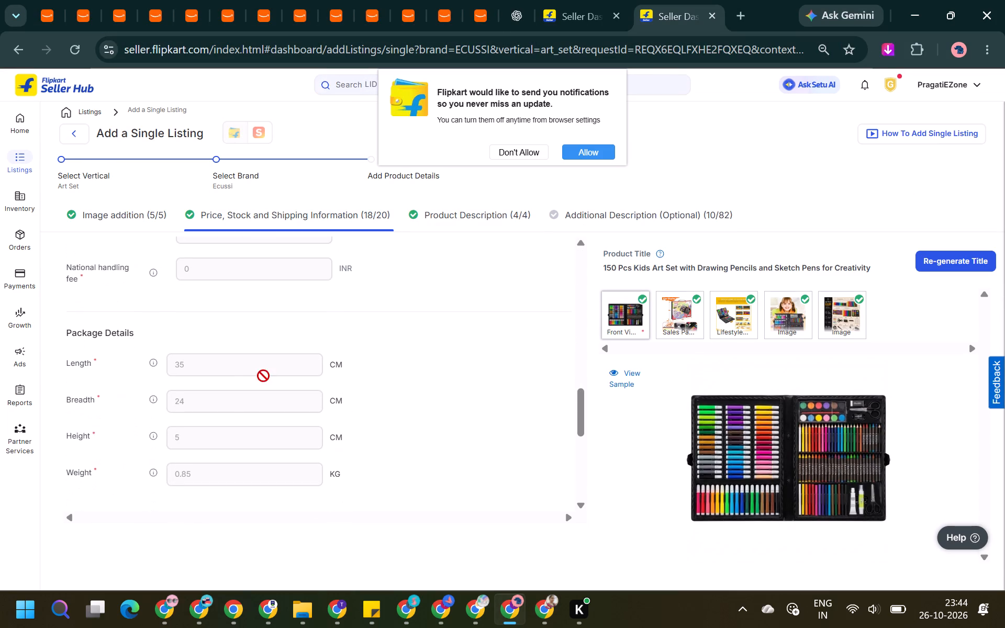
triple_click(232, 370)
key("ctrl+c")
key("alt+Tab")
key("ctrl+v")
key("Tab")
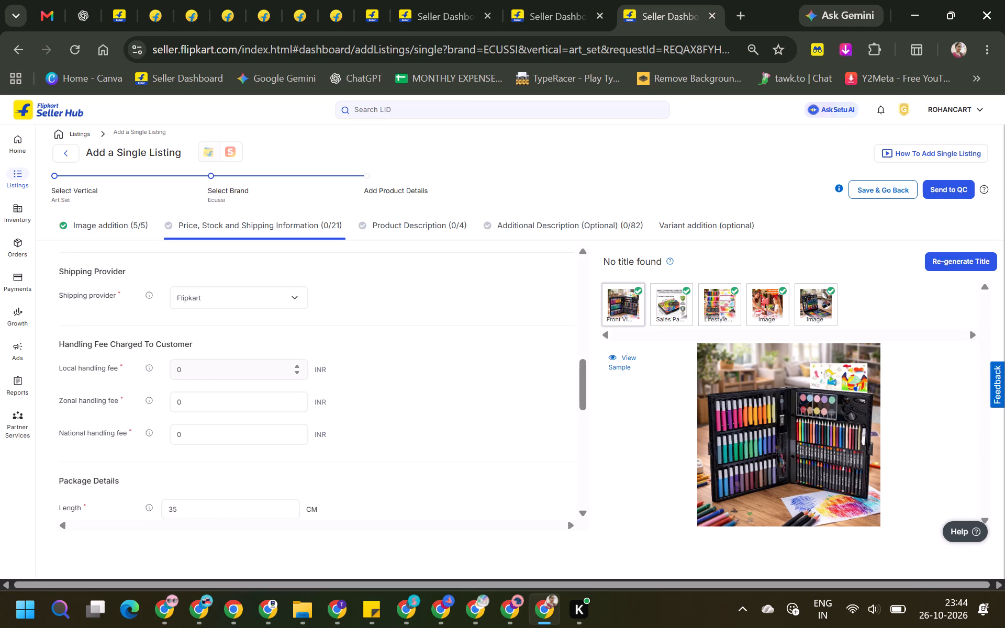
key("Tab")
type("24")
key("Tab")
Copy the package height of 5 cm and weight of 0.85 kg from PragatiEZone's listing into ROHANCART's draft.
key("alt+Tab")
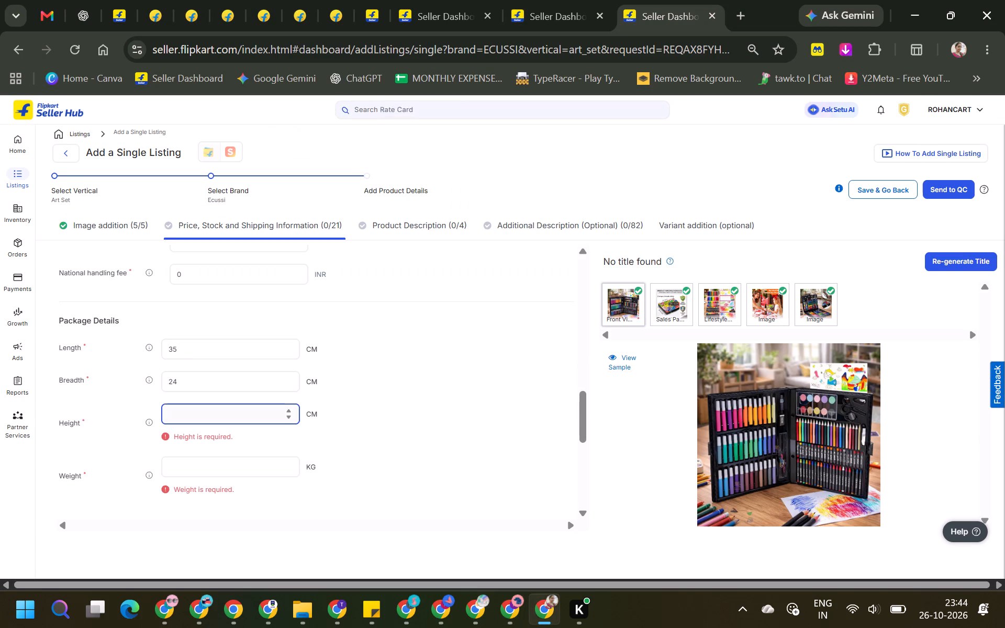
triple_click(199, 434)
key("ctrl+c")
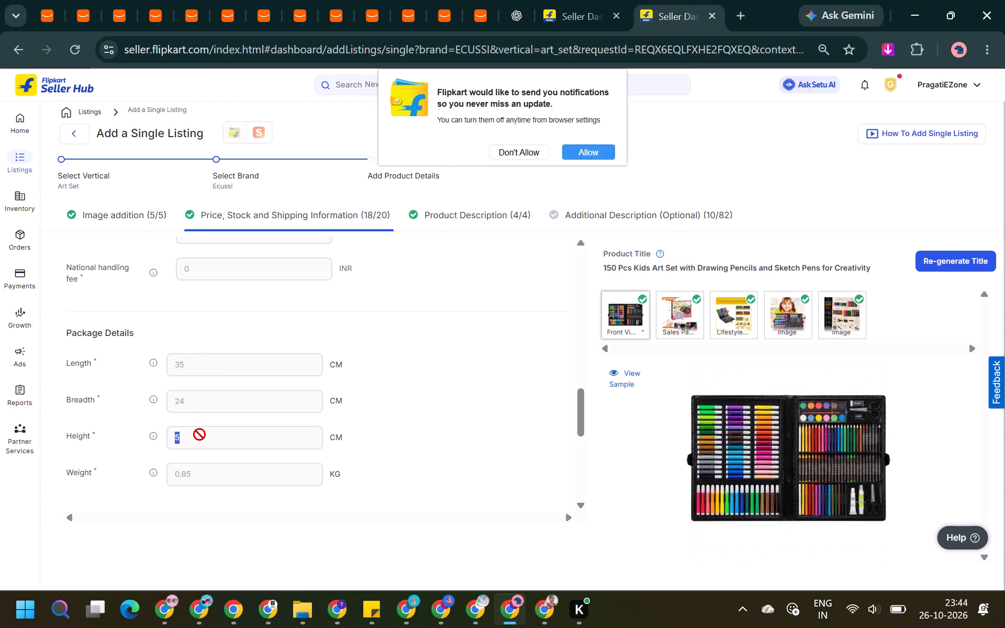
key("alt+Tab")
key("ctrl+v")
key("Tab")
key("alt+Tab")
left_click(195, 477)
triple_click(195, 476)
key("ctrl+c")
key("alt+Tab")
key("ctrl+v")
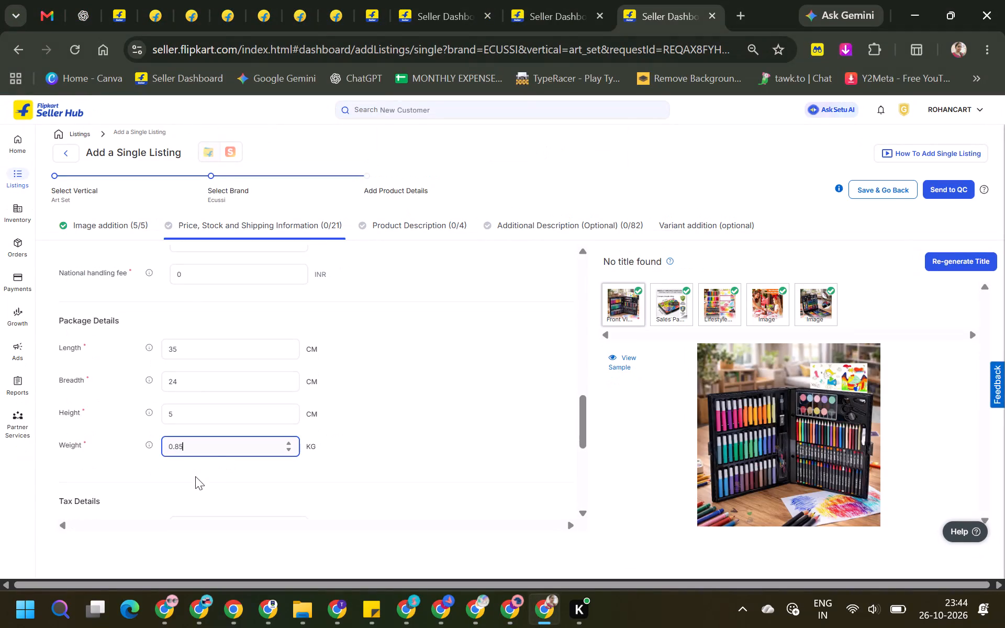
key("Tab")
Copy HSN 96099000 from PragatiEZone's listing into ROHANCART's draft and set the tax code to GST_18.
key("alt+Tab")
scroll(245, 475, "down", 1)
triple_click(245, 473)
key("ctrl+c")
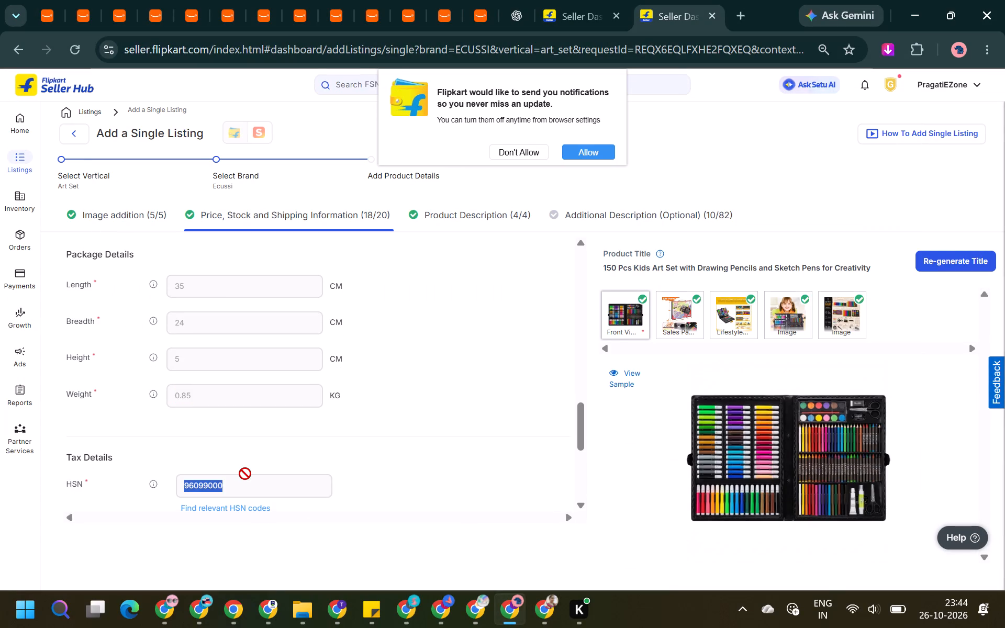
key("alt+Tab")
key("ctrl+v")
key("Tab")
left_click(274, 424)
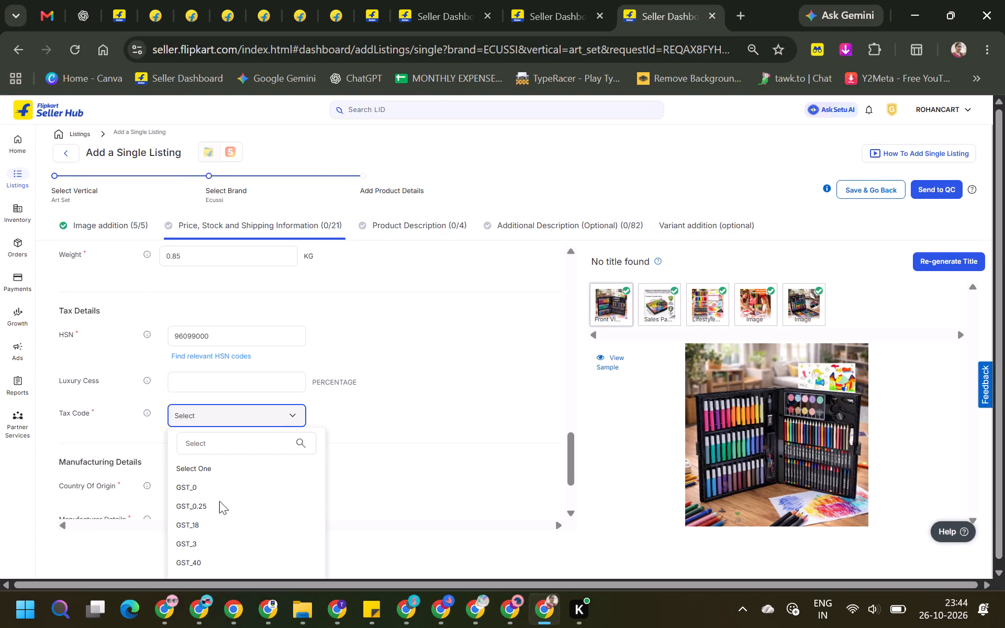
left_click(216, 523)
key("Tab")
Set the draft's Country Of Origin to India.
left_click(250, 486)
left_click(226, 520)
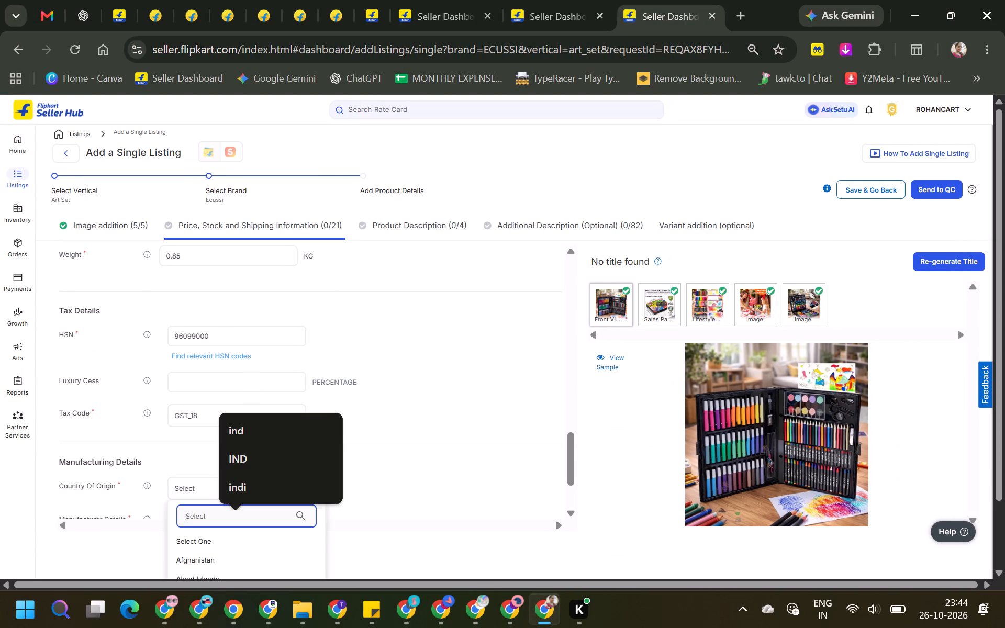
type("ind")
scroll(226, 522, "down", 1)
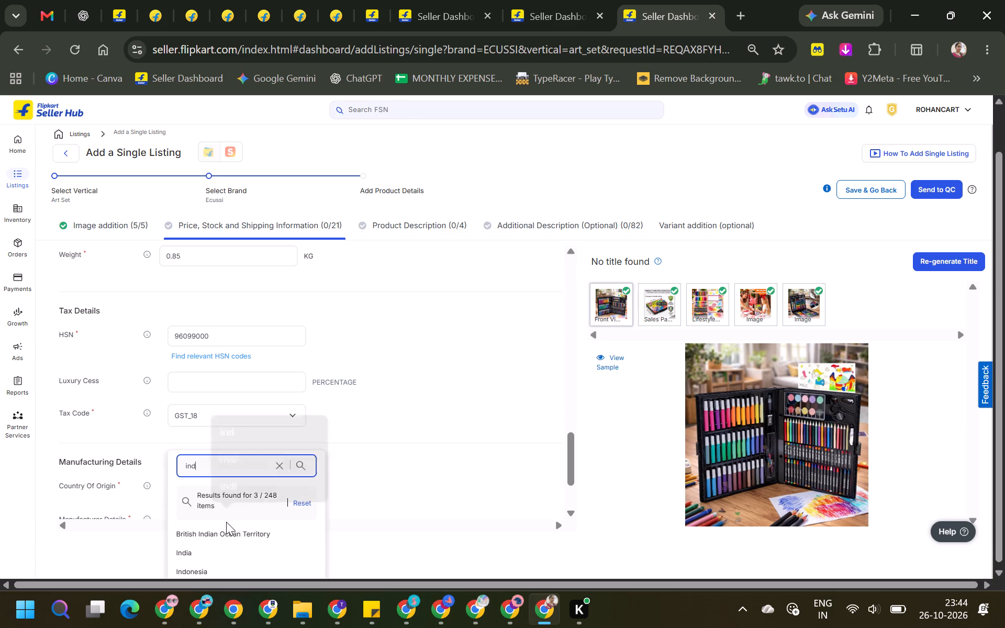
left_click(220, 553)
key("Tab")
Copy the business name from ROHANCART's other listing page and enter ROHAN ENTERPRISES as both Manufacturer Details and Packer Details.
scroll(311, 393, "down", 2)
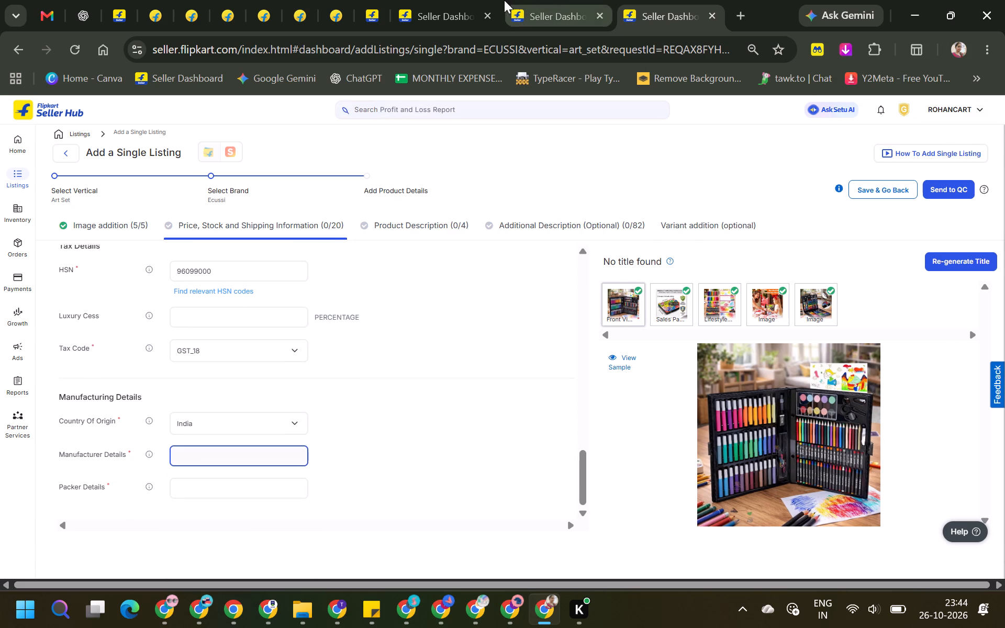
left_click(456, 0)
key("ctrl+c")
left_click(724, 0)
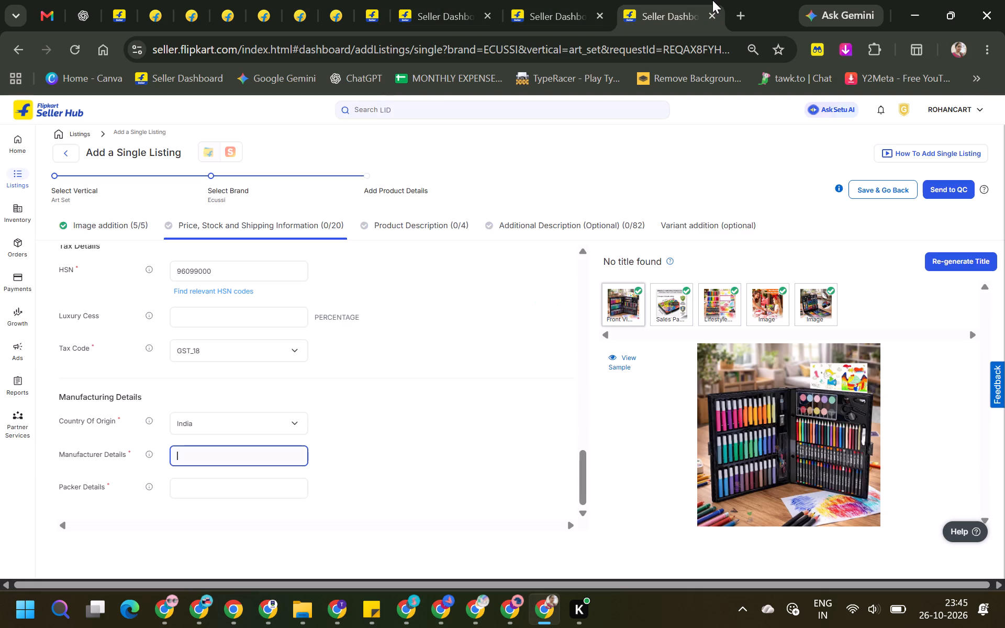
key("ctrl+v")
key("Tab")
key("ctrl+v")
key("Tab")
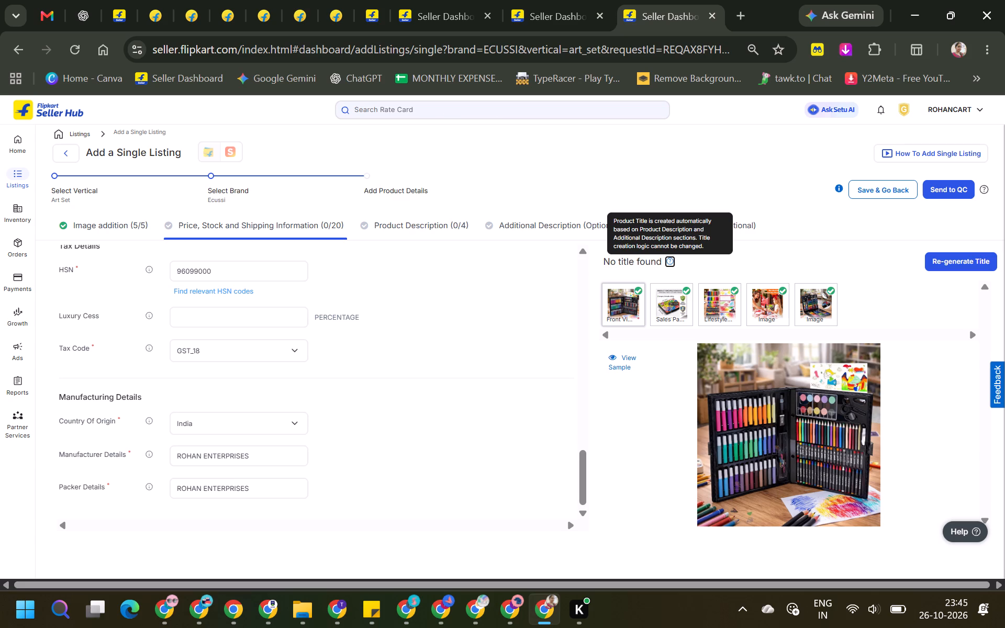
left_click(413, 215)
left_click(259, 279)
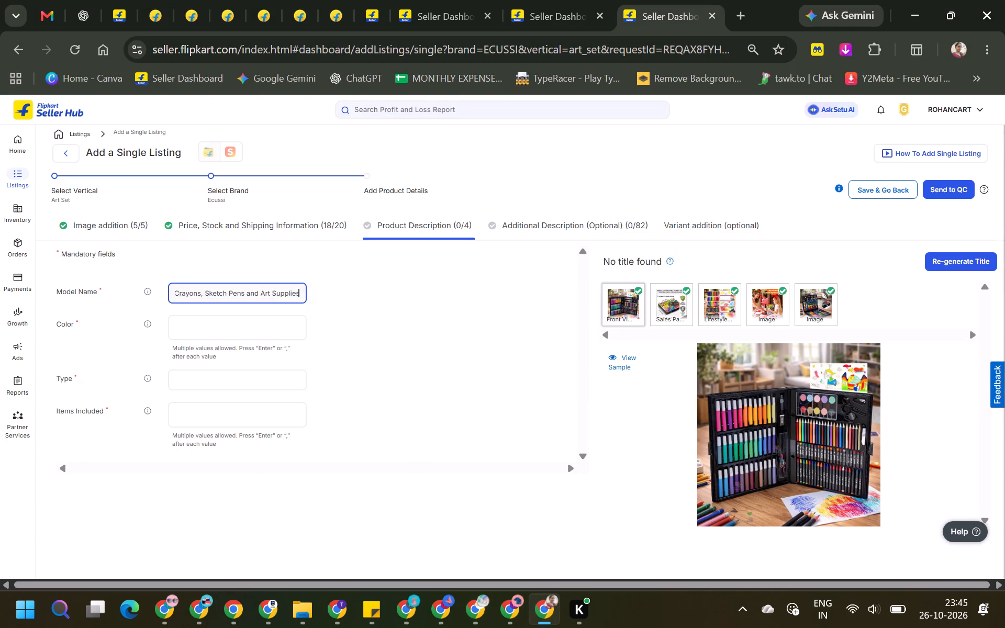
Copy the color Multicolor from the Product Description of PragatiEZone's listing into ROHANCART's draft.
left_click(506, 610)
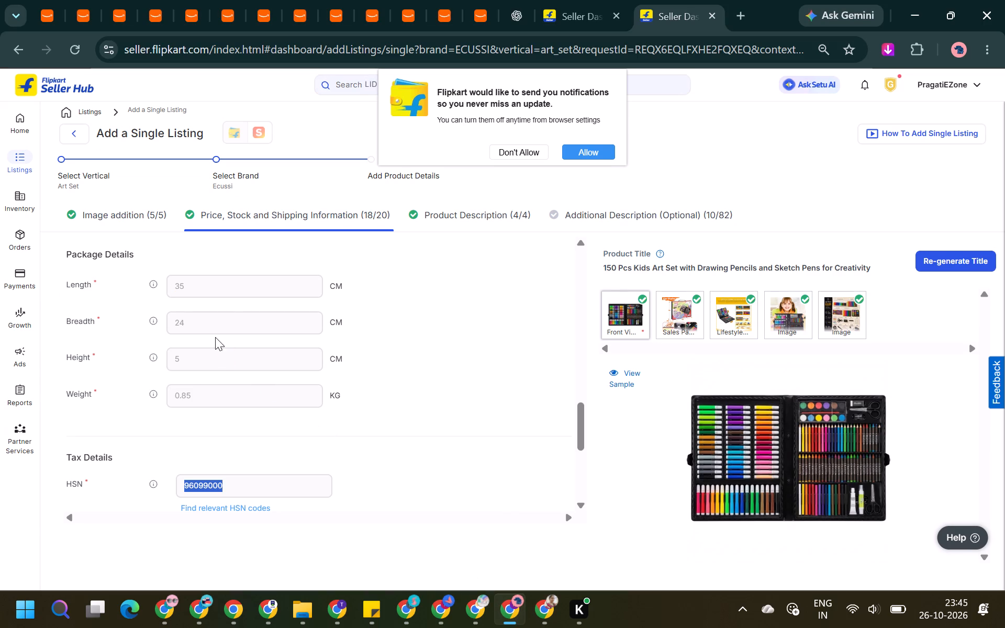
left_click(422, 218)
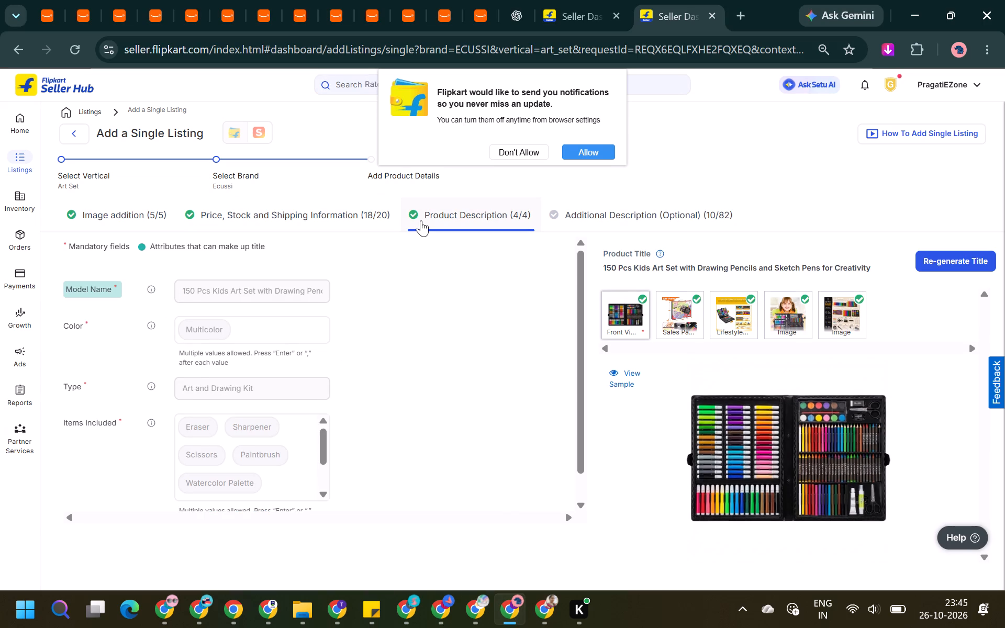
triple_click(228, 334)
left_click(228, 333)
triple_click(229, 333)
triple_click(244, 328)
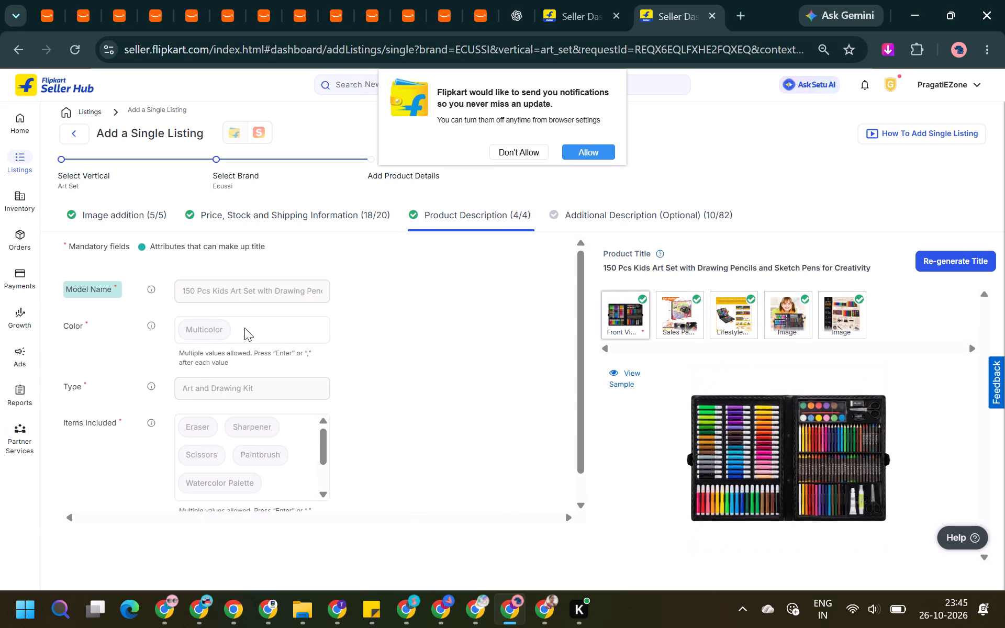
left_click(244, 328)
key("ctrl+c")
key("alt+Tab")
key("ctrl+v")
key("Tab")
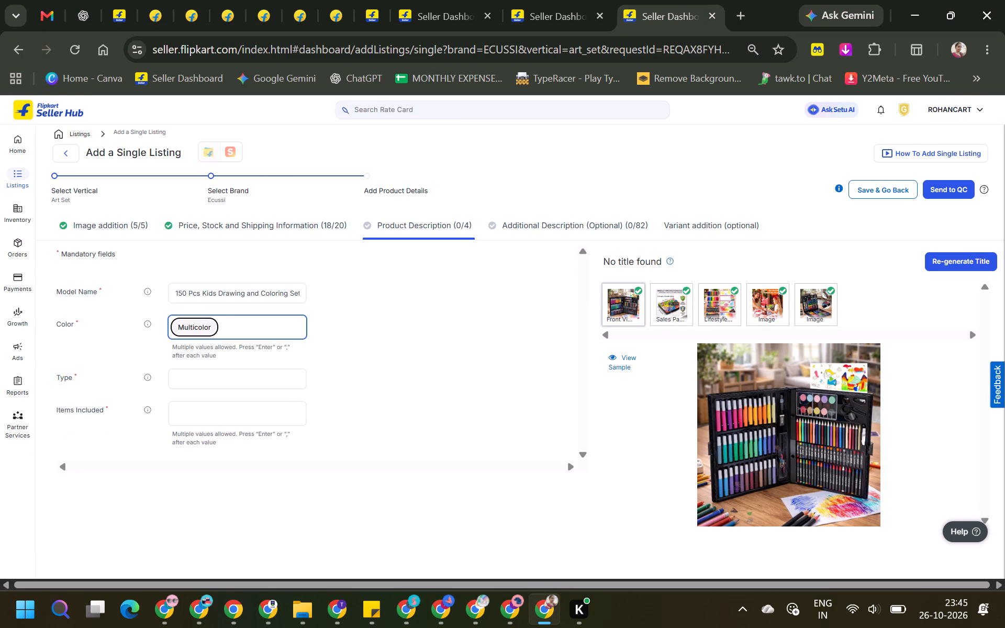
Copy the type Art and Drawing Kit from PragatiEZone's listing into ROHANCART's draft.
key("alt+Tab")
triple_click(278, 387)
left_click(278, 387)
key("ctrl+c")
key("alt+Tab")
key("Tab")
key("ctrl+v")
key("Tab")
Copy the whole Items Included list, from Eraser to Color Pencils, from PragatiEZone's listing into ROHANCART's draft.
key("alt+Tab")
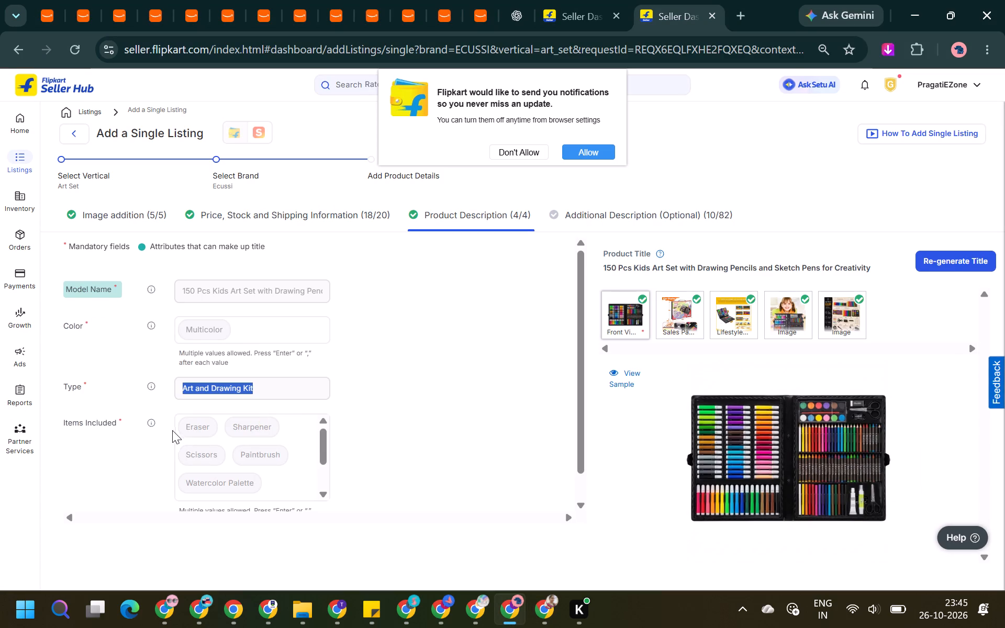
left_click_drag(172, 427, 311, 465)
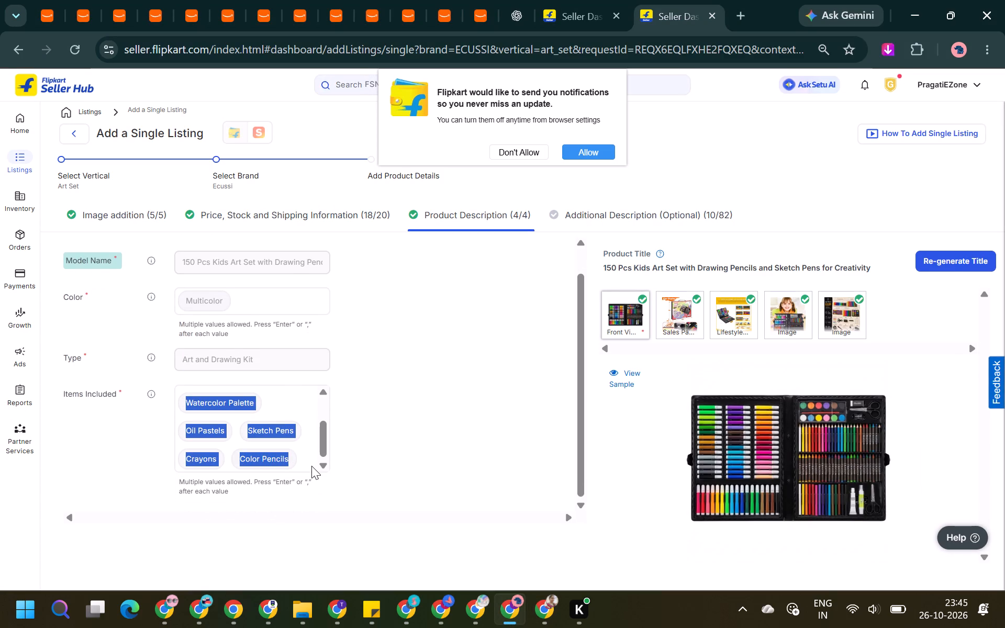
key("ctrl+c")
key("ctrl+c")
key("alt+Tab")
key("ctrl+v")
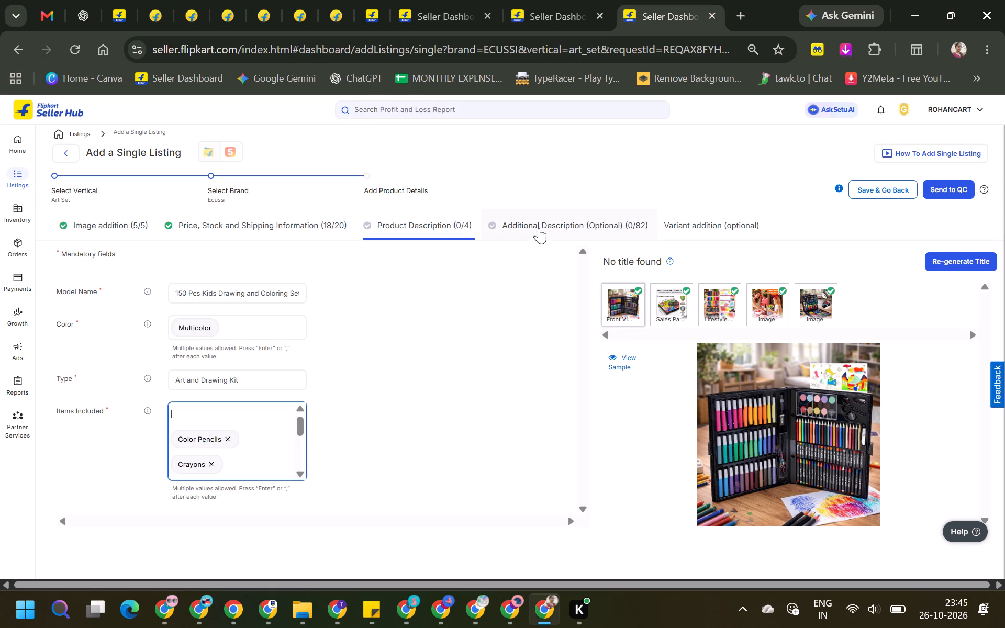
Copy the series Complete Art Set from the Additional Description of PragatiEZone's listing into ROHANCART's draft.
left_click(539, 228)
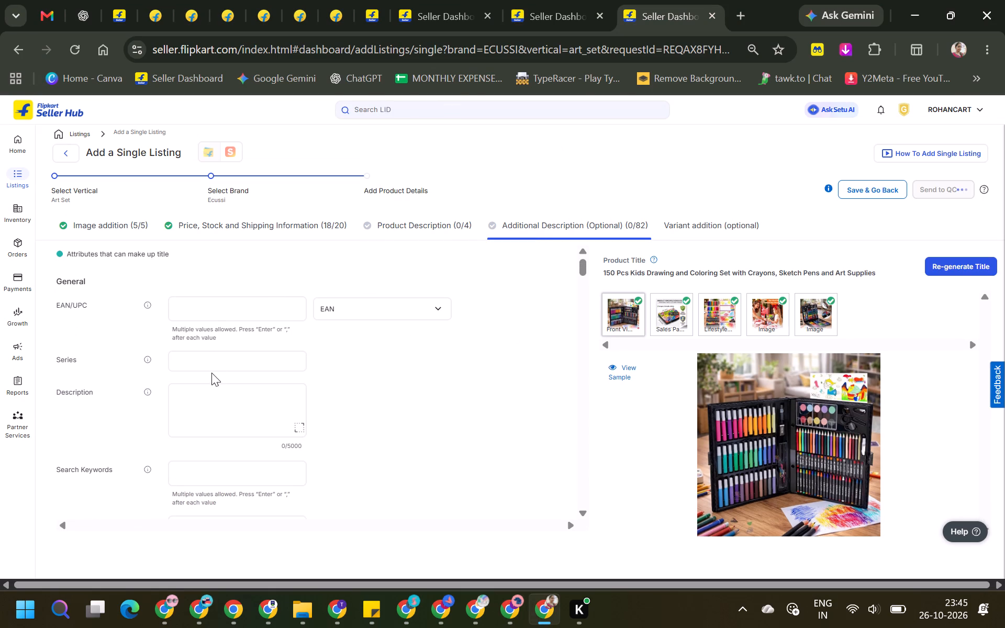
left_click(218, 361)
key("alt+Tab")
left_click(540, 208)
left_click(556, 210)
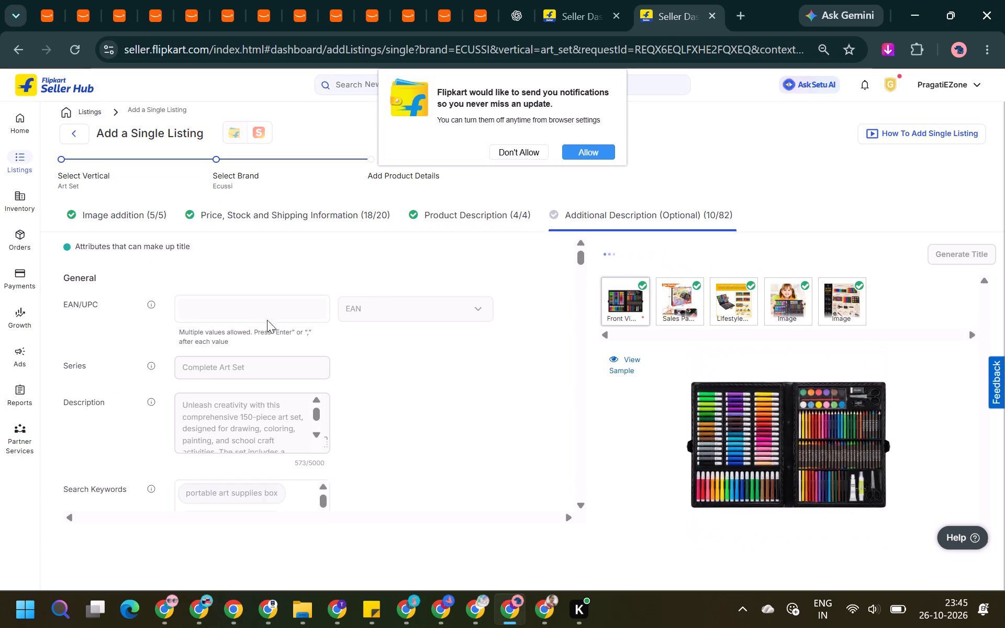
triple_click(256, 360)
left_click(256, 361)
key("ctrl+c")
key("alt+Tab")
key("ctrl+v")
Copy the full product description from PragatiEZone's listing into the Description of ROHANCART's draft.
key("alt+Tab")
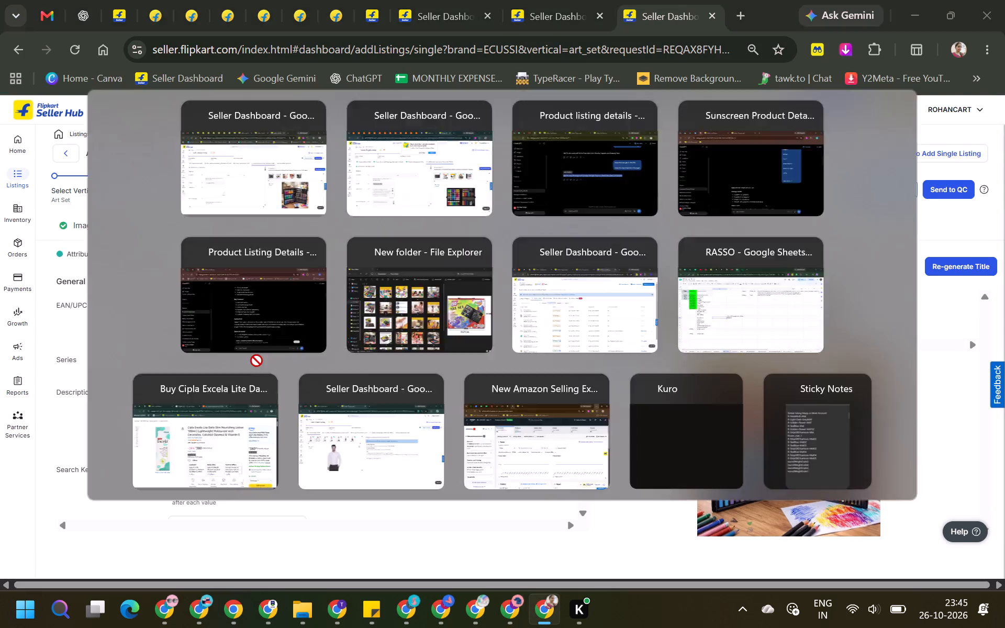
triple_click(272, 432)
left_click(272, 432)
key("ctrl+c")
key("alt+Tab")
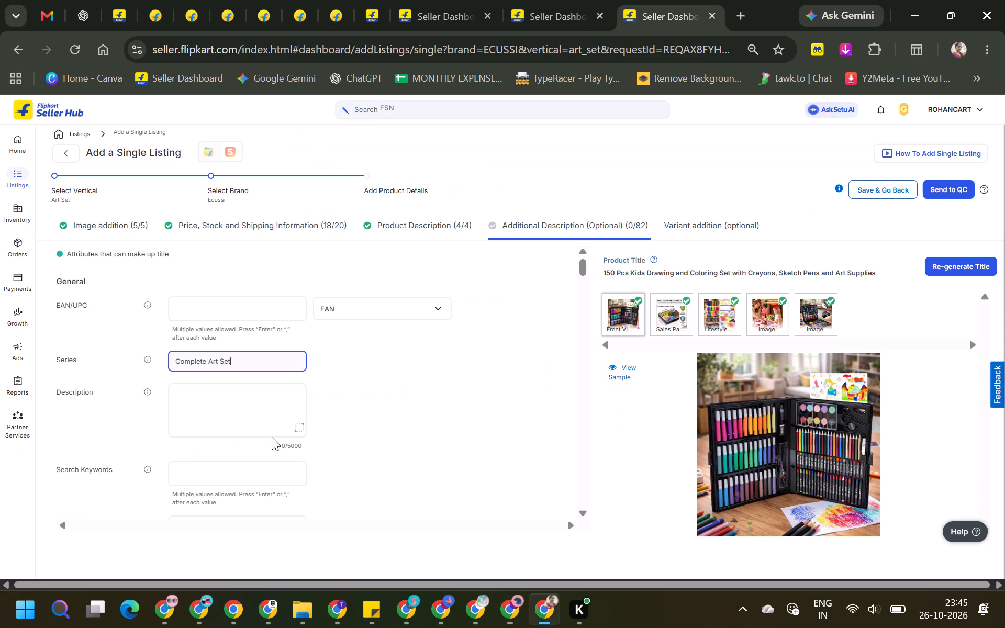
left_click(272, 423)
key("ctrl+v")
key("Tab")
Copy all Search Keywords, from portable art supplies box to 150 piece art set, from PragatiEZone's listing into ROHANCART's draft.
key("alt+Tab")
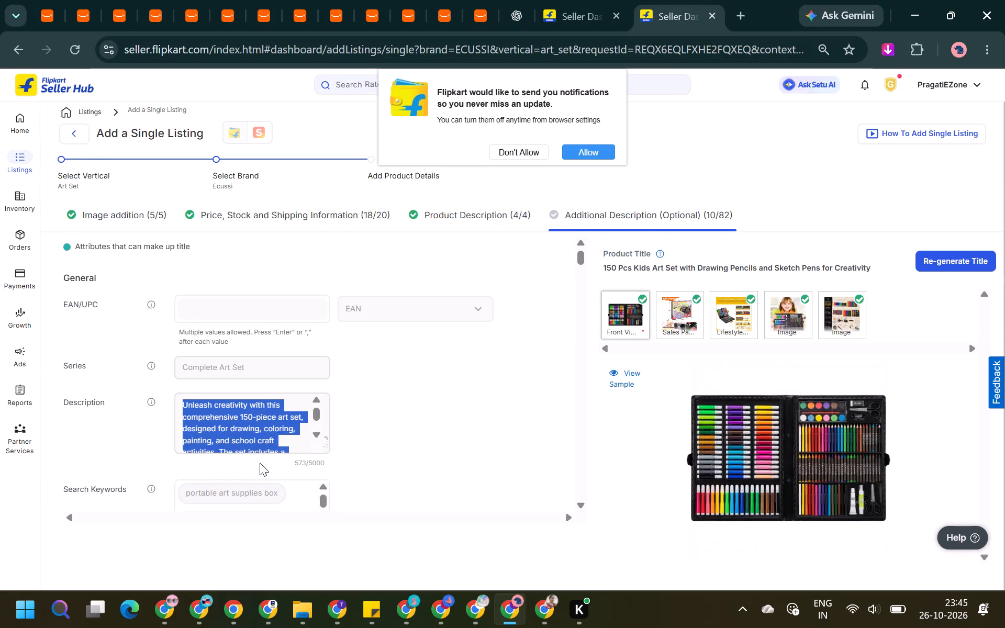
scroll(260, 463, "down", 3)
scroll(177, 282, "up", 1)
left_click_drag(174, 331, 262, 409)
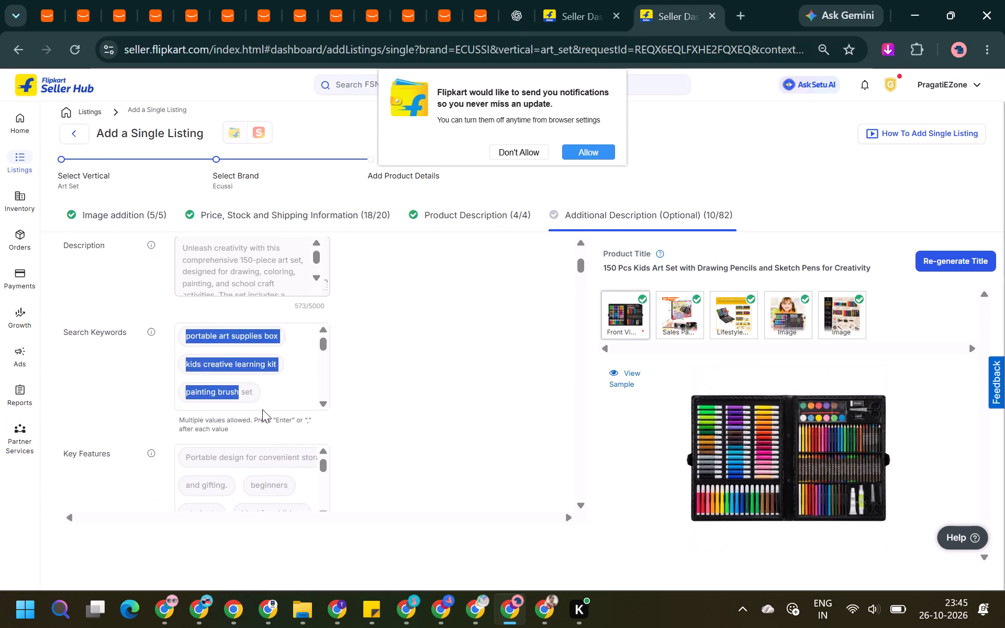
left_click_drag(262, 409, 267, 399)
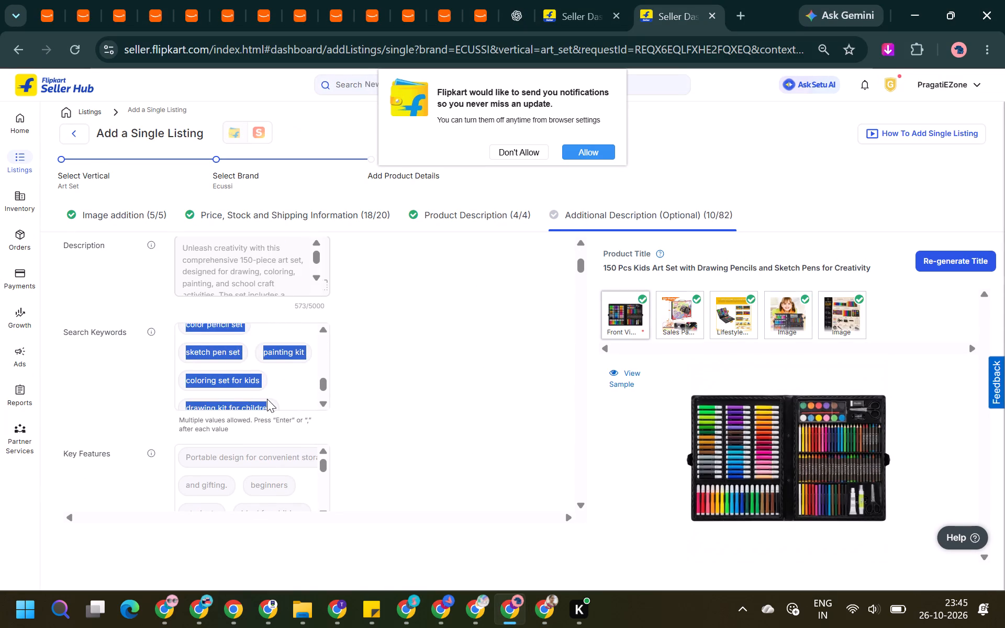
left_click_drag(267, 399, 281, 409)
key("ctrl+c")
key("ctrl+c")
key("alt+Tab")
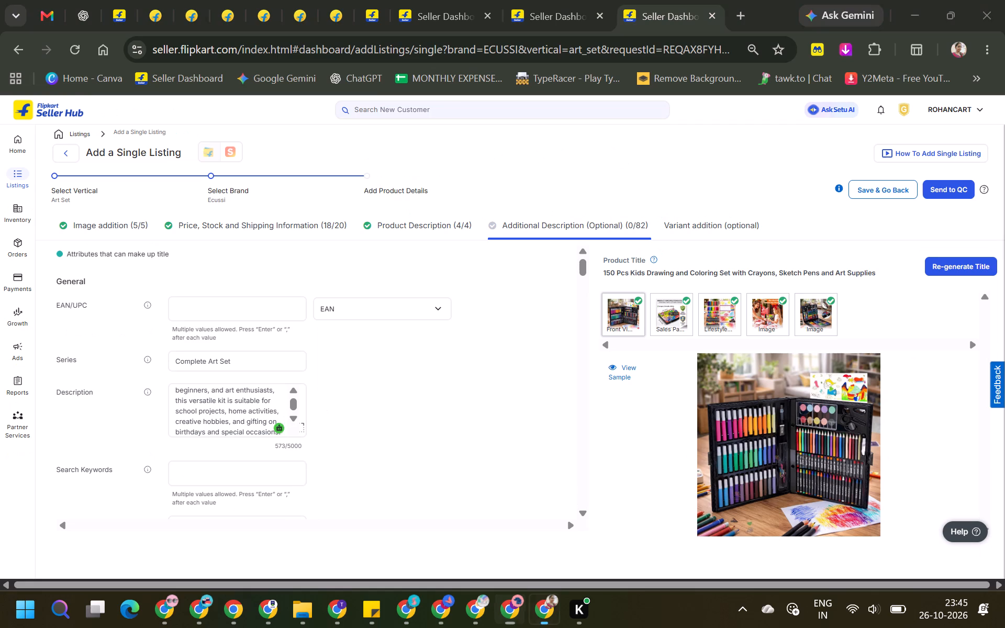
key("ctrl+v")
Copy the whole Key Features list from PragatiEZone's listing into ROHANCART's draft.
scroll(422, 406, "down", 2)
key("alt+Tab")
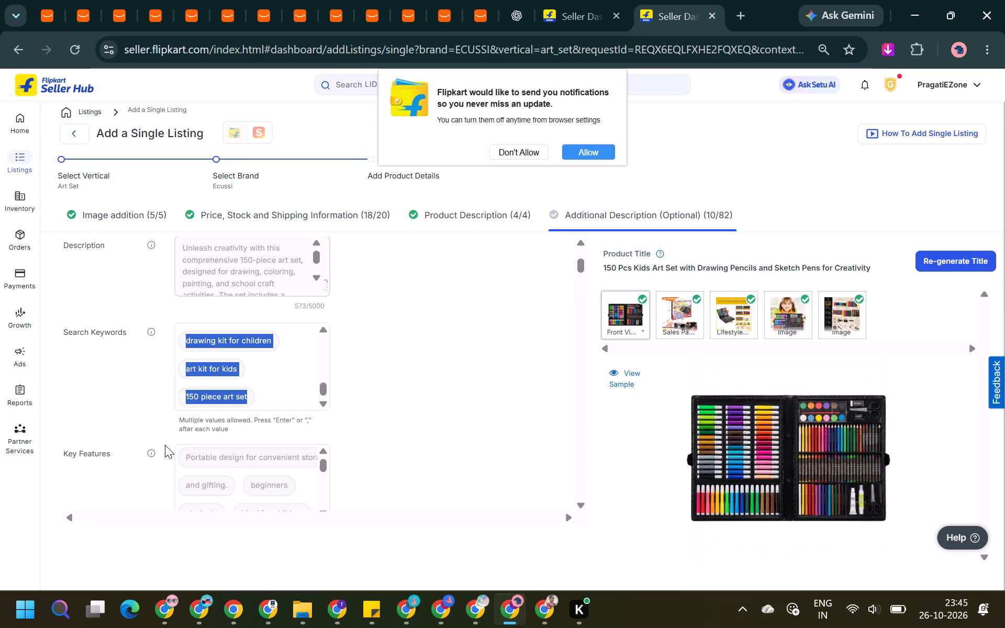
left_click_drag(165, 445, 327, 479)
scroll(327, 479, "down", 1)
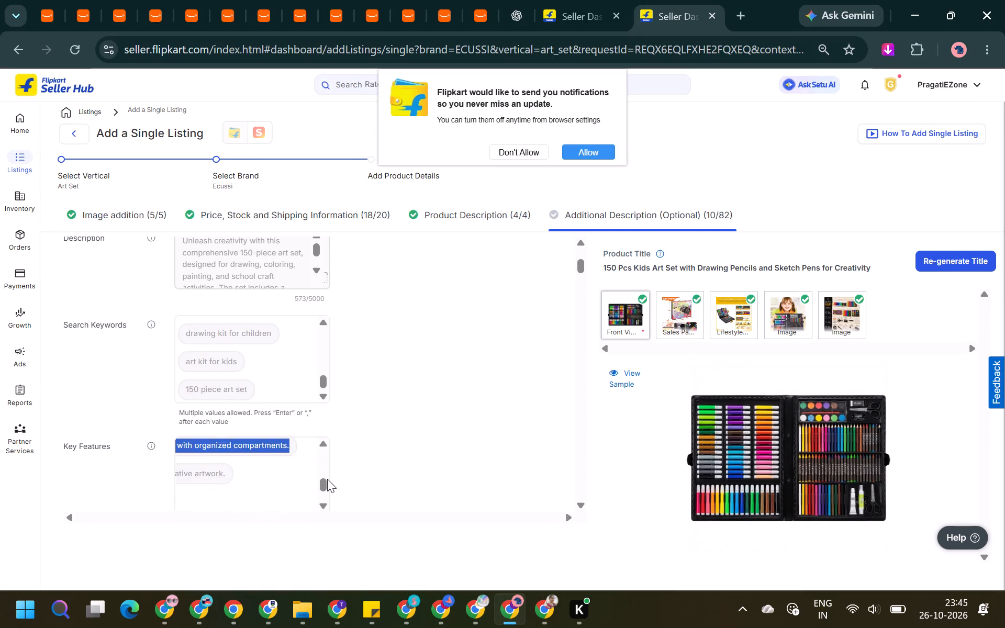
scroll(327, 479, "down", 1)
left_click_drag(327, 479, 254, 341)
scroll(287, 484, "down", 2)
key("ctrl+c")
key("ctrl+c")
key("alt+Tab")
left_click(228, 431)
key("ctrl+v")
left_click(422, 368)
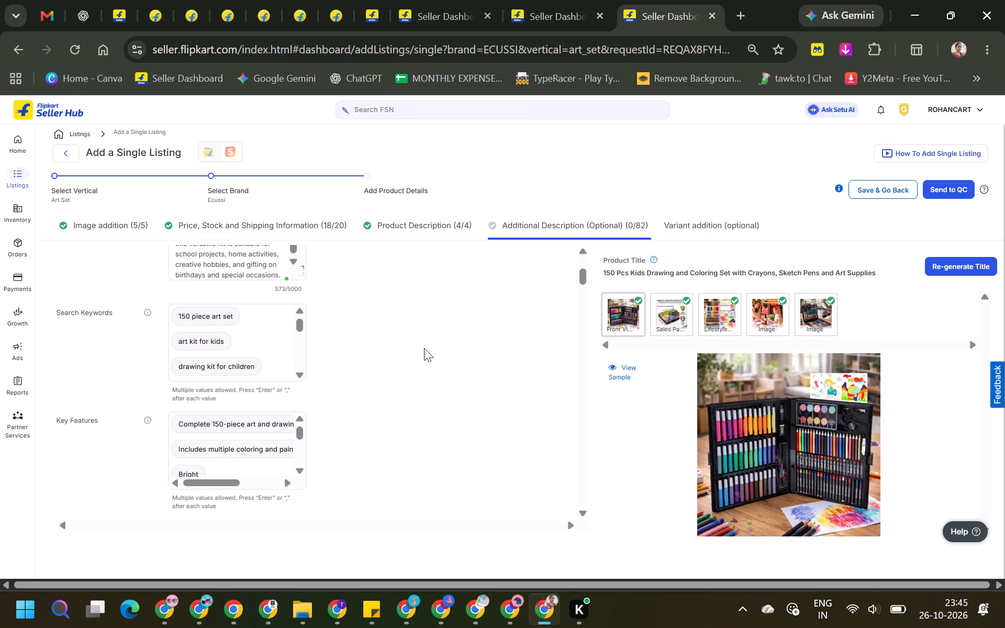
Return to the draft's Product Description and send listing 150_art_set-6 to QC.
left_click(437, 226)
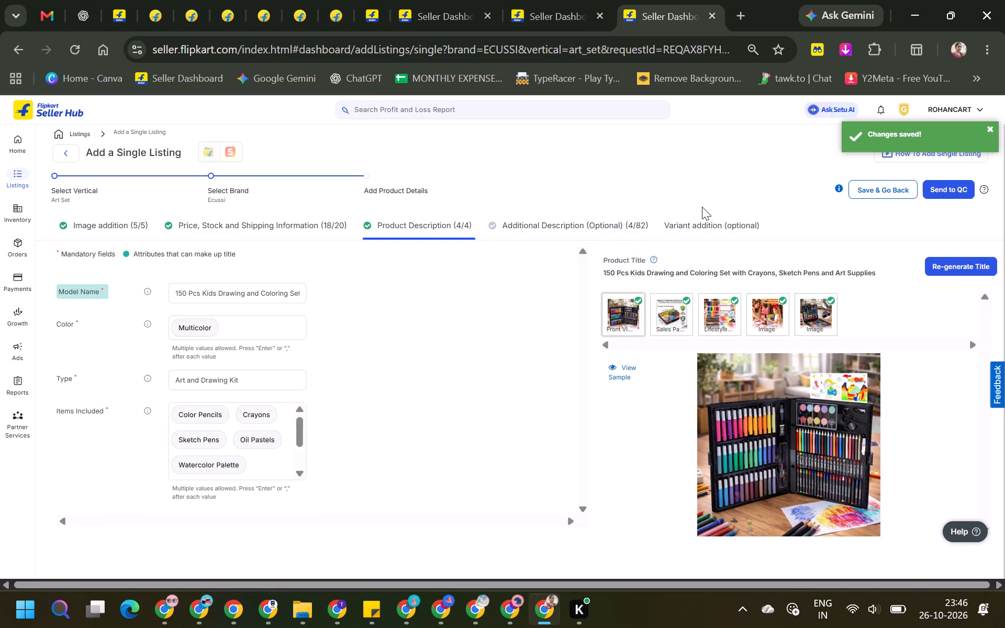
left_click(943, 191)
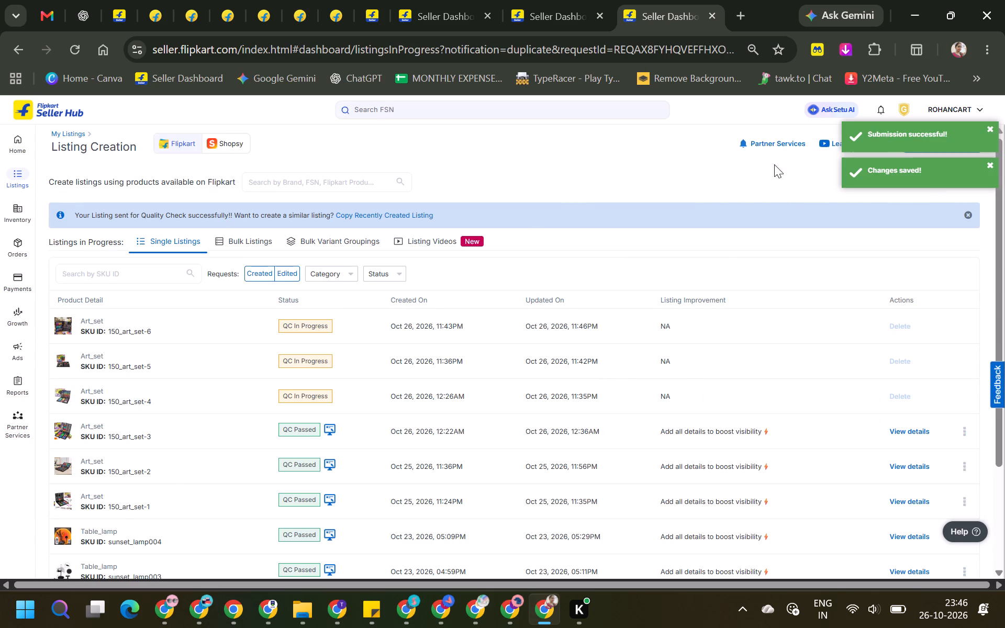
left_click(754, 178)
Start a new single listing in ROHANCART's account, search for "art set", and choose the Art Sets vertical under Art Supplies.
left_click(940, 147)
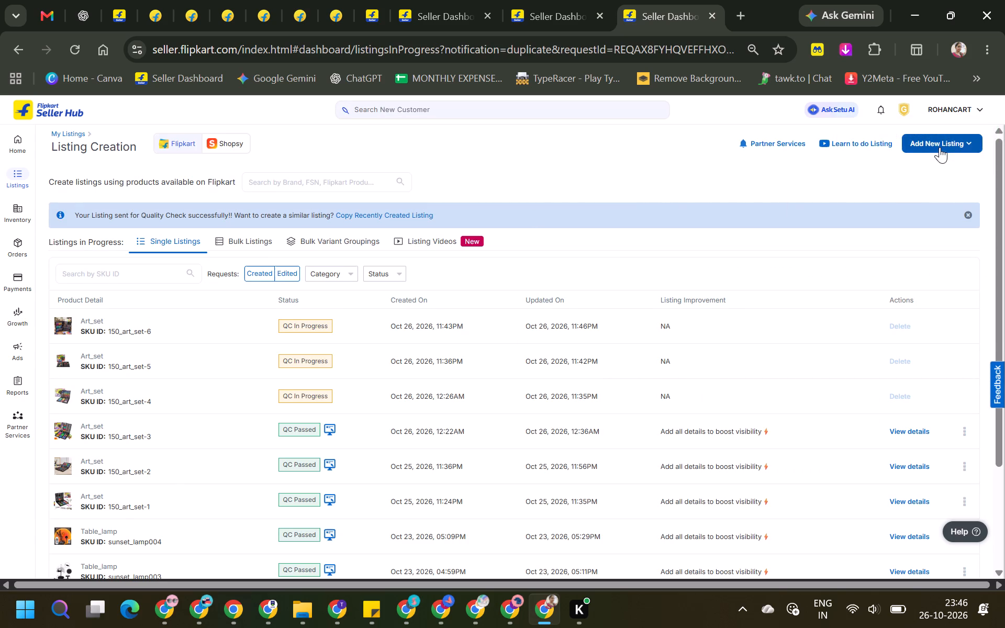
left_click(920, 169)
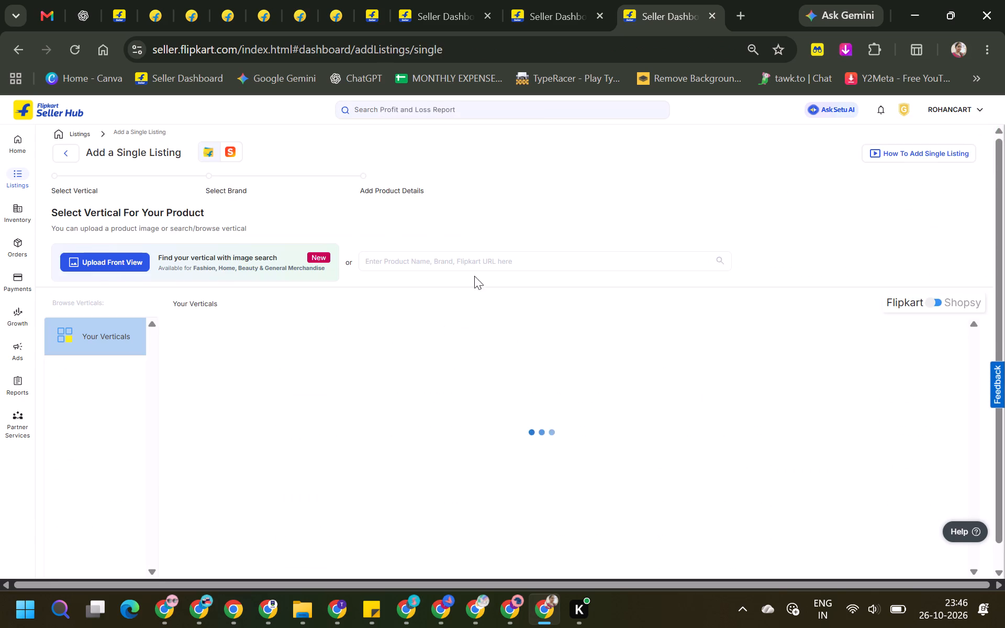
left_click(475, 267)
key("r")
key("BackSpace")
type("ar6")
key("BackSpace")
type("t set")
key("space")
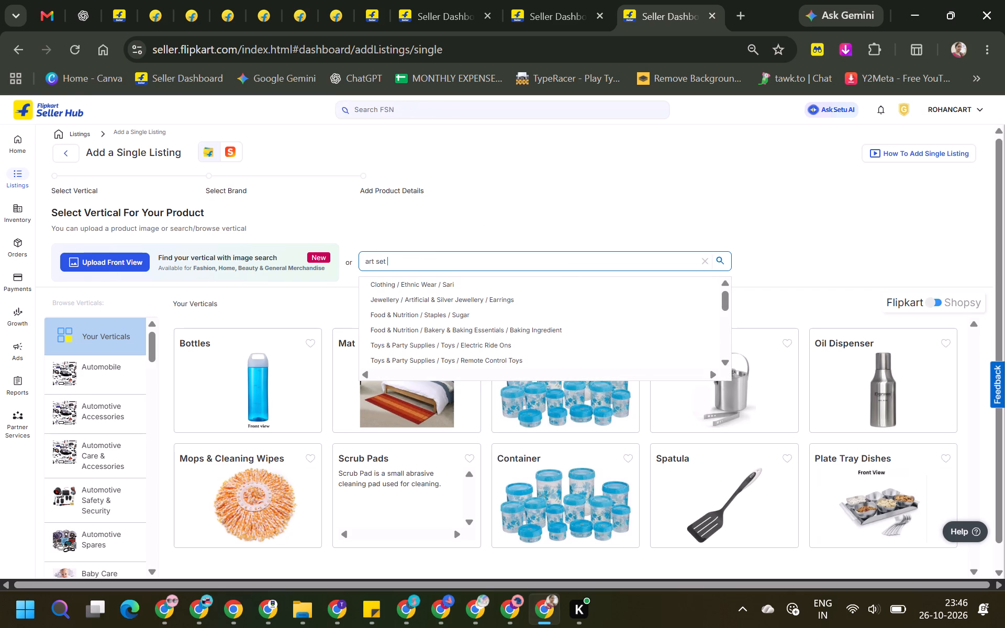
left_click(522, 281)
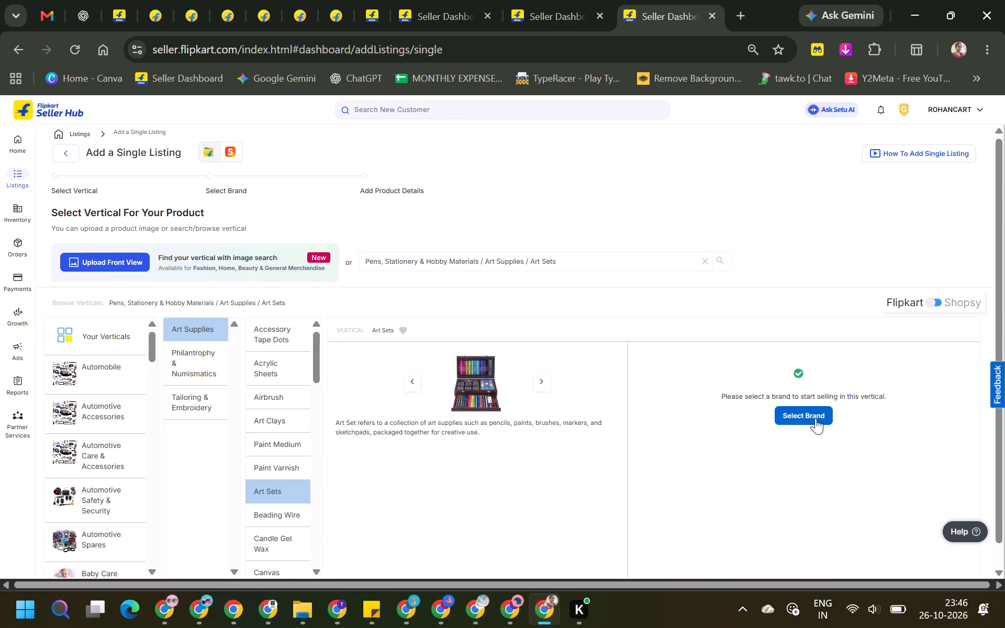
left_click(816, 418)
Copy the brand ECUSSI from the web address of PragatiEZone's listing, check it for the new listing, and start the draft.
left_click(500, 611)
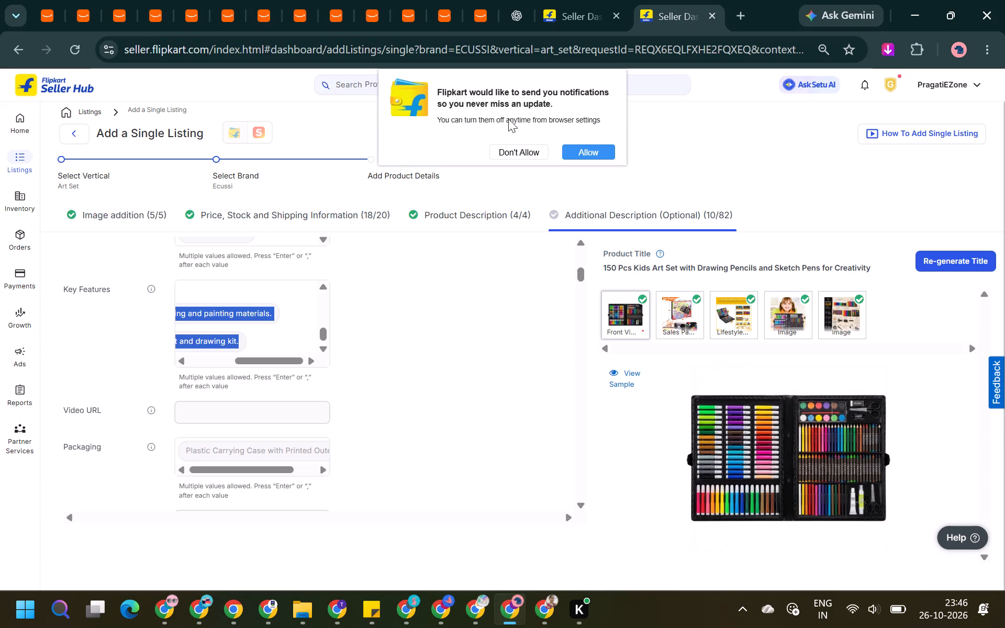
double_click(473, 46)
key("ctrl+c")
key("alt+Tab")
left_click(141, 264)
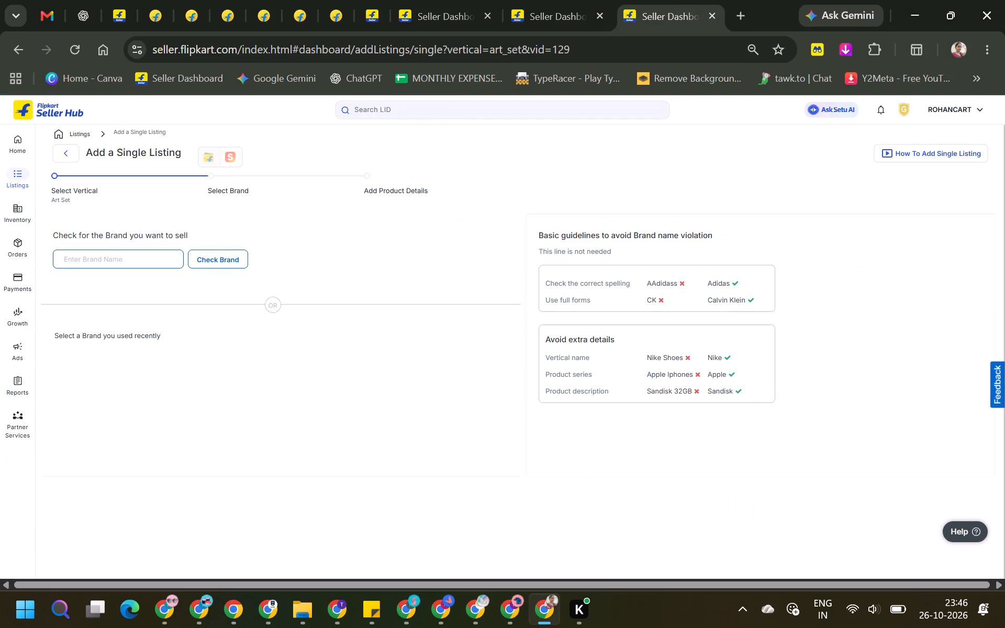
key("ctrl+v")
left_click(210, 263)
left_click(139, 320)
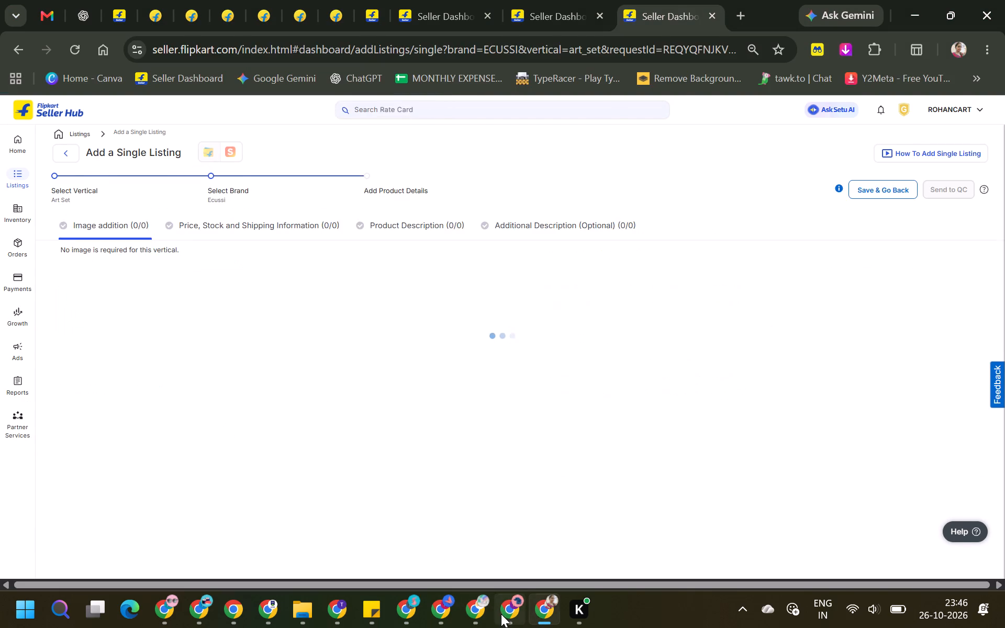
Open the Price, Stock and Shipping Information of PragatiEZone's listing, and return to ROHANCART's new draft.
left_click(501, 614)
left_click(314, 226)
key("alt+Tab")
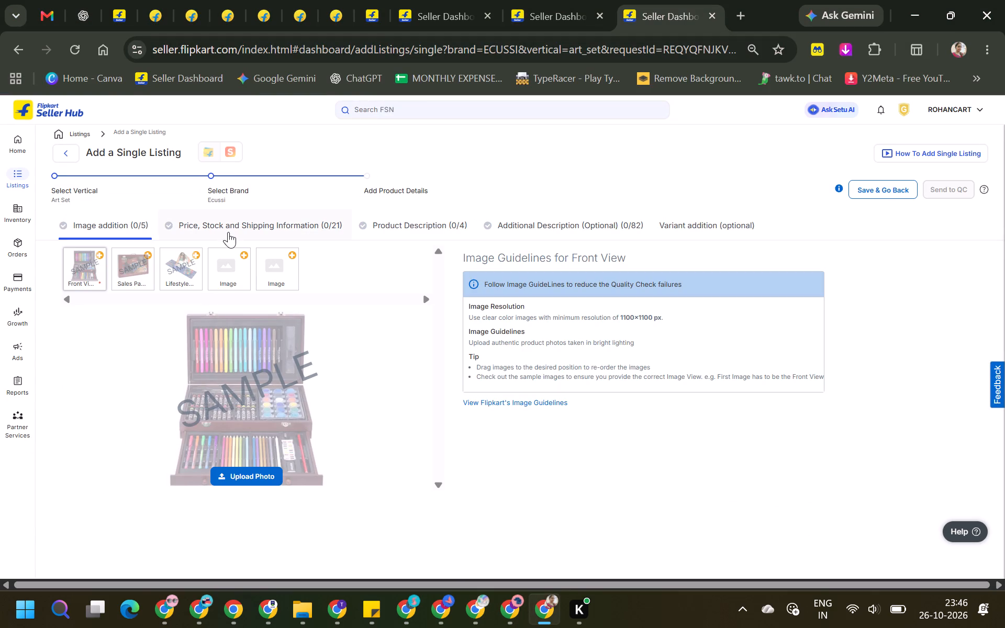
Upload photo 21 as the draft's Front View and photo 22 as its Sales Package image.
left_click(229, 474)
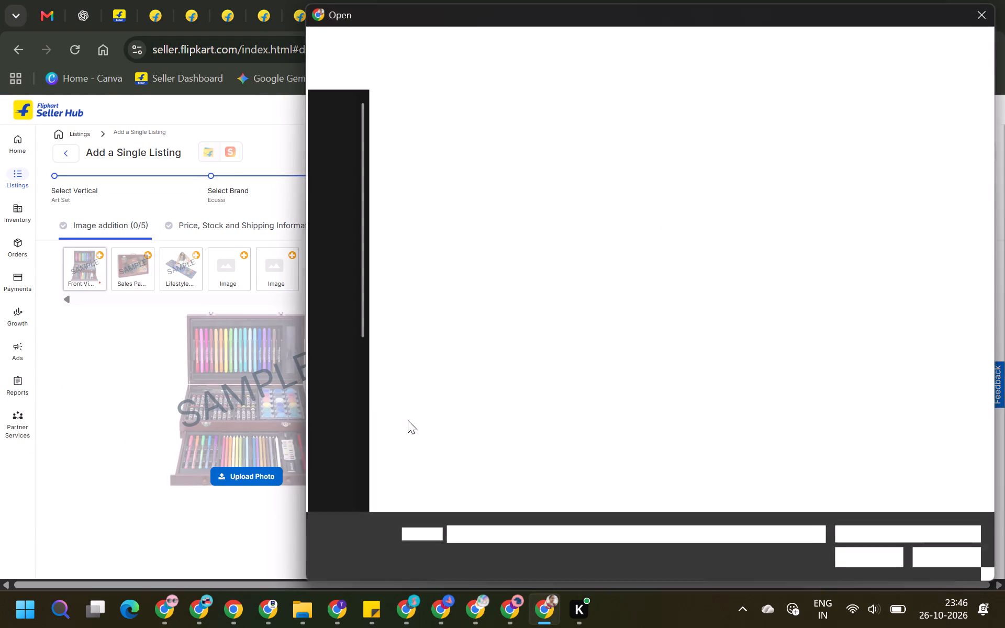
scroll(505, 385, "down", 7)
double_click(413, 476)
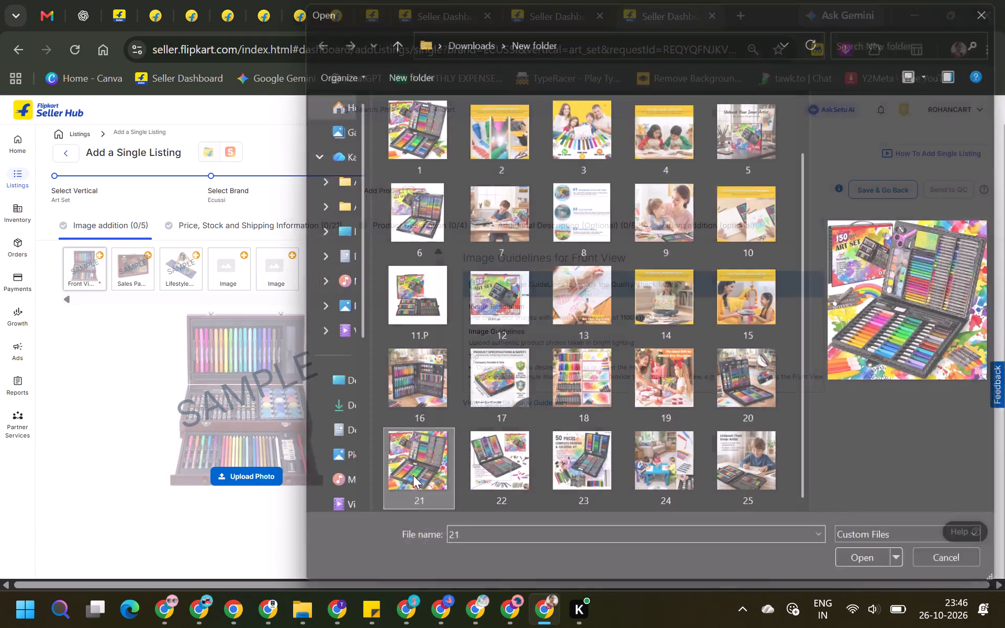
left_click(141, 258)
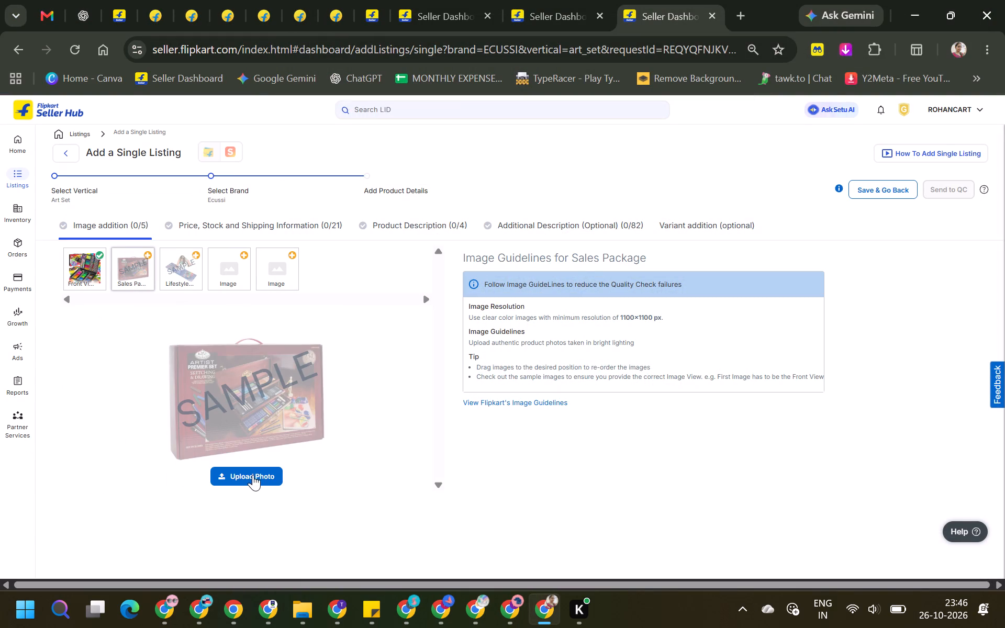
left_click(254, 477)
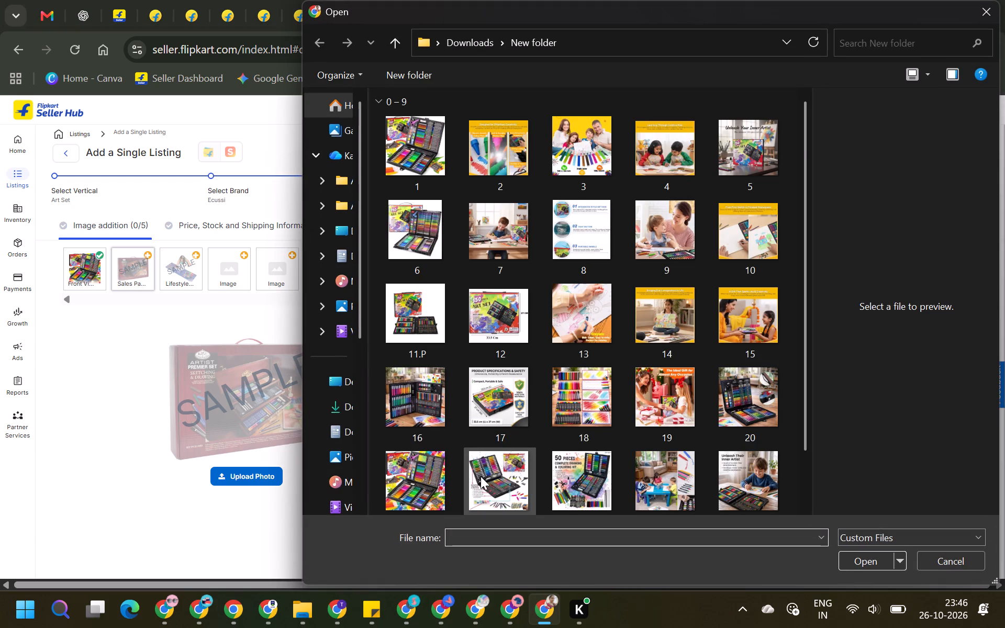
double_click(481, 476)
Upload photo 24 to the fourth image slot and photo 25 to the Lifestyle Image slot.
left_click(216, 273)
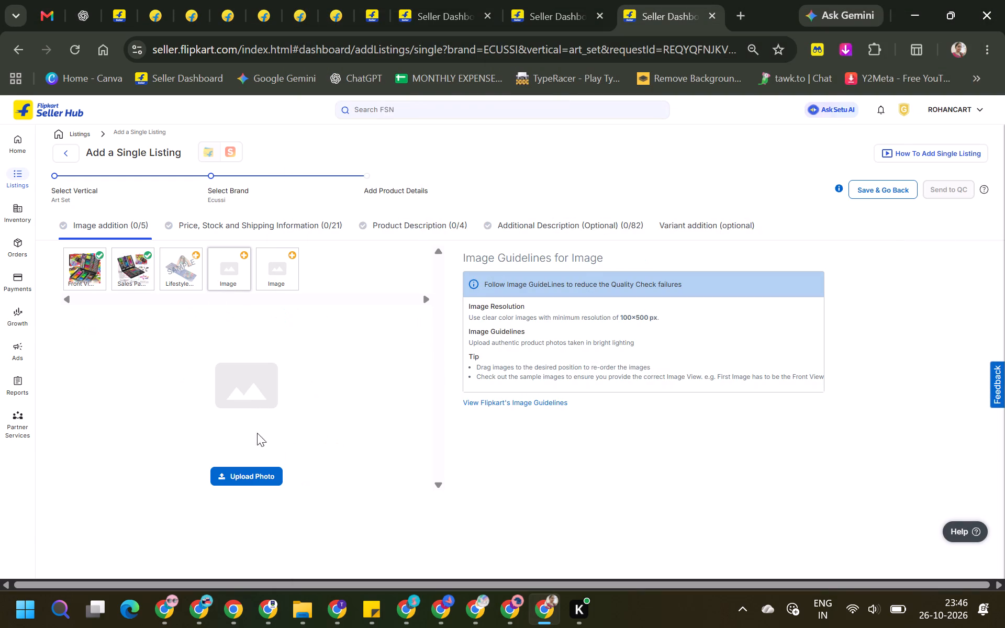
left_click(255, 477)
scroll(517, 351, "down", 2)
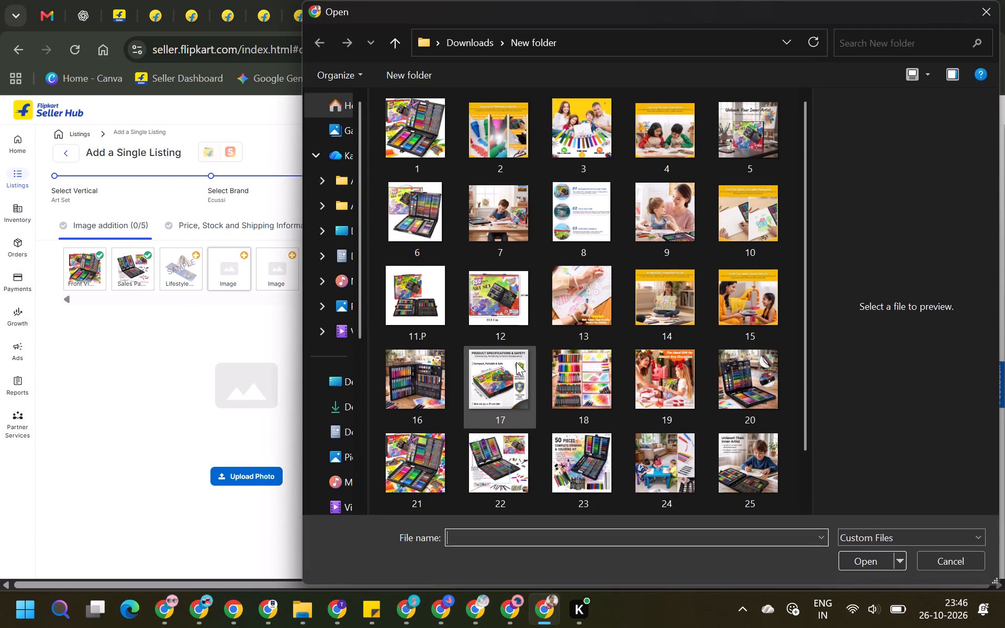
scroll(516, 362, "down", 2)
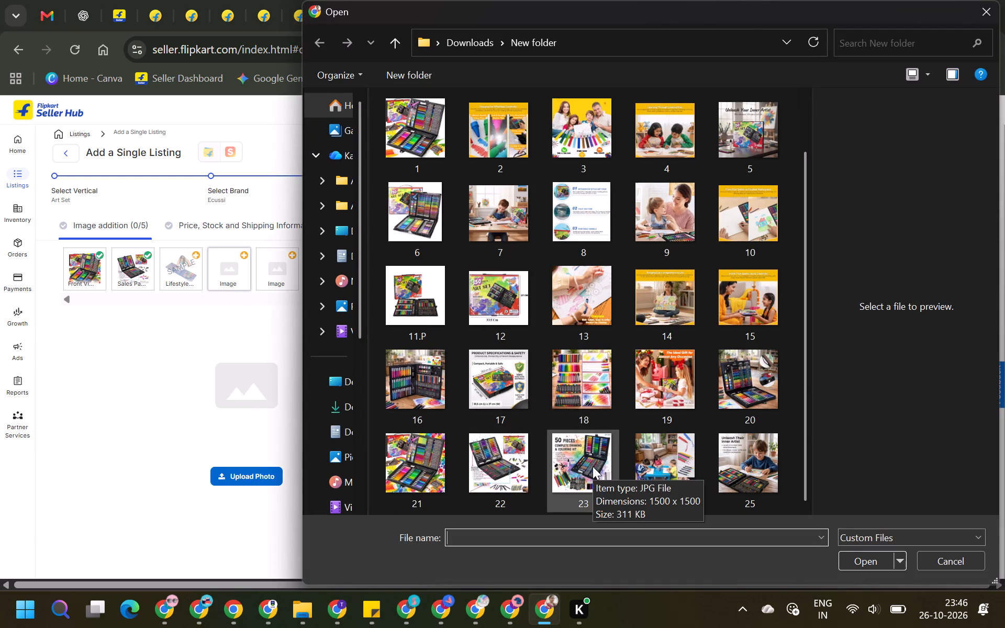
double_click(667, 464)
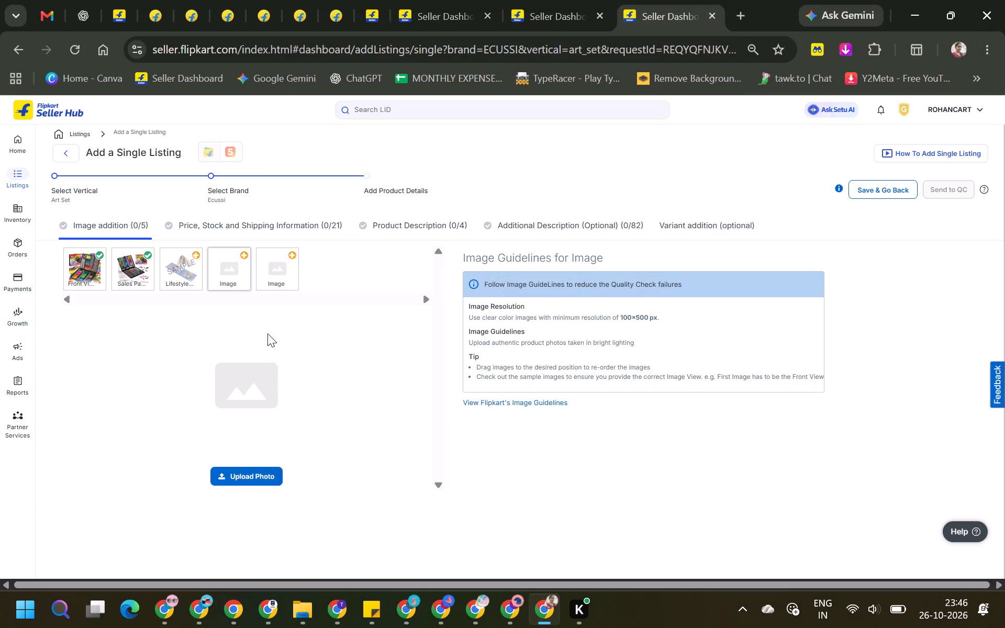
left_click(189, 278)
left_click(251, 480)
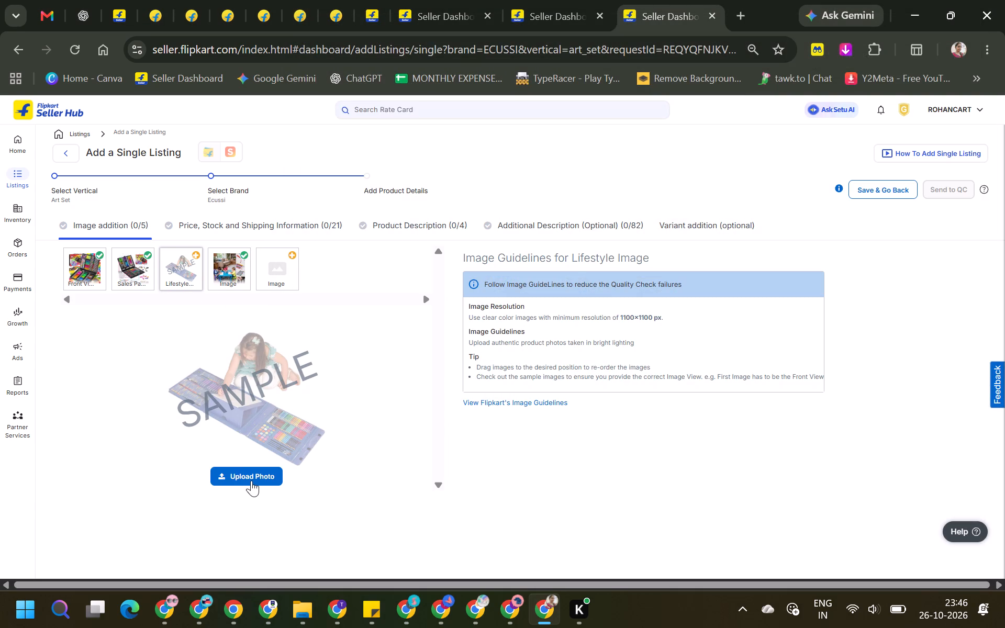
double_click(728, 493)
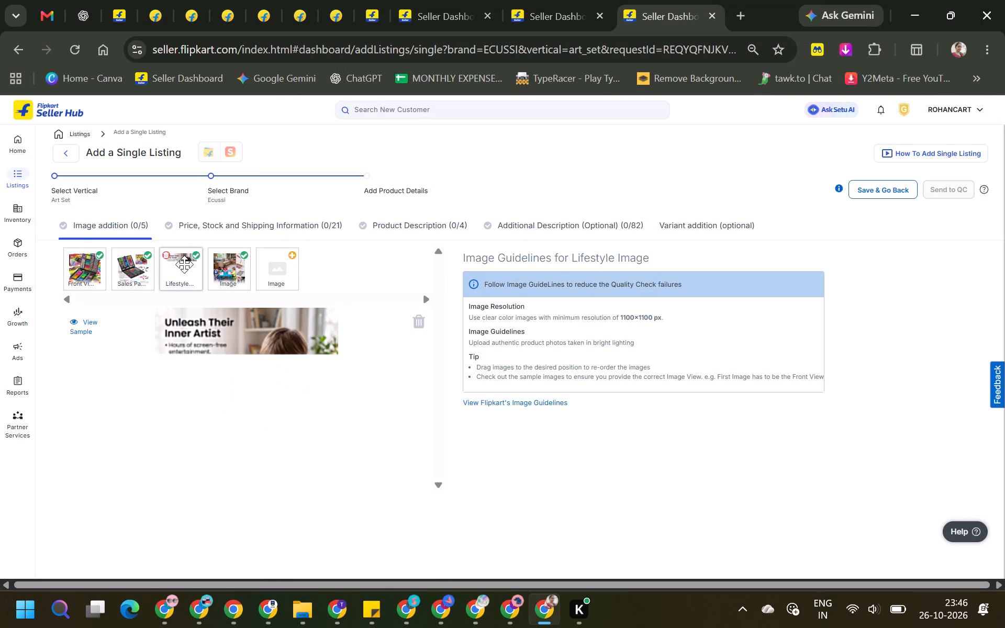
Reorder the images, moving photo 25 to the fifth slot and photo 24 to the Lifestyle Image slot.
left_click_drag(184, 264, 276, 273)
left_click_drag(218, 270, 188, 265)
Upload photo 23 to the empty fourth image slot.
left_click(233, 268)
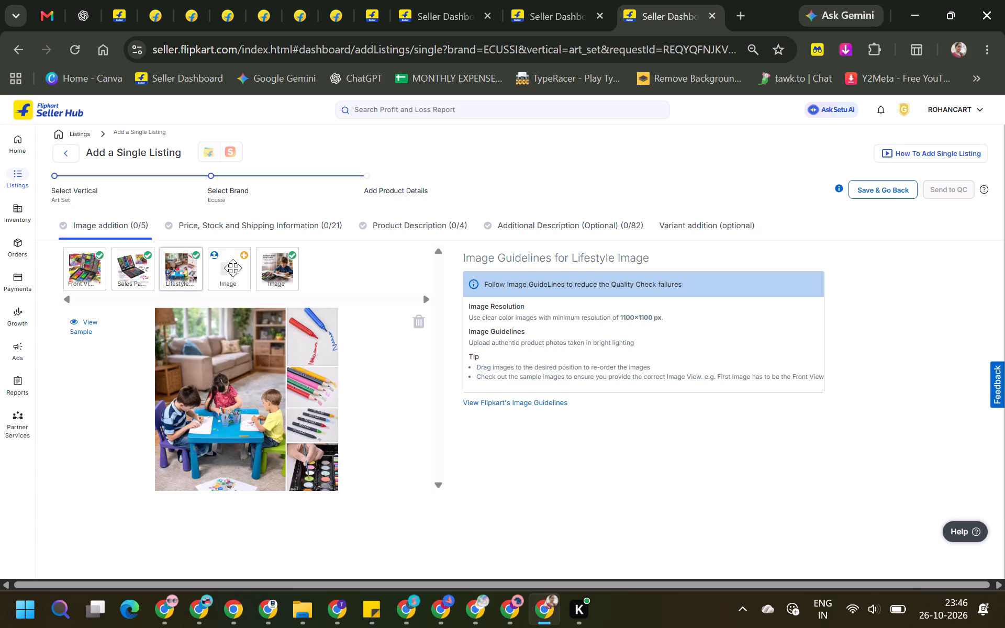
left_click(236, 485)
left_click(235, 475)
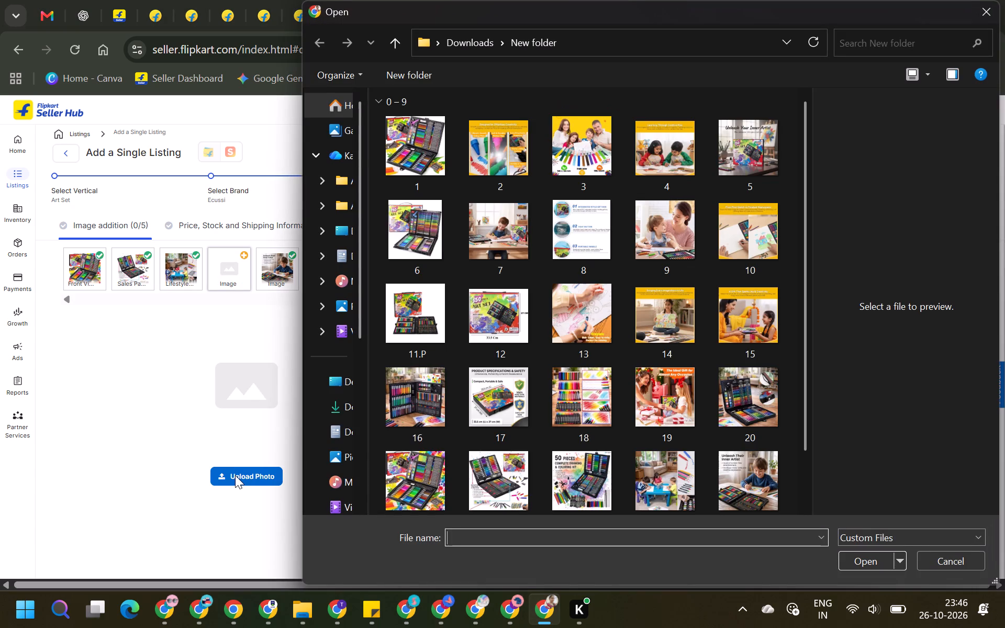
left_click(496, 470)
double_click(572, 465)
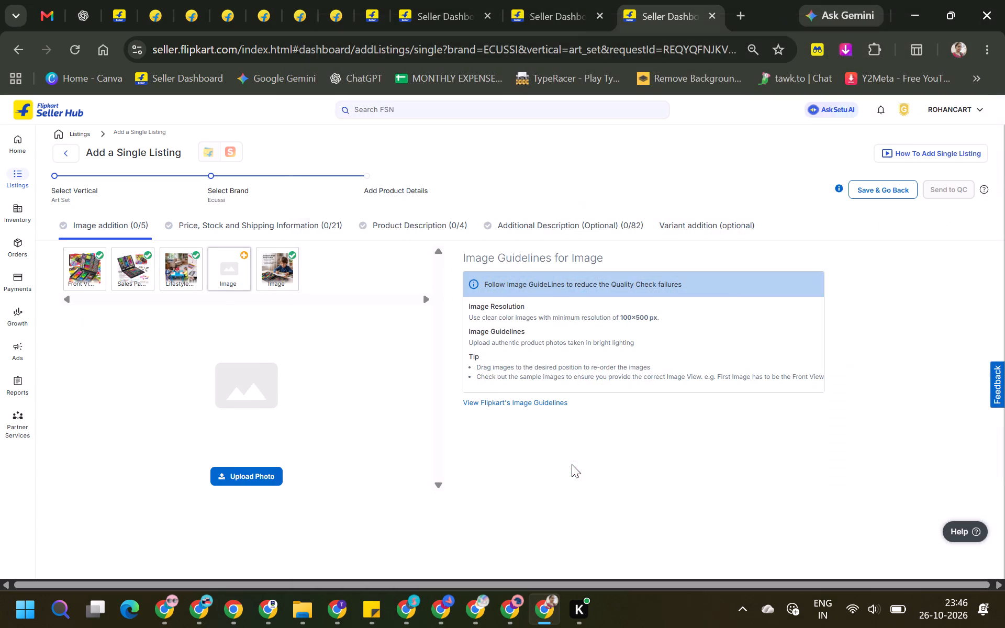
Set the draft's Seller SKU ID to 150_art_set-7, reusing the 150_art_set-5 text, and refresh the in-progress listings to check the numbering.
left_click(277, 214)
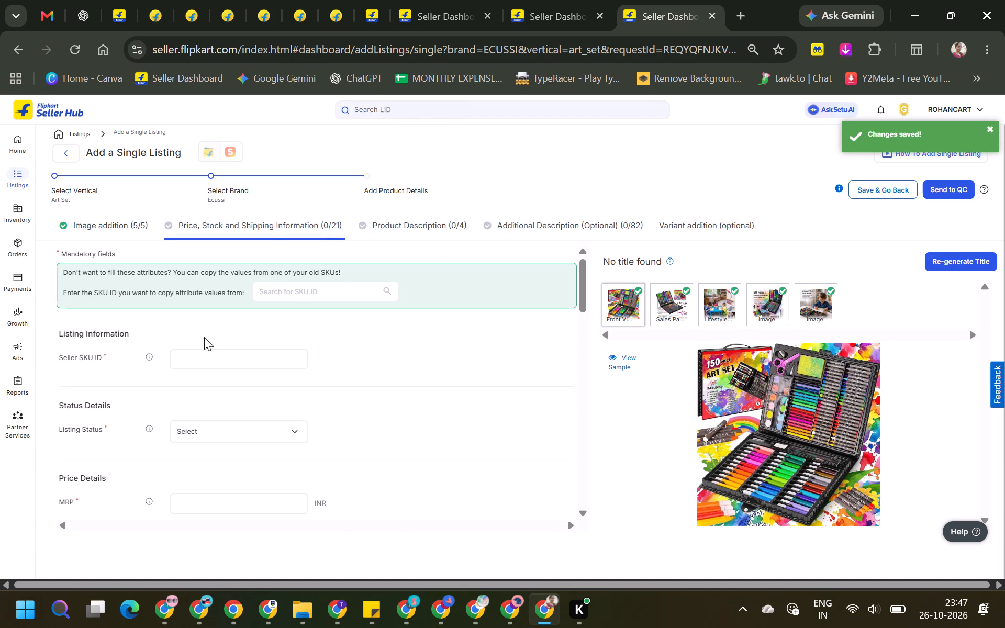
left_click(204, 354)
left_click(547, 0)
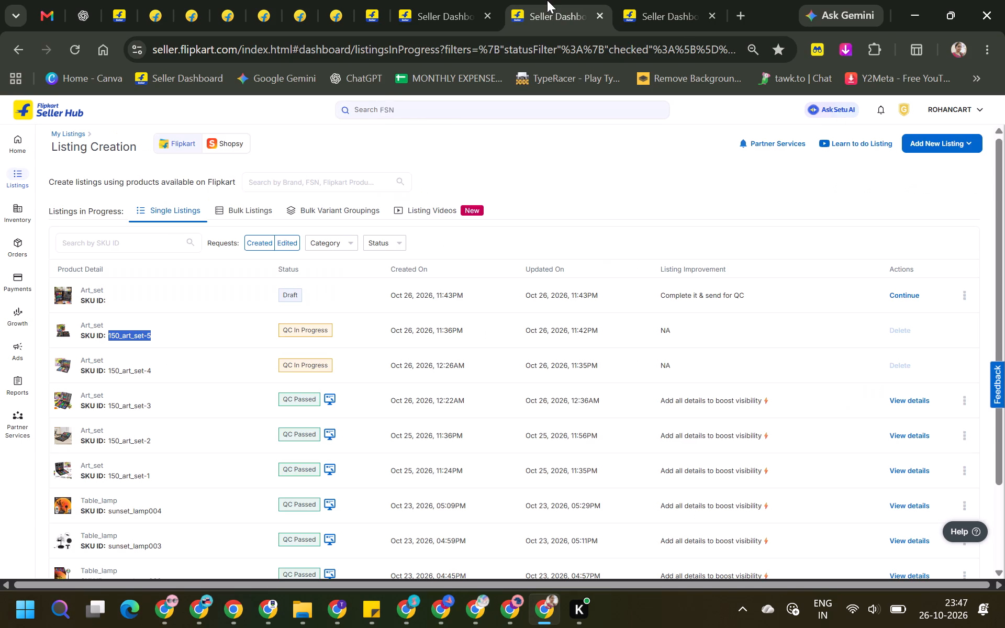
key("ctrl+c")
left_click(630, 0)
key("ctrl+v")
key("Tab")
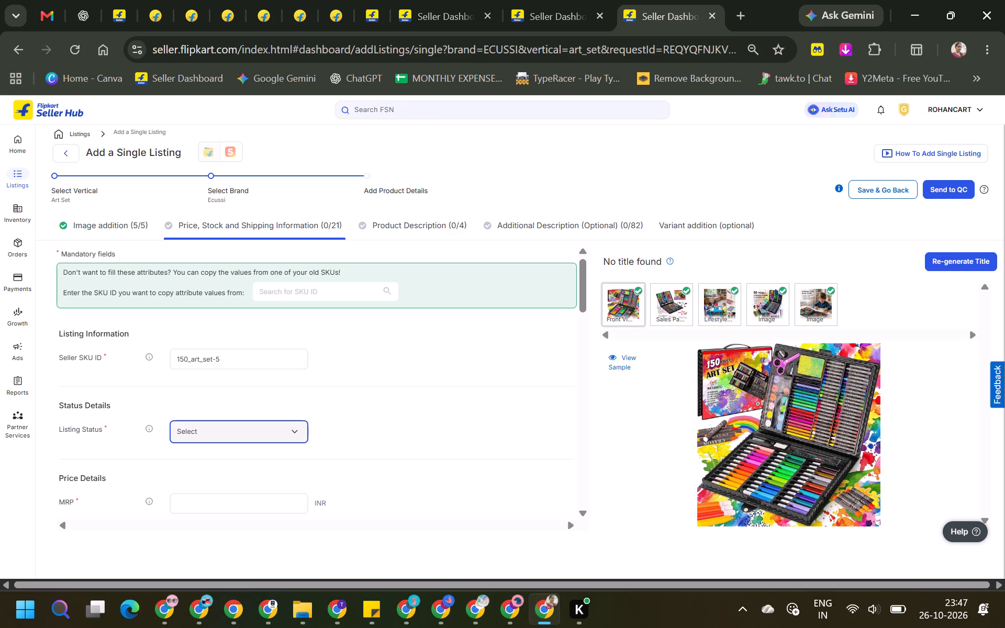
left_click(285, 357)
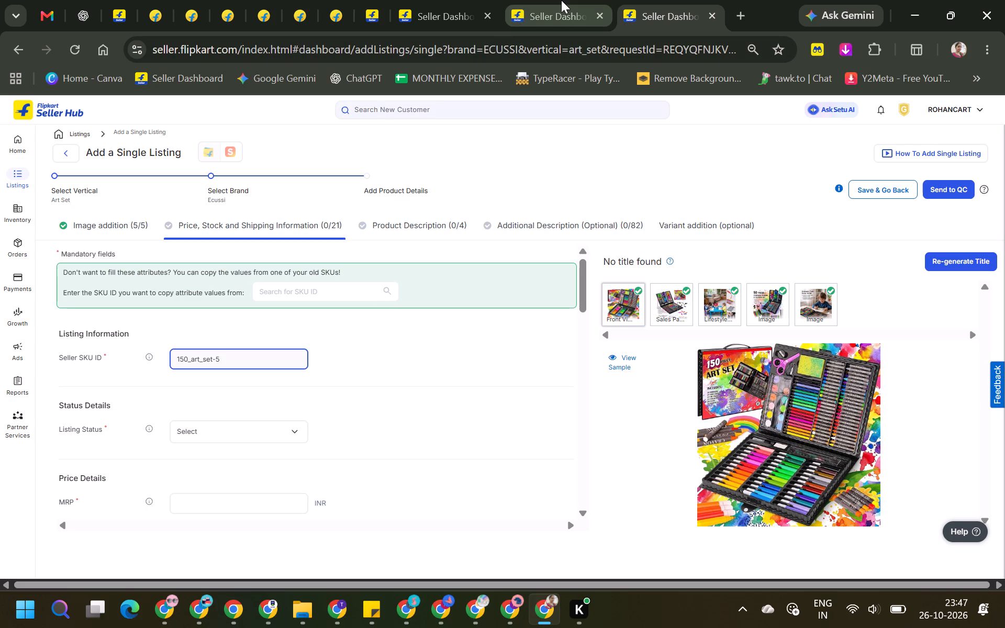
key("BackSpace")
key("7")
key("Tab")
left_click(556, 0)
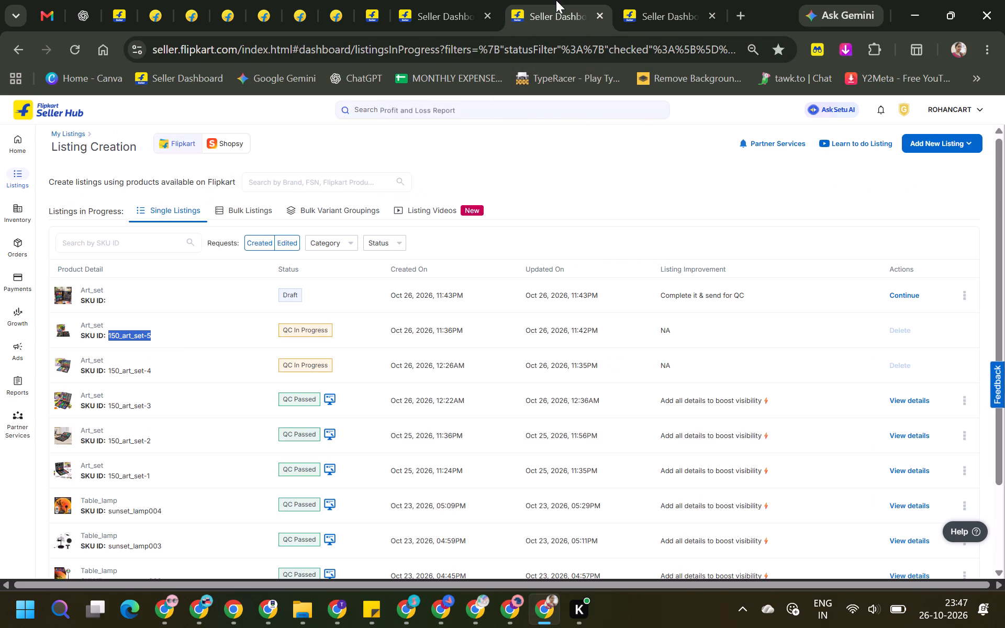
key("ctrl+r")
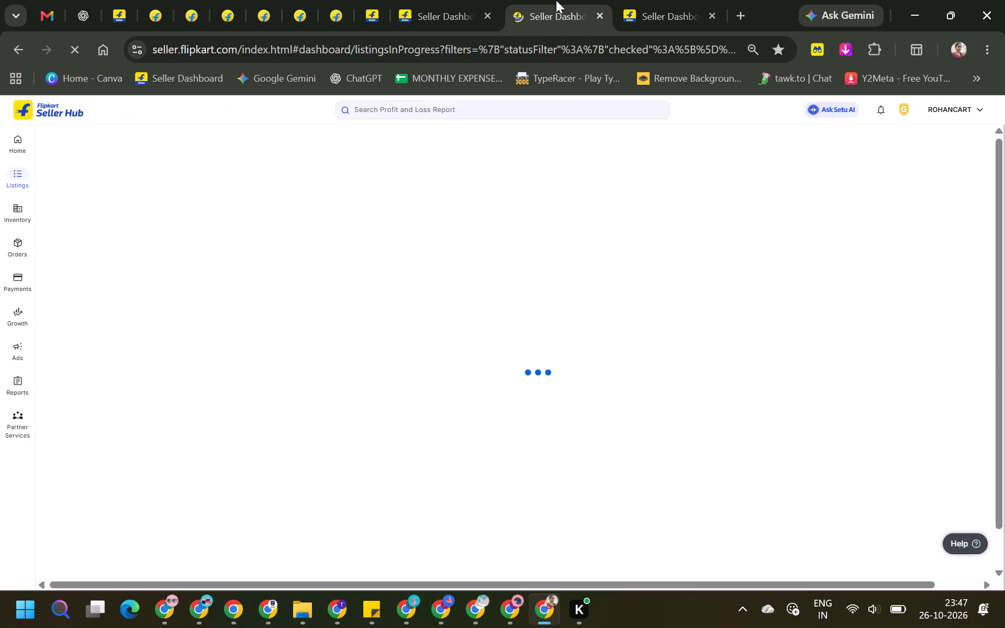
left_click(650, 0)
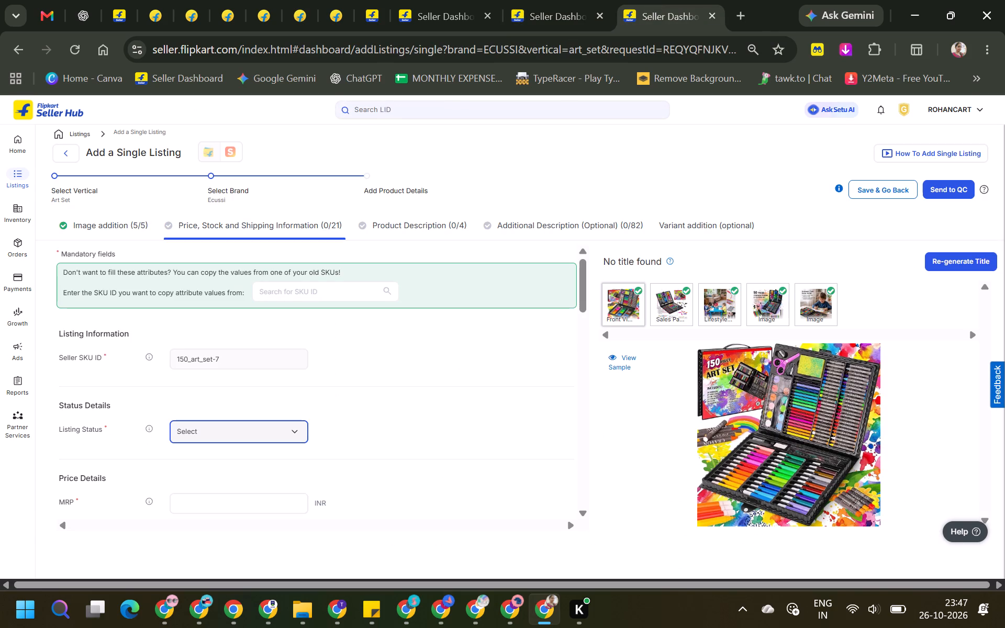
Set the listing status to Active, enter an MRP of 999 INR, and fill in the selling price.
left_click(219, 428)
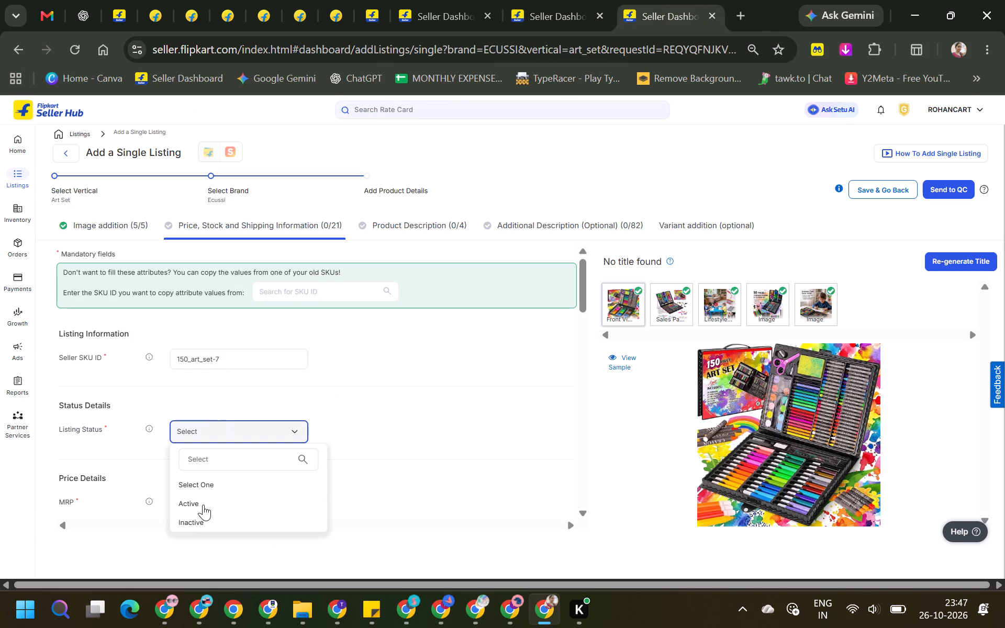
left_click(195, 512)
left_click(195, 503)
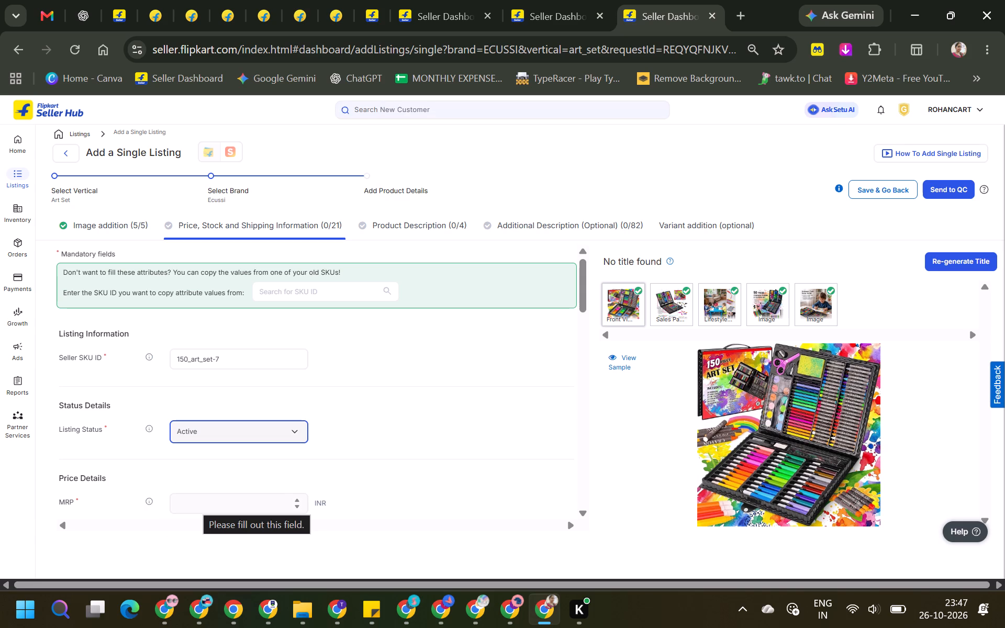
left_click(206, 494)
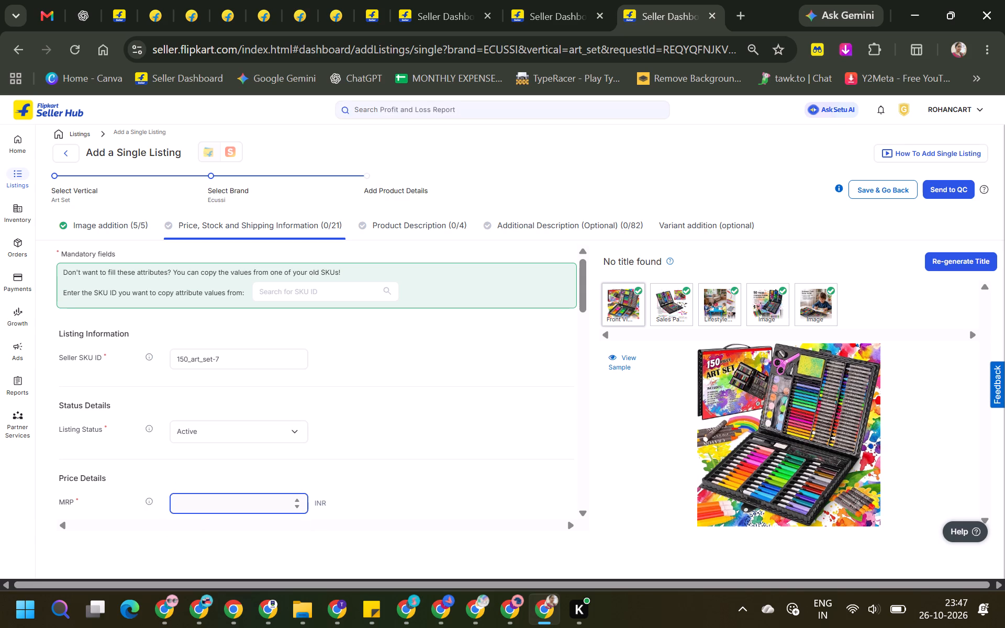
left_click(215, 501)
type("999")
key("Tab")
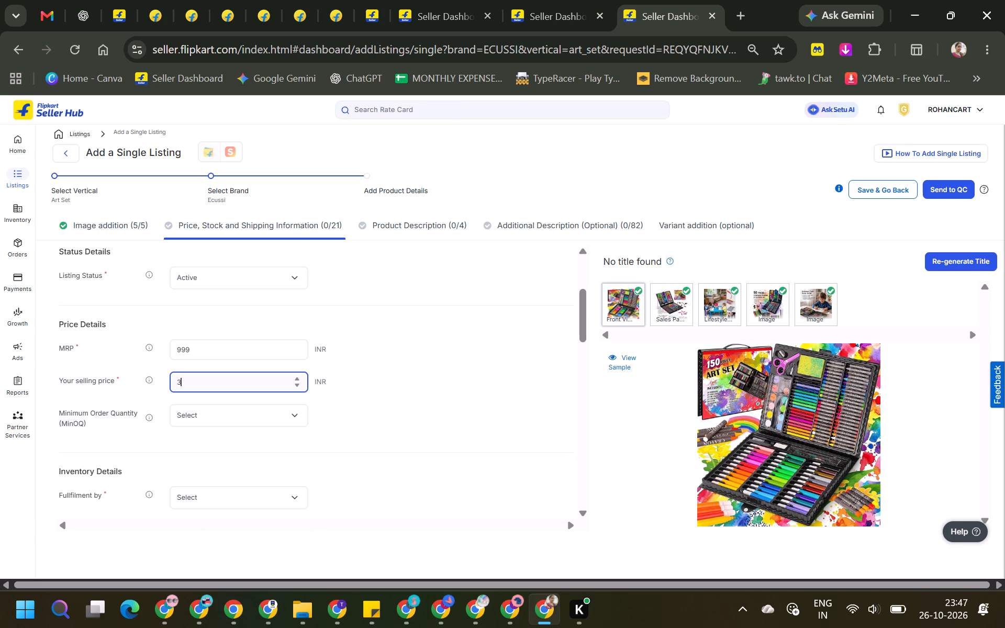
key("Tab")
key("Tab")
Set fulfilment by Seller, procurement type instock, procurement SLA 1 day and stock 1.
scroll(244, 343, "down", 3)
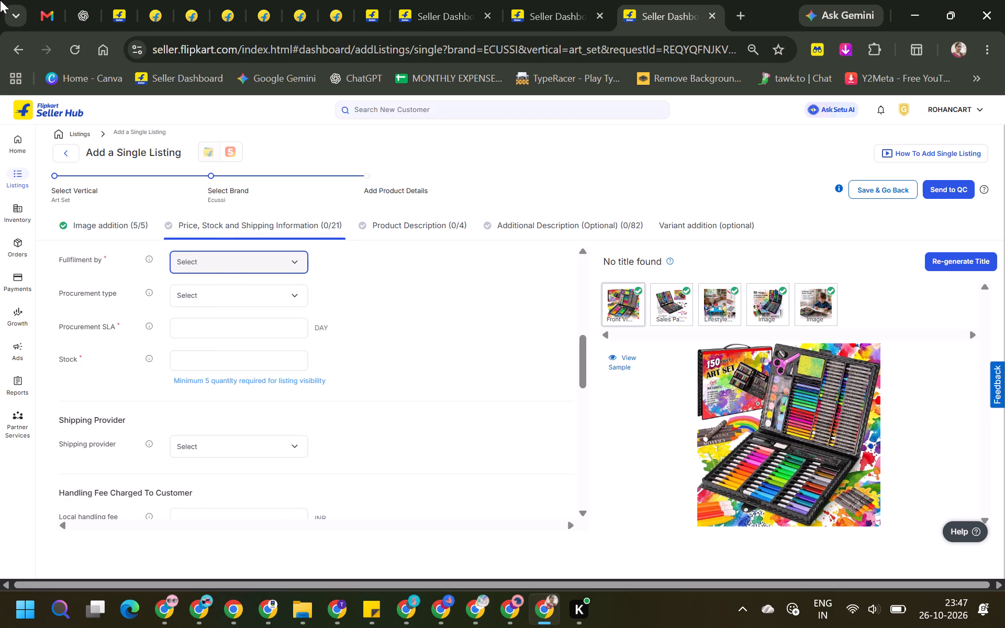
left_click(223, 262)
left_click(202, 332)
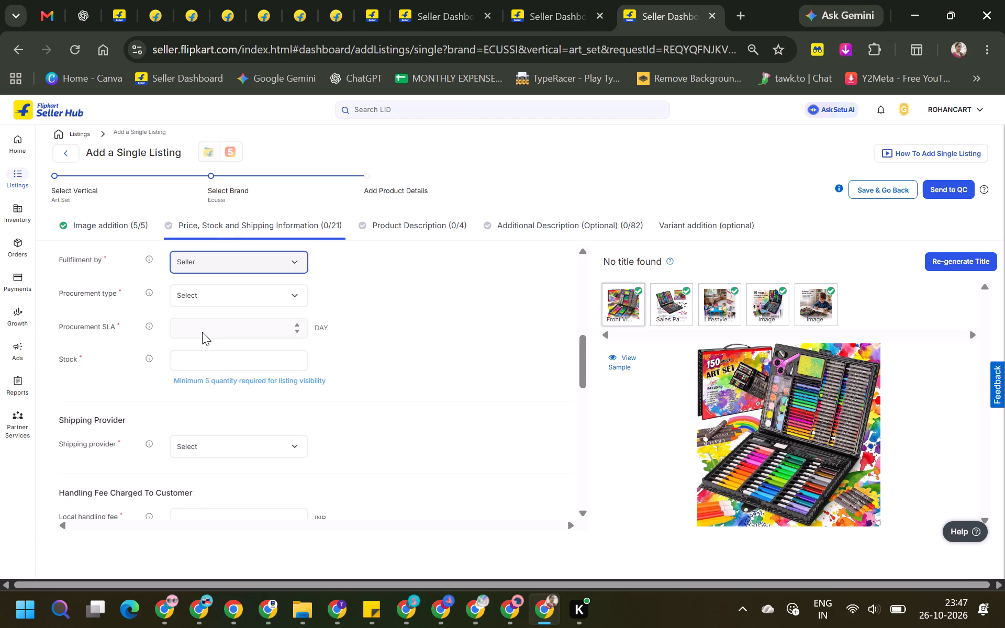
left_click(198, 295)
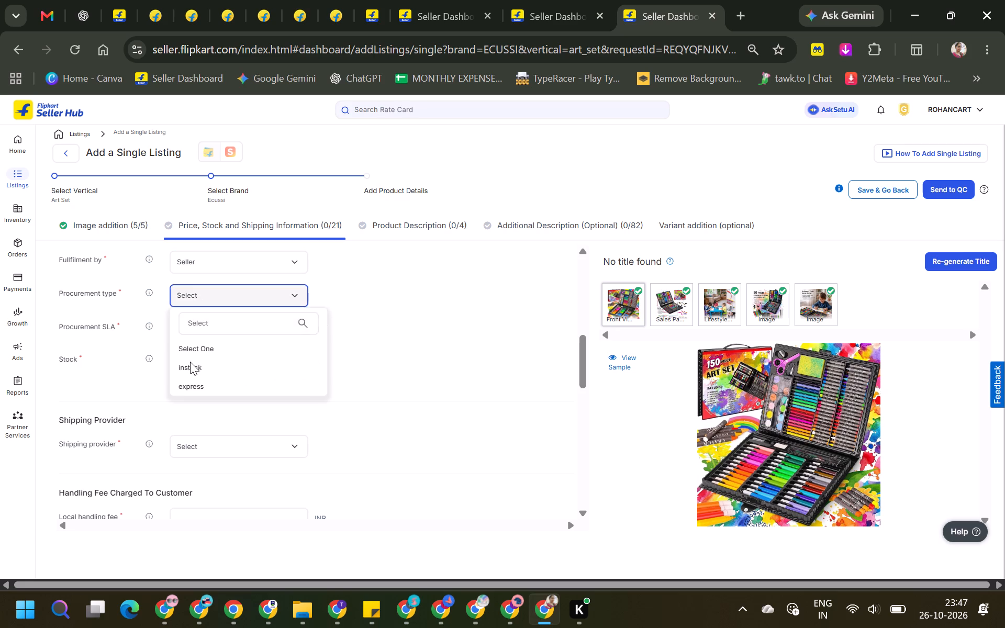
left_click(191, 366)
left_click(203, 335)
key("1")
key("Tab")
key("1")
key("Tab")
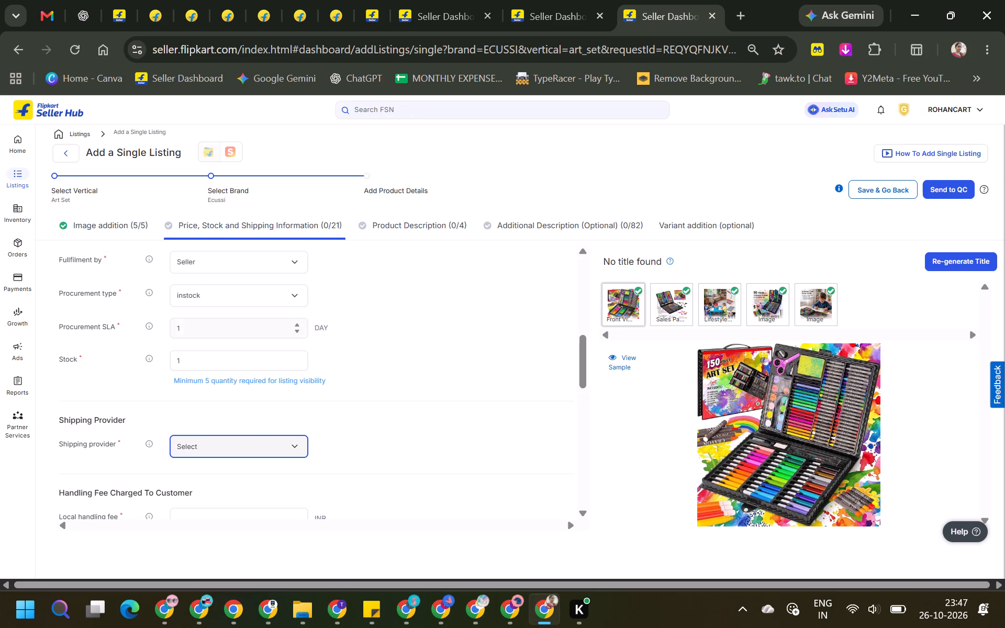
Choose Flipkart as the shipping provider and set the local, zonal and national handling fees to 0 INR.
left_click(203, 451)
left_click(191, 525)
left_click(196, 523)
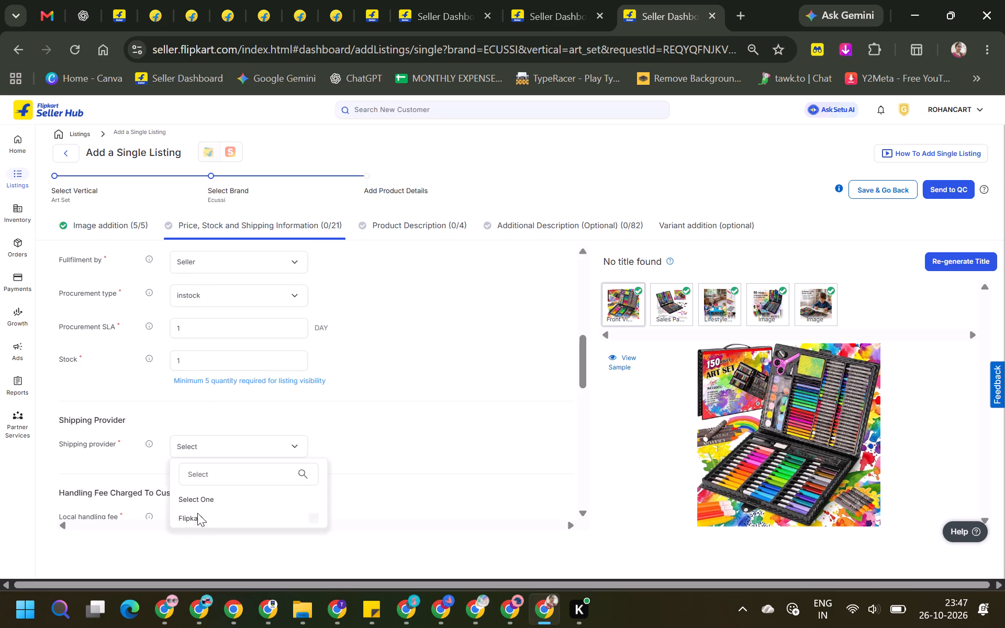
key("Tab")
scroll(232, 445, "down", 2)
key("0")
key("Tab")
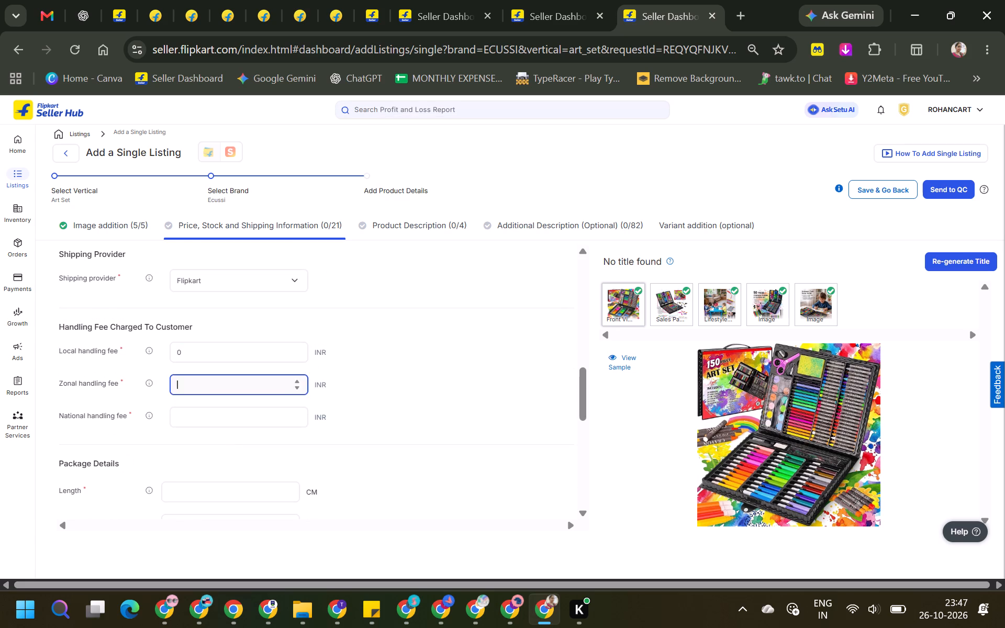
key("0")
key("Tab")
key("0")
key("Tab")
Enter the package length of 35 cm and breadth of 24 cm, taken from the PragatiEZone reference listing.
key("alt+Tab")
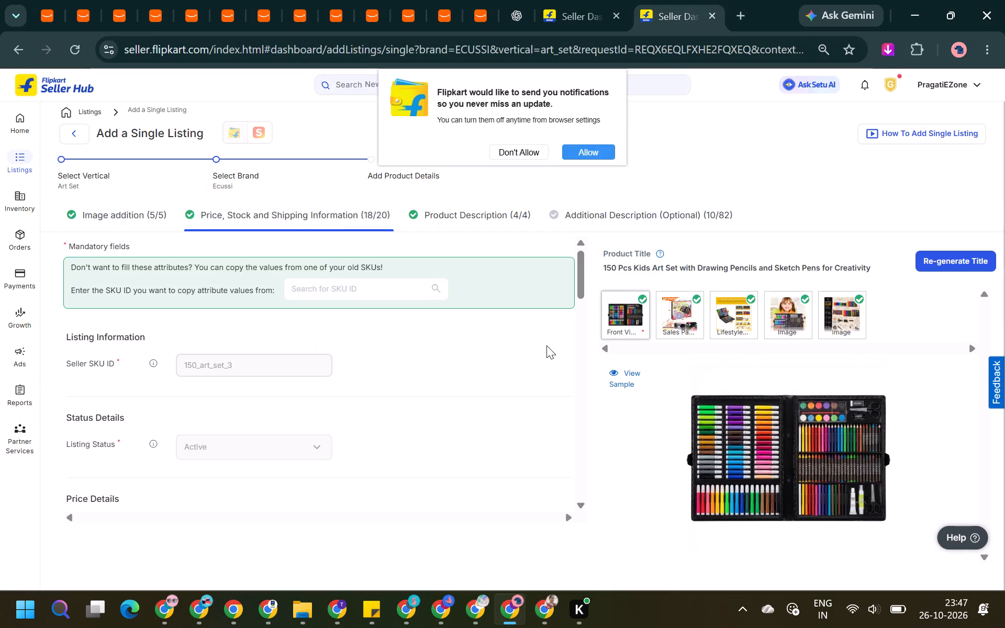
scroll(539, 342, "down", 5)
scroll(452, 364, "down", 4)
scroll(192, 379, "down", 2)
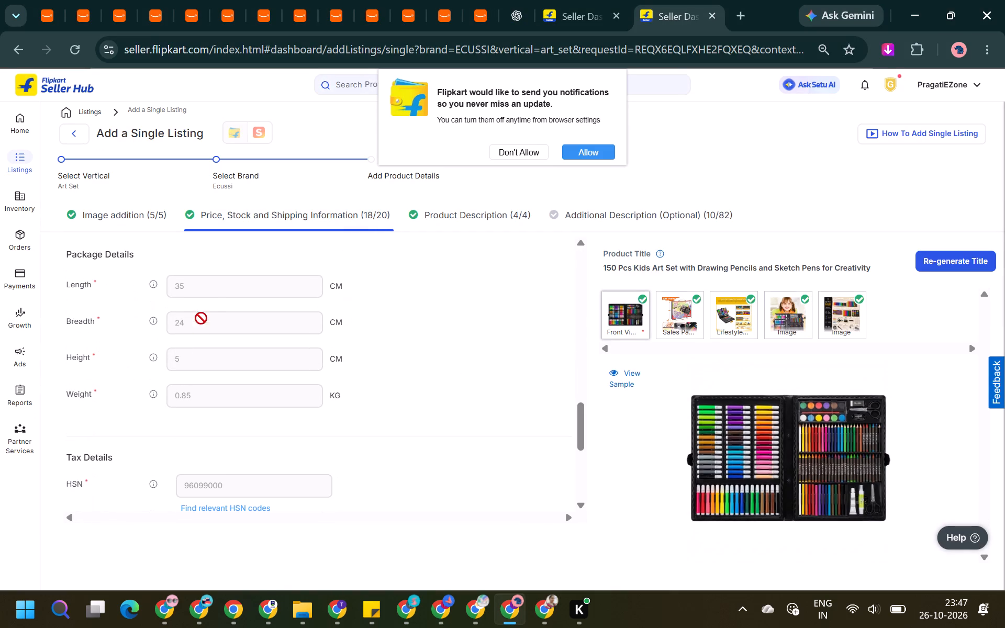
triple_click(206, 288)
key("ctrl+c")
key("alt+Tab")
key("ctrl+v")
key("Tab")
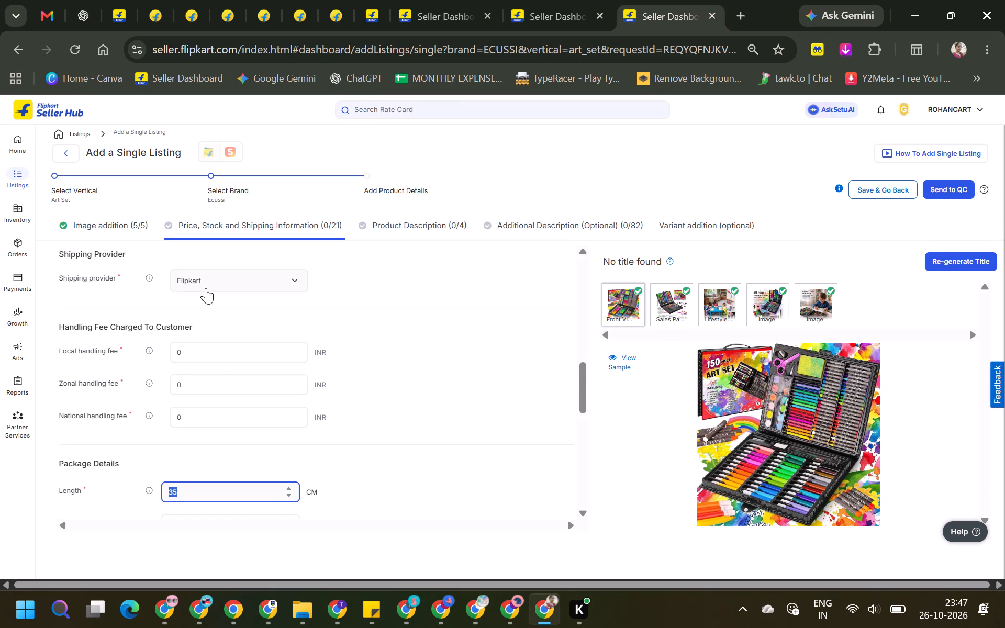
key("Tab")
type("24")
key("Tab")
Enter the package height of 5 cm and weight of 0.85 kg from the reference listing.
key("alt+Tab")
key("alt+Tab")
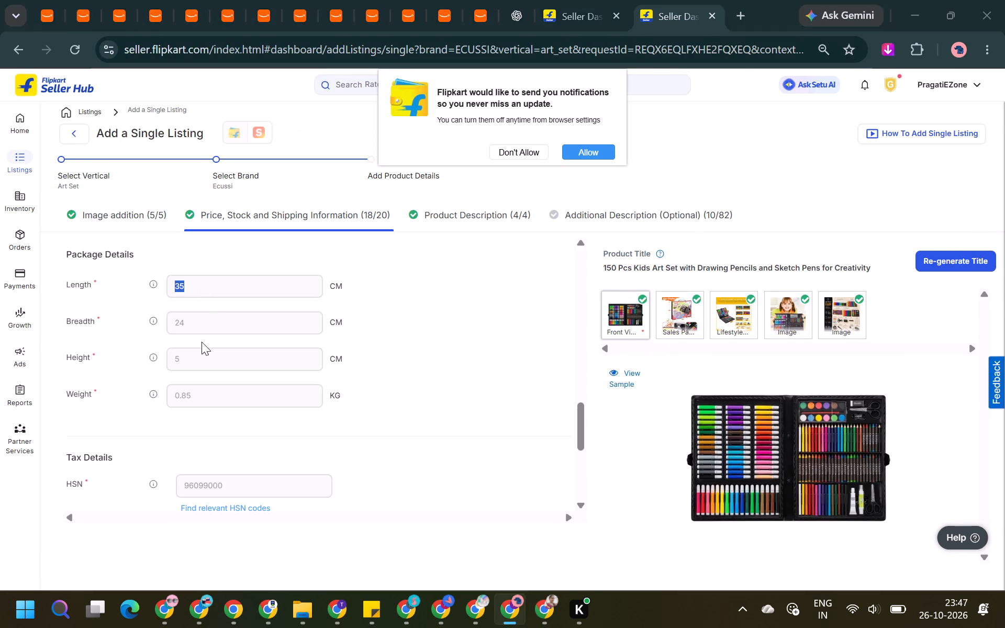
key("5")
key("Tab")
key("alt+Tab")
left_click(198, 418)
triple_click(199, 401)
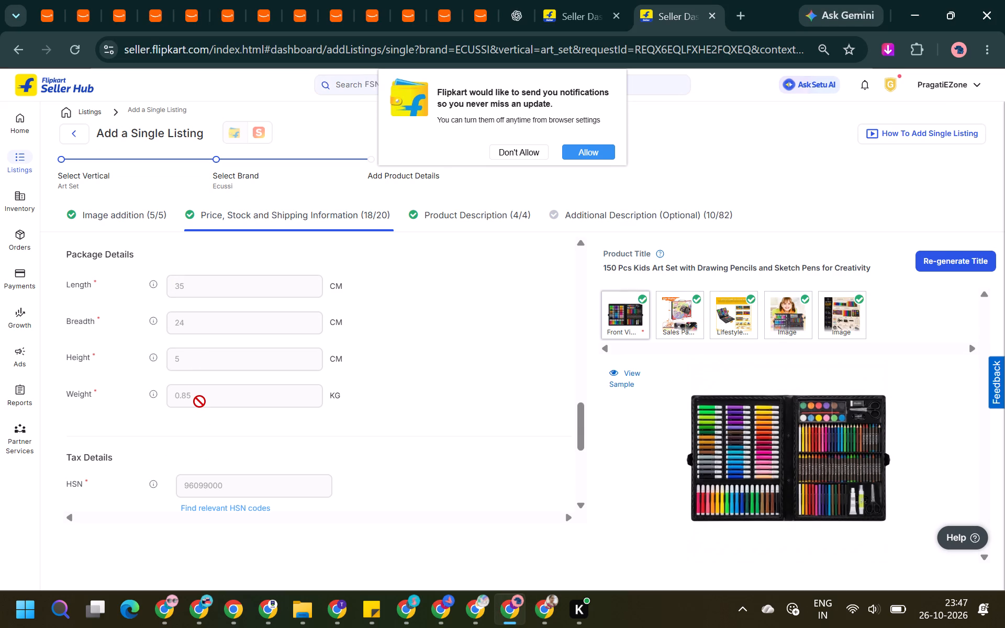
key("ctrl+c")
key("alt+Tab")
key("ctrl+v")
key("Tab")
Copy HSN 96099000 from the reference listing into the draft and set the tax code to GST_18.
key("alt+Tab")
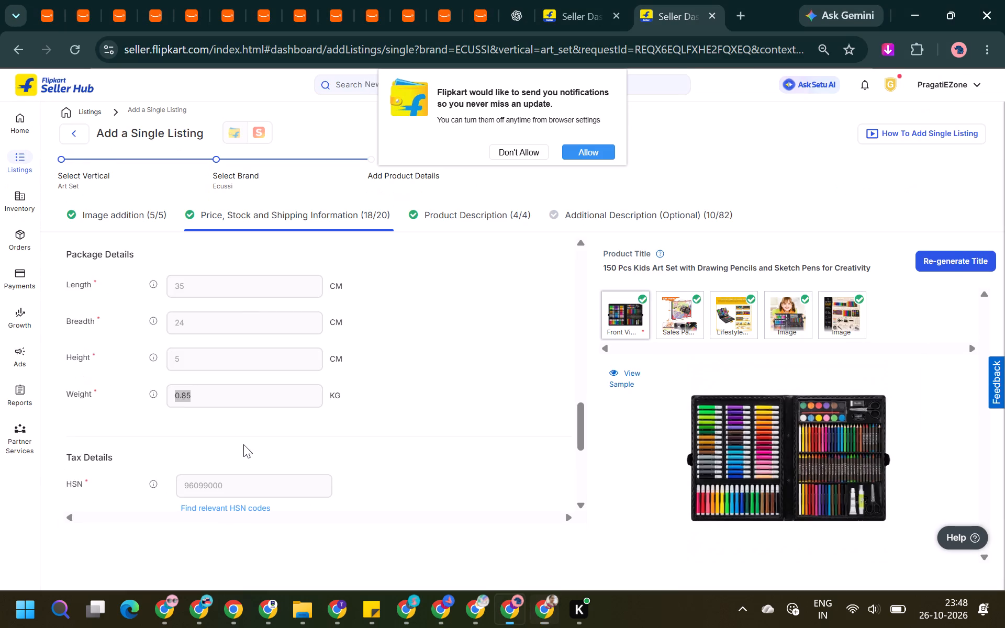
scroll(228, 452, "down", 2)
triple_click(258, 328)
key("ctrl+c")
key("alt+Tab")
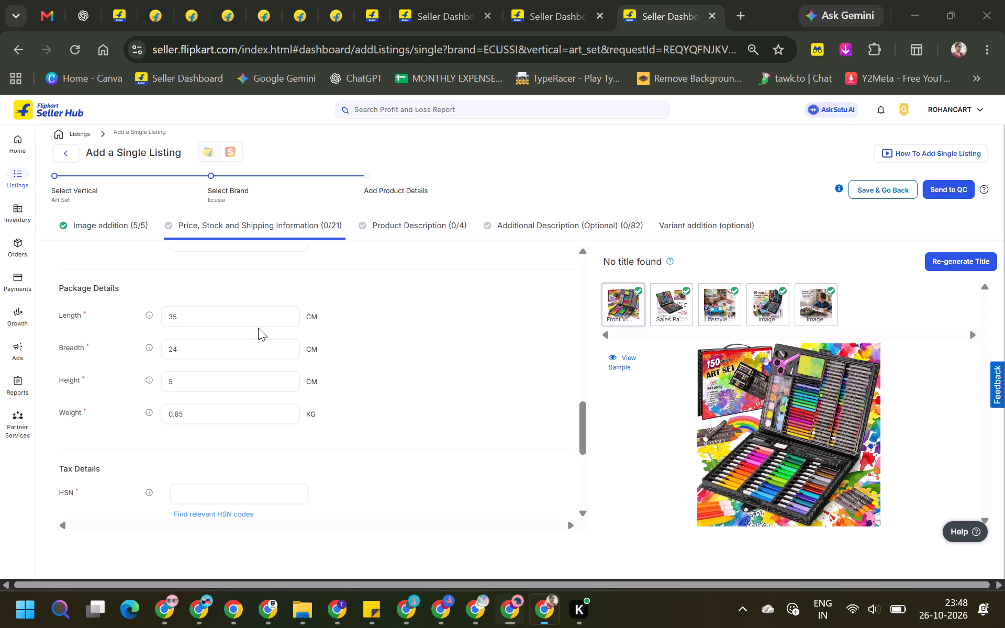
key("ctrl+v")
key("Tab")
key("alt+Tab")
key("alt+Tab")
key("Tab")
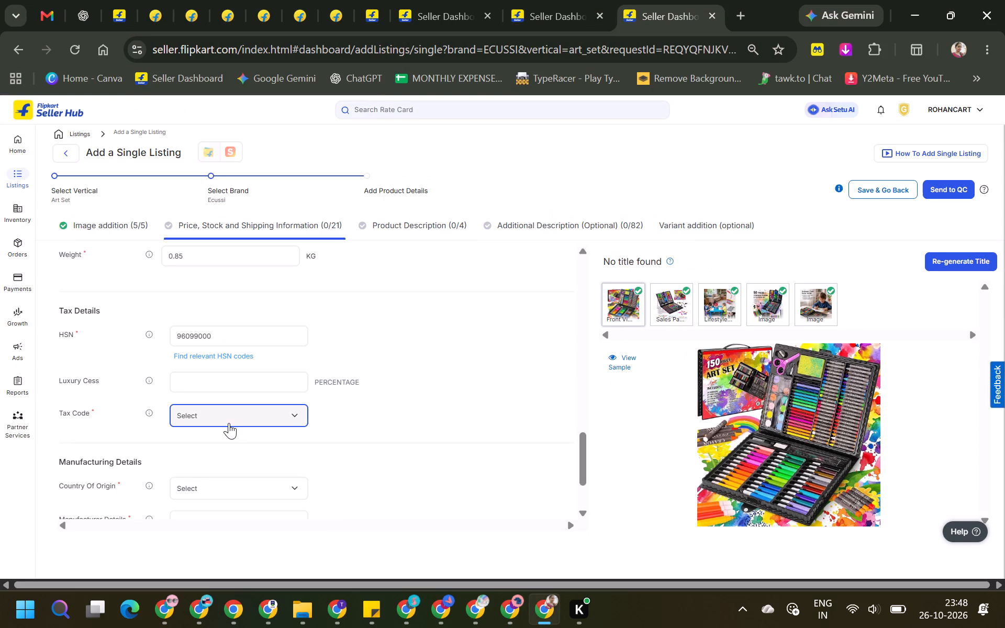
left_click(229, 423)
left_click(199, 527)
key("Tab")
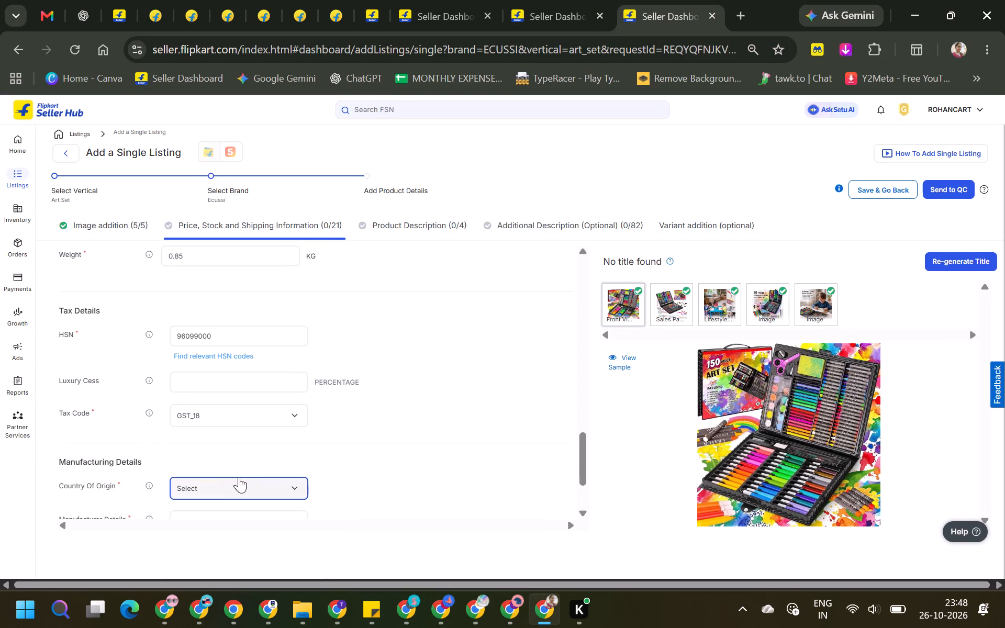
Set the country of origin to India and enter ROHAN ENTERPRISES as both manufacturer and packer details, copied from the existing listing.
scroll(290, 367, "down", 3)
left_click(222, 396)
left_click(214, 424)
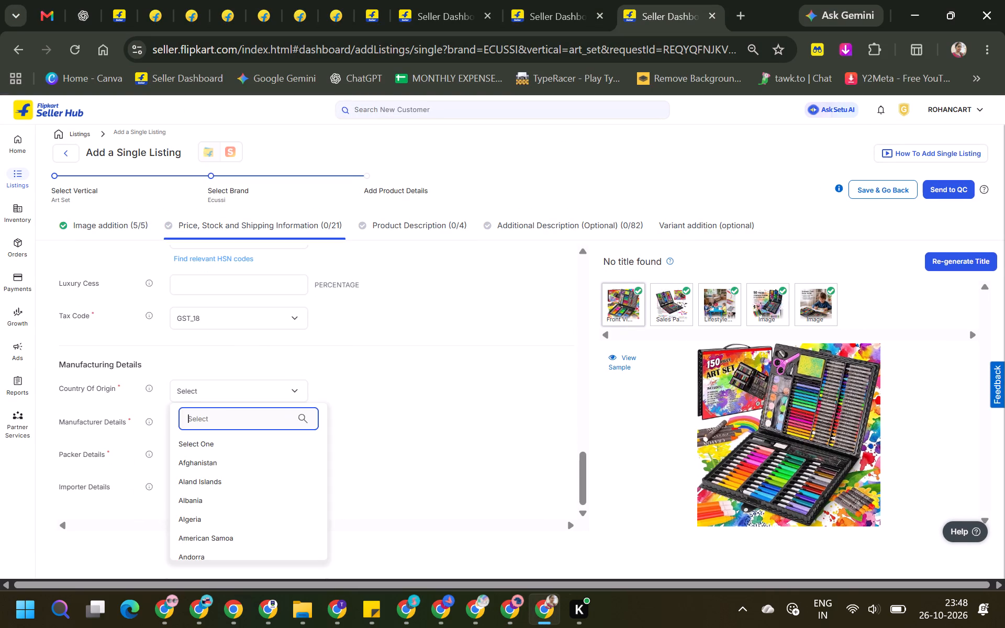
type("ind")
left_click(197, 503)
key("Tab")
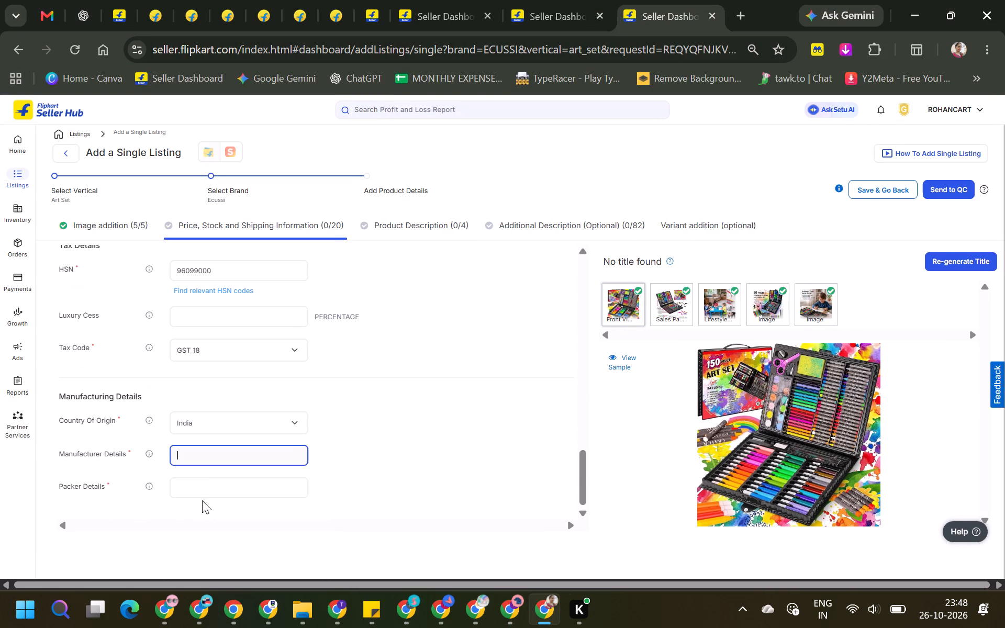
left_click(468, 0)
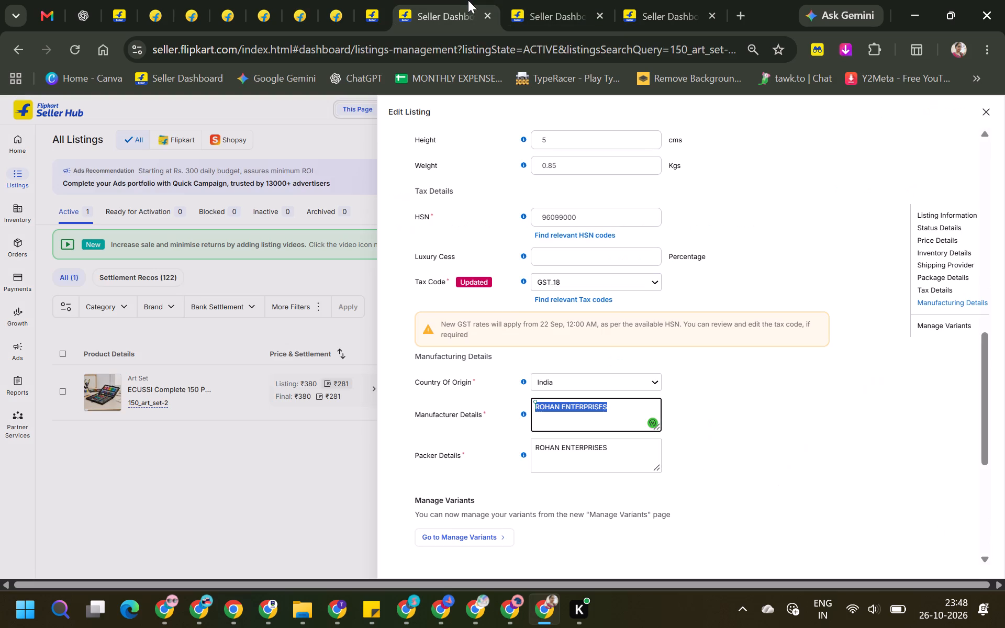
key("ctrl+c")
left_click(666, 0)
key("ctrl+v")
key("Tab")
key("ctrl+v")
key("Tab")
left_click(450, 223)
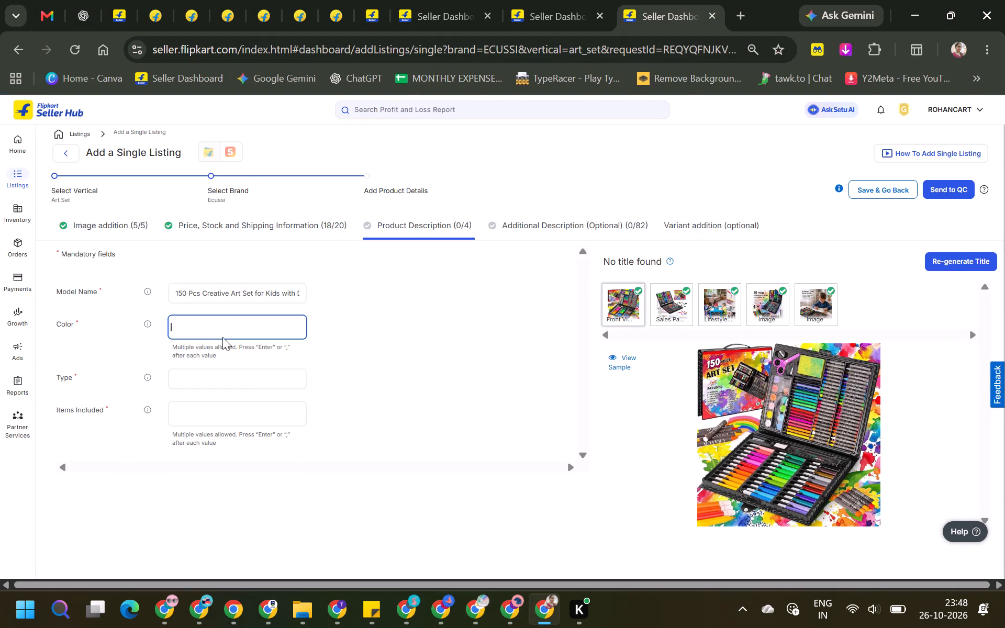
Copy the color Multicolor and the type Art and Drawing Kit from the PragatiEZone reference listing into the ROHANCART draft.
key("alt+Tab")
triple_click(270, 331)
key("ctrl+c")
key("alt+Tab")
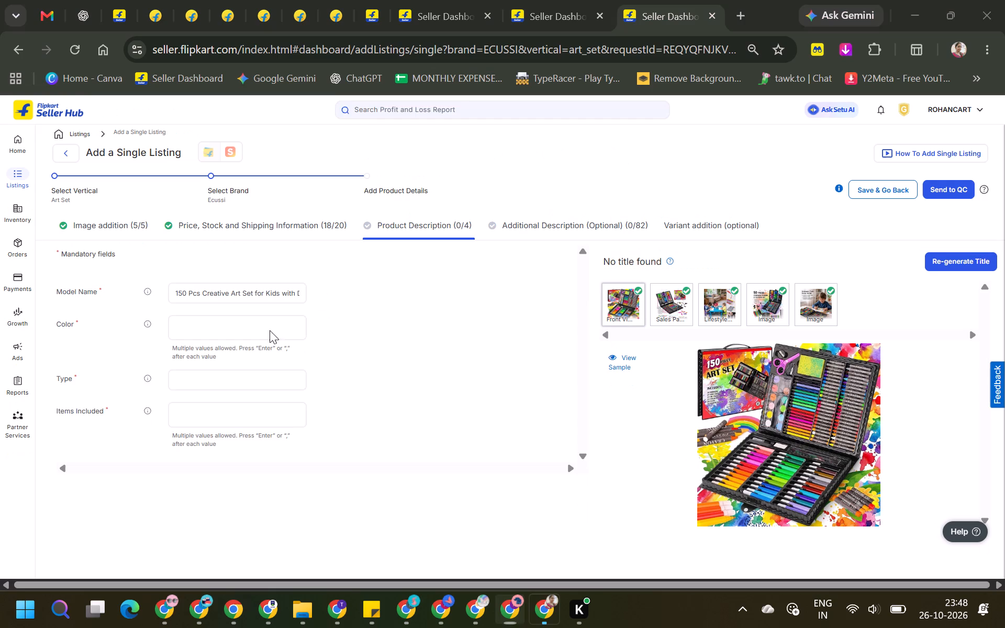
key("ctrl+v")
key("Tab")
key("alt+Tab")
triple_click(247, 397)
key("ctrl+c")
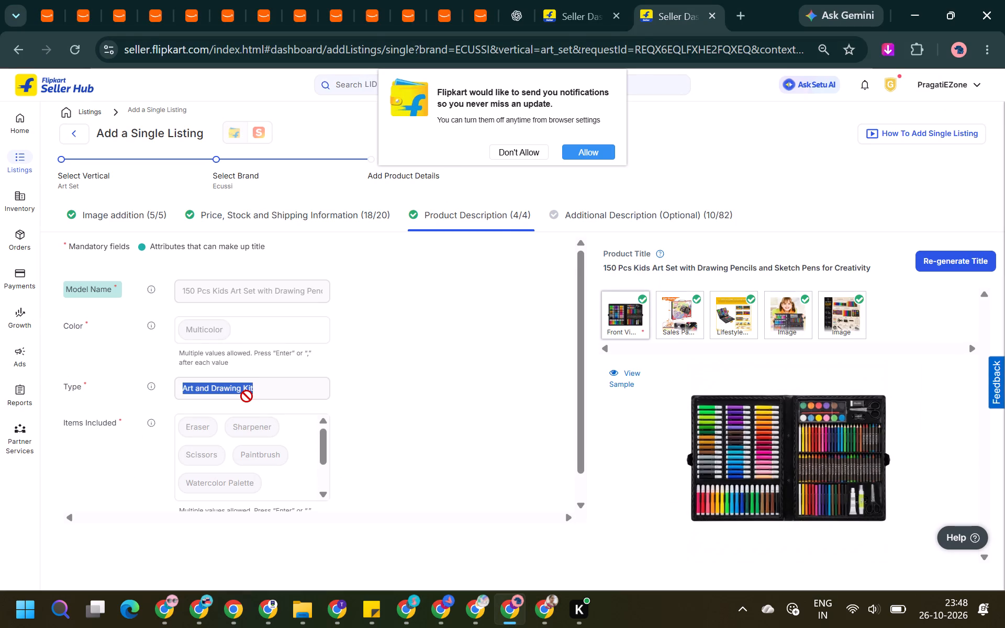
key("alt+Tab")
key("Tab")
key("ctrl+v")
key("Tab")
Copy all Items Included values, such as Color Pencils, Crayons, Sketch Pens and Oil Pastels, from the reference listing into the draft.
key("alt+Tab")
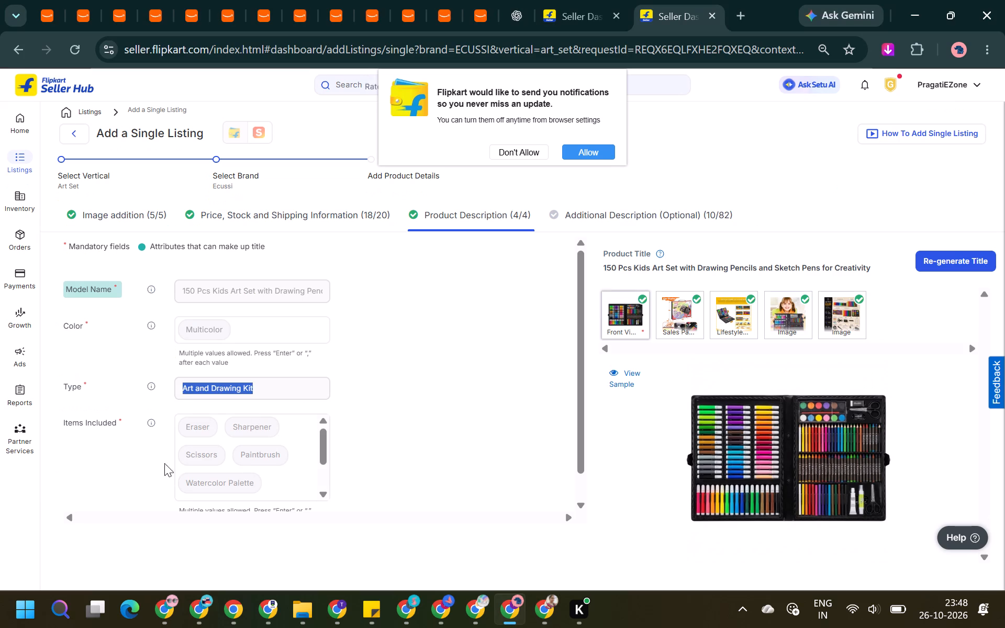
left_click_drag(163, 411, 309, 463)
key("ctrl+c")
key("ctrl+c")
key("alt+Tab")
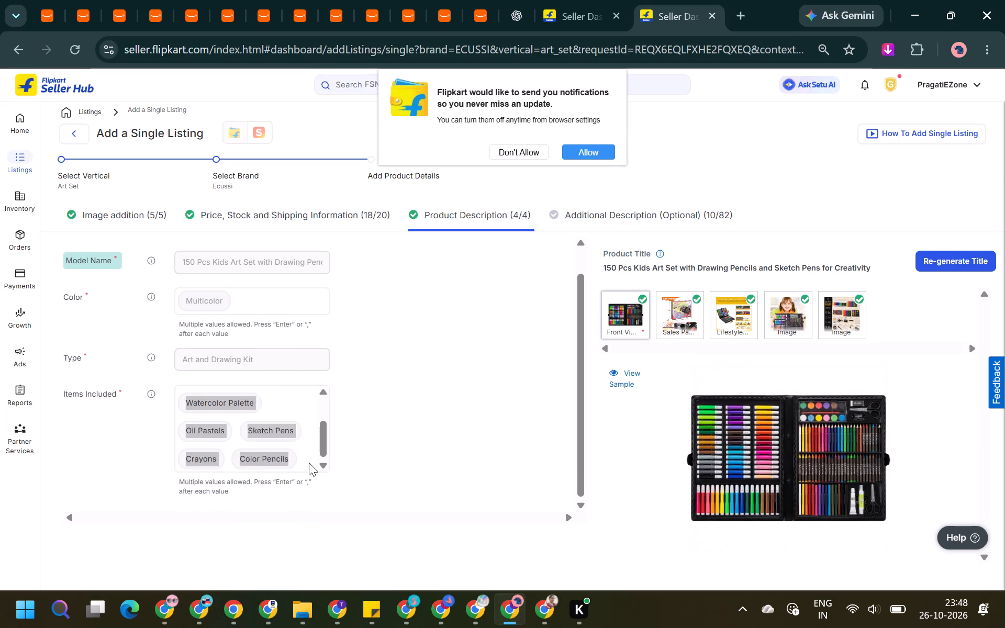
key("ctrl+v")
In the Additional Description section, set the draft's Series to Complete Art Set, copied from the reference listing.
left_click(553, 212)
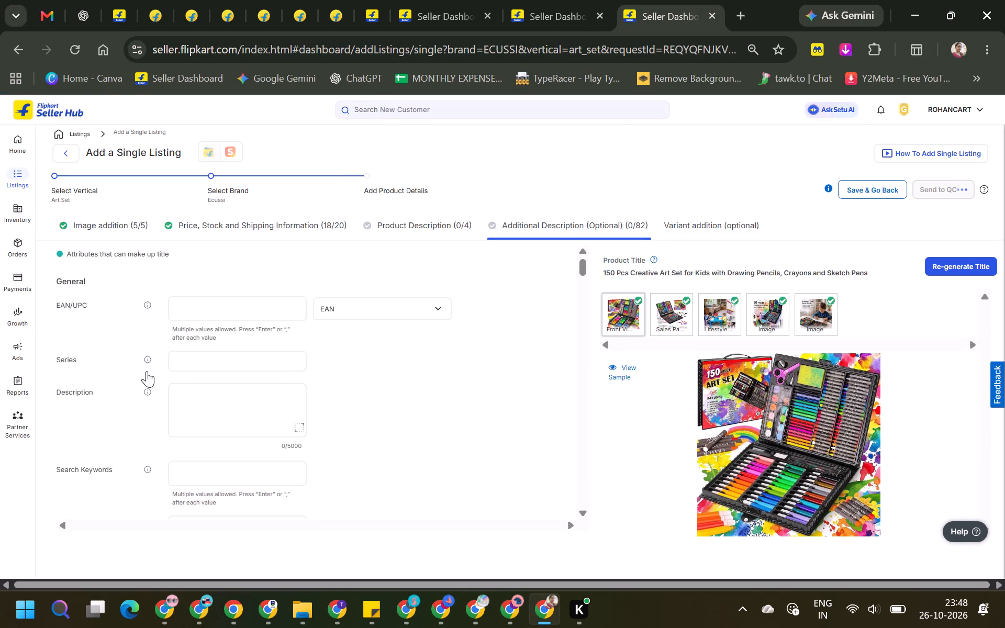
left_click(222, 351)
key("alt+Tab")
left_click(553, 223)
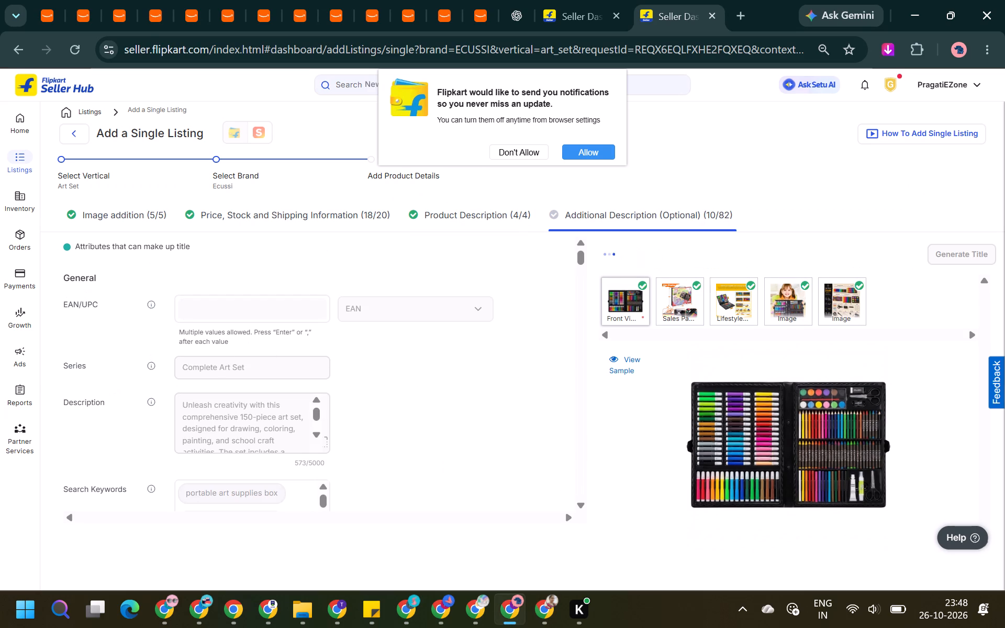
triple_click(188, 369)
key("ctrl+c")
key("alt+Tab")
left_click(188, 369)
key("ctrl+v")
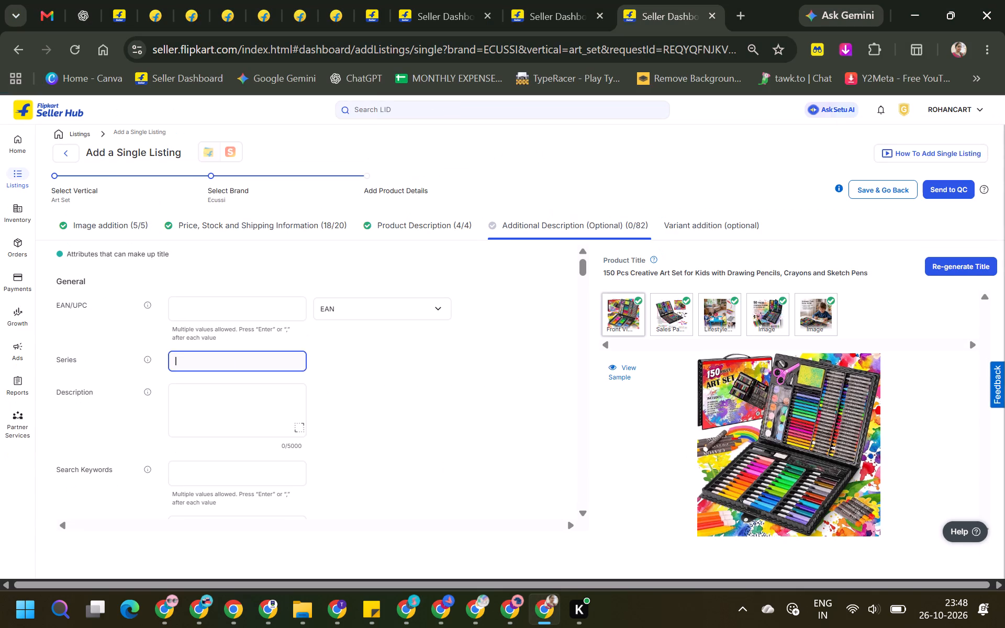
key("Tab")
Copy the full product description text from the reference listing into the draft's Description.
key("alt+Tab")
triple_click(199, 438)
left_click(199, 438)
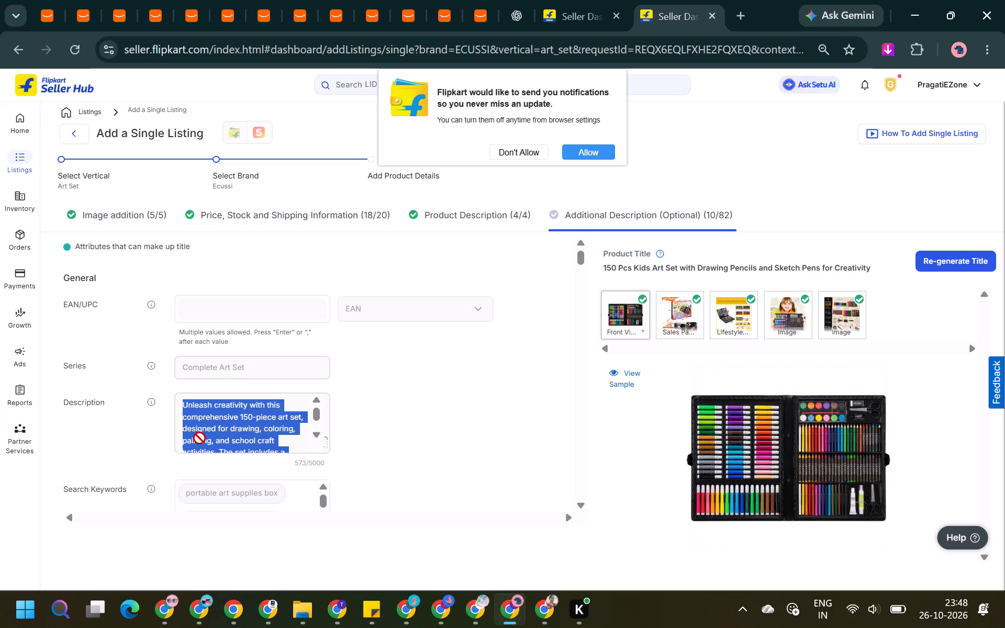
key("ctrl+c")
key("alt+Tab")
key("ctrl+v")
key("Tab")
Copy all search keywords, including 150 piece art set and art kit for kids, from the reference listing into the draft.
key("alt+Tab")
scroll(153, 430, "down", 2)
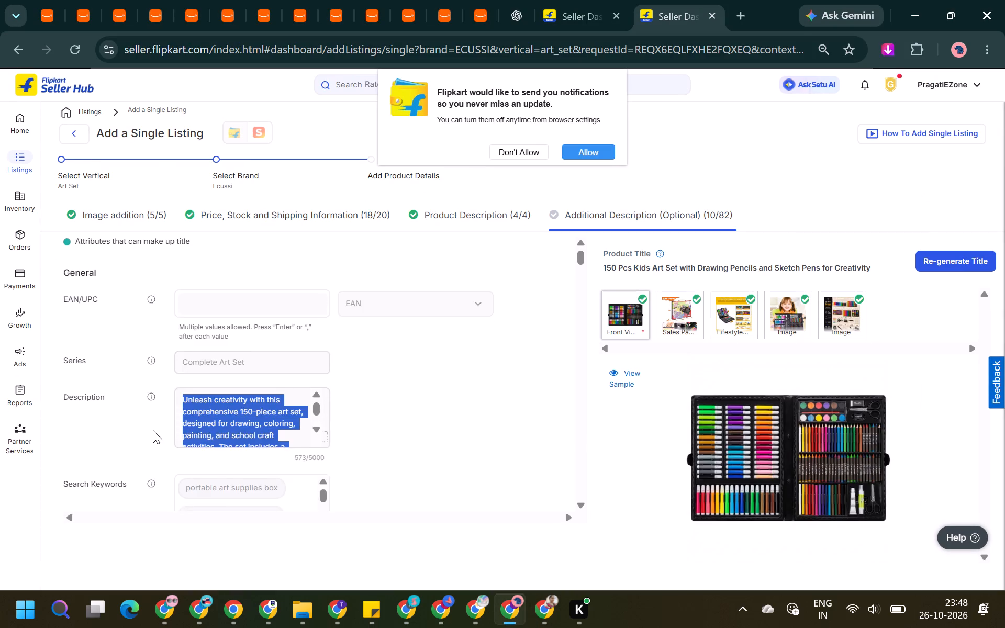
left_click_drag(175, 323, 295, 411)
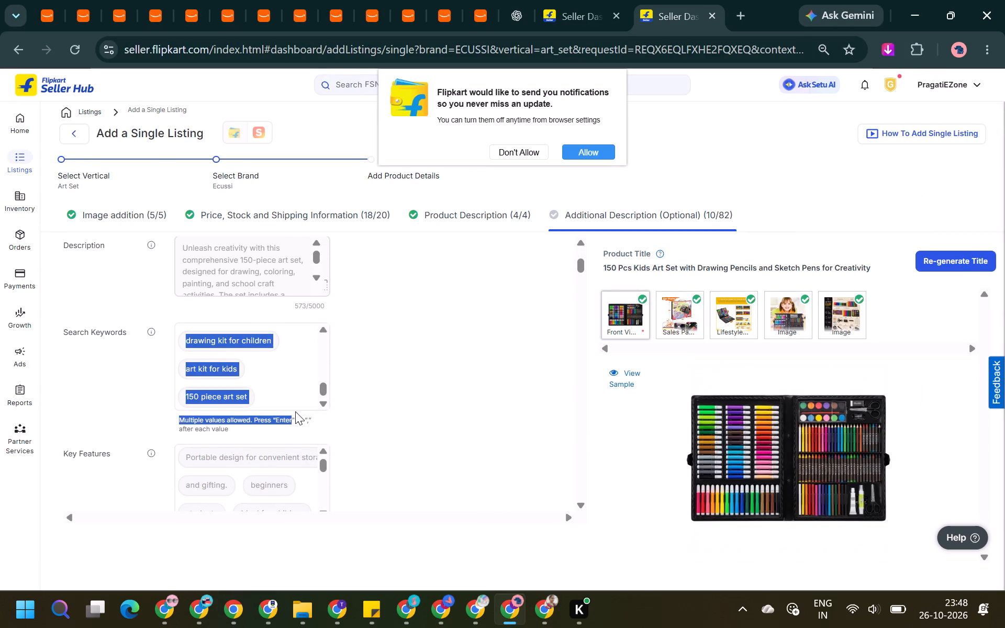
left_click_drag(295, 411, 295, 396)
key("ctrl+c")
key("ctrl+c")
key("alt+Tab")
key("ctrl+v")
key("Tab")
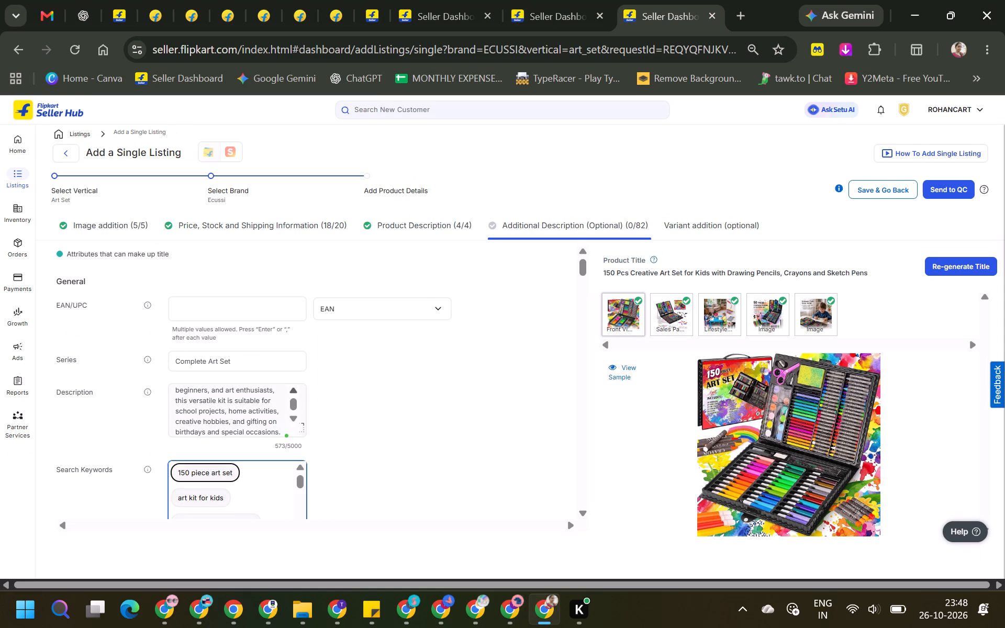
key("Tab")
Copy all Key Features entries from the reference listing into the draft's Key Features.
scroll(299, 394, "down", 2)
scroll(394, 390, "down", 2)
left_click(272, 404)
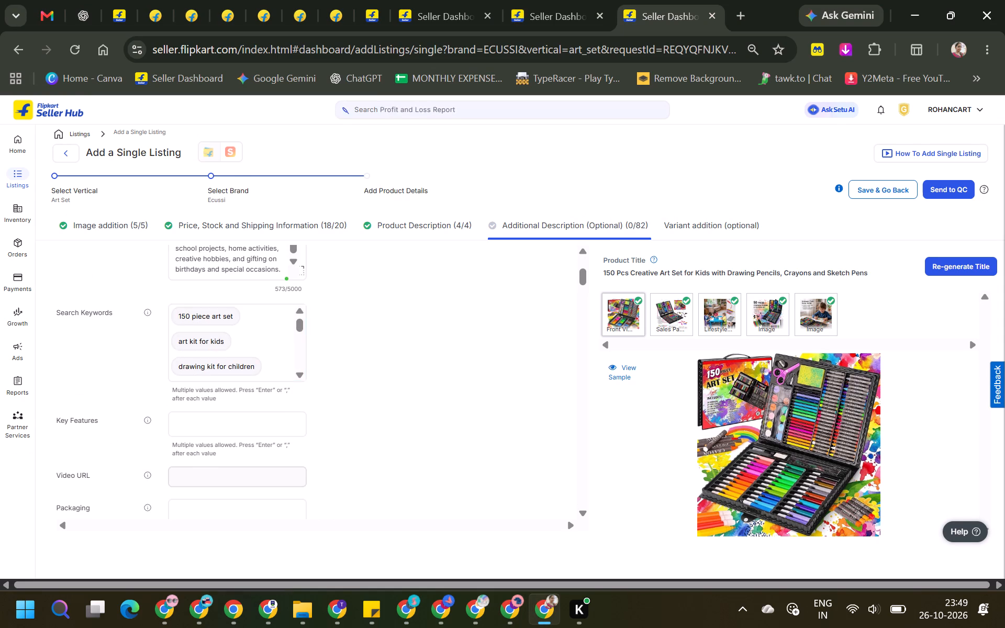
left_click(270, 424)
key("alt+Tab")
scroll(140, 409, "down", 2)
left_click_drag(164, 301, 256, 351)
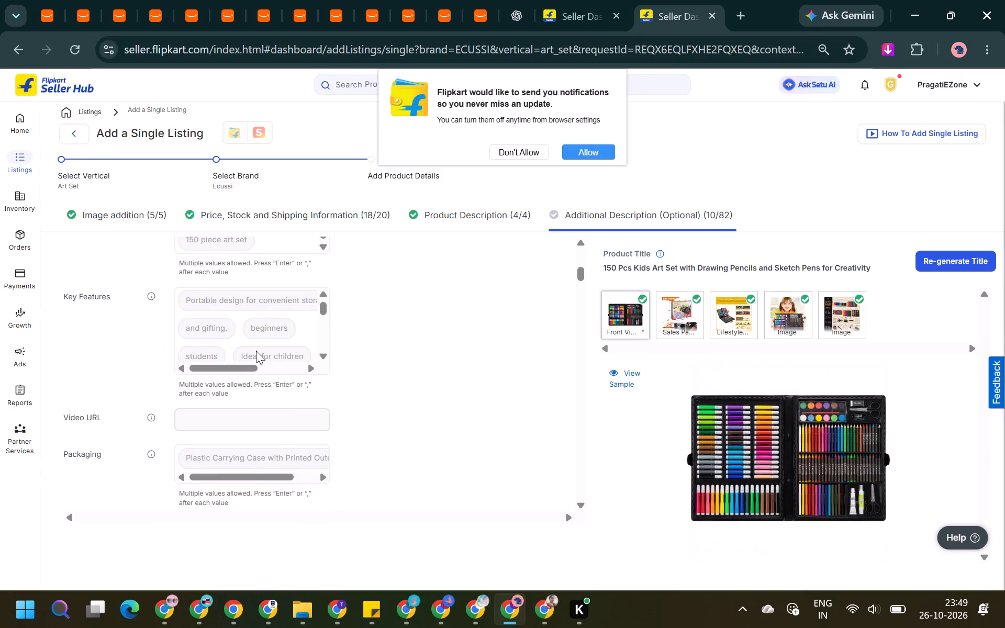
left_click_drag(256, 351, 261, 356)
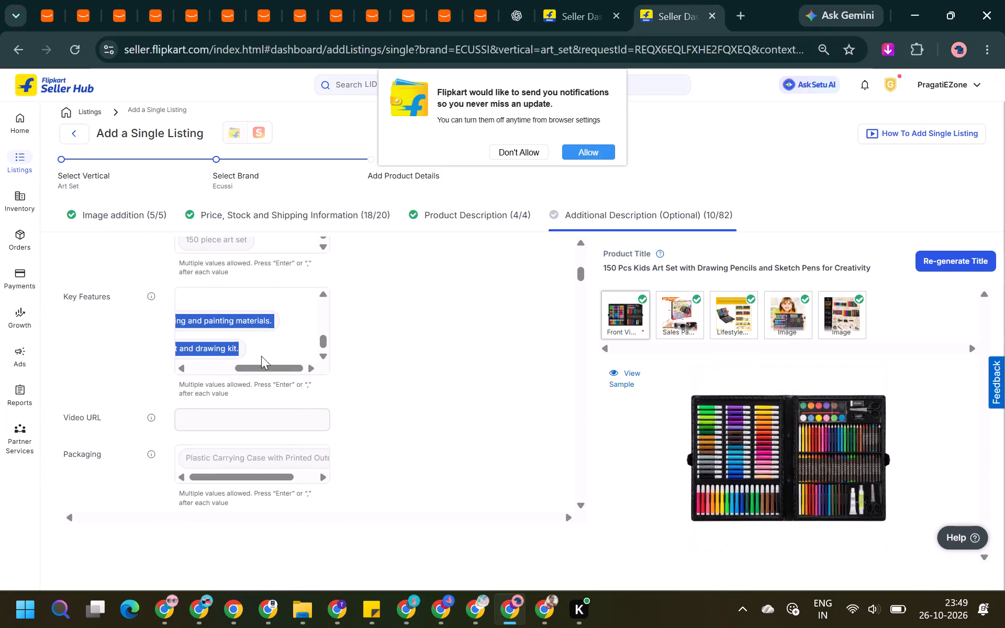
key("ctrl+c")
key("ctrl+c")
key("ctrl+c")
key("ctrl+c")
key("alt+Tab")
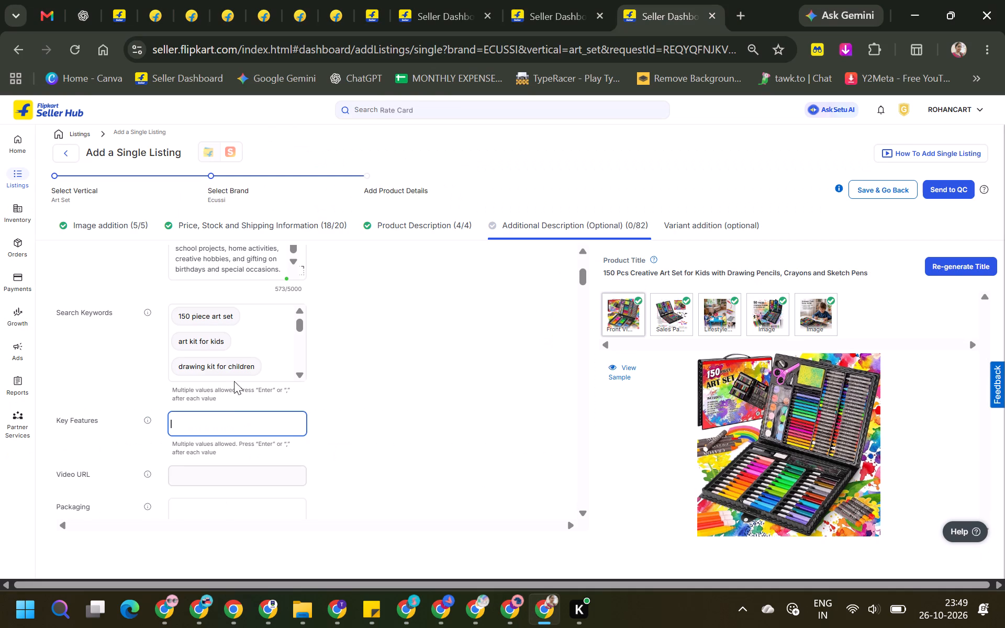
key("ctrl+v")
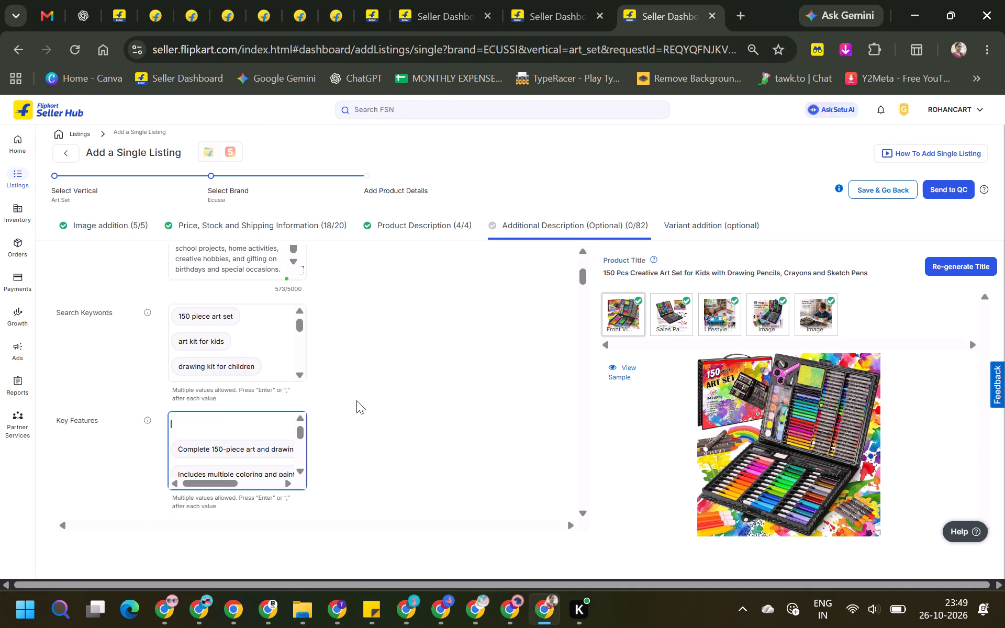
left_click(355, 399)
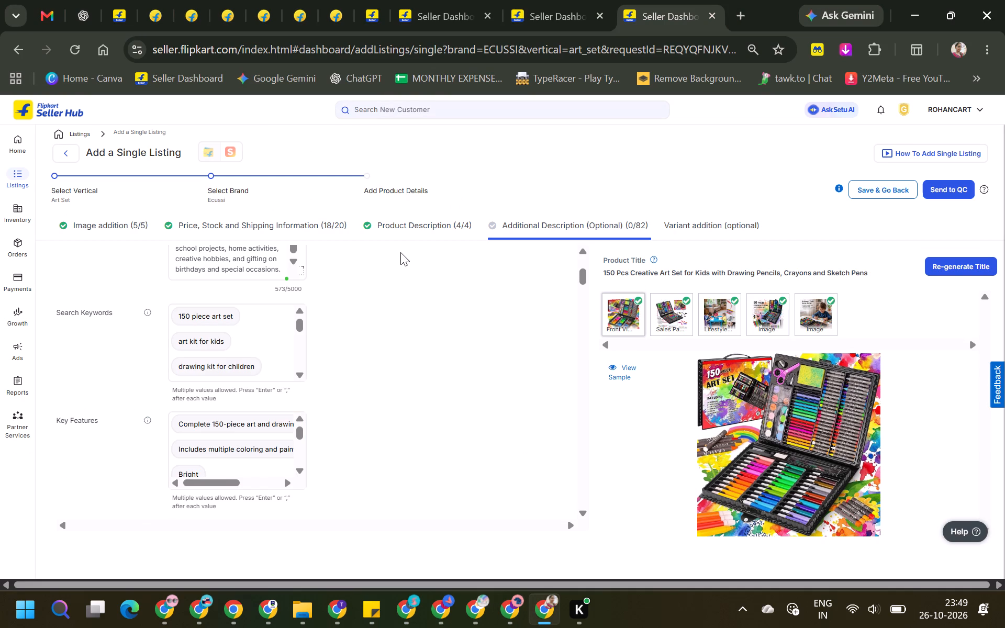
Recheck the draft's Product Description section and send the 150_art_set-7 listing to QC.
left_click(422, 235)
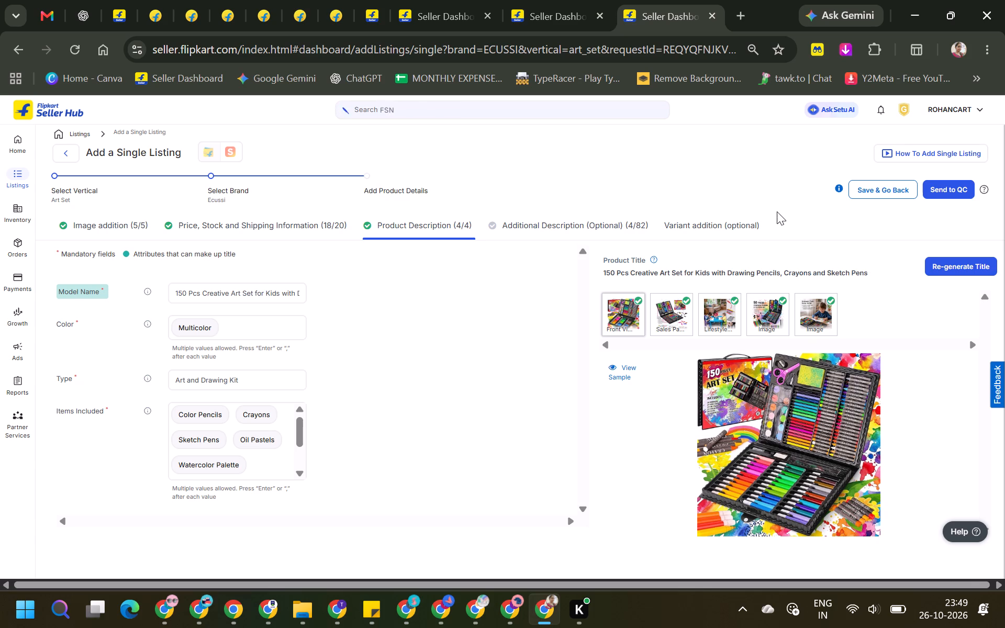
left_click(958, 182)
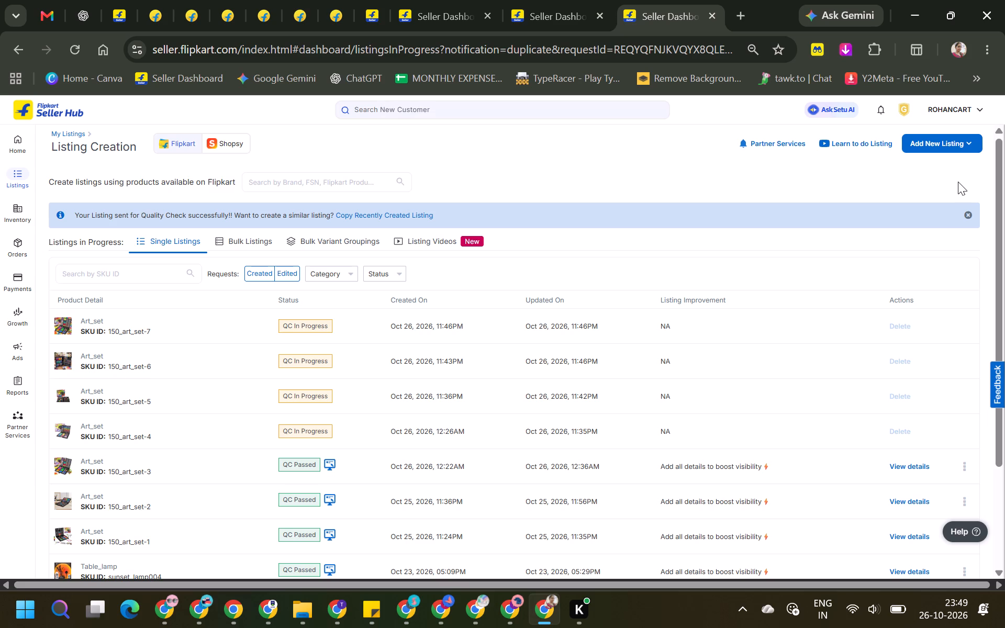
scroll(629, 191, "down", 2)
scroll(530, 312, "up", 3)
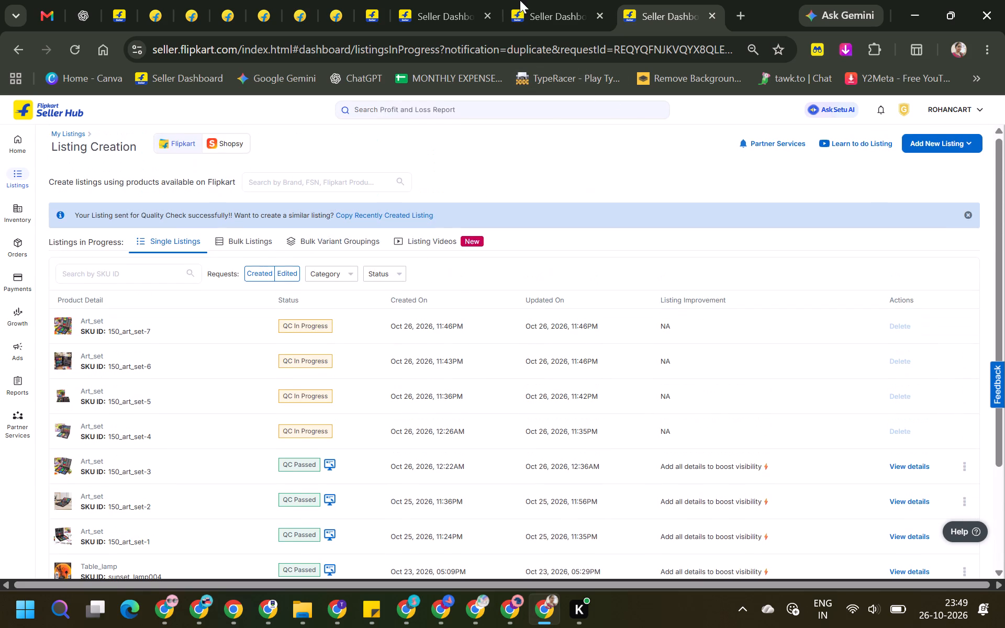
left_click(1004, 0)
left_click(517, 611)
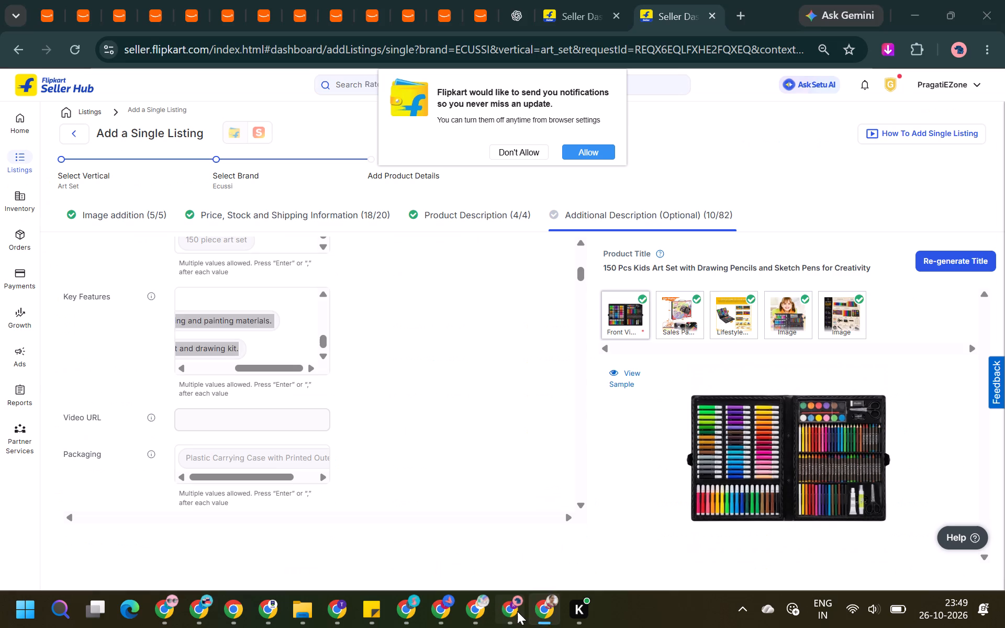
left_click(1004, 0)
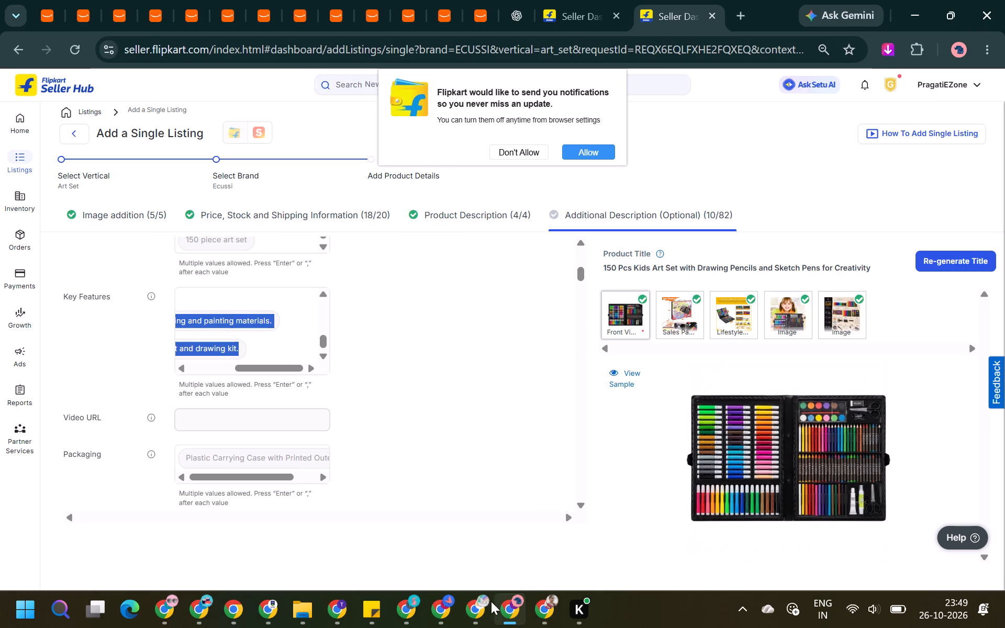